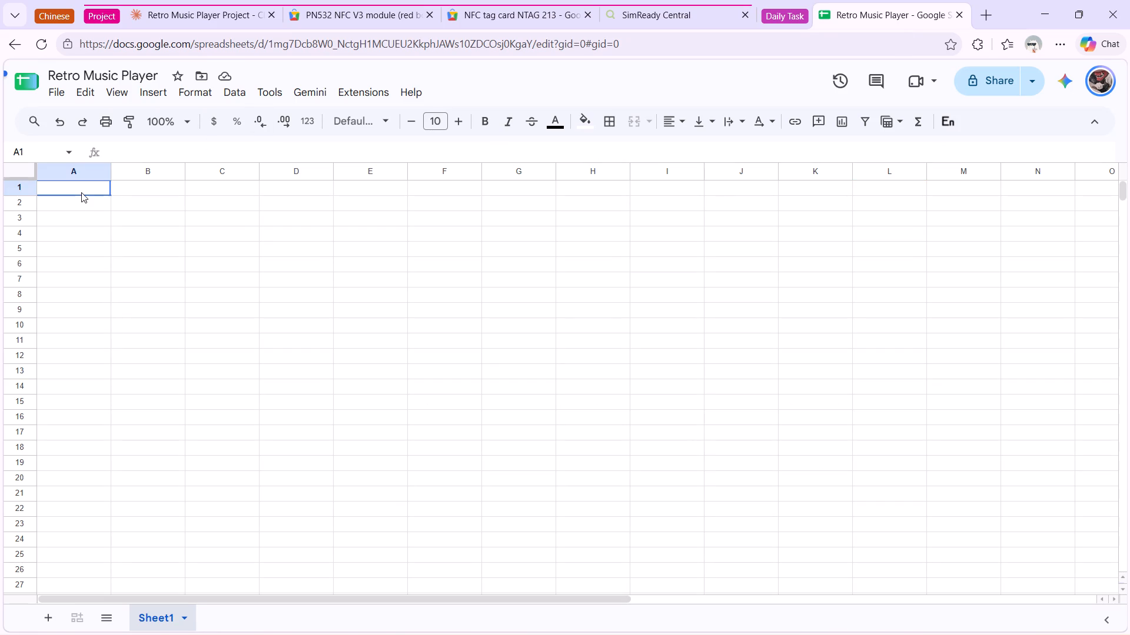
left_click(80, 202)
left_click(63, 184)
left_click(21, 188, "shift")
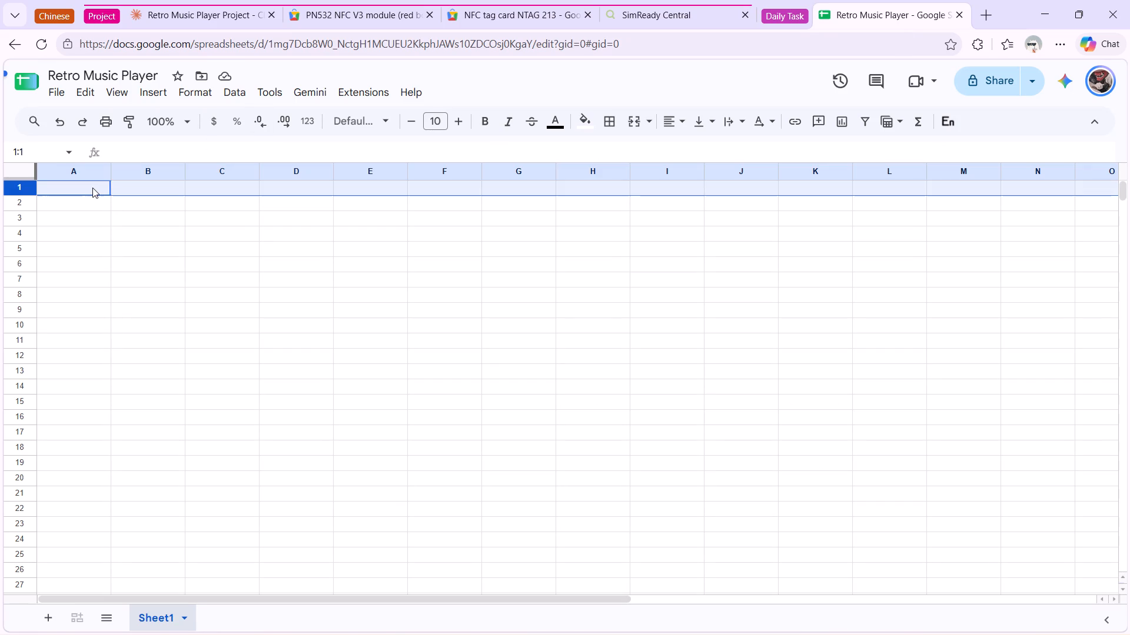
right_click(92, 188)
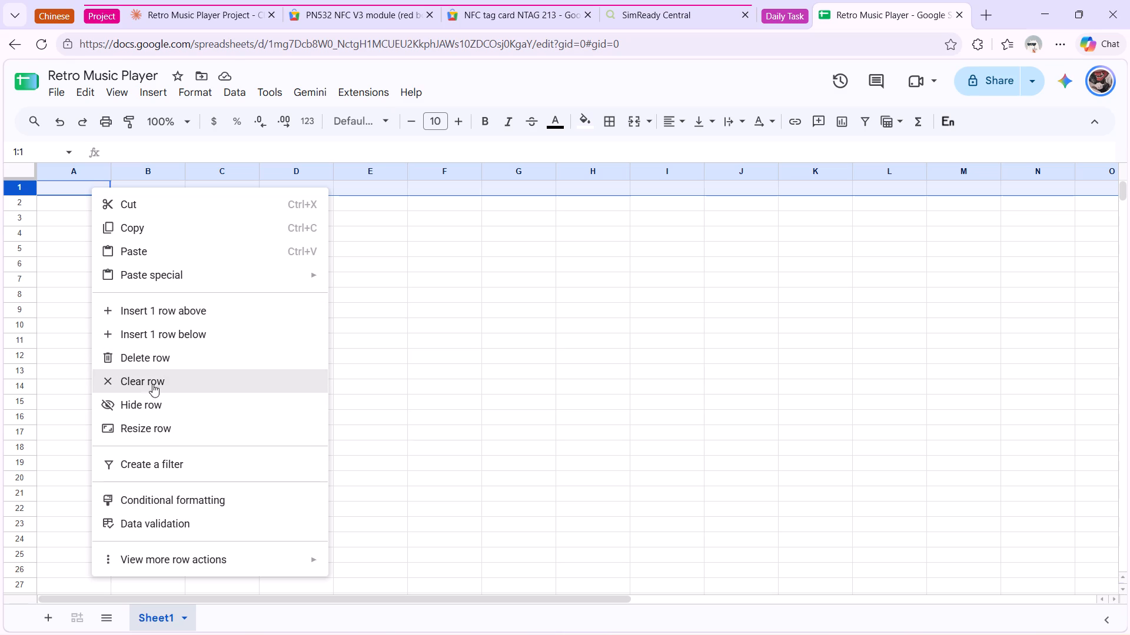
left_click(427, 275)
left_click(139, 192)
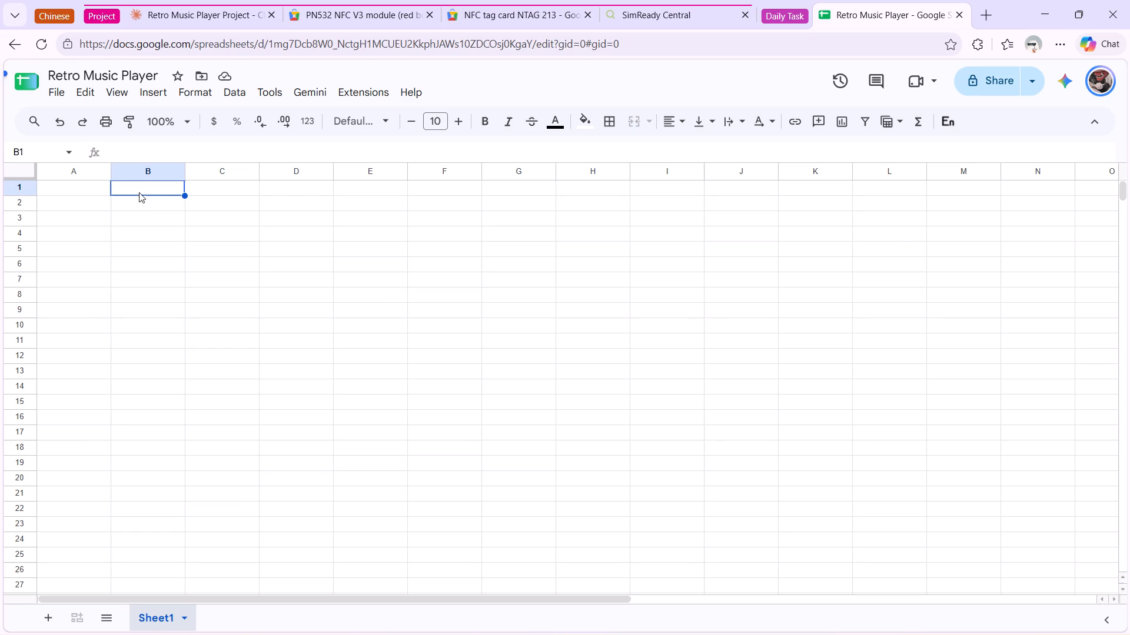
Enter the header "Components name" in cell A1.
left_click(76, 192)
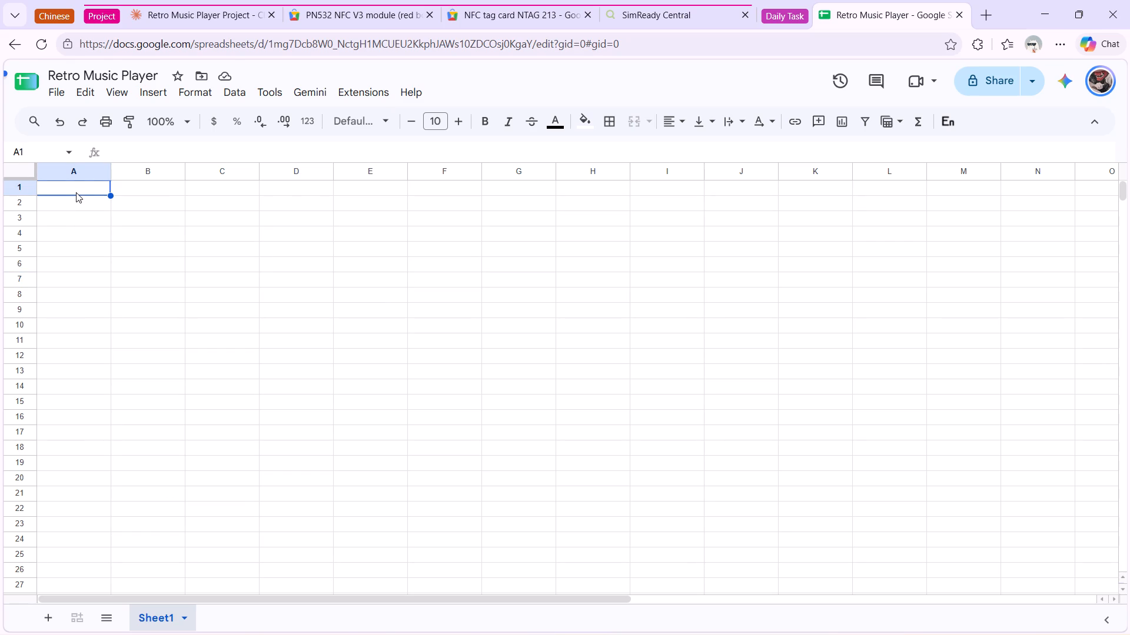
double_click(76, 192)
type("Co")
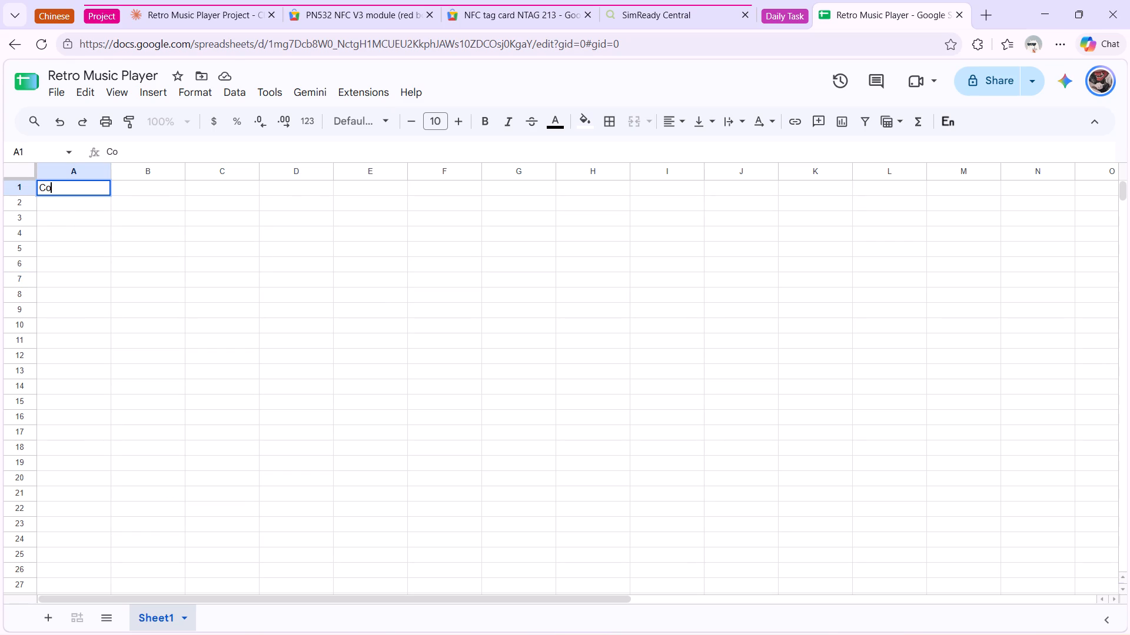
type("mponents name")
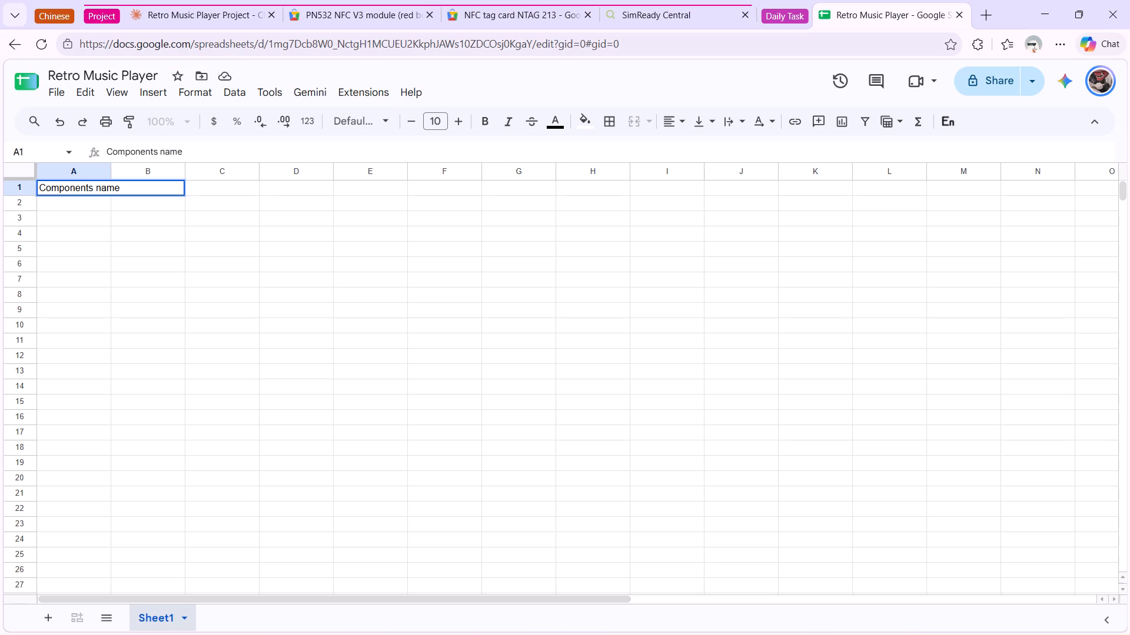
left_click(198, 313)
Widen column A slightly so its header text fits inside the column.
left_click(97, 166)
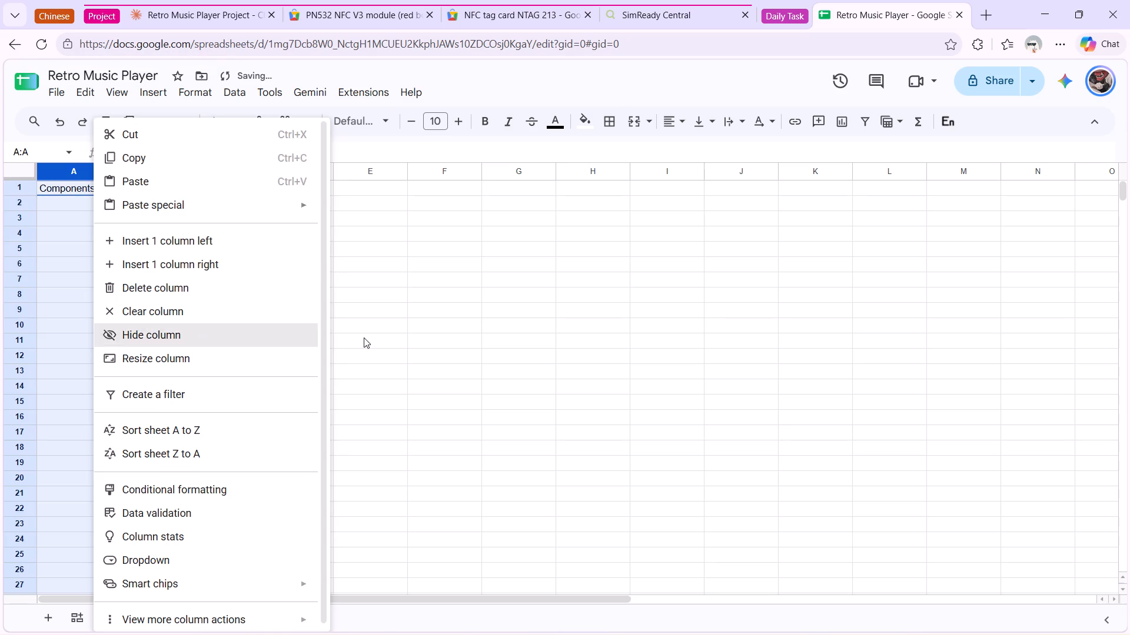
left_click(496, 332)
left_click_drag(111, 172, 141, 172)
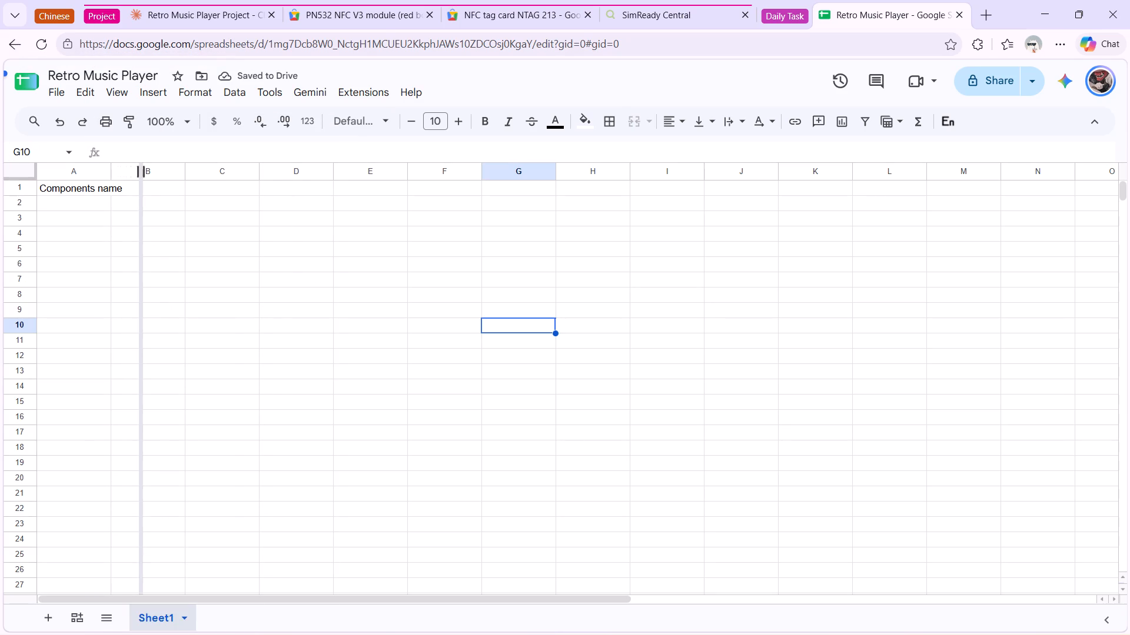
left_click_drag(141, 172, 134, 172)
left_click(224, 230)
Fill the whole of column A with a light yellow background colour.
left_click(101, 174)
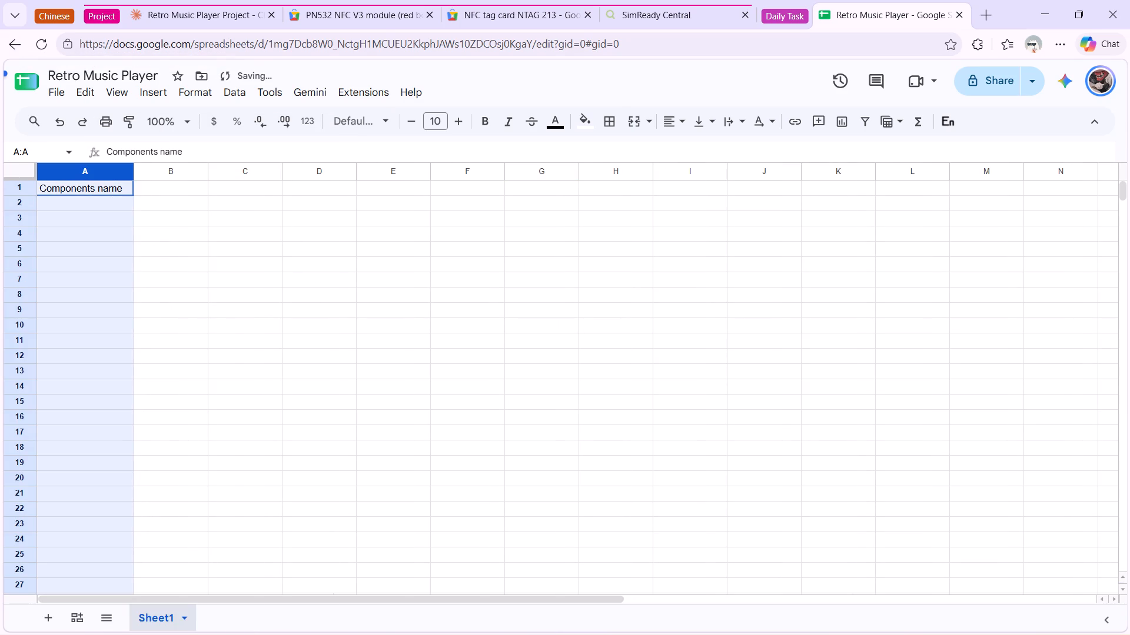
left_click(593, 122)
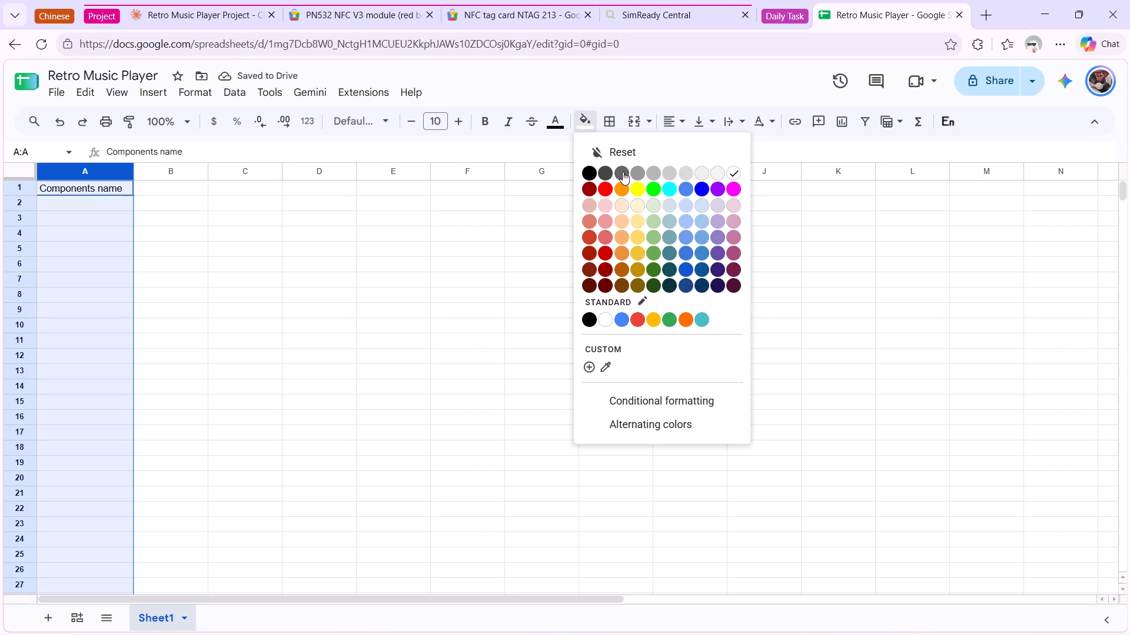
left_click(637, 209)
left_click(383, 279)
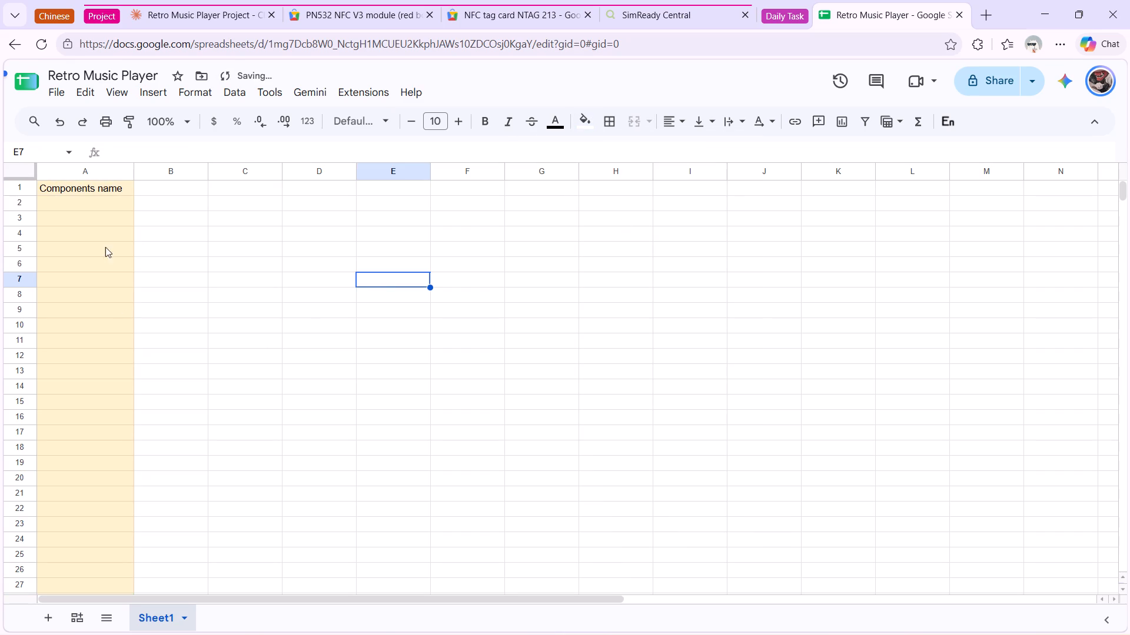
Fill the whole of row 1 with a light green background colour.
left_click(21, 186)
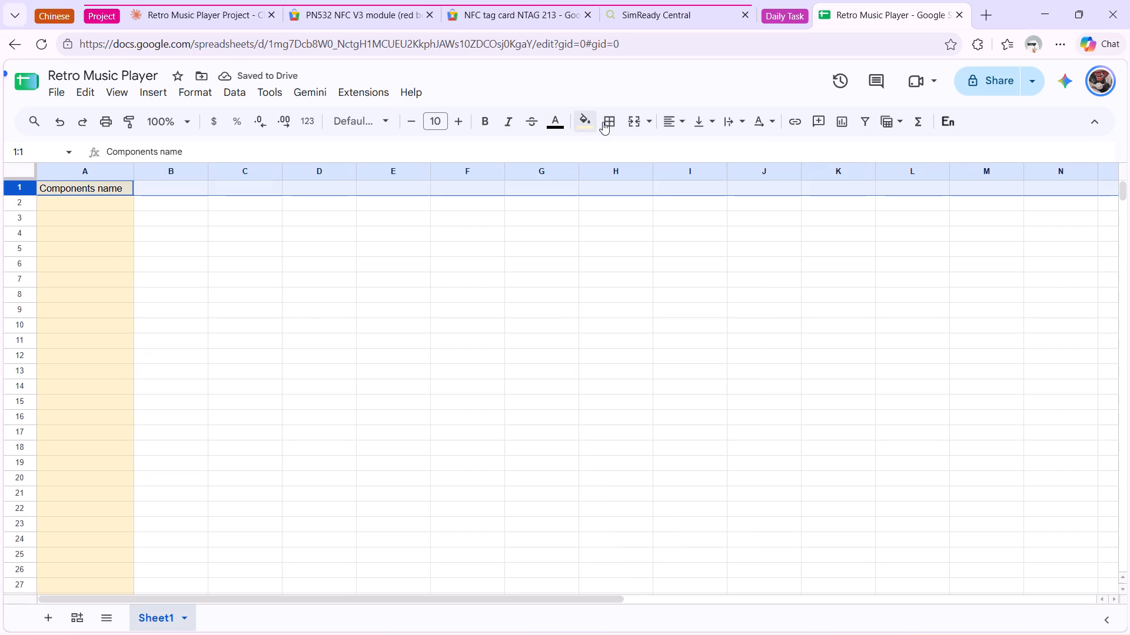
left_click(595, 122)
left_click(650, 205)
left_click(374, 285)
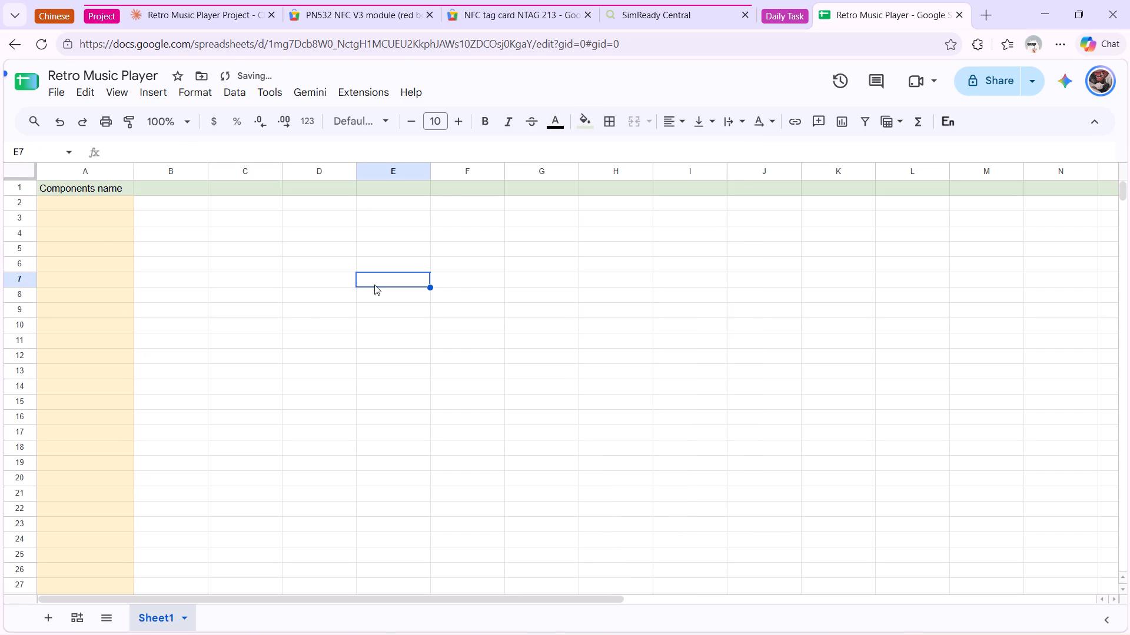
Make the header text in cell A1 bold.
left_click(149, 190)
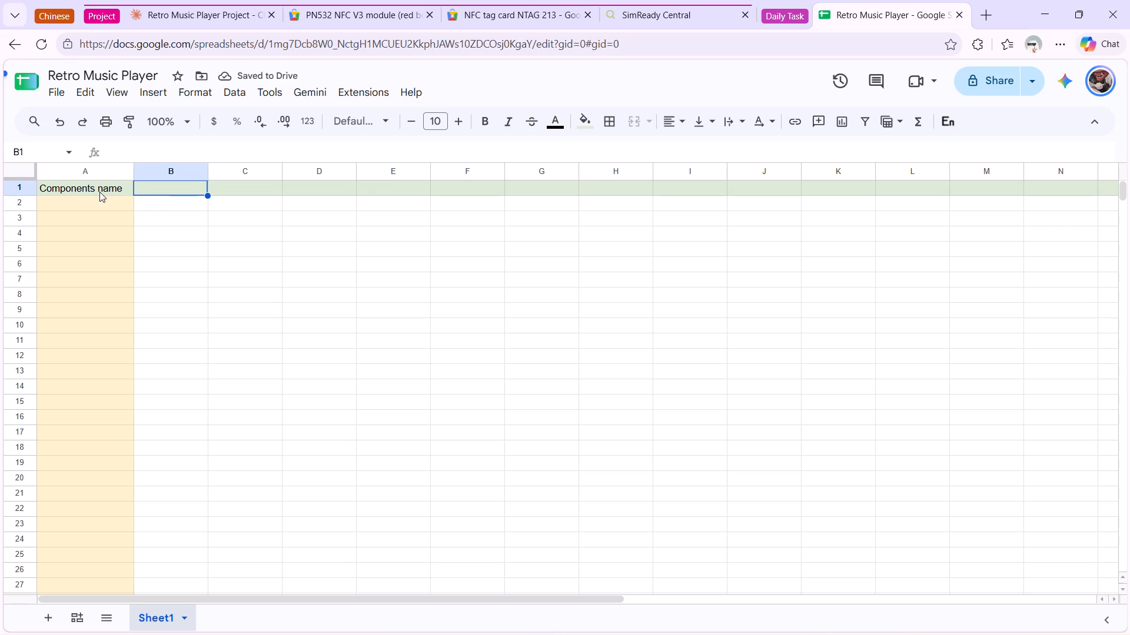
double_click(99, 192)
key("ctrl+a")
key("ctrl+b")
left_click(275, 293)
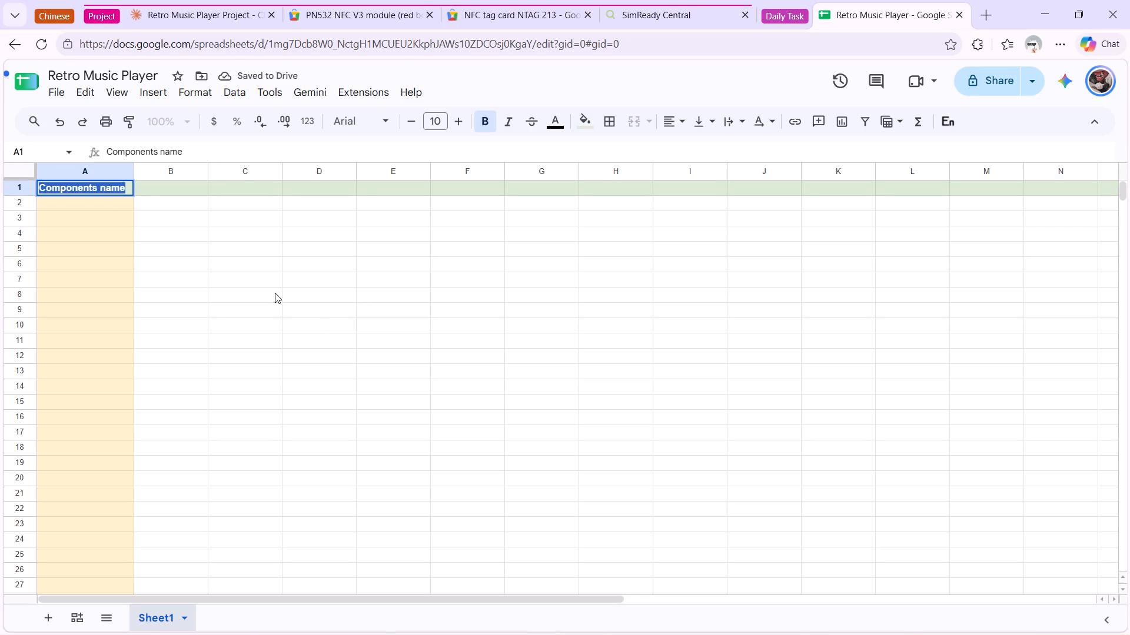
Shorten the header in cell A1 to "Components".
double_click(115, 188)
key("backslash")
key("BackSpace")
key("BackSpace")
key("BackSpace")
key("BackSpace")
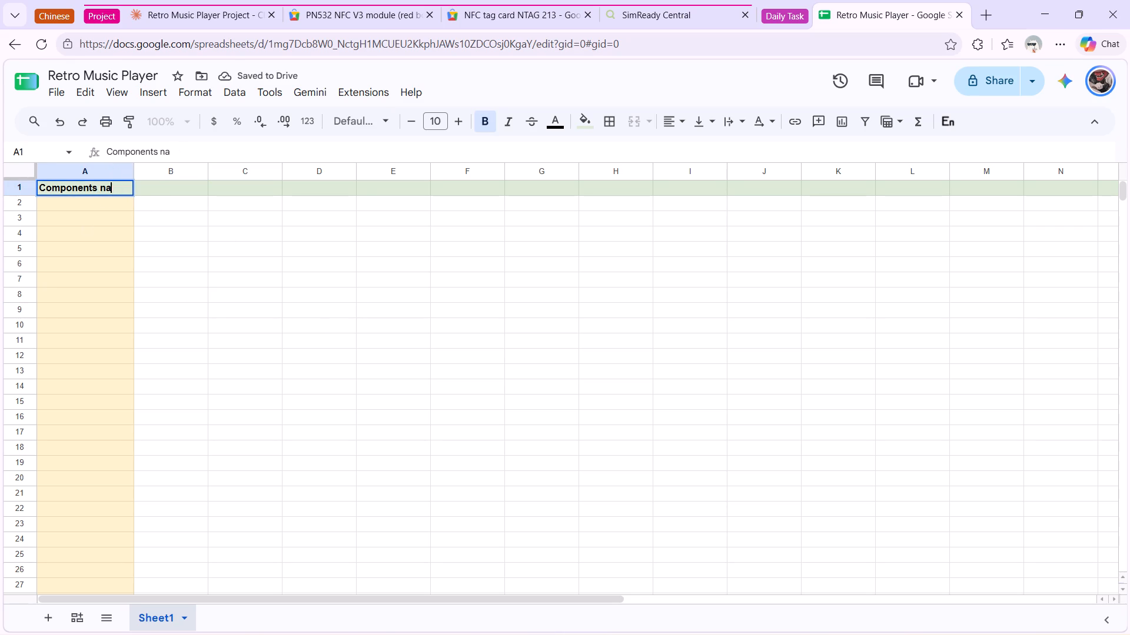
key("BackSpace")
left_click(218, 357)
Add the column headers "Link" in cell B1 and "Price" in cell C1.
double_click(151, 184)
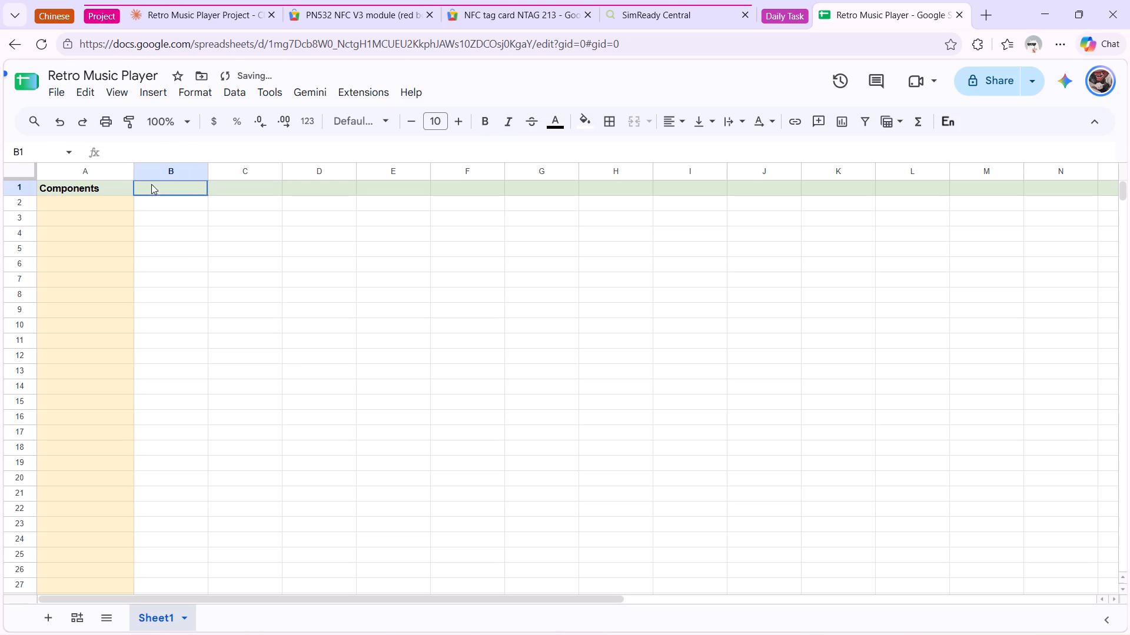
type("Linkm")
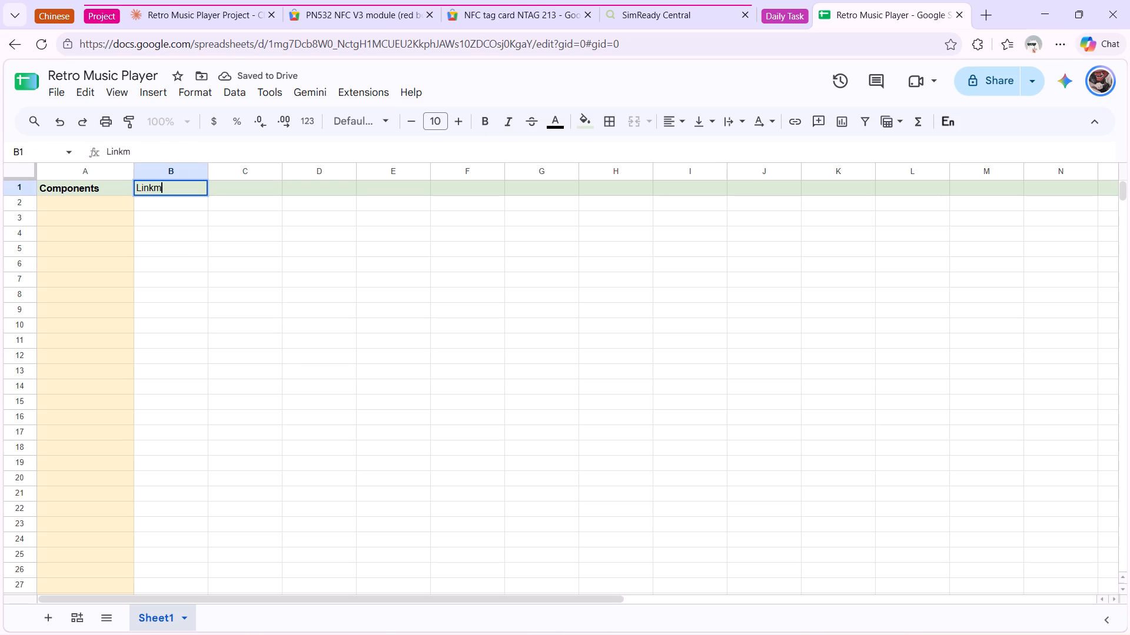
key("BackSpace")
left_click(208, 232)
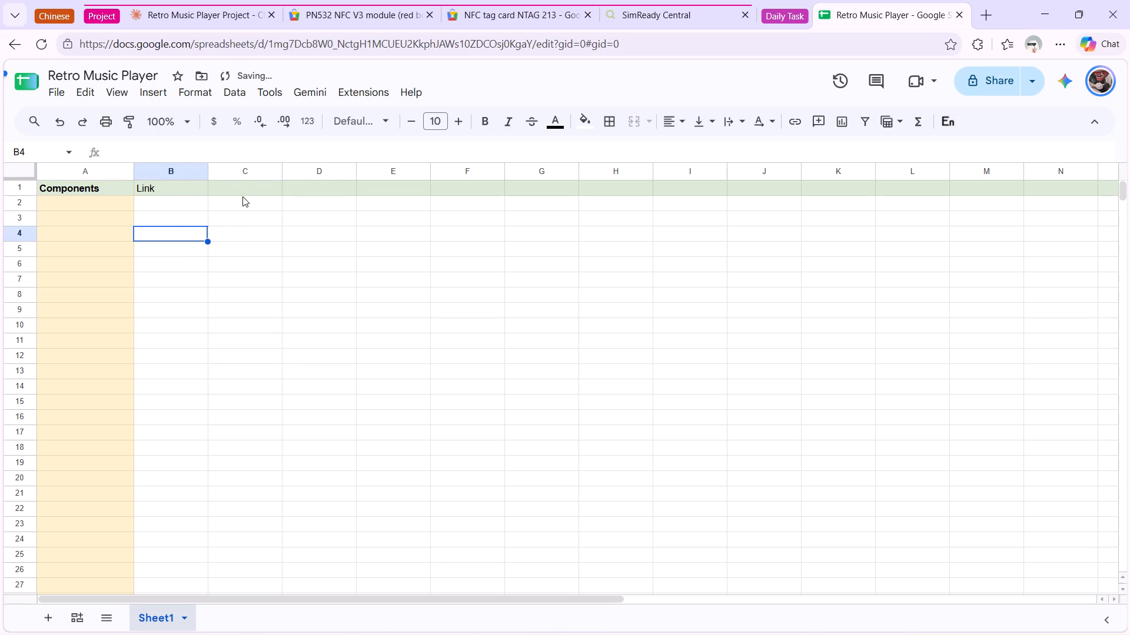
double_click(244, 192)
type("Proice")
key("BackSpace")
key("BackSpace")
key("BackSpace")
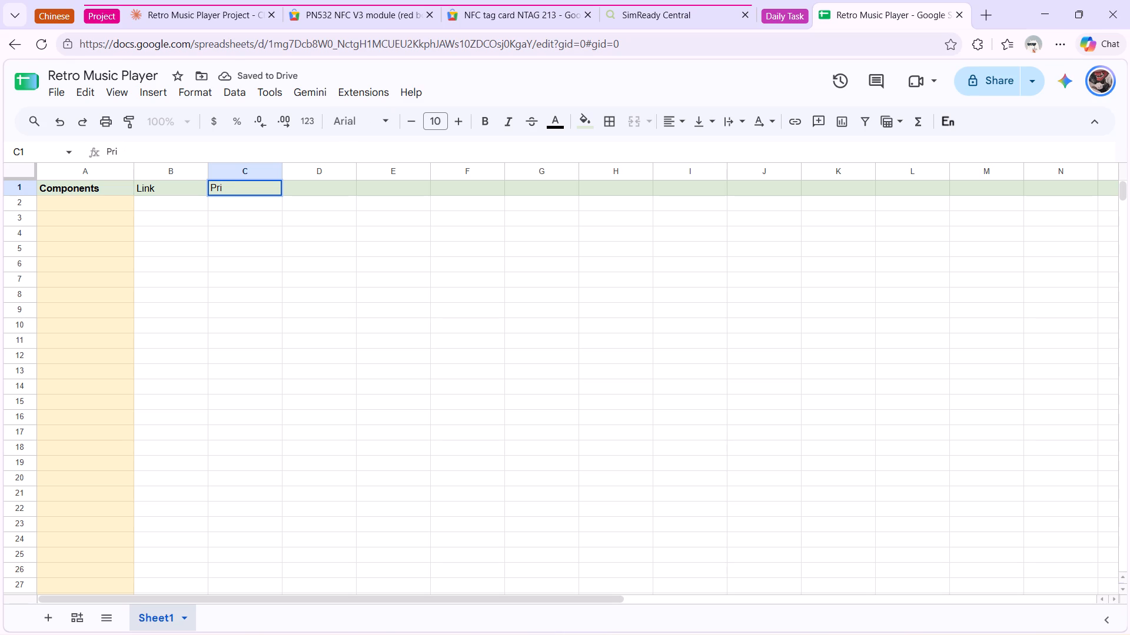
type("ce")
left_click(281, 234)
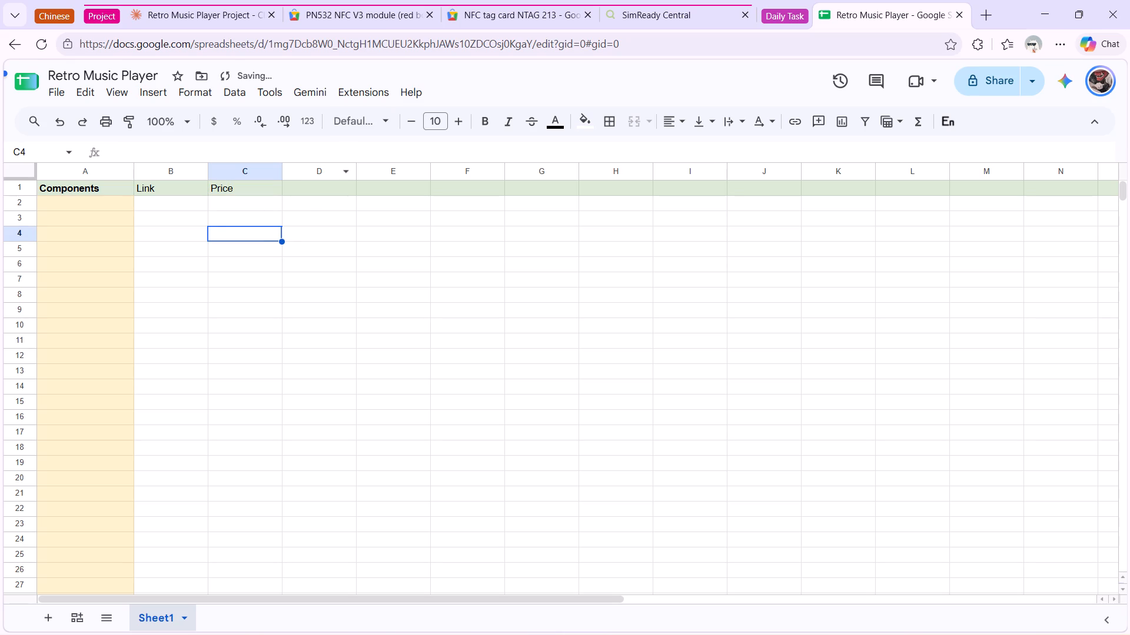
Apply bold formatting to the entire header row 1.
left_click(52, 220)
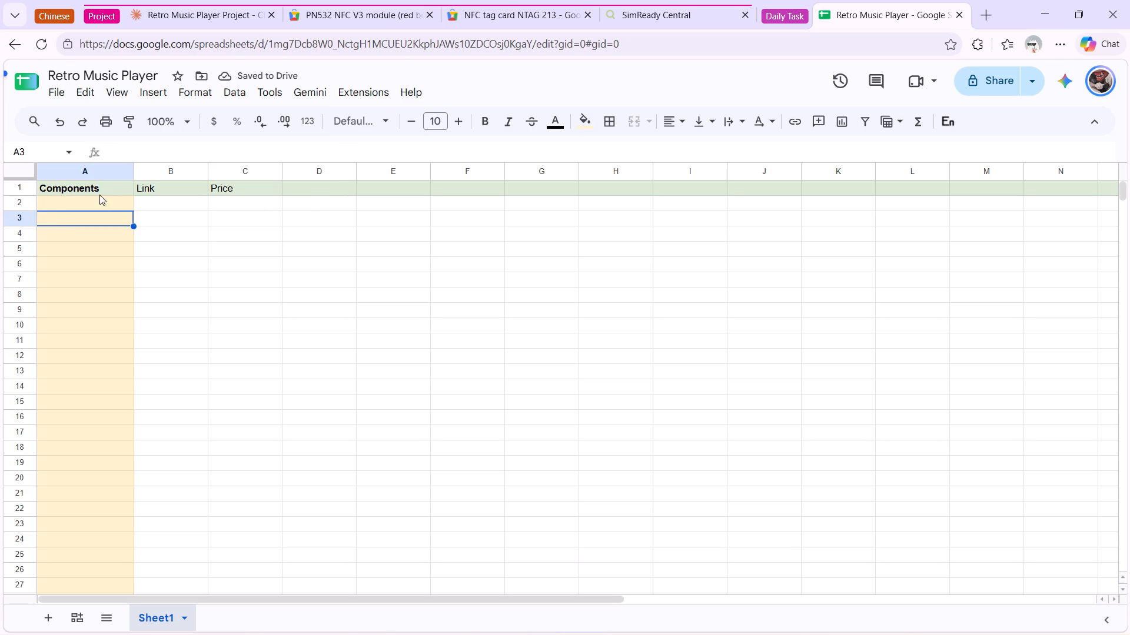
left_click(16, 188)
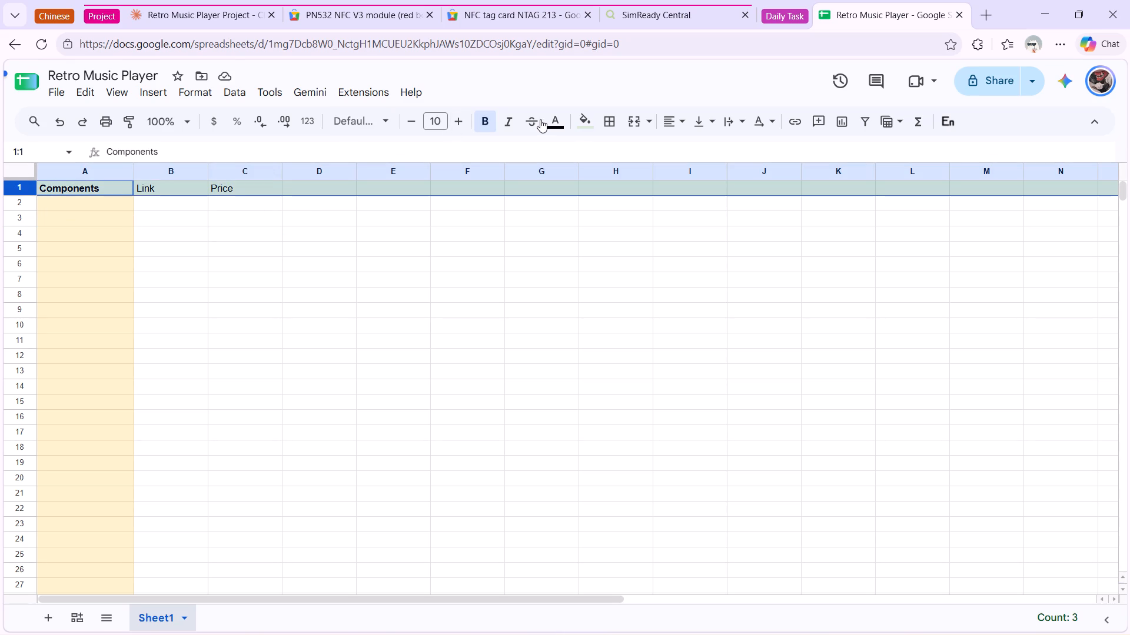
left_click(486, 119)
left_click(486, 119)
left_click(291, 303)
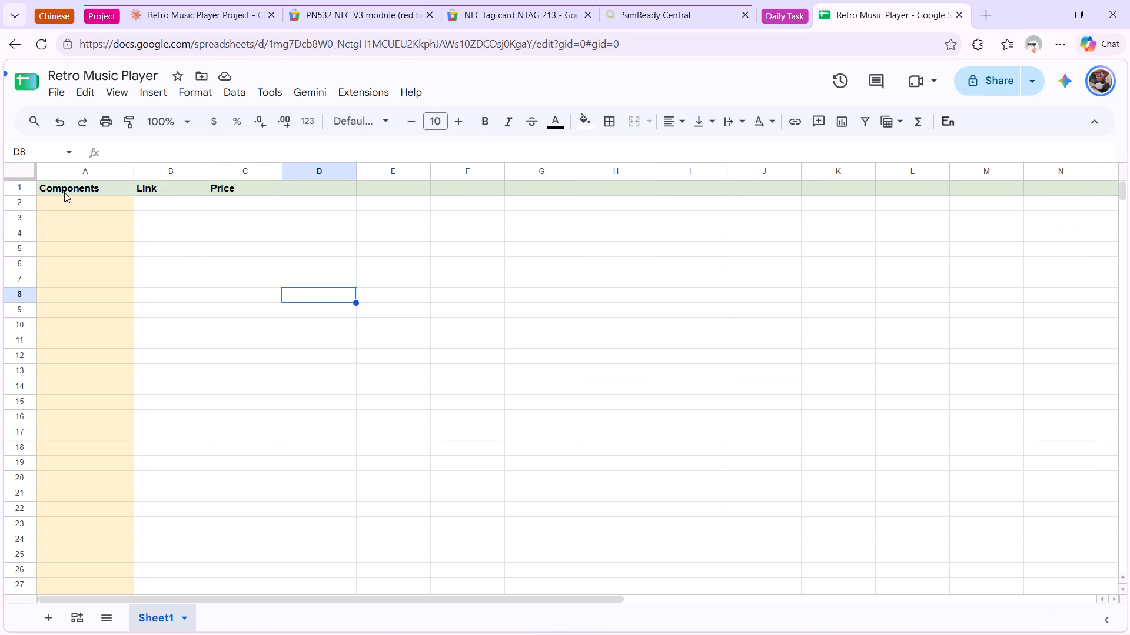
Enlarge the spreadsheet page to 125% zoom and select cell A2 under the Components header.
scroll(61, 220, "up", 2, "ctrl")
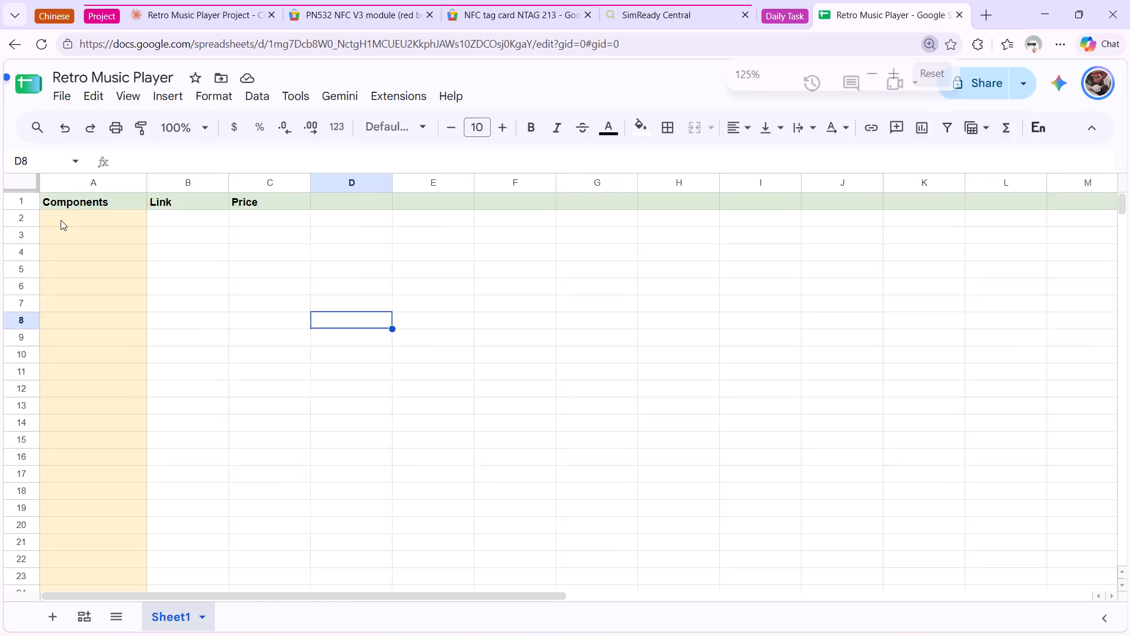
scroll(113, 260, "up", 1, "ctrl")
scroll(93, 313, "down", 1, "ctrl")
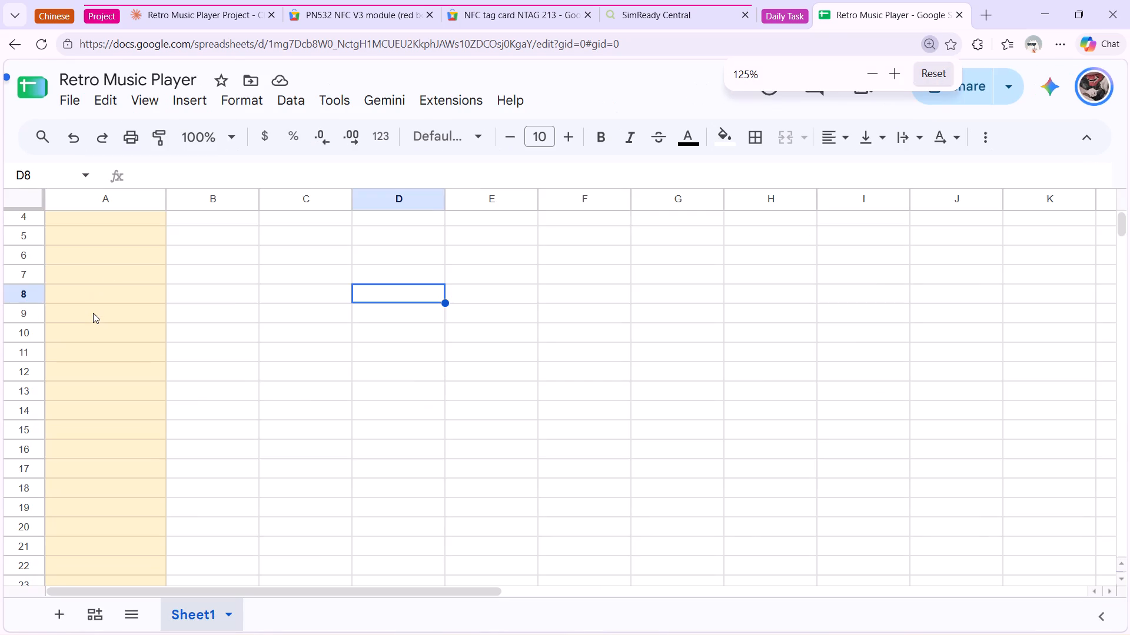
scroll(81, 255, "up", 4)
left_click(75, 239)
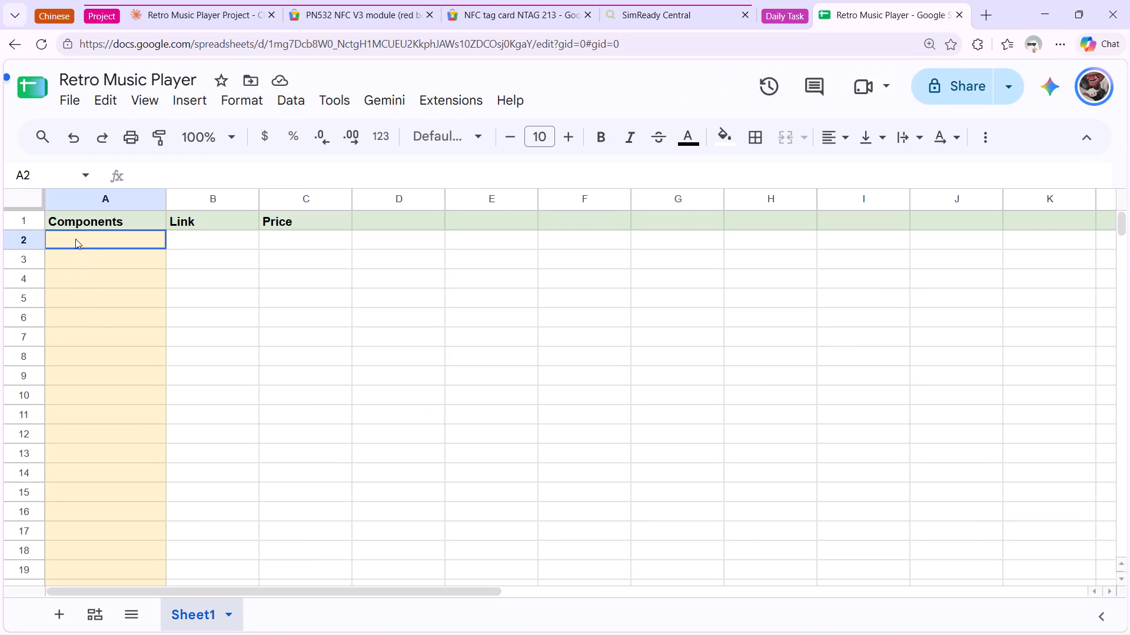
Close the SimReady Central page.
left_click(678, 20)
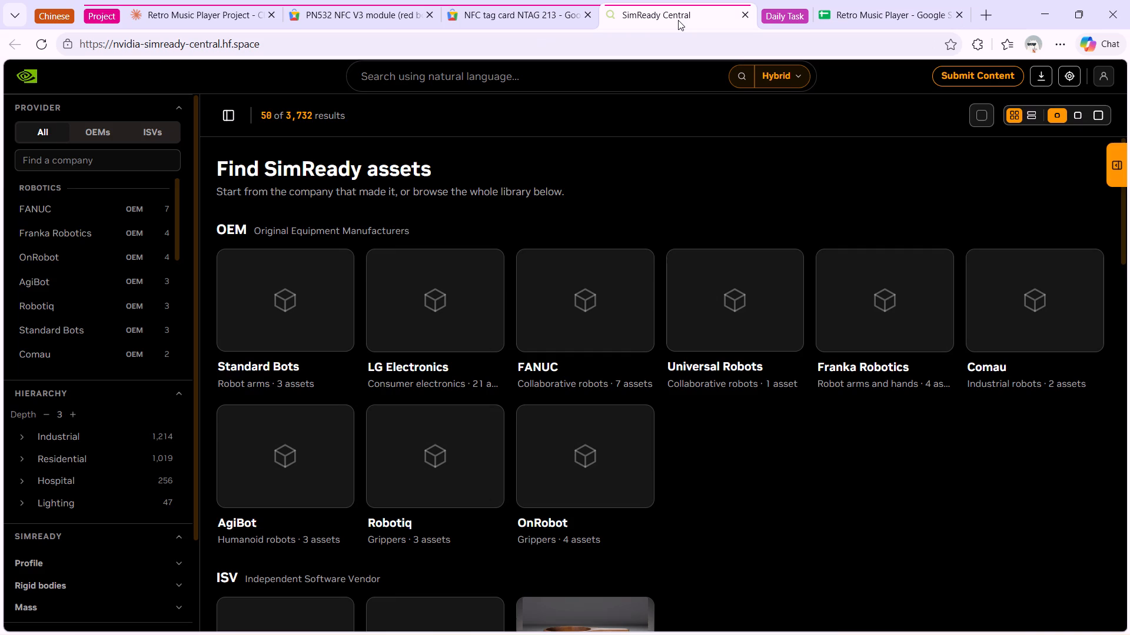
left_click(747, 11)
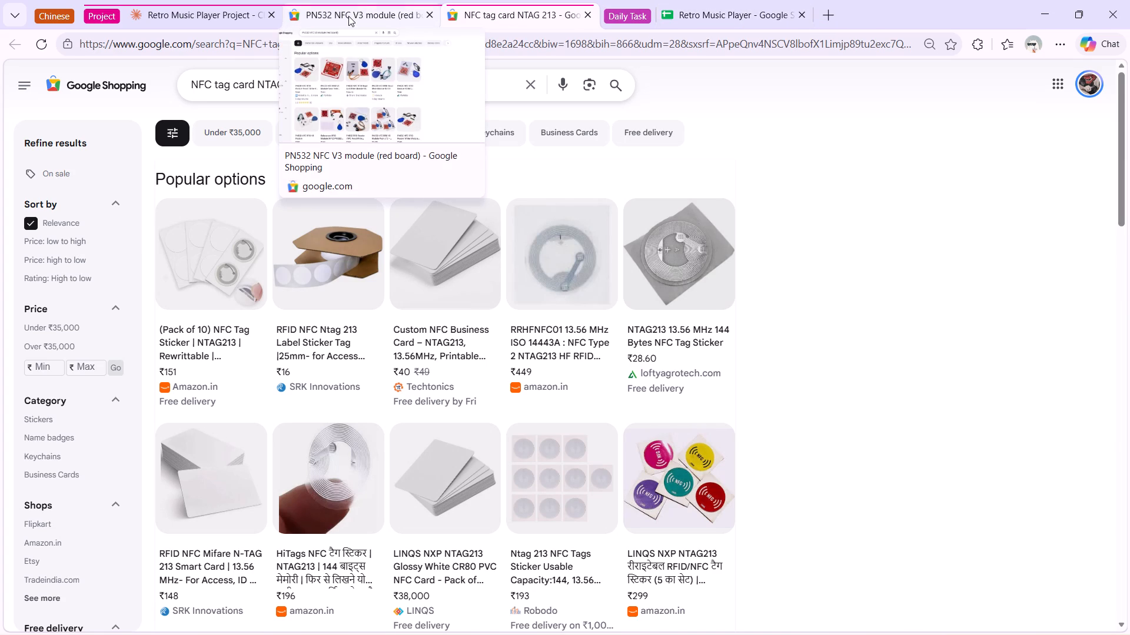
Open the Robokits PN532 NFC RFID Module V3 product page from the link in the Retro Music Player Project chat.
scroll(384, 442, "down", 1)
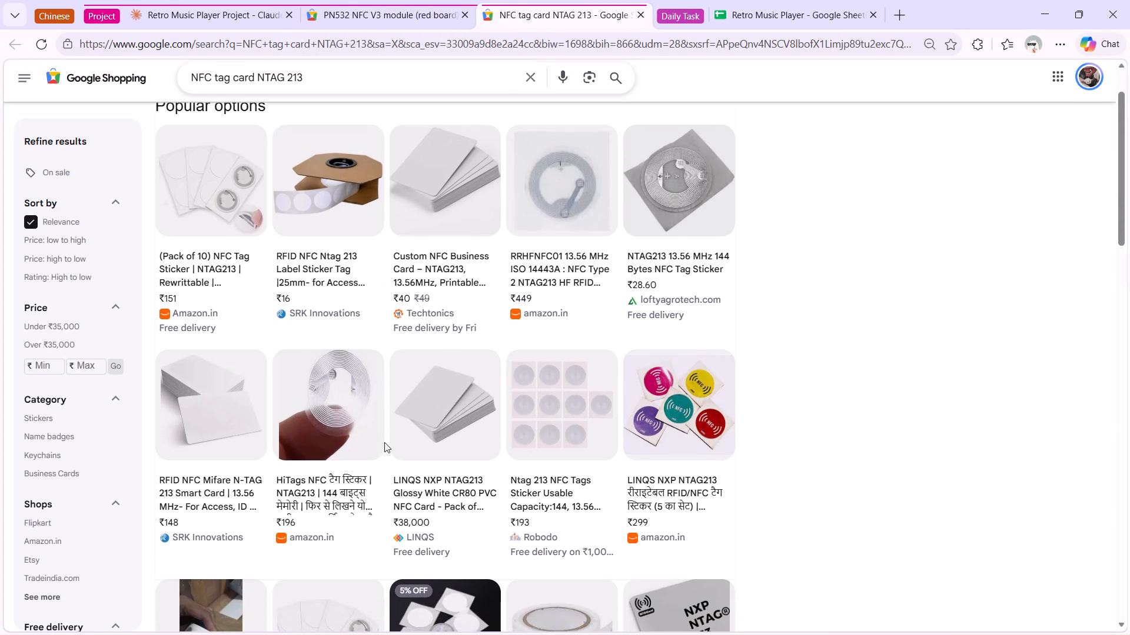
scroll(350, 396, "up", 4)
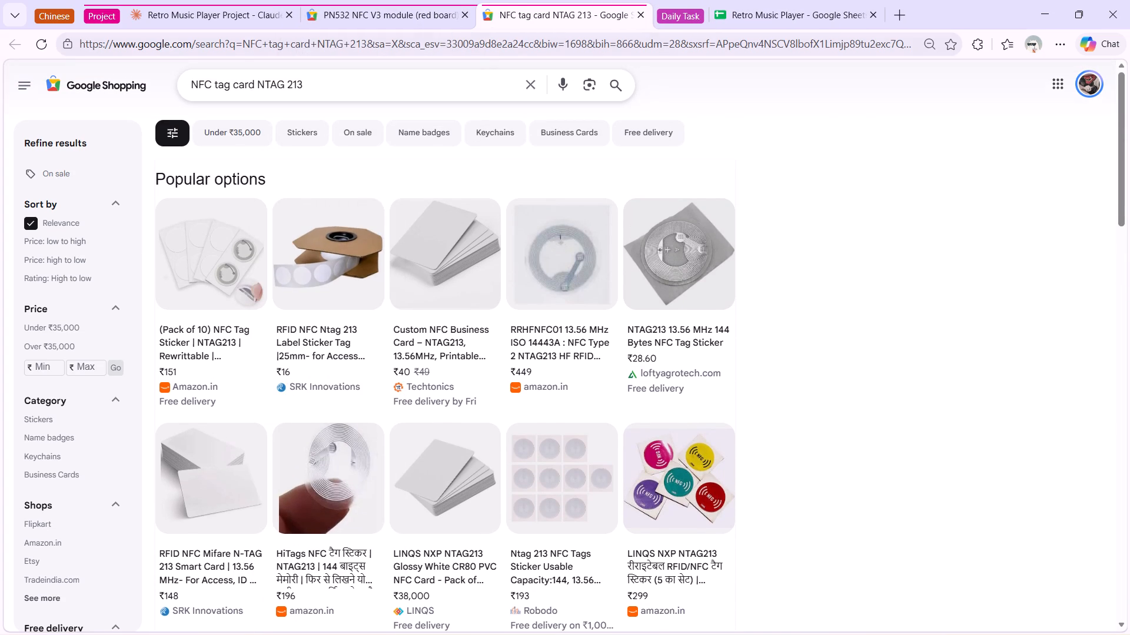
left_click(368, 22)
left_click(182, 16)
left_click(327, 18)
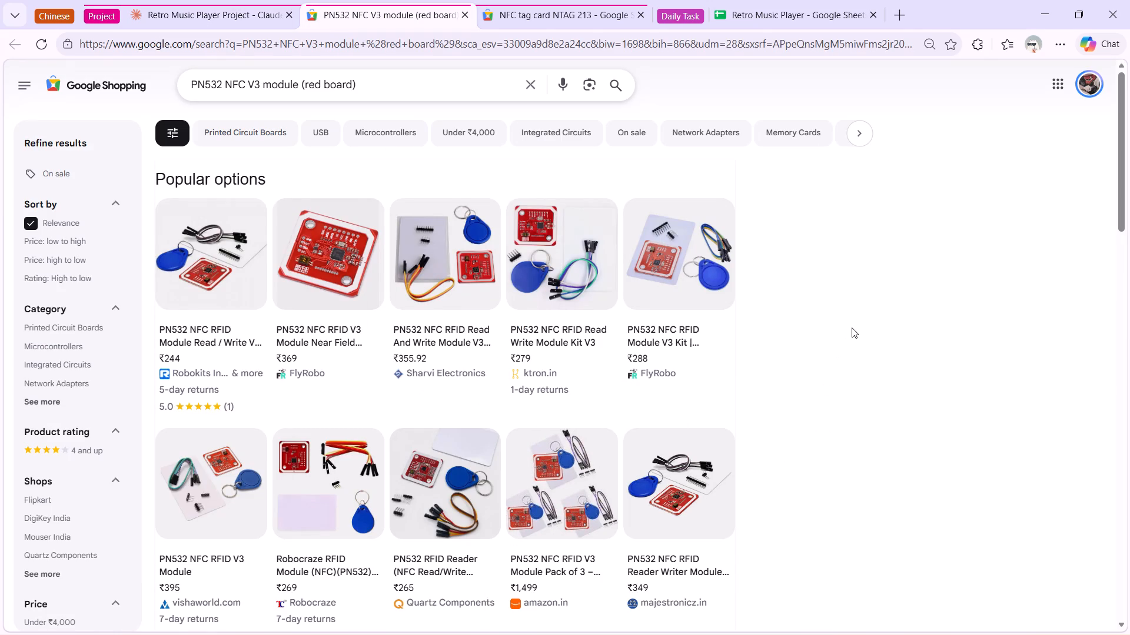
scroll(852, 327, "down", 2)
left_click(215, 22)
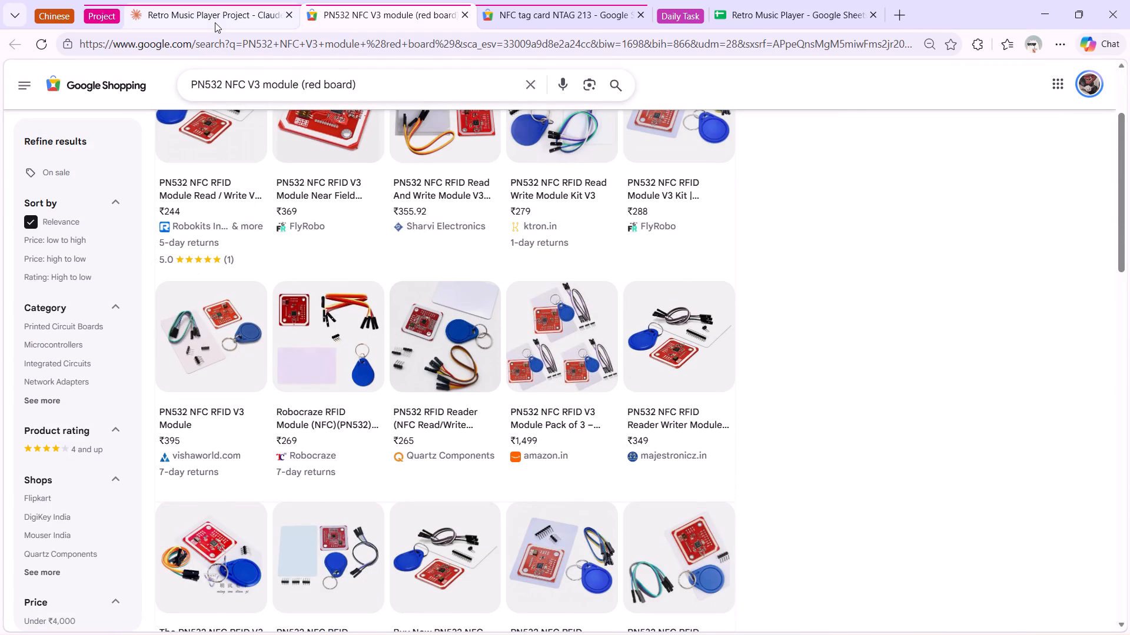
left_click(641, 327)
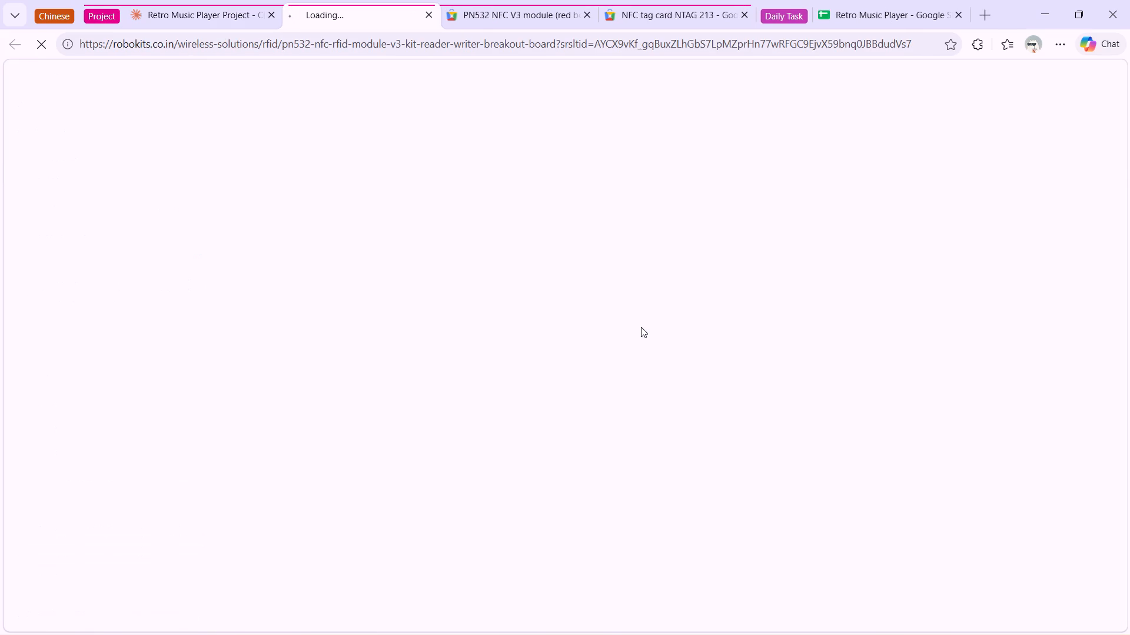
Compare the shopping listings for the PN532 NFC V3 module with the Robokits product page.
left_click(488, 18)
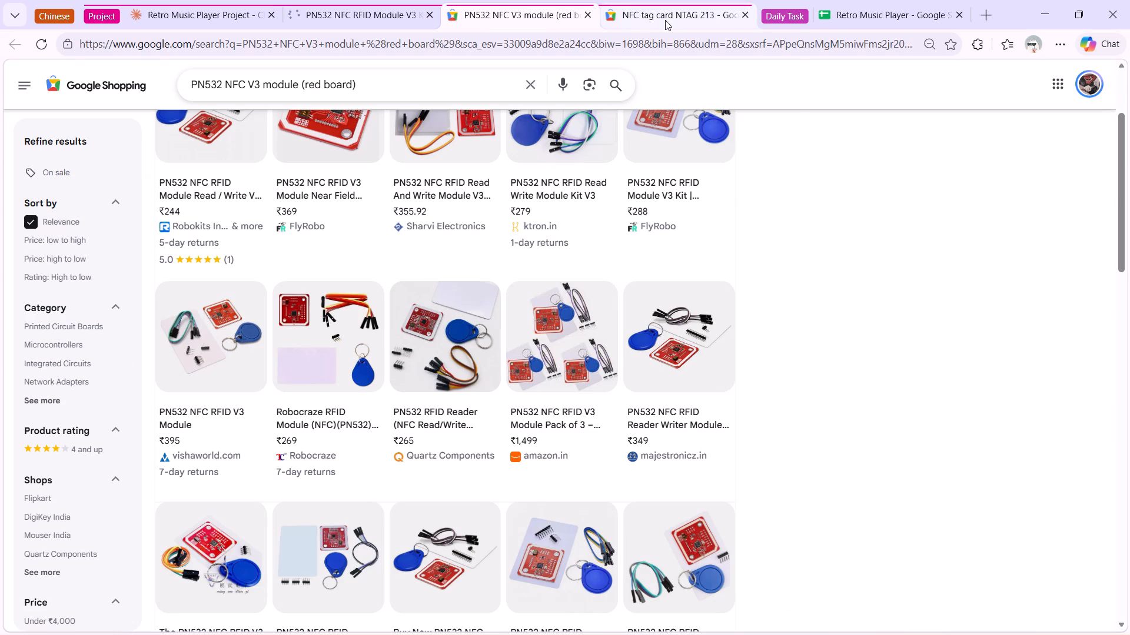
scroll(750, 386, "up", 2)
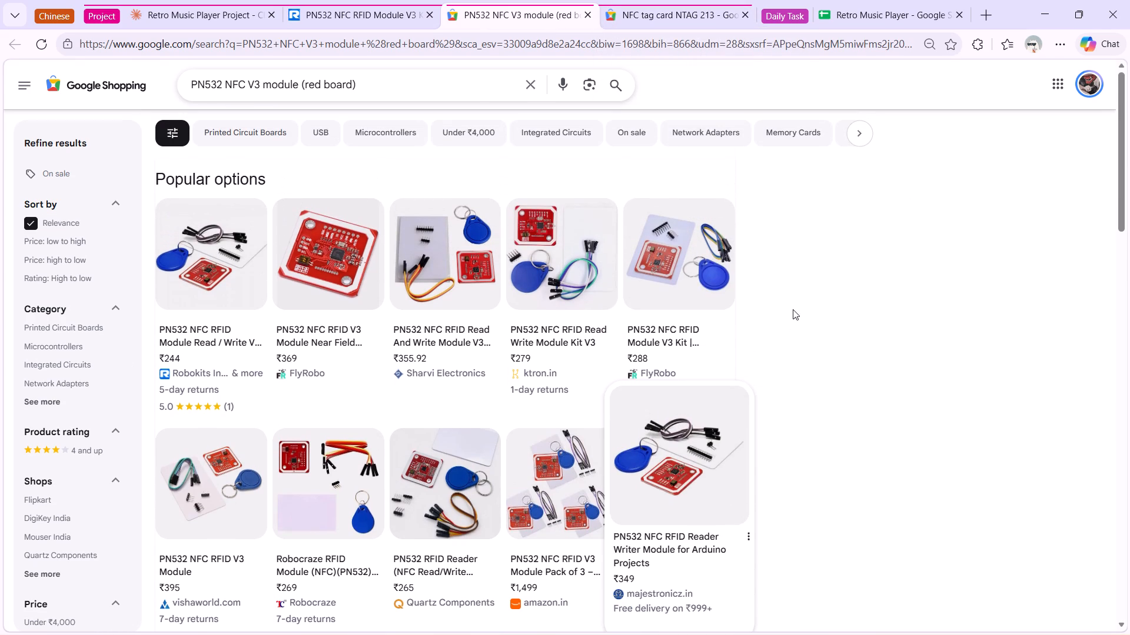
scroll(793, 309, "down", 3)
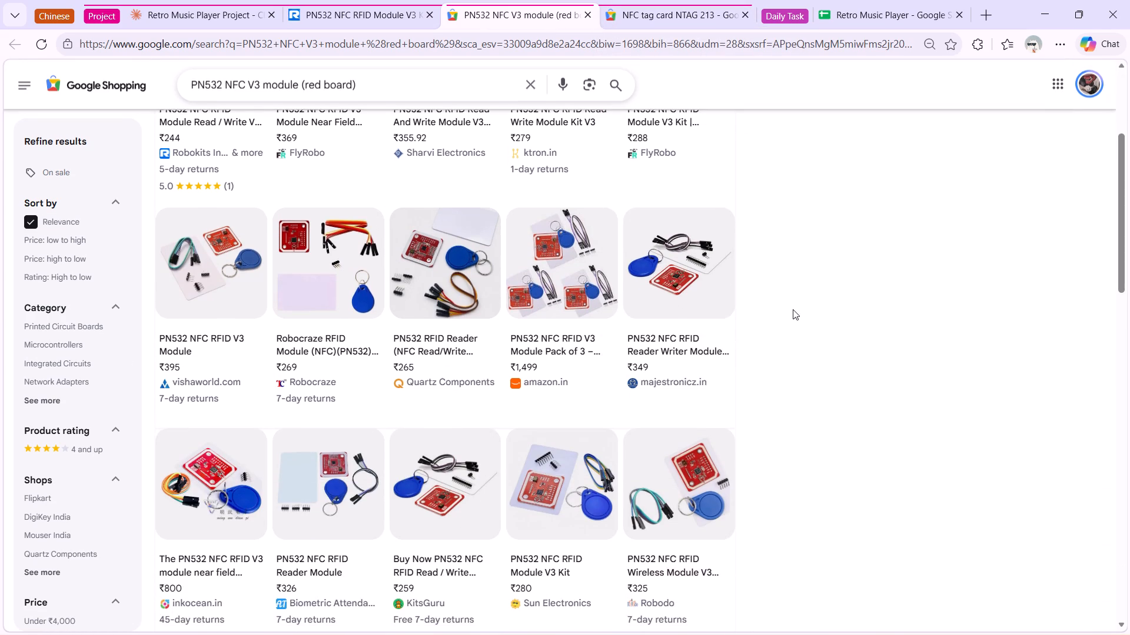
scroll(793, 309, "down", 3)
scroll(793, 309, "up", 6)
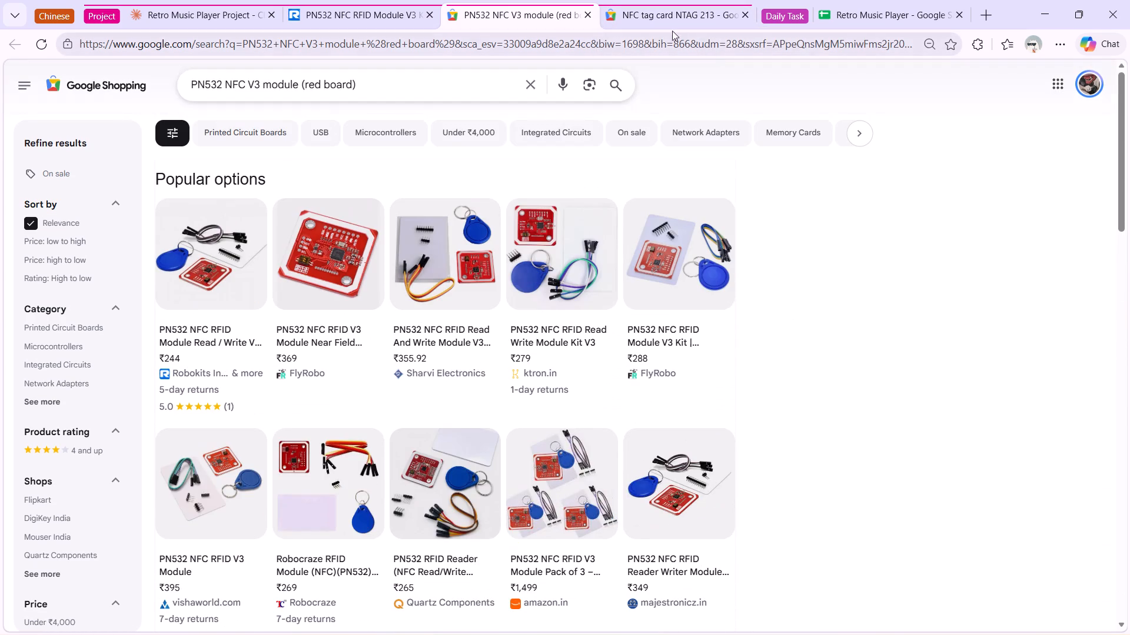
left_click(666, 12)
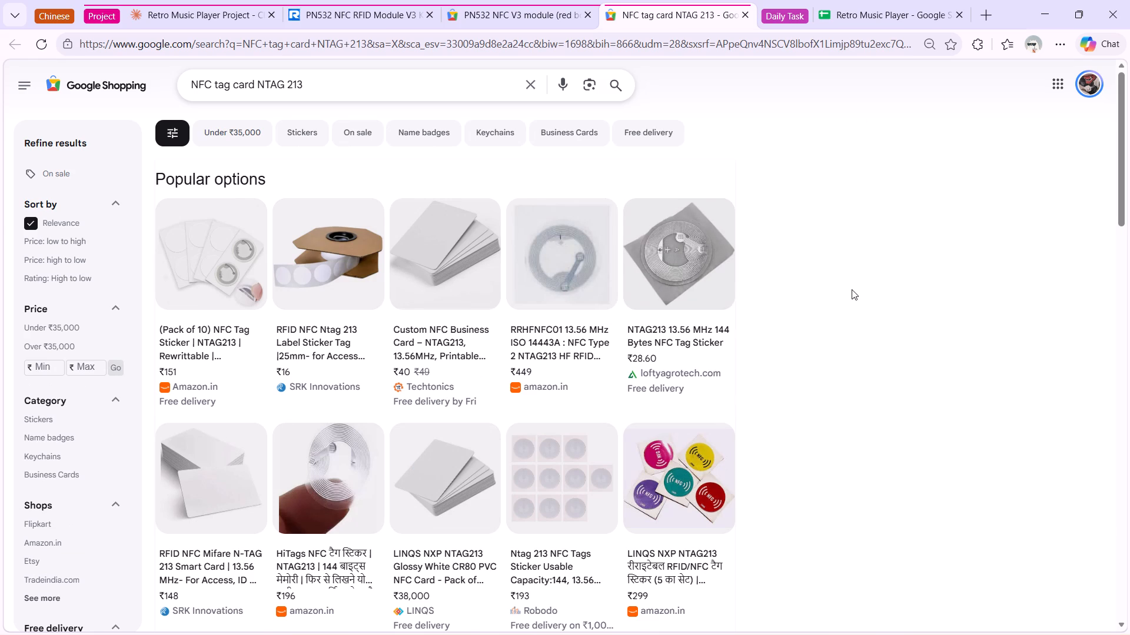
left_click(315, 16)
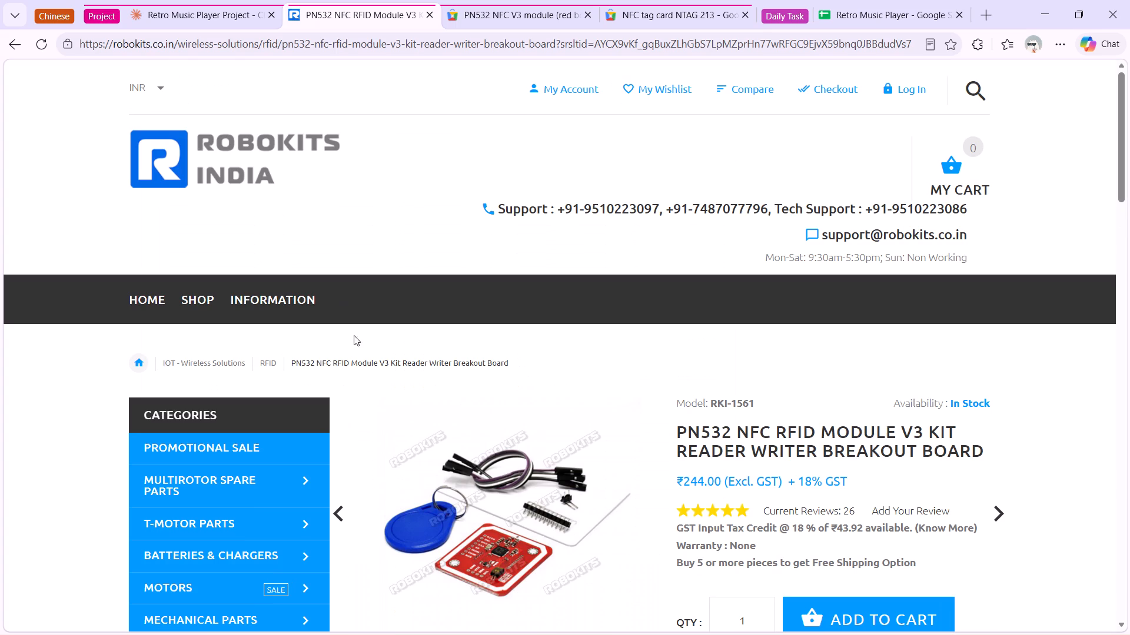
scroll(362, 357, "down", 4)
scroll(413, 357, "up", 3)
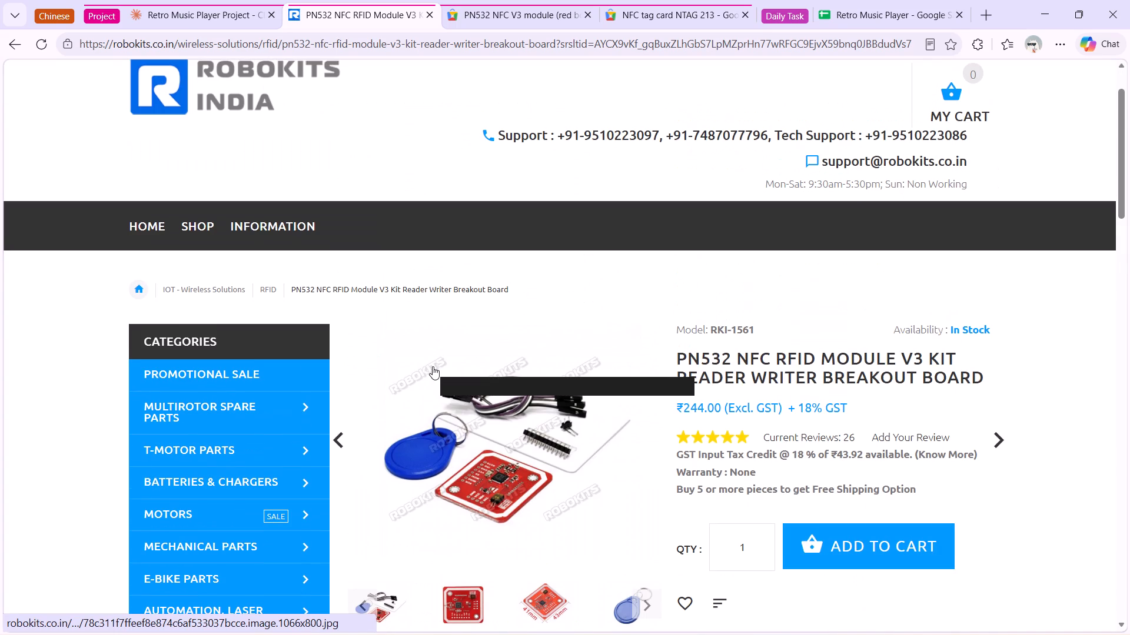
left_click(488, 22)
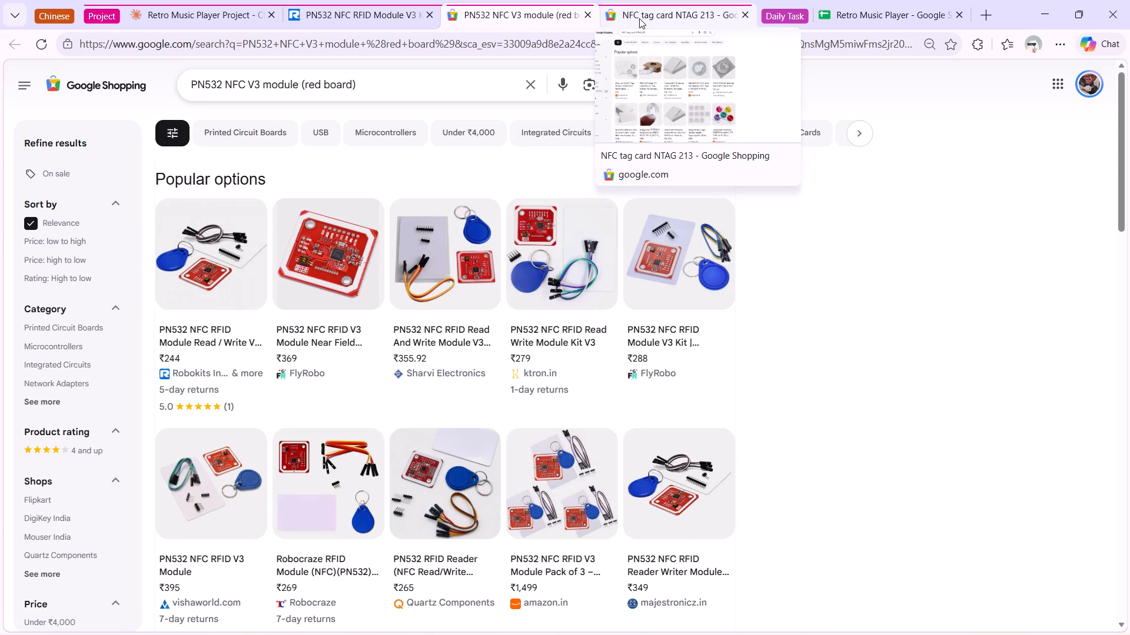
Look through the shopping listings for the NTAG 213 NFC tag card.
left_click(639, 18)
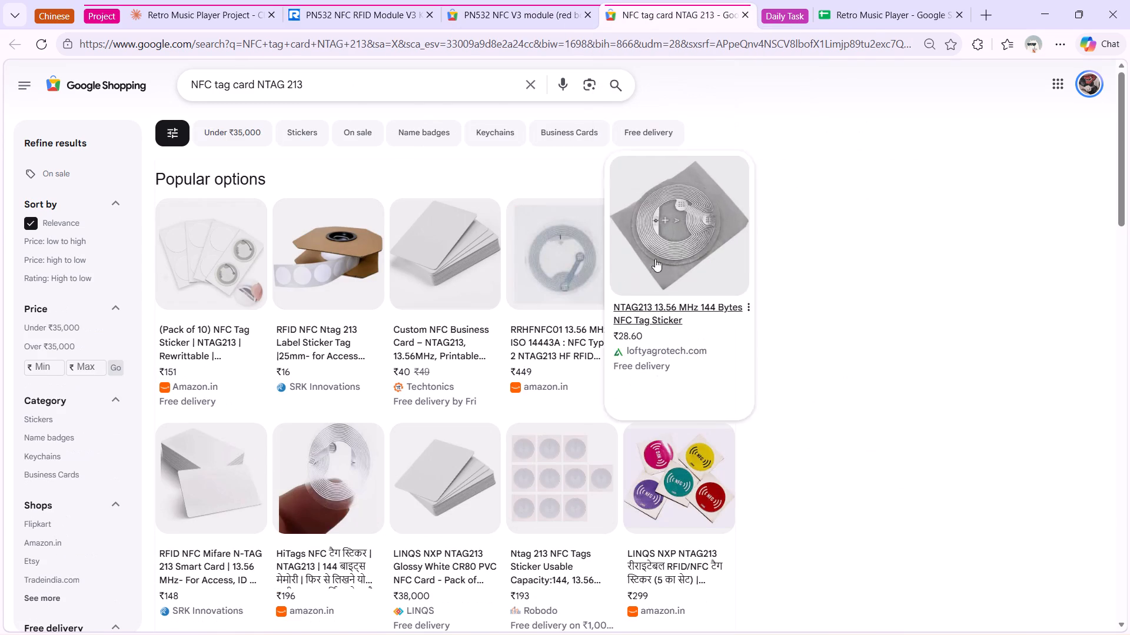
scroll(655, 265, "down", 4)
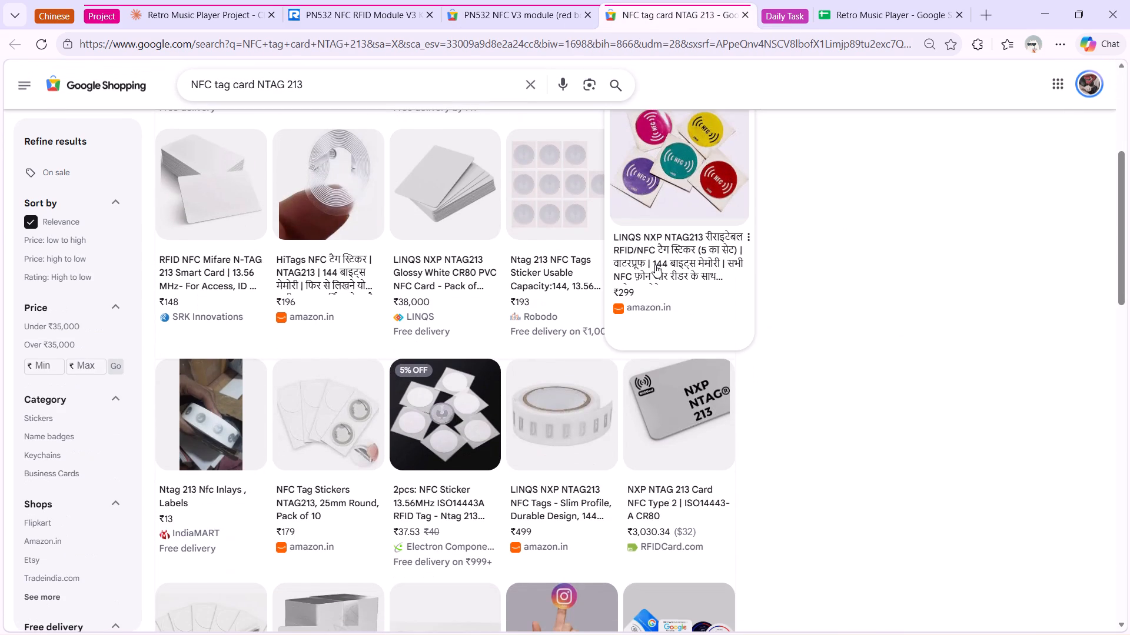
scroll(655, 265, "down", 2)
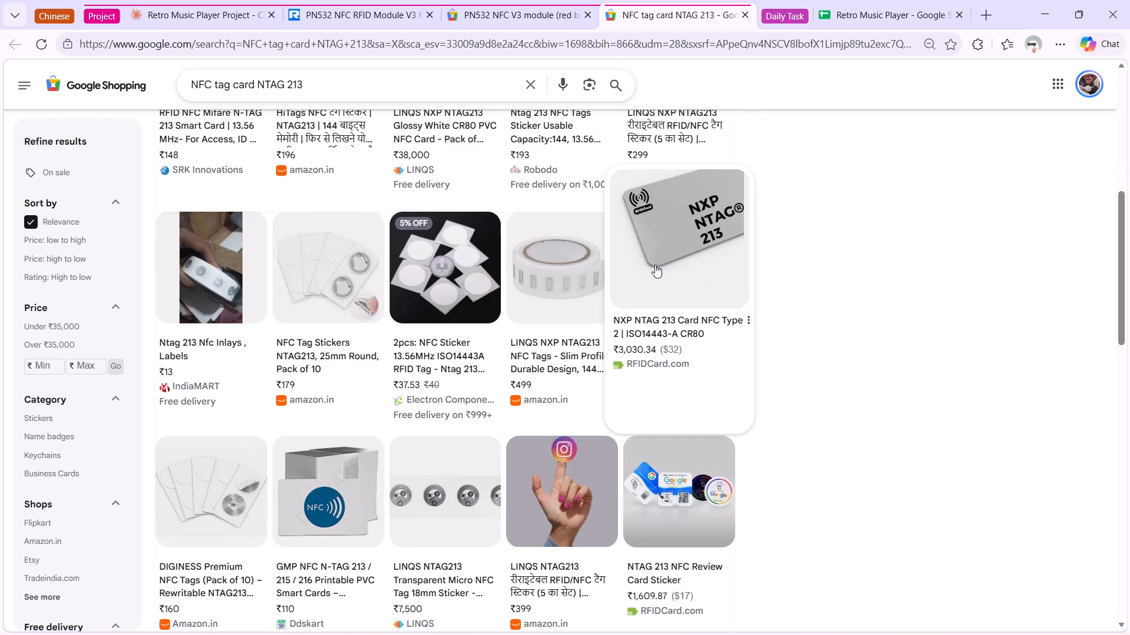
scroll(655, 265, "down", 3)
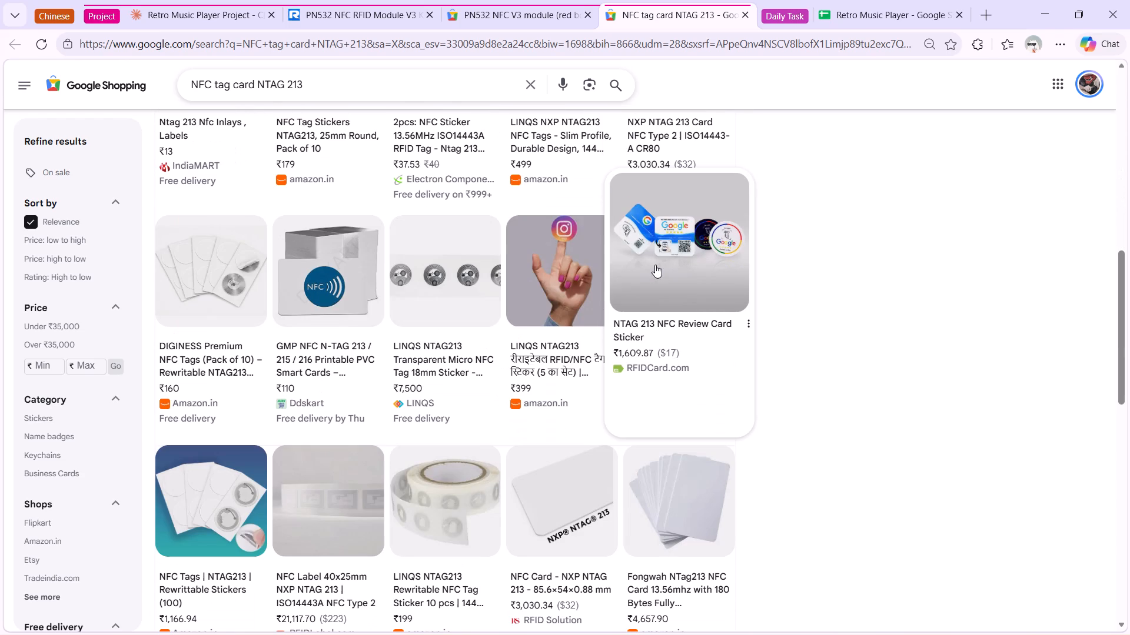
scroll(744, 338, "down", 4)
scroll(803, 332, "up", 2)
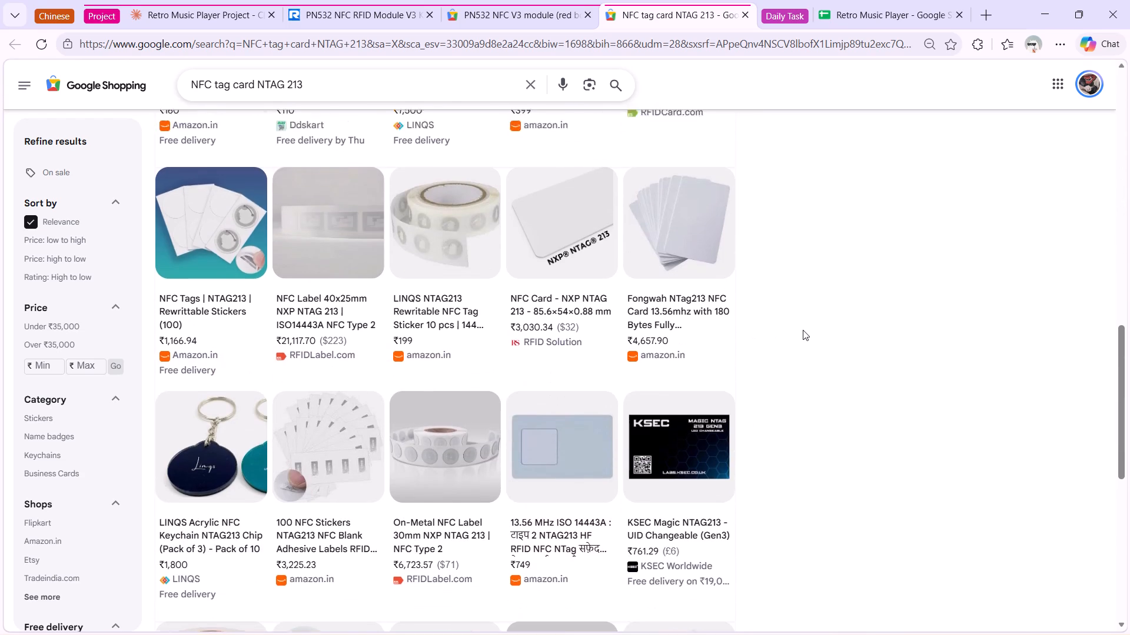
scroll(803, 330, "up", 14)
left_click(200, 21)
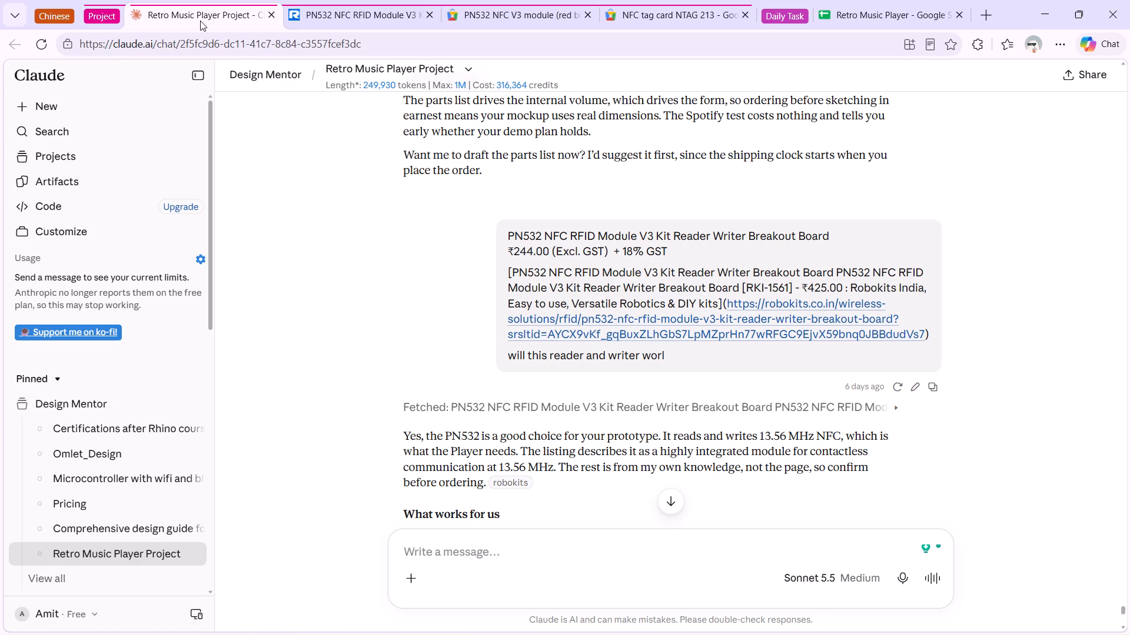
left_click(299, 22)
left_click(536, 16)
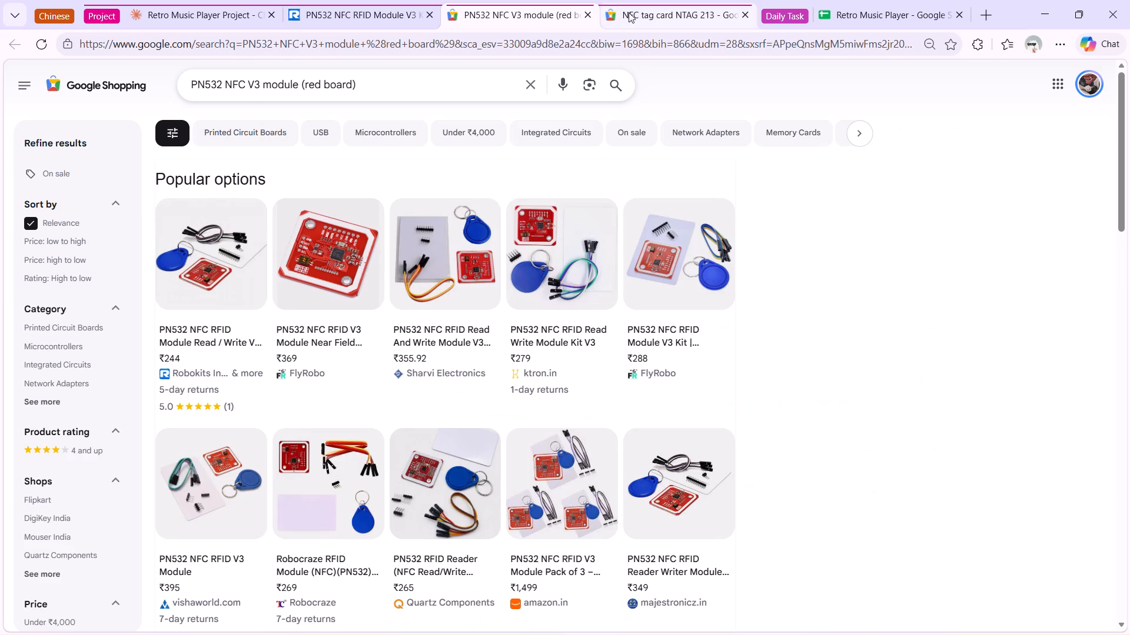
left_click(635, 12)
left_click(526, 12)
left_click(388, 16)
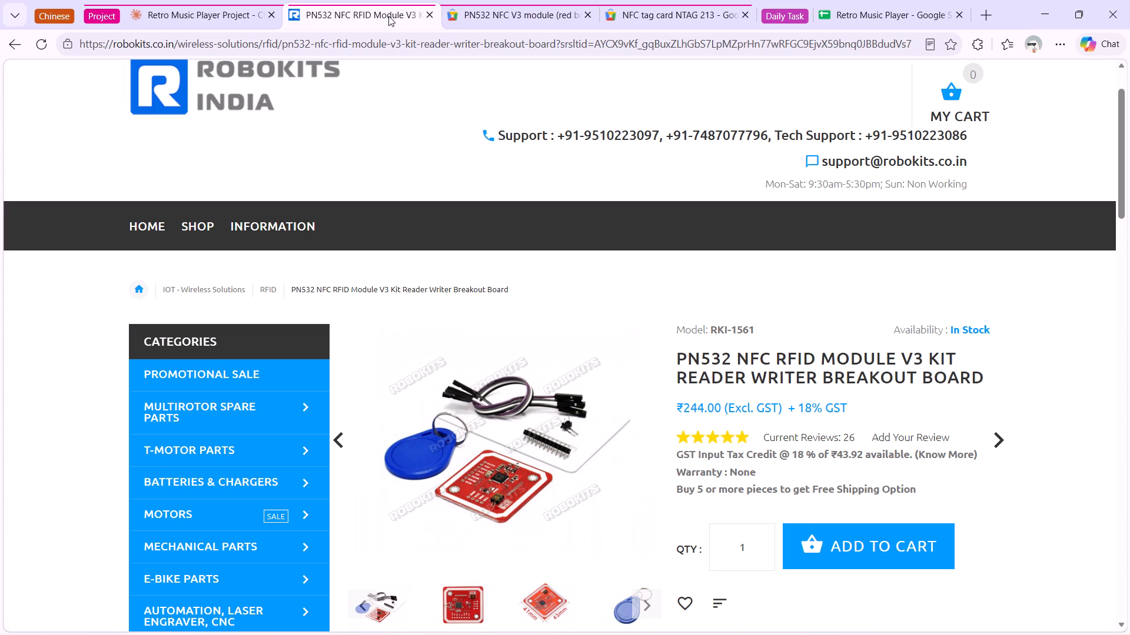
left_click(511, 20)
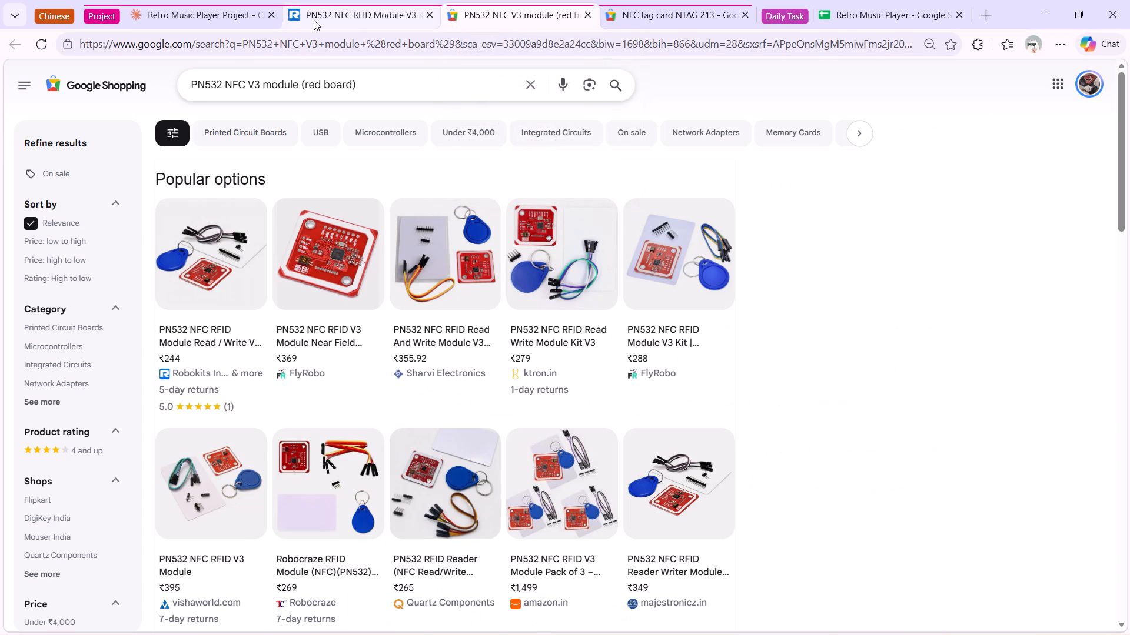
Copy the web address of the Robokits PN532 product page into cell B2 under the Link header.
left_click(345, 30)
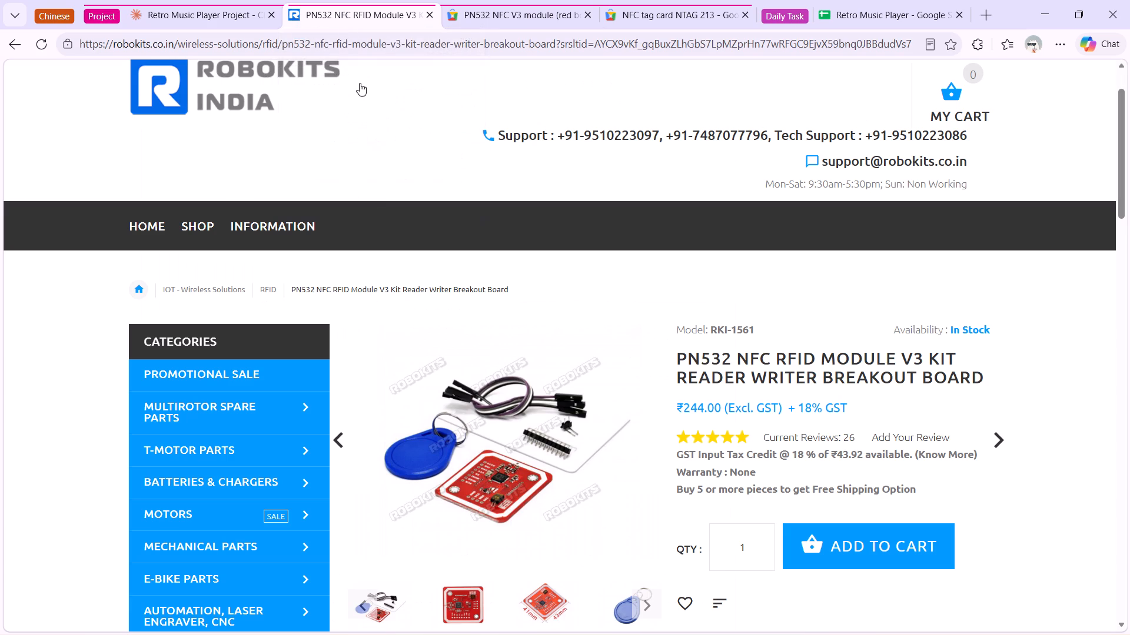
scroll(281, 77, "up", 3)
left_click(293, 49)
left_click(345, 49)
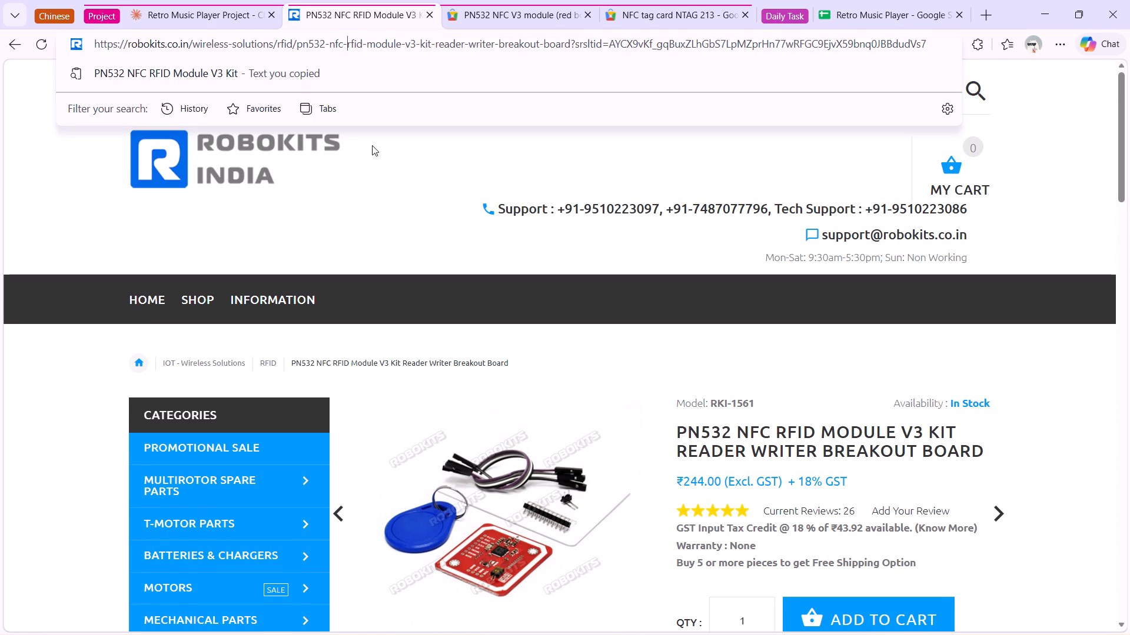
key("ctrl+a")
key("ctrl+c")
key("ctrl+c")
key("ctrl+c")
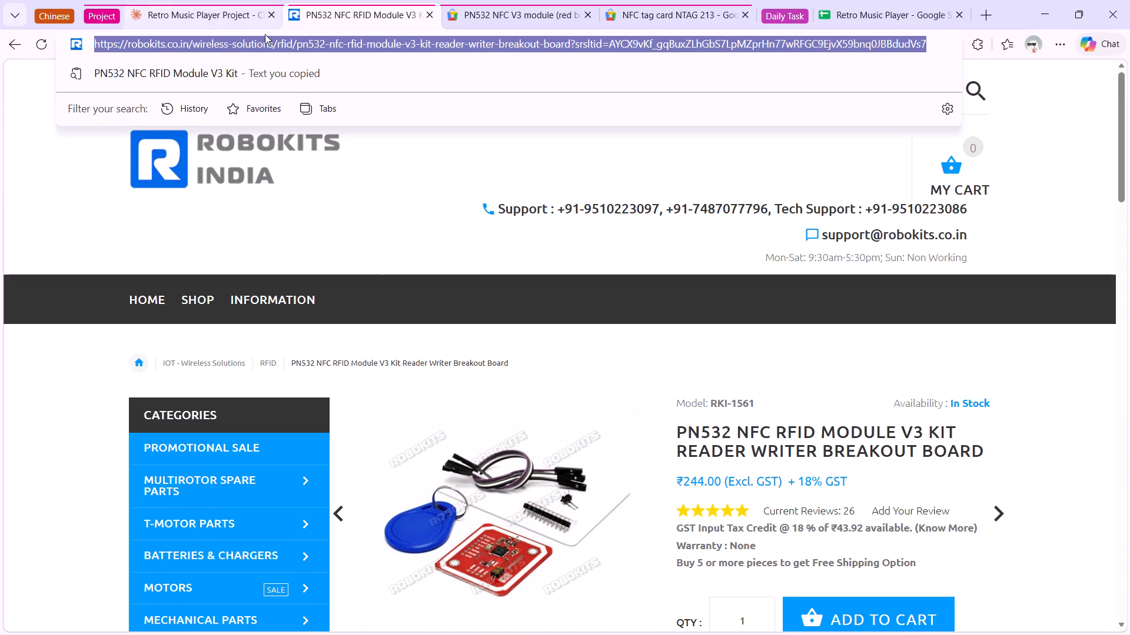
left_click(862, 18)
left_click(200, 243)
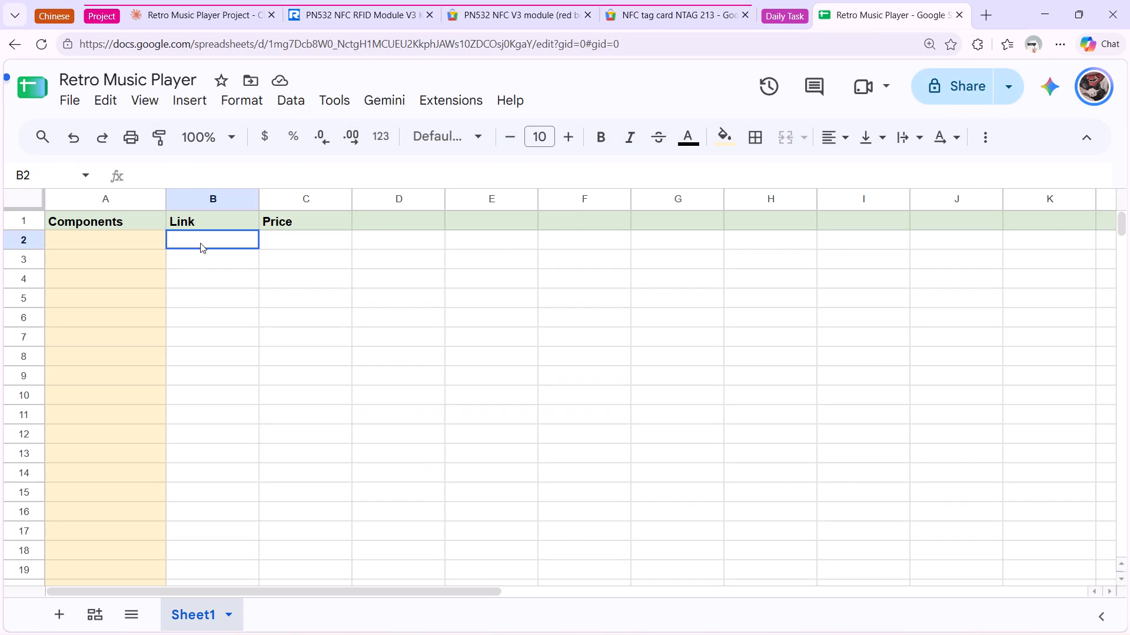
key("ctrl+v")
left_click(238, 323)
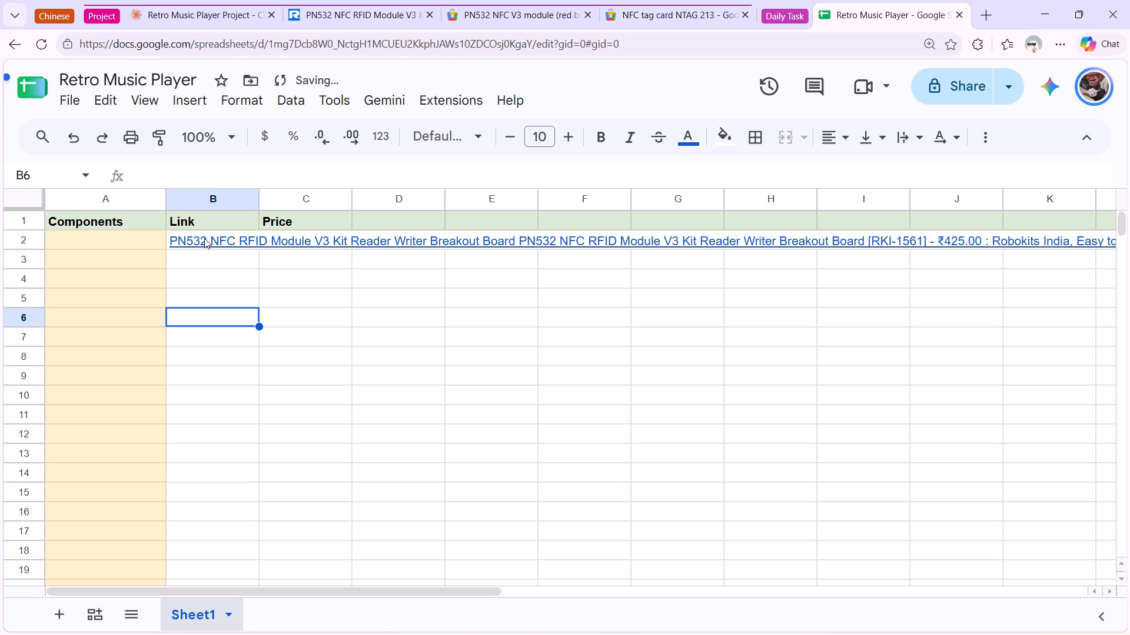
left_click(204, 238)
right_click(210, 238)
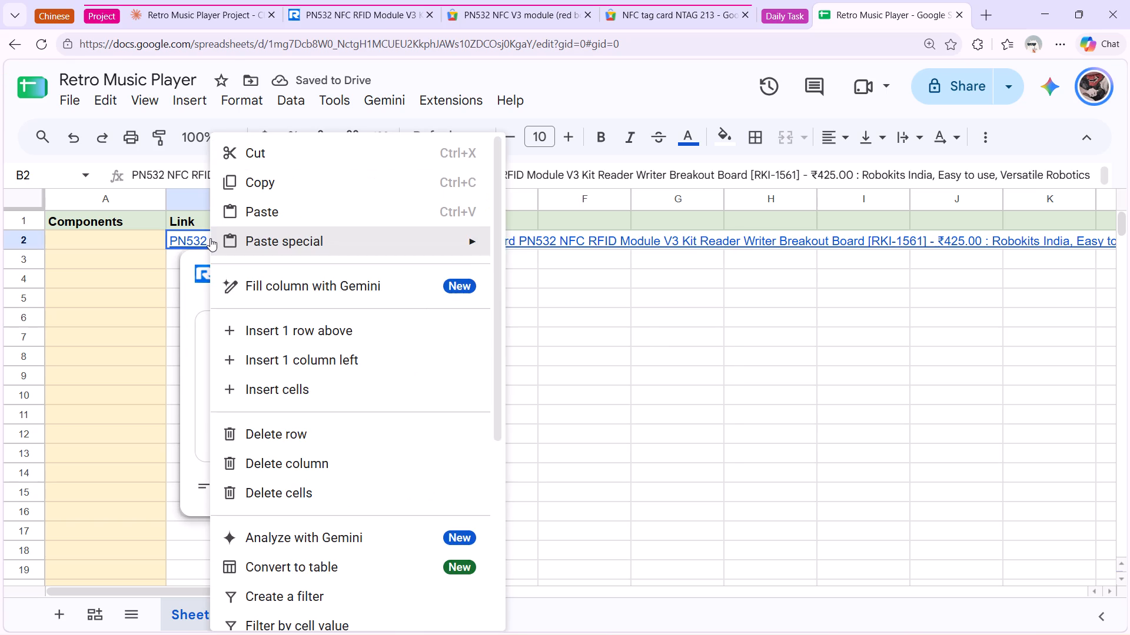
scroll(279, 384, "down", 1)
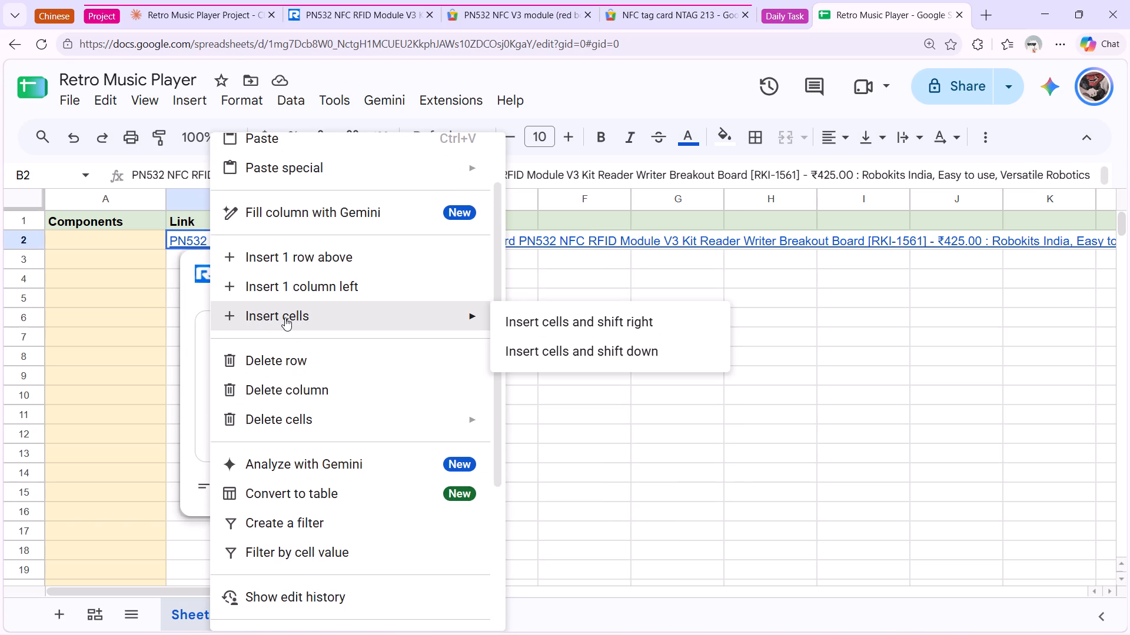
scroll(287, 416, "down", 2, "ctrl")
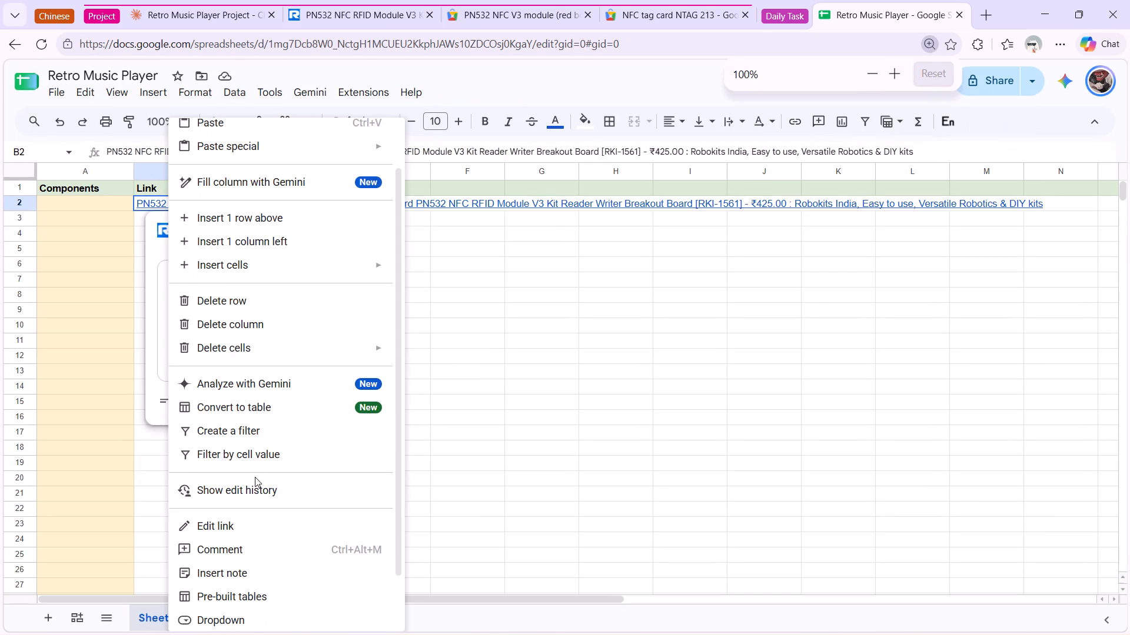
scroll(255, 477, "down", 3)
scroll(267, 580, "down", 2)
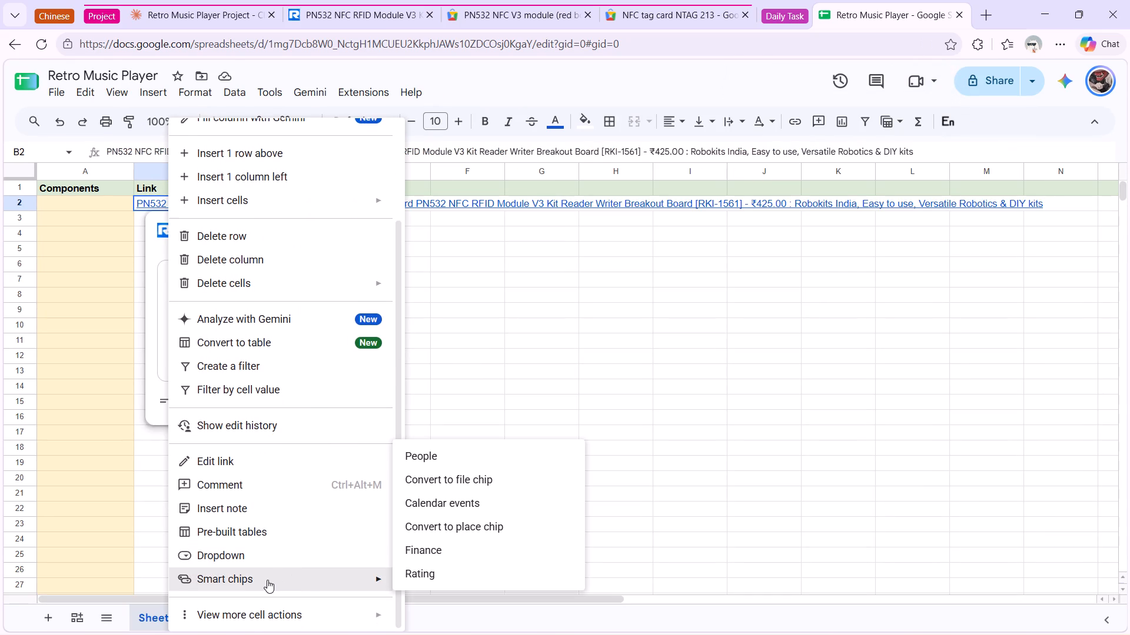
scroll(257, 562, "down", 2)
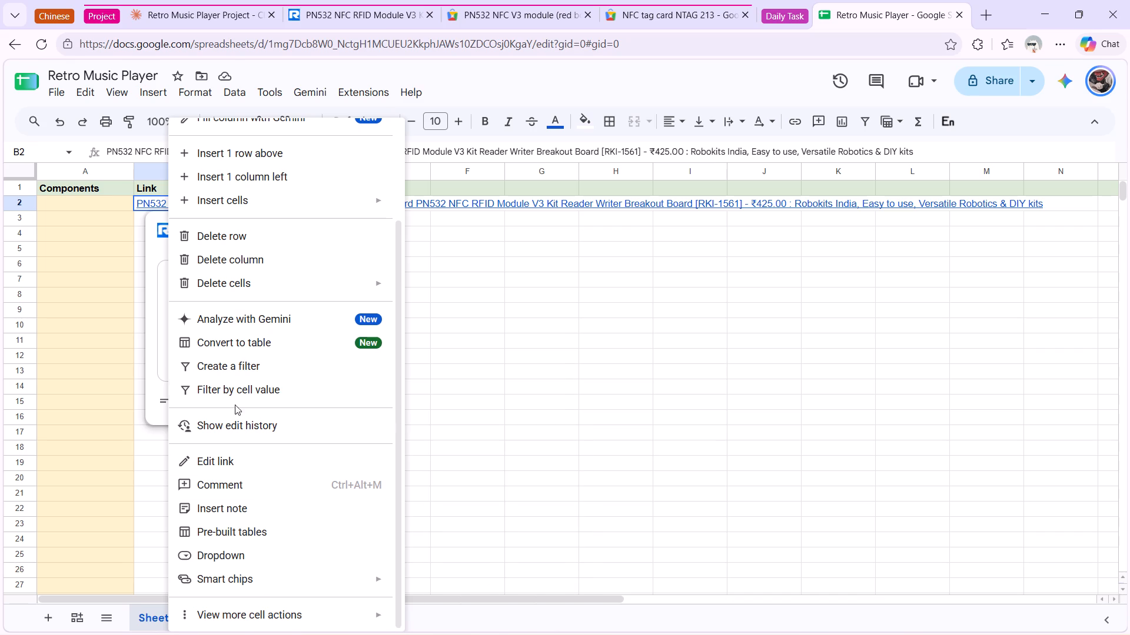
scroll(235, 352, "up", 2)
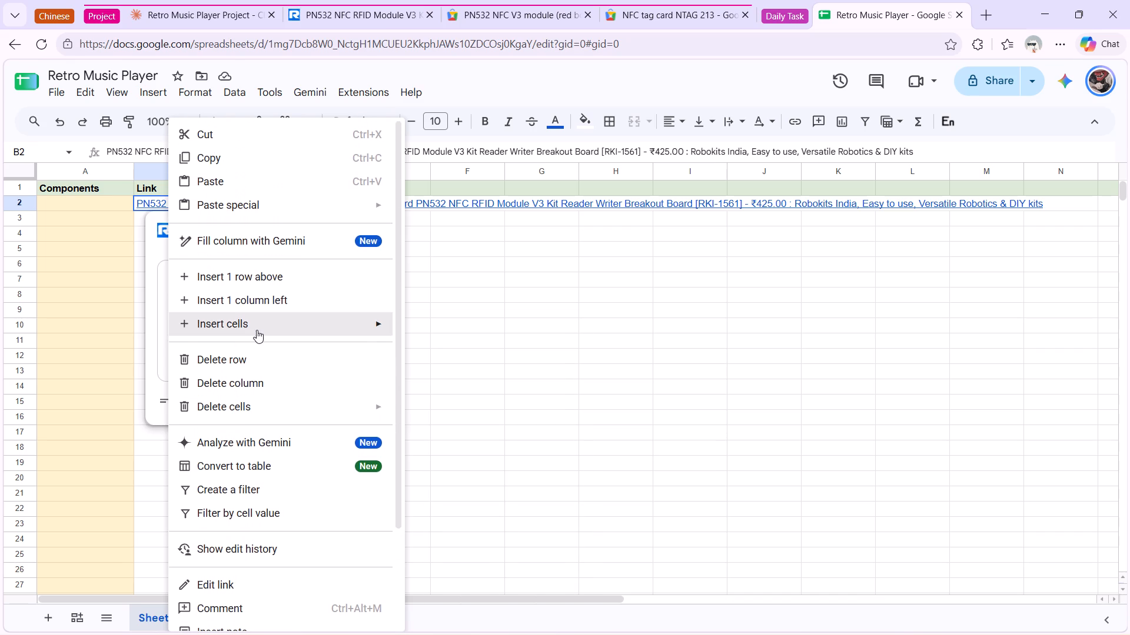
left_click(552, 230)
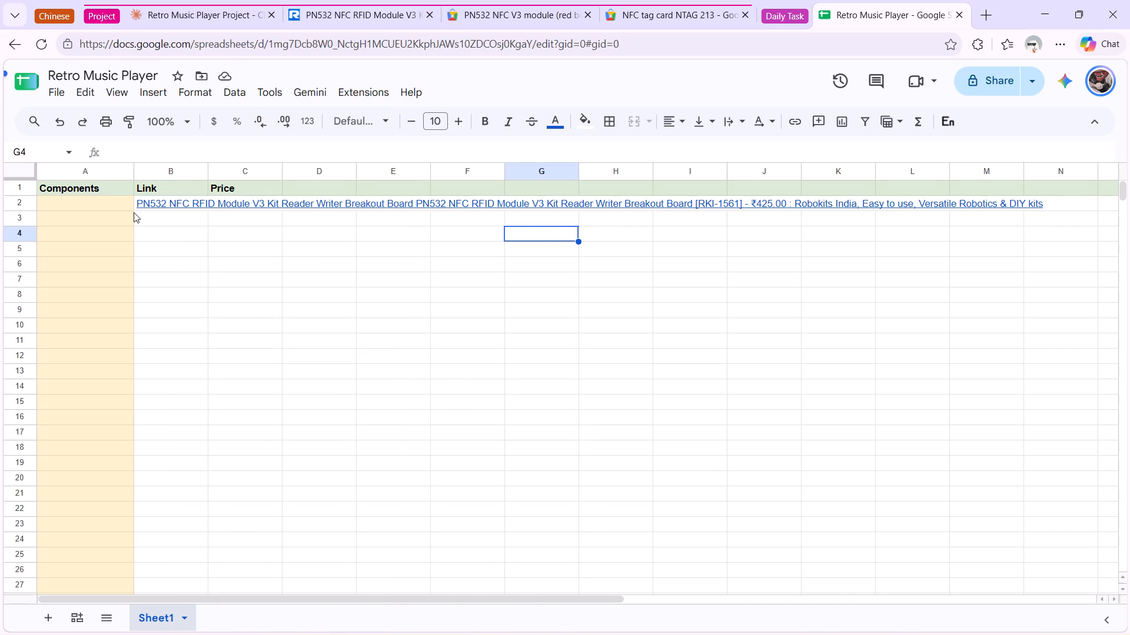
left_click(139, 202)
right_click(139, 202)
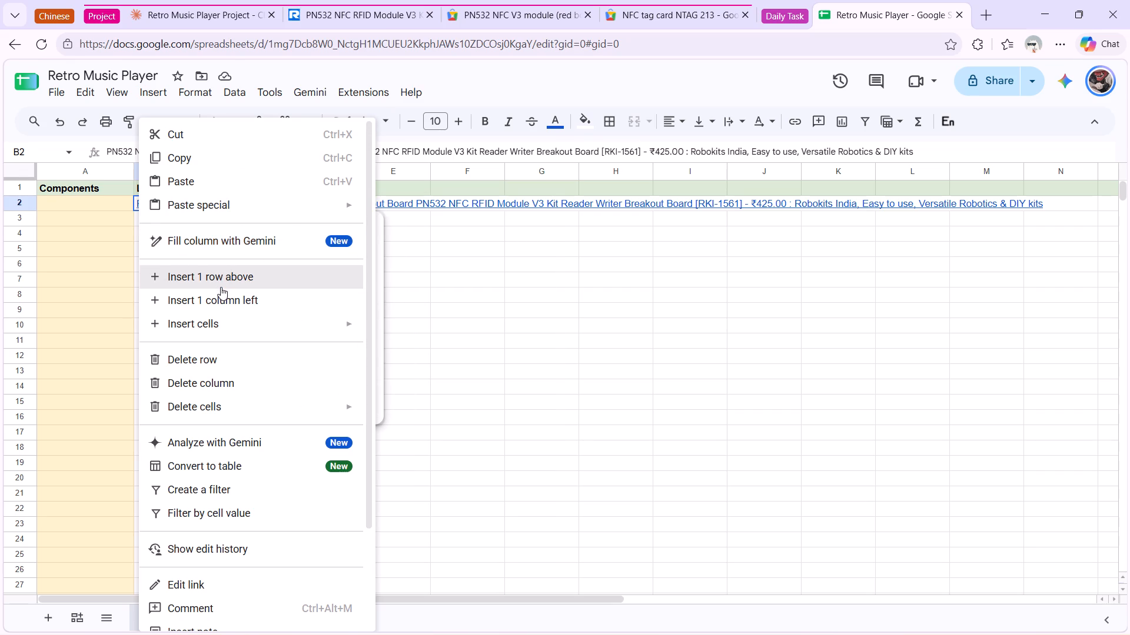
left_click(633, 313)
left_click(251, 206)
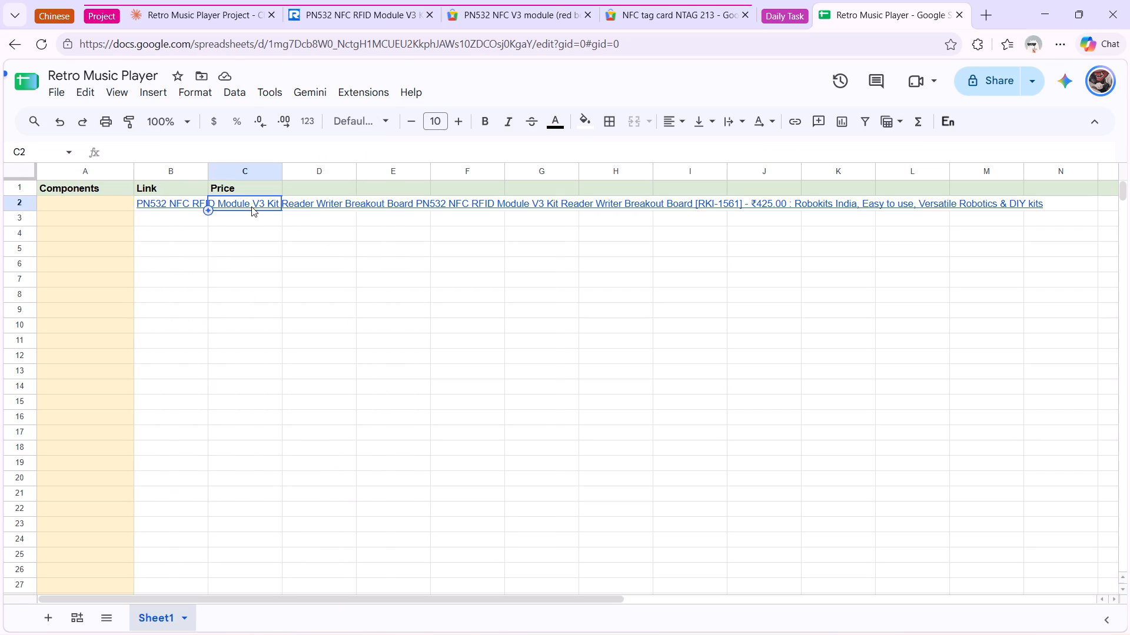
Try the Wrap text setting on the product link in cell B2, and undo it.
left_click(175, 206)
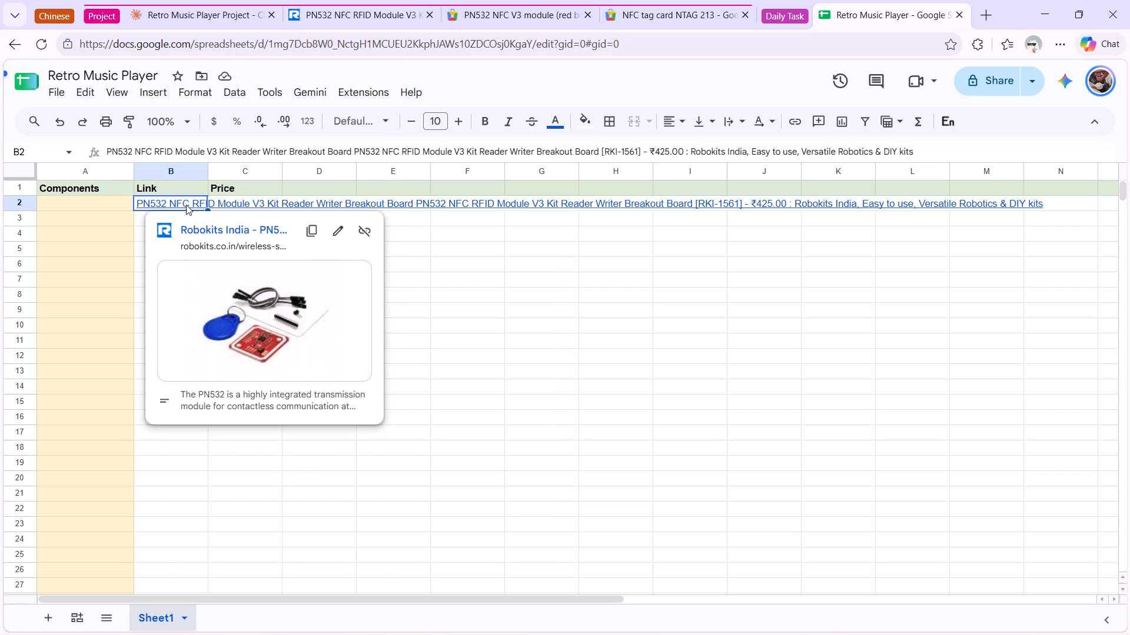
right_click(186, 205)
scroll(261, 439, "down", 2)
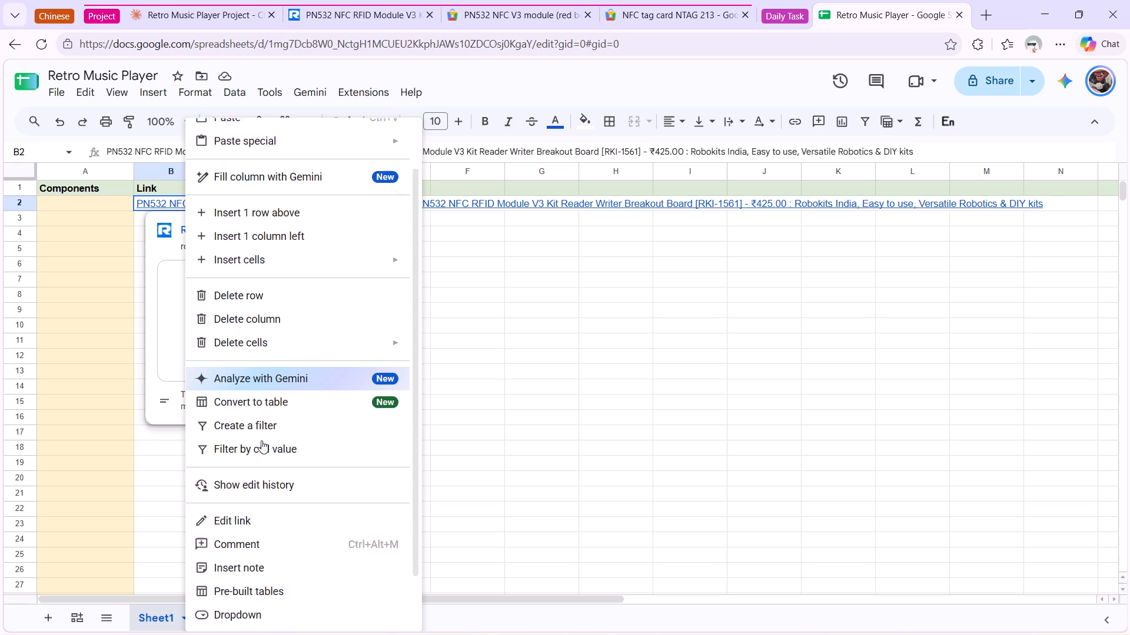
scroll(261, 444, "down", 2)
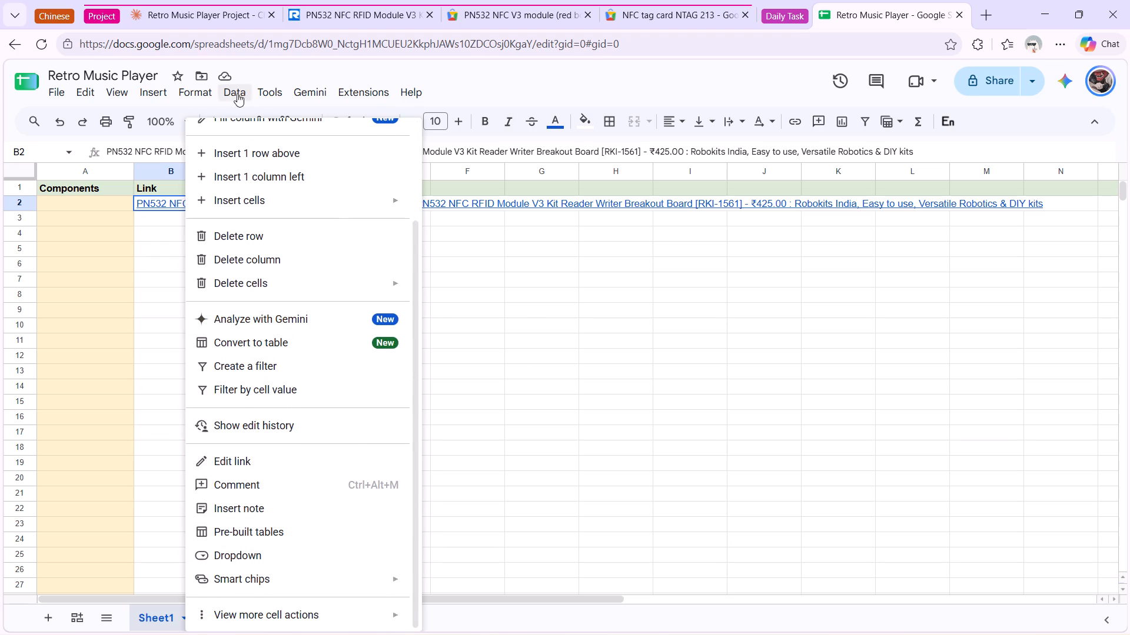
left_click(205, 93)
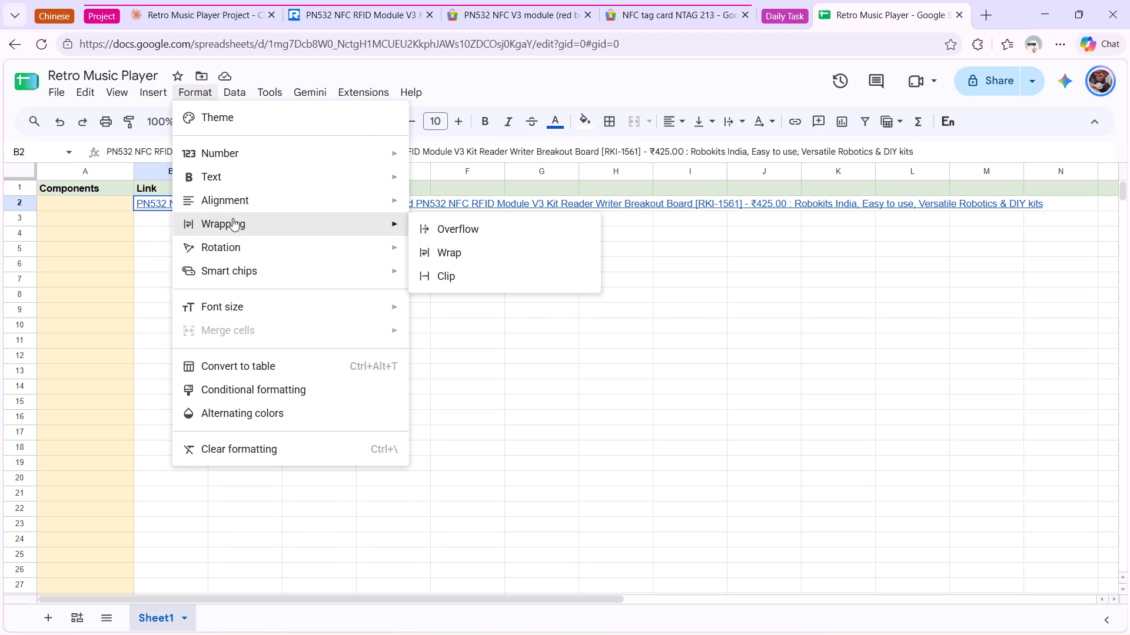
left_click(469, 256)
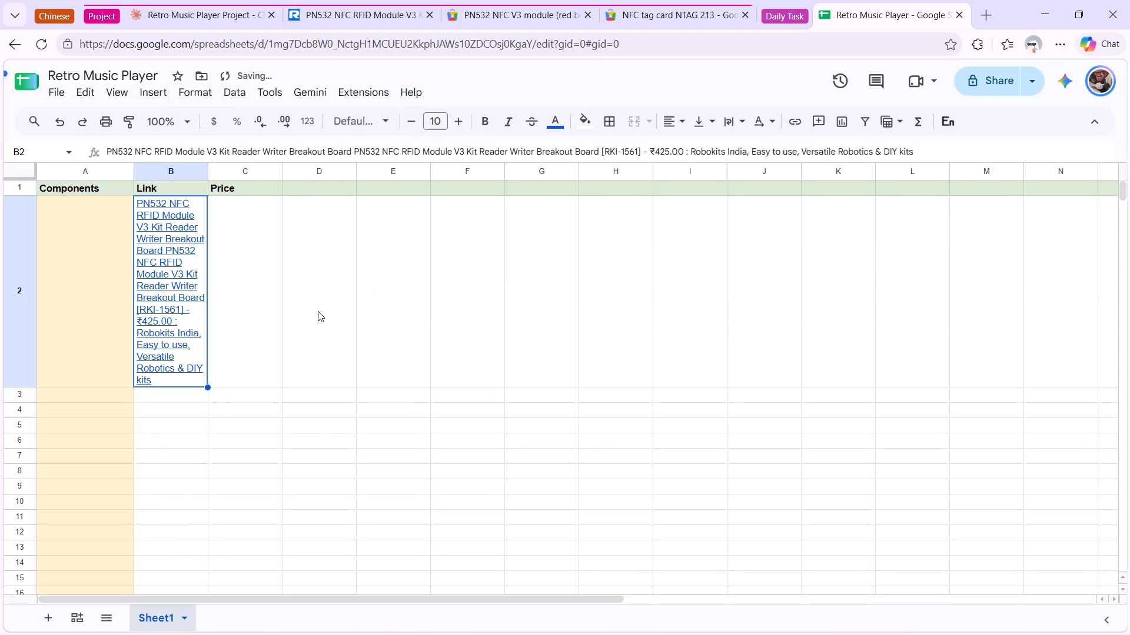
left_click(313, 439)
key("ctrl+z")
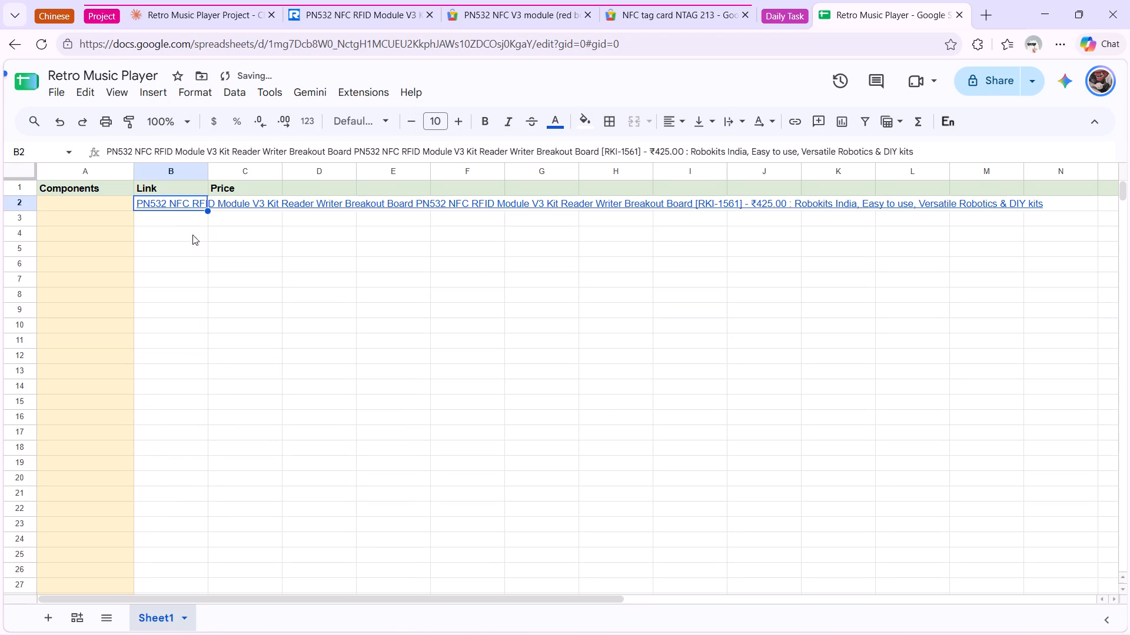
Set the text wrapping of the product link in cell B2 to Clip.
left_click(188, 101)
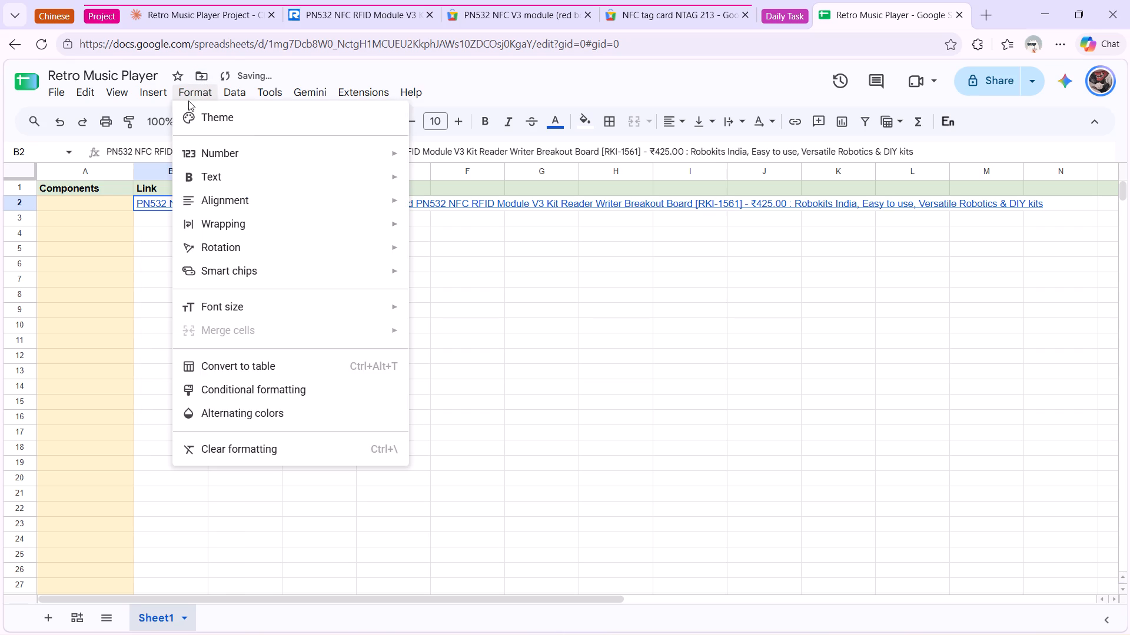
left_click(457, 266)
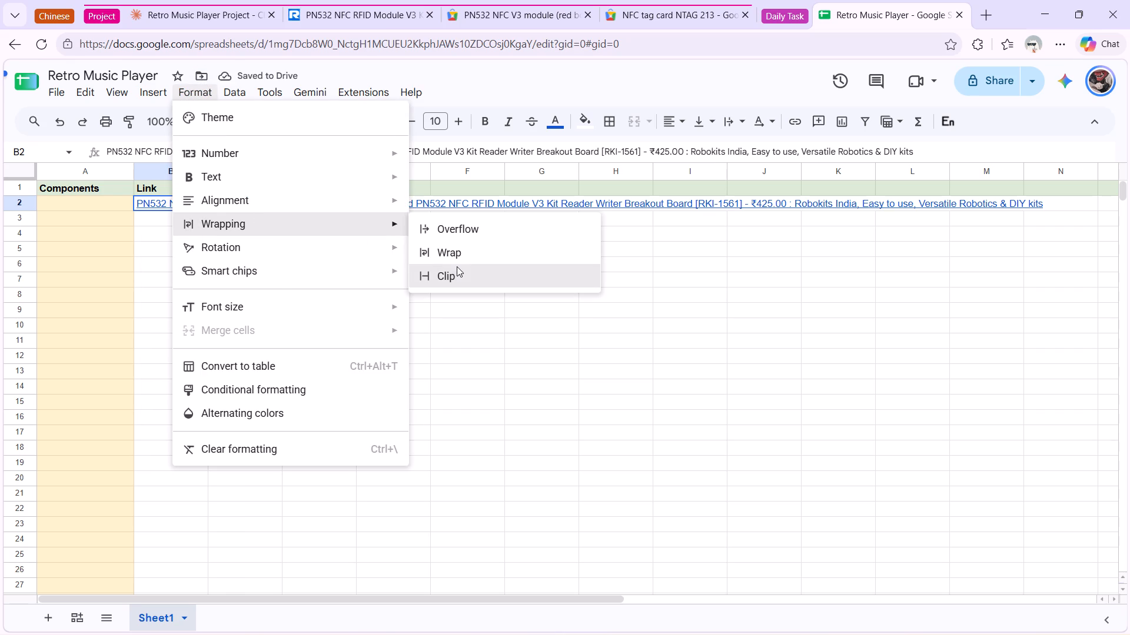
left_click(285, 315)
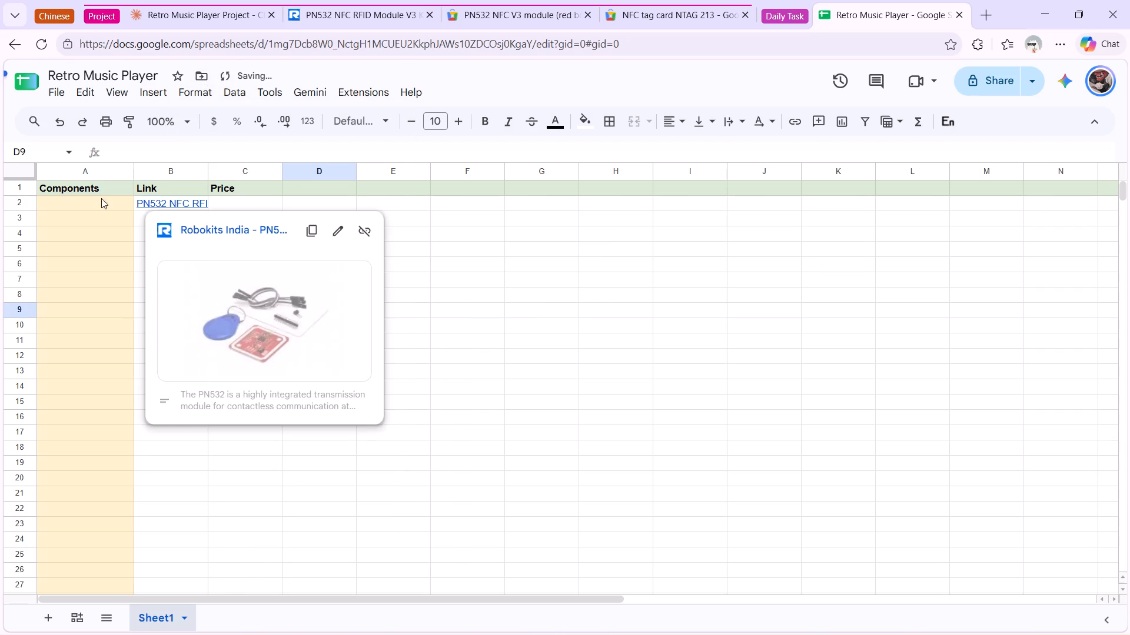
Copy the title "PN532 NFC RFID Module V3 Kit Reader Writer Breakout Board" from the Robokits page into cell A2 under Components.
left_click(62, 204)
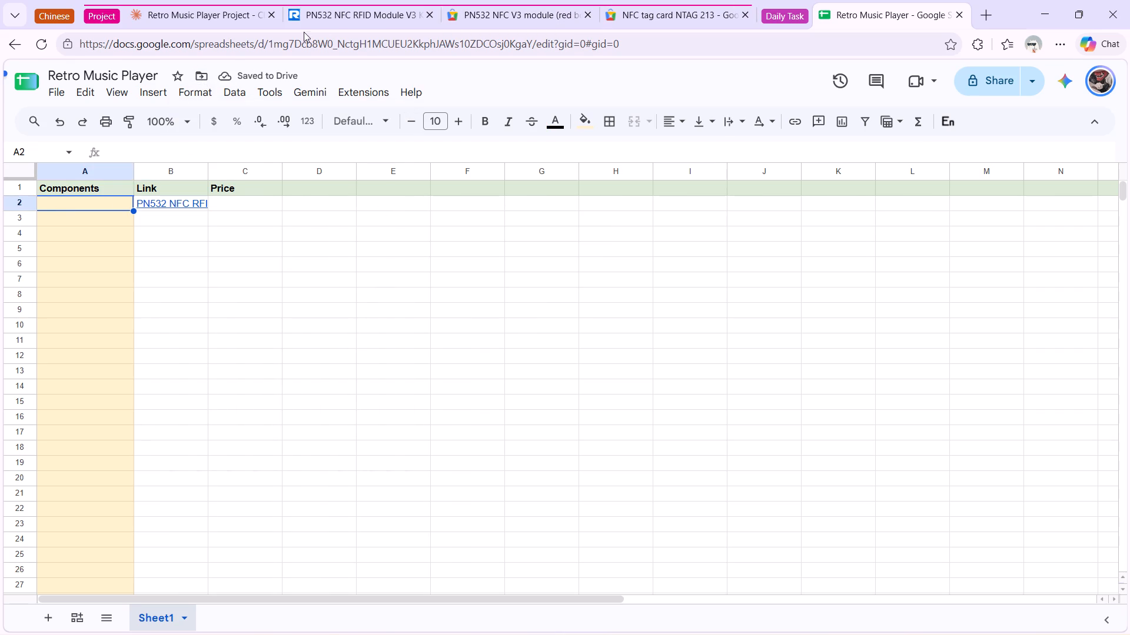
left_click(315, 18)
scroll(639, 426, "down", 1)
left_click_drag(676, 354, 755, 377)
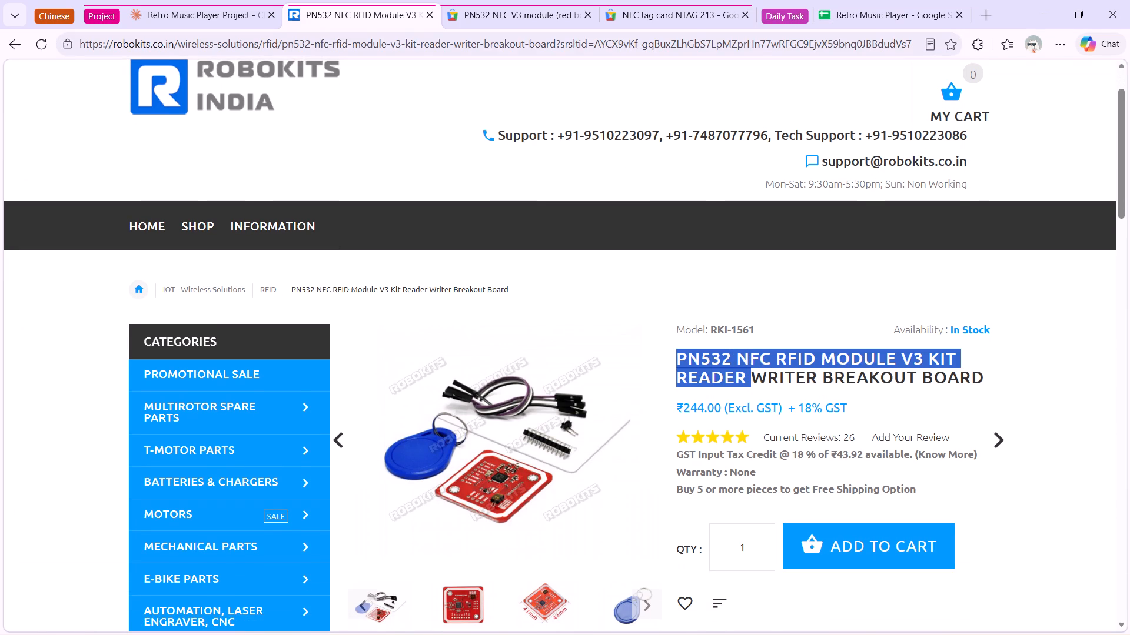
left_click_drag(755, 377, 1005, 377)
key("ctrl+c")
key("ctrl+c")
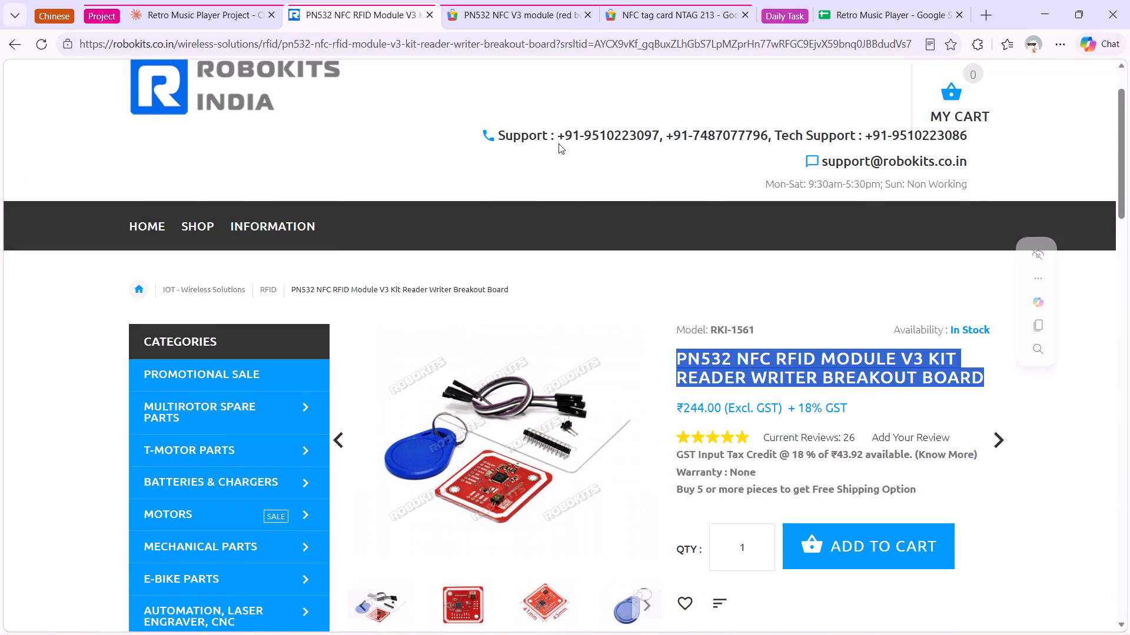
key("ctrl+c")
left_click(849, 12)
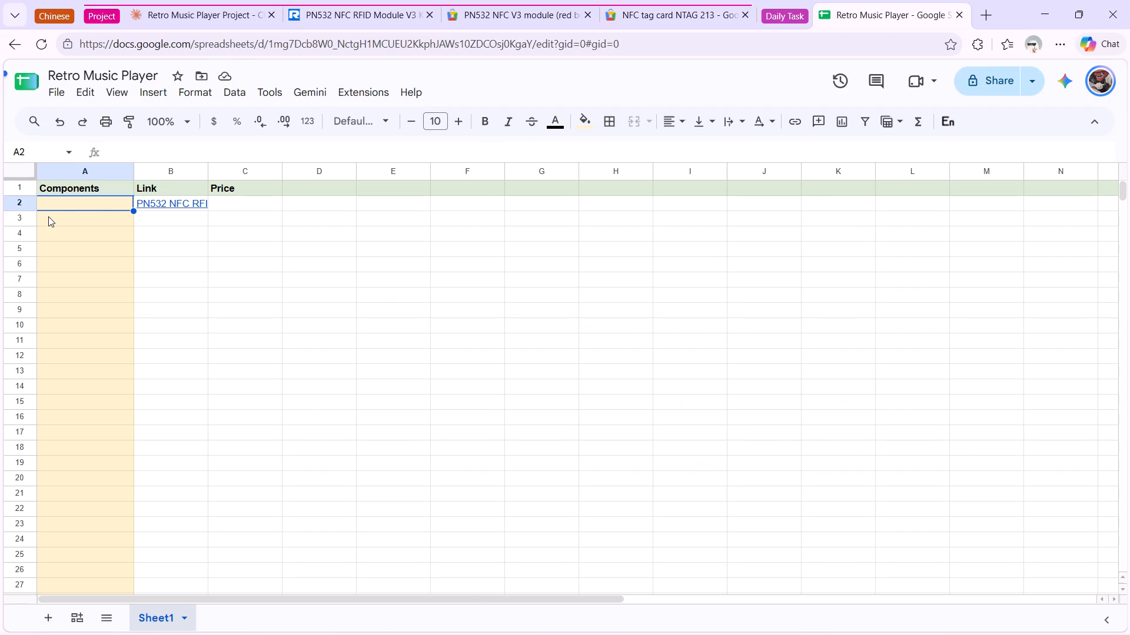
key("ctrl+v")
key("ctrl+z")
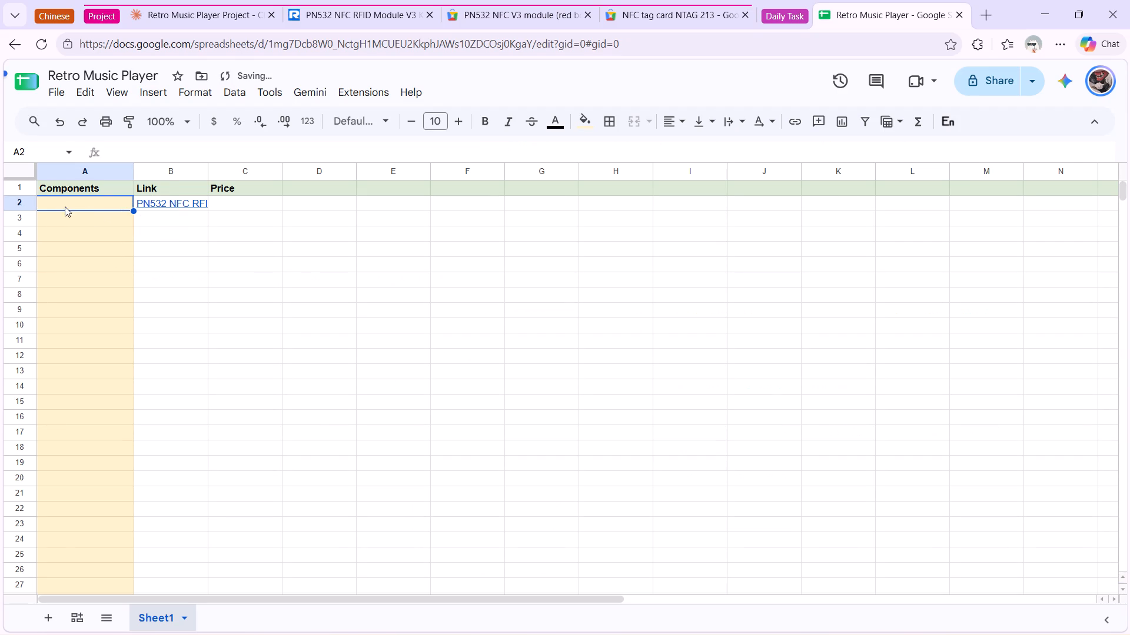
left_click(43, 198)
key("ctrl+v")
left_click(62, 200)
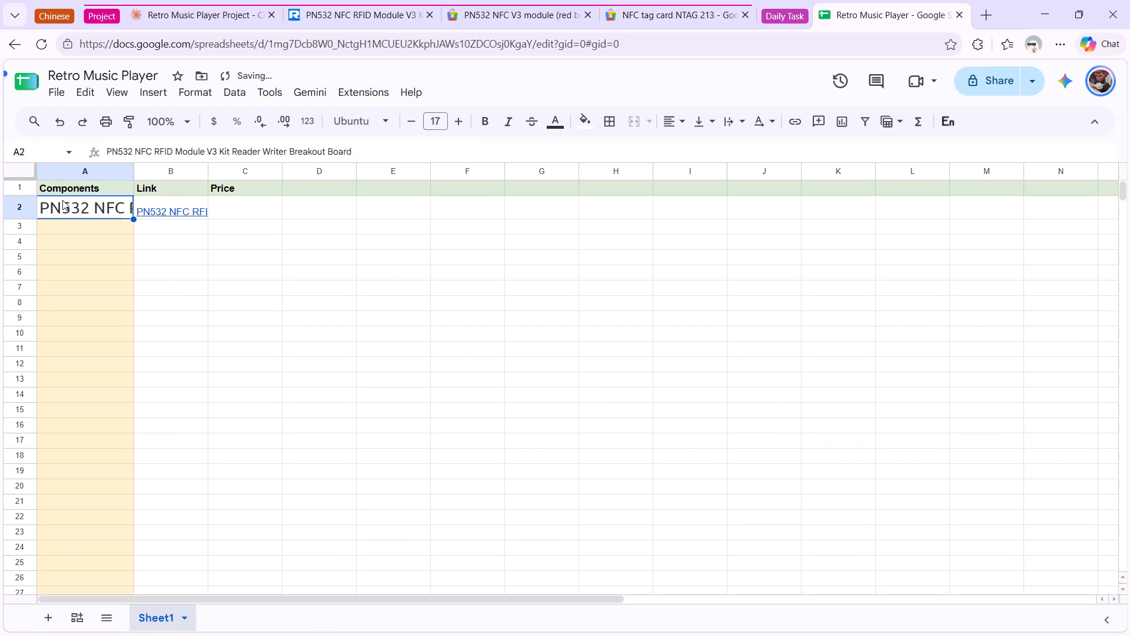
Set the text wrapping of the component name in cell A2 to Wrap.
right_click(68, 202)
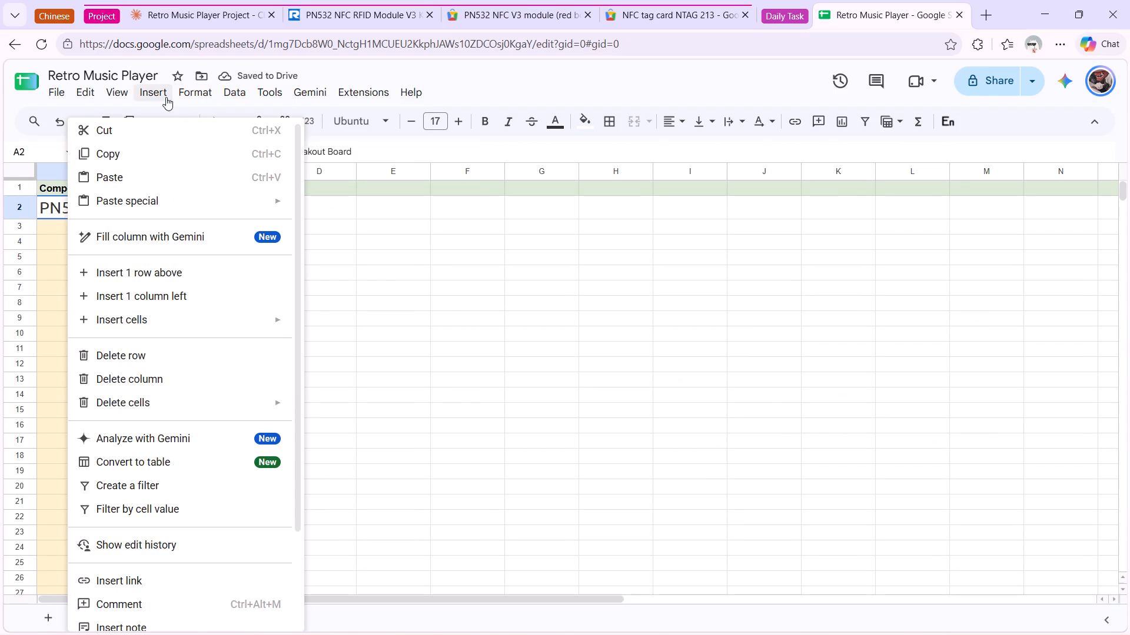
left_click(83, 95)
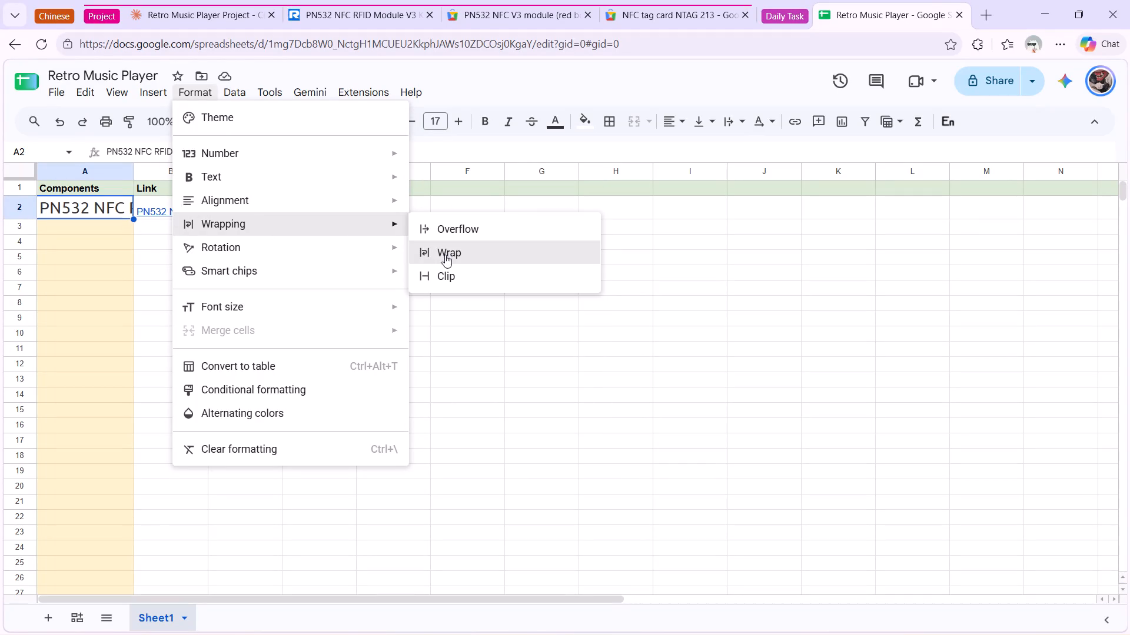
left_click(456, 259)
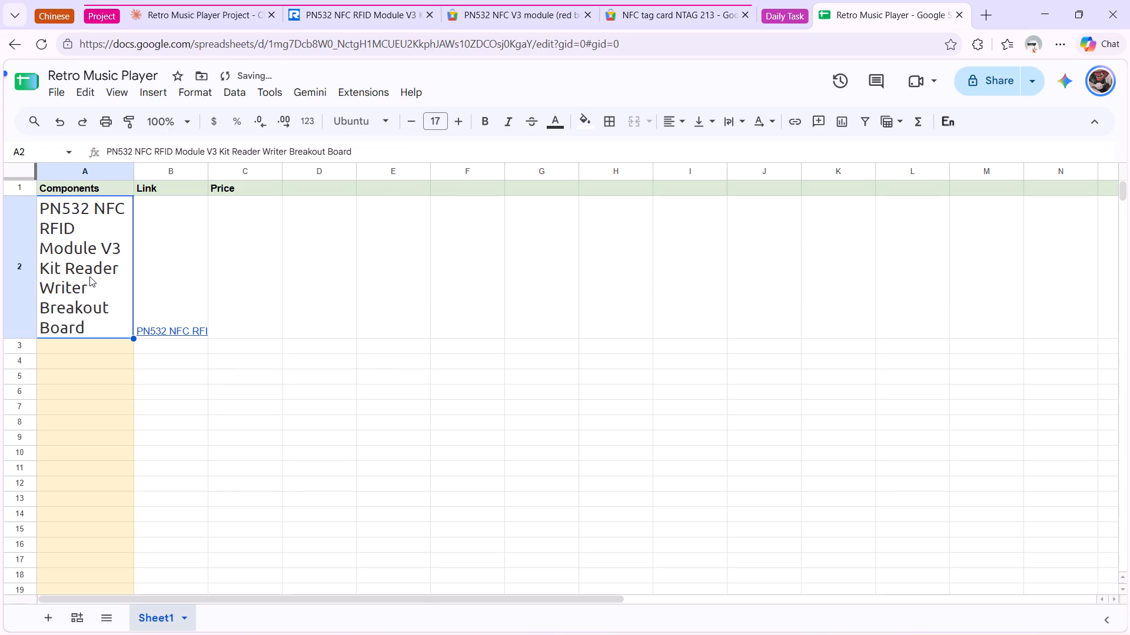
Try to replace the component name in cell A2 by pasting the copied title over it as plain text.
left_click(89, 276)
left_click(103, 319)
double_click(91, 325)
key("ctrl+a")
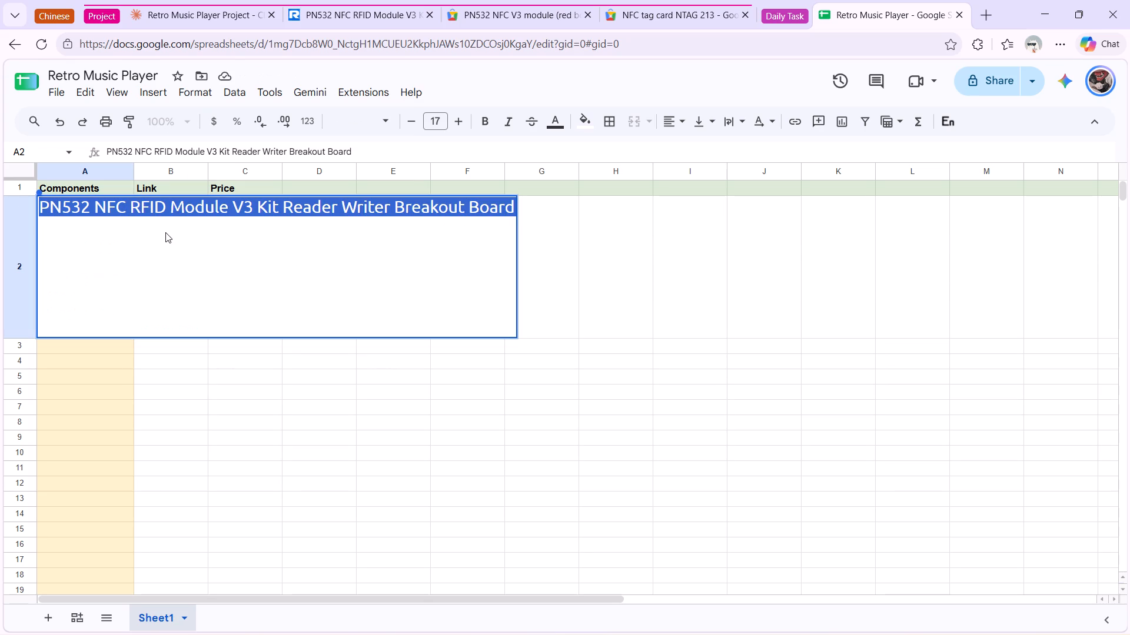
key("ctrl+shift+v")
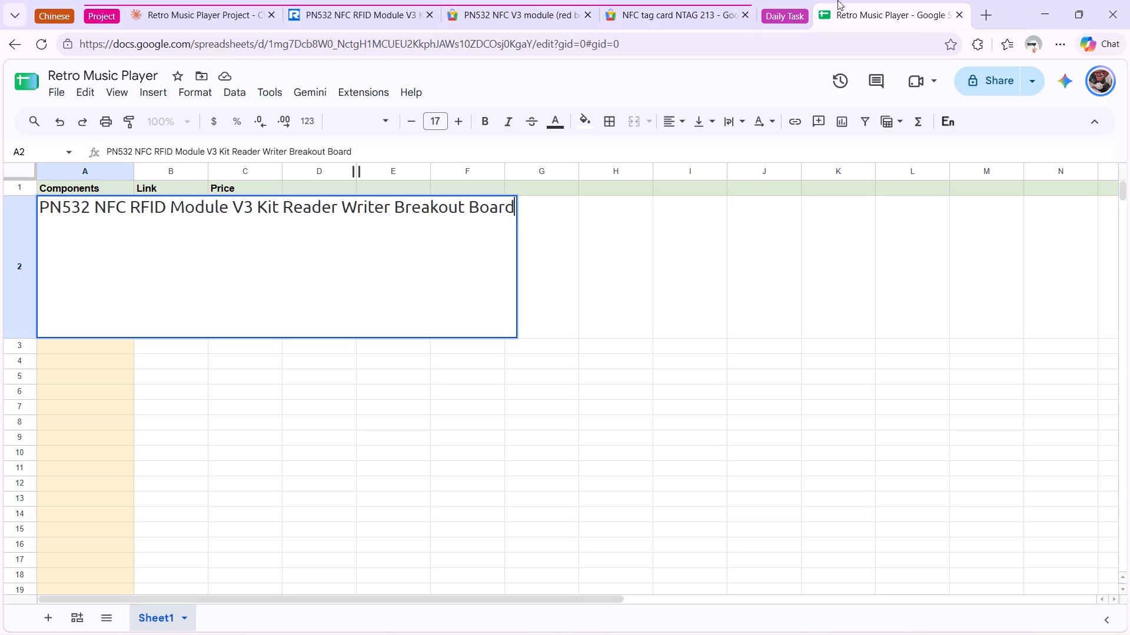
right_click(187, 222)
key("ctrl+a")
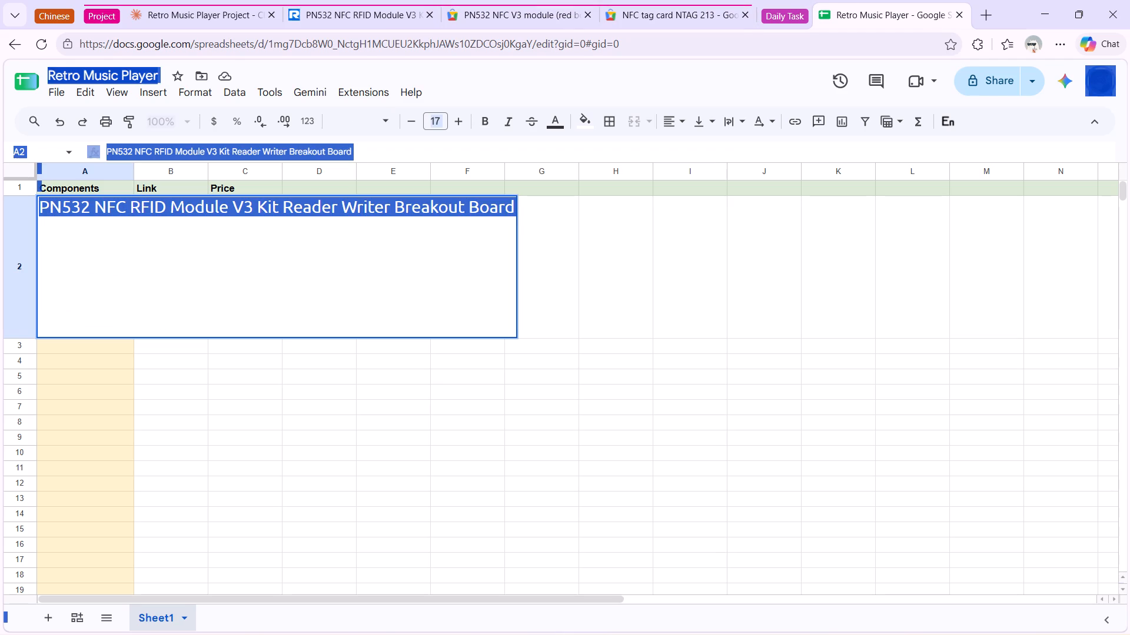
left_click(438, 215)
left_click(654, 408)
Clear cell A2 and paste the copied title "PN532 NFC RFID Module V3 Kit Reader Writer Breakout Board" into it as plain text.
left_click(93, 265)
double_click(91, 285)
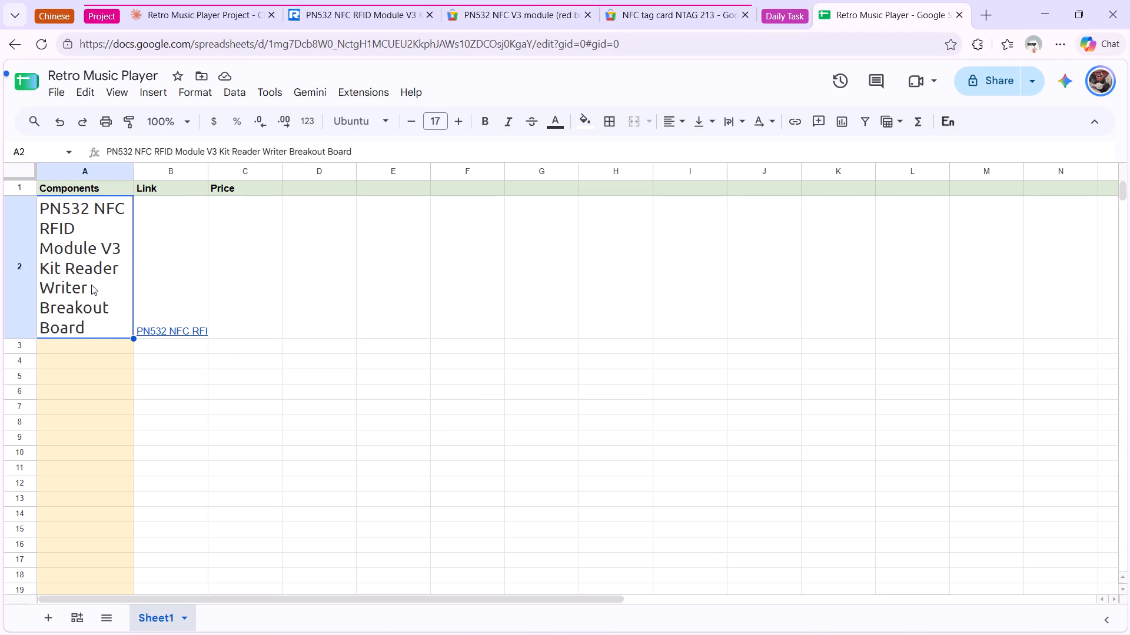
key("ctrl+a")
key("BackSpace")
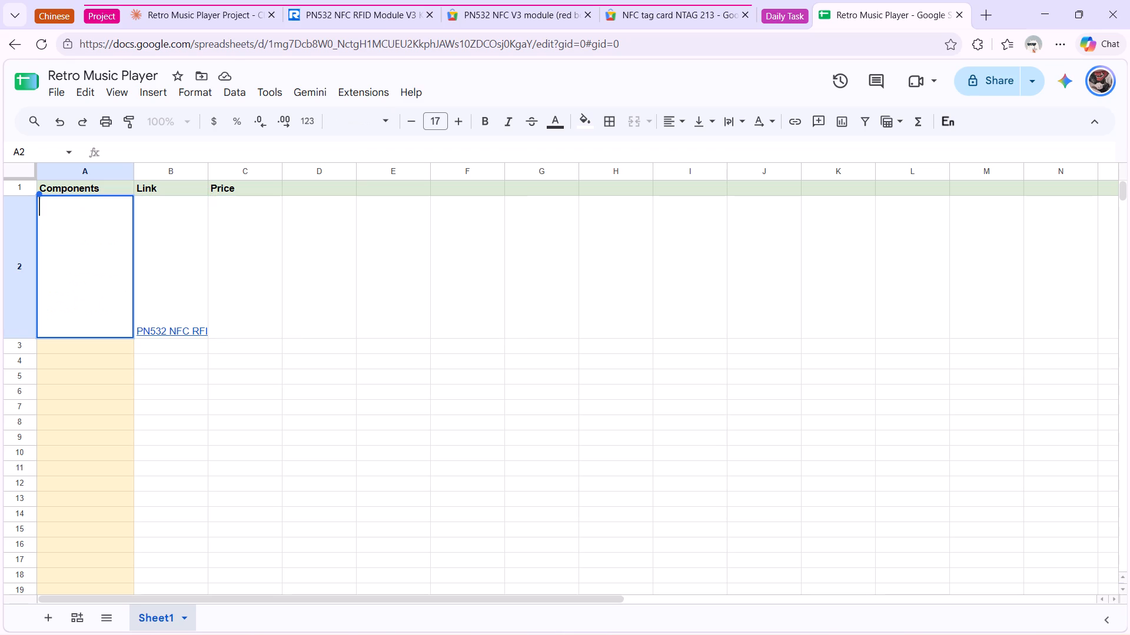
right_click(53, 212)
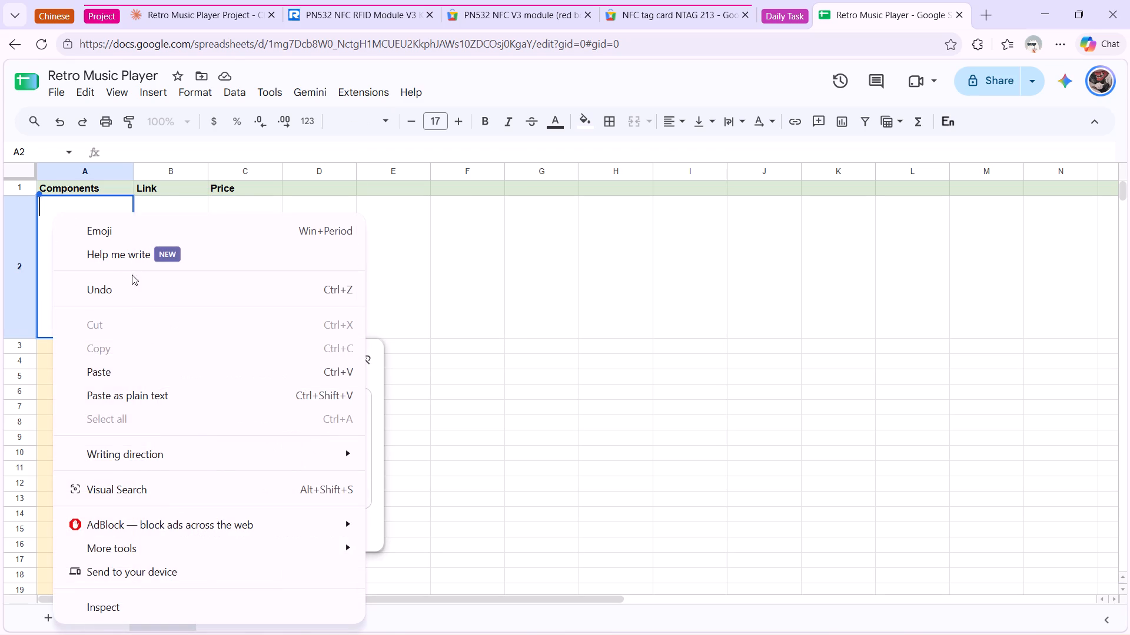
left_click(123, 390)
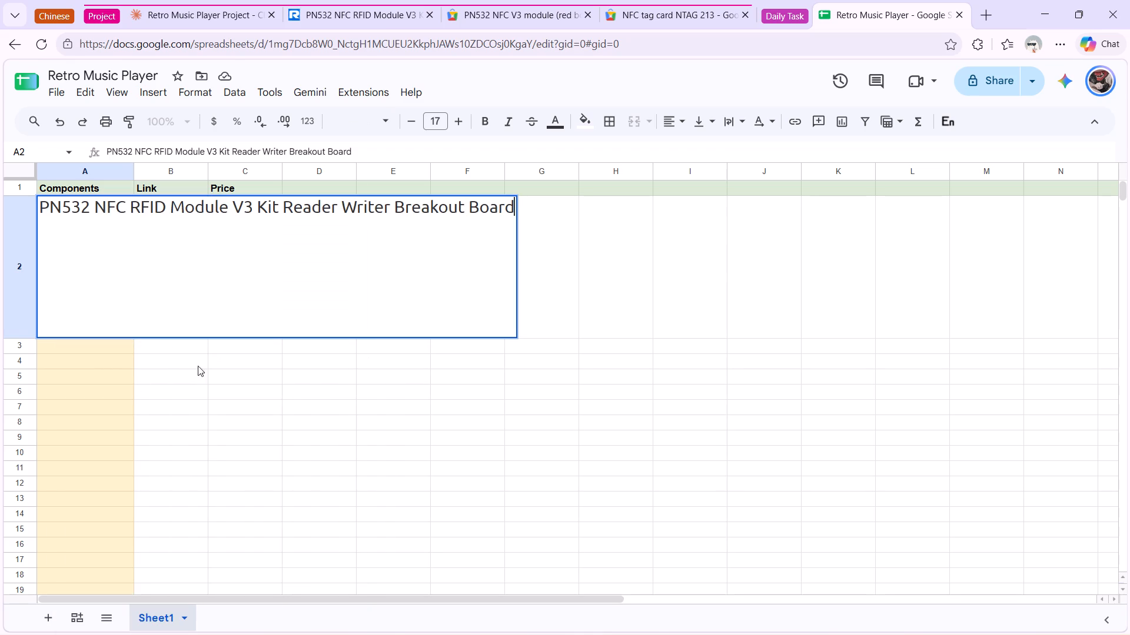
Reduce the font size of the component name in cell A2 to 10.
key("ctrl+a")
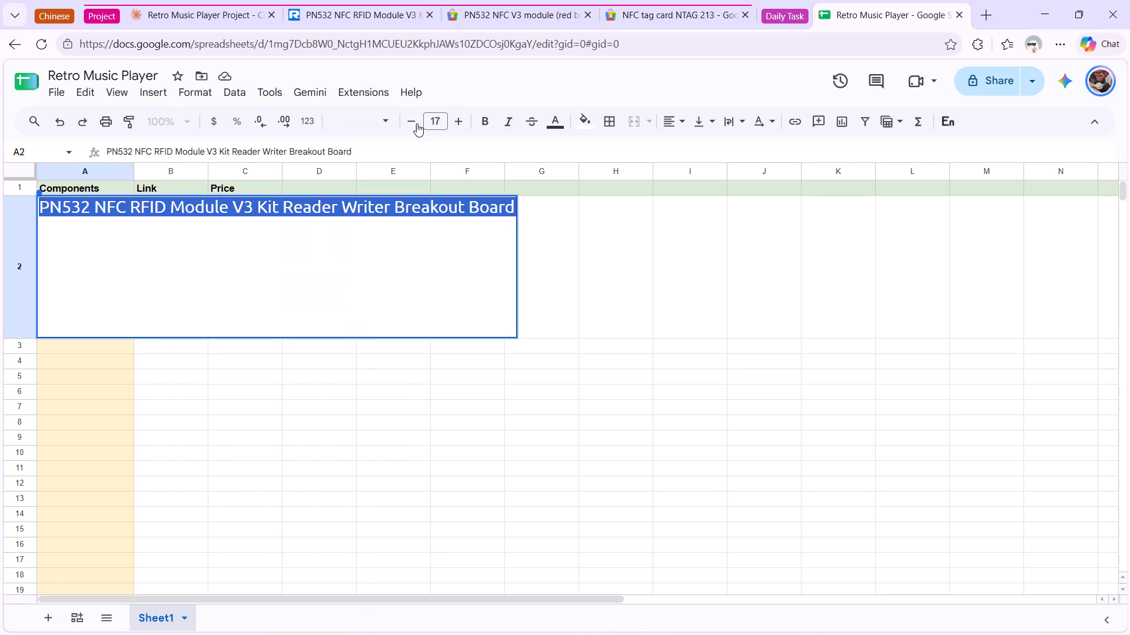
triple_click(413, 122)
triple_click(413, 122)
double_click(413, 122)
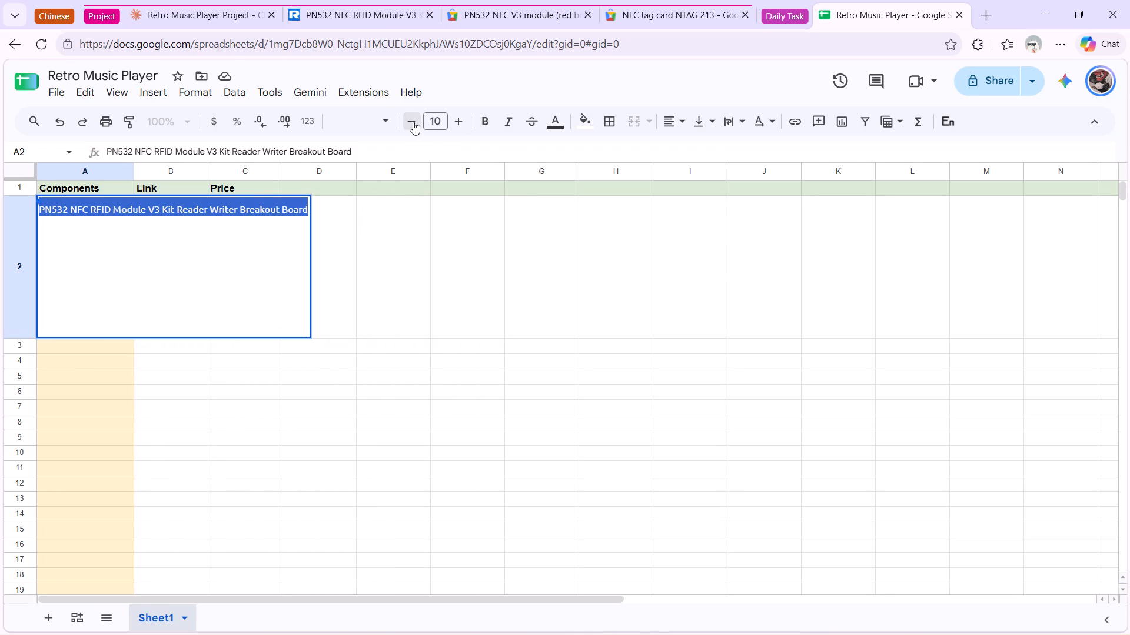
left_click(443, 122)
triple_click(461, 122)
left_click(378, 440)
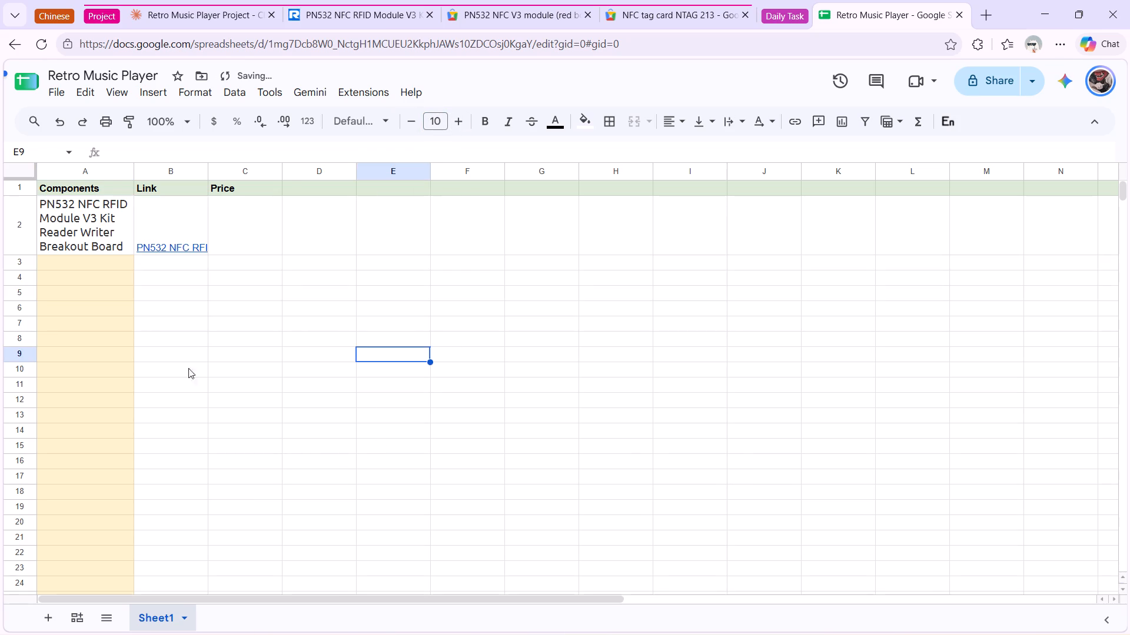
left_click(160, 239)
left_click(81, 229)
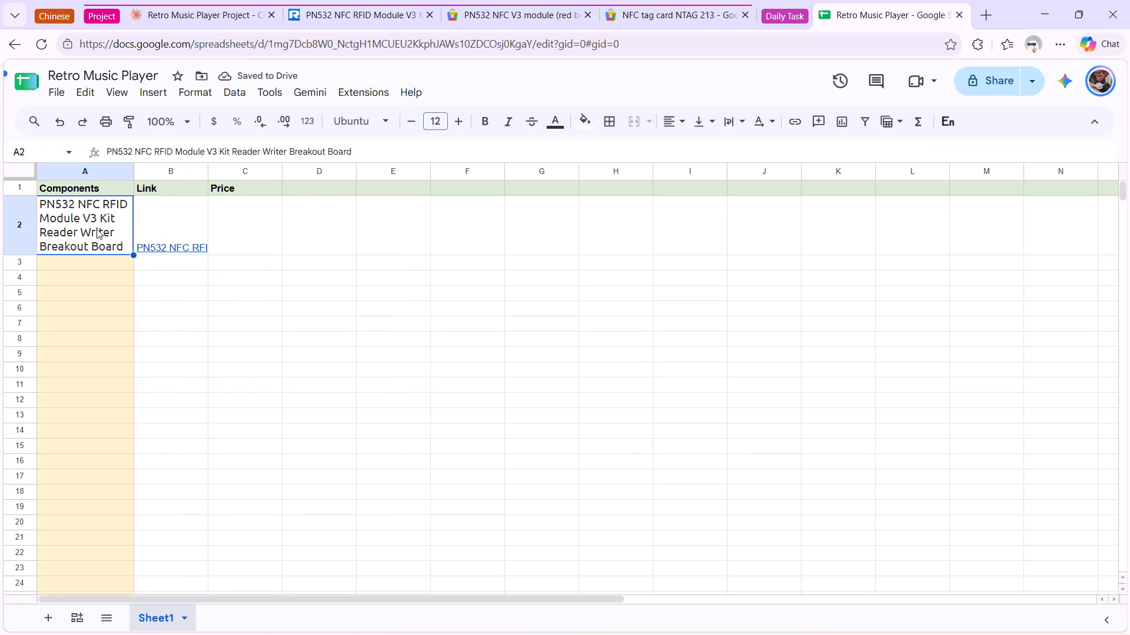
left_click(417, 122)
left_click(417, 122)
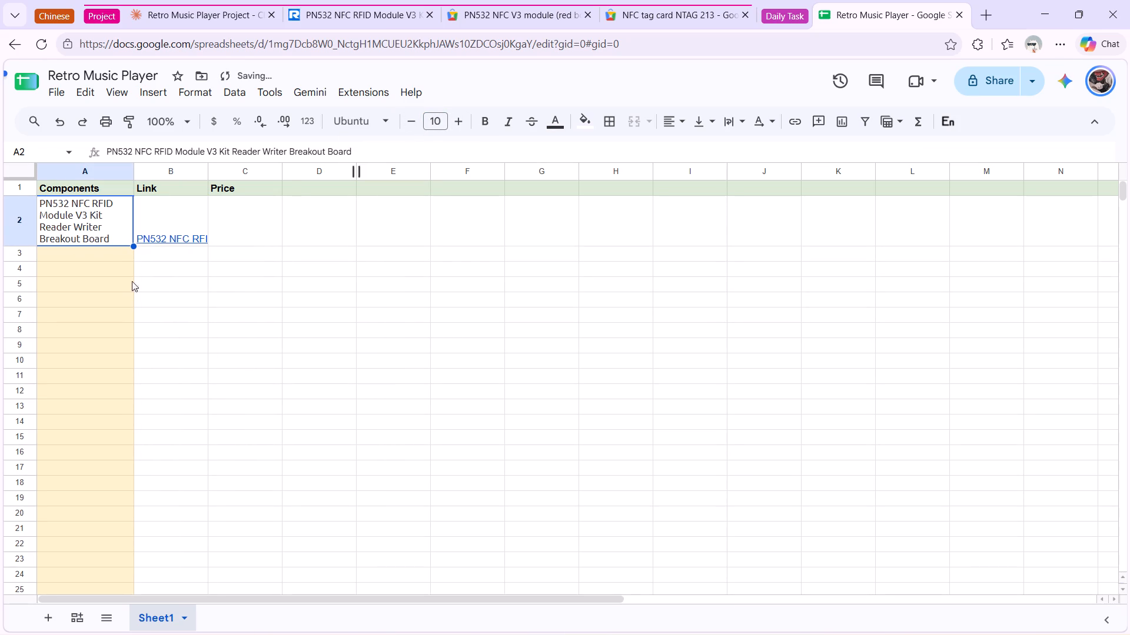
Set the vertical alignment of the whole Link column B to Top.
scroll(91, 228, "up", 1, "ctrl")
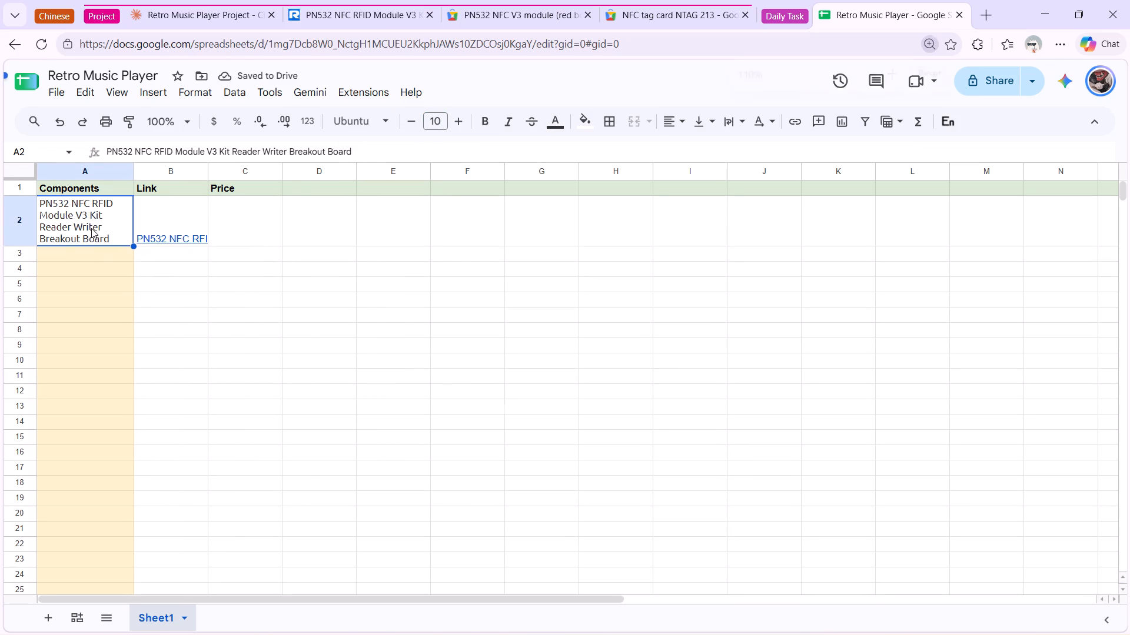
scroll(91, 228, "up", 1, "ctrl")
left_click(212, 269)
left_click(206, 194)
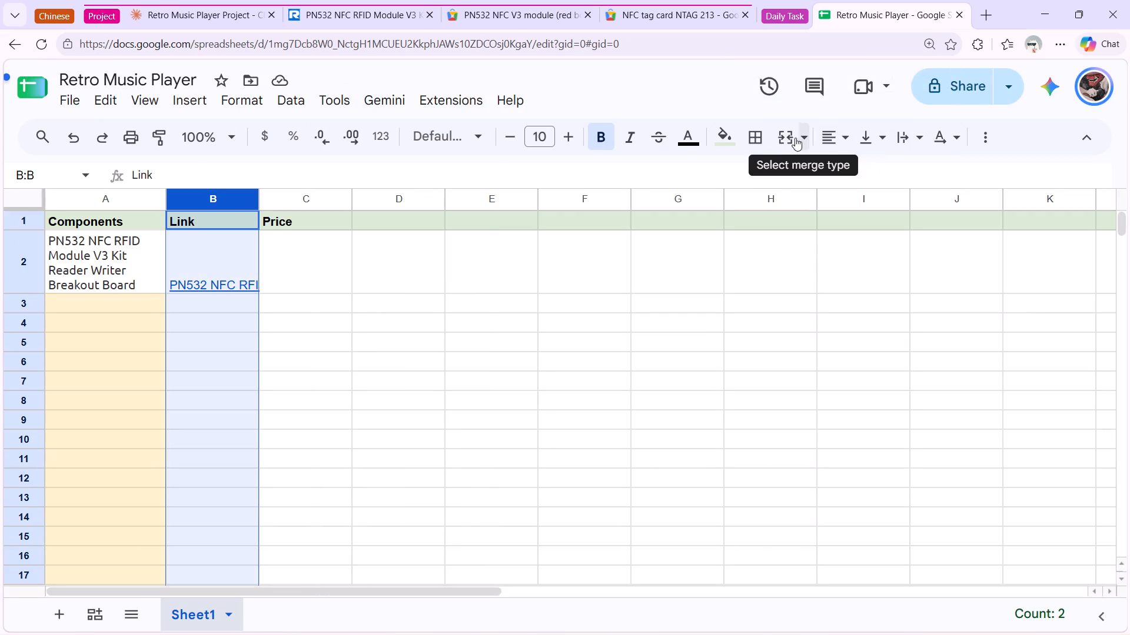
left_click(237, 105)
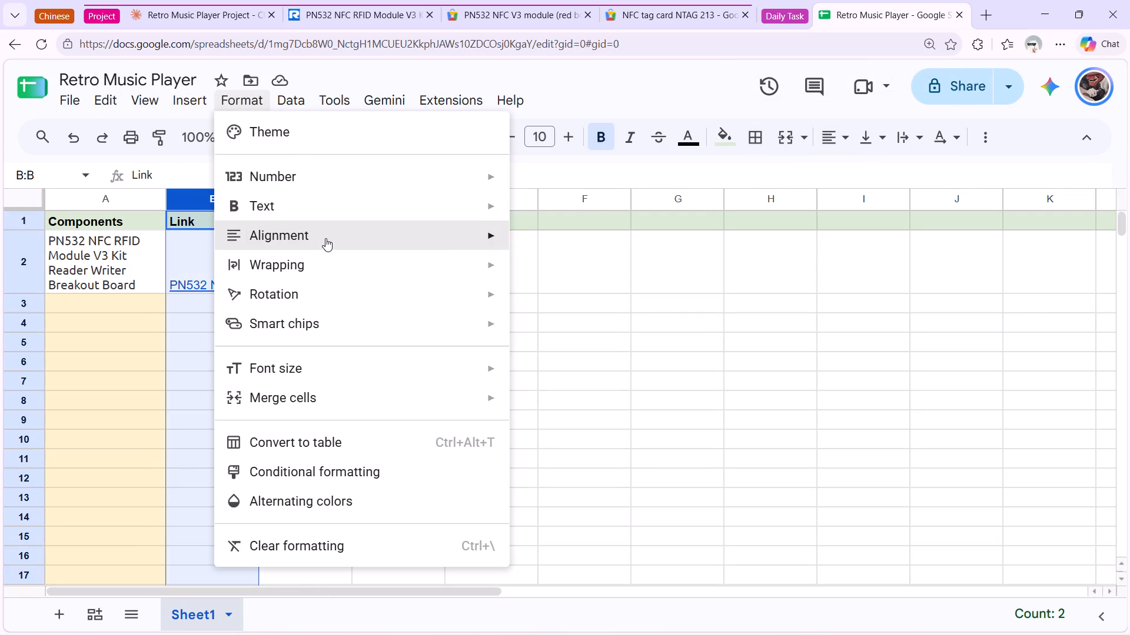
left_click(573, 341)
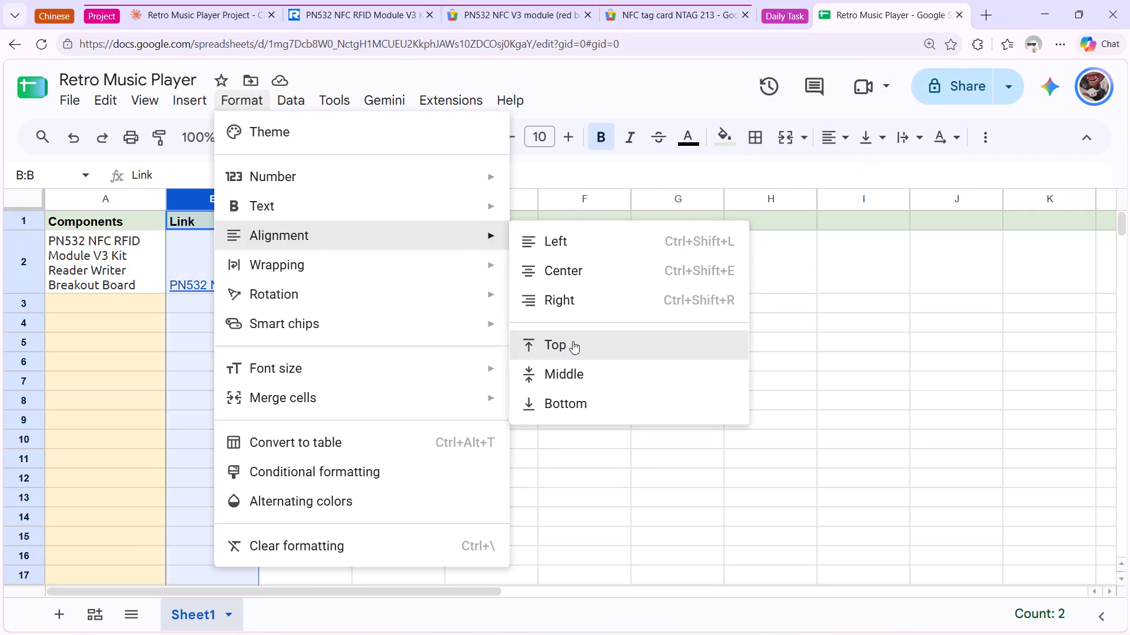
left_click(360, 362)
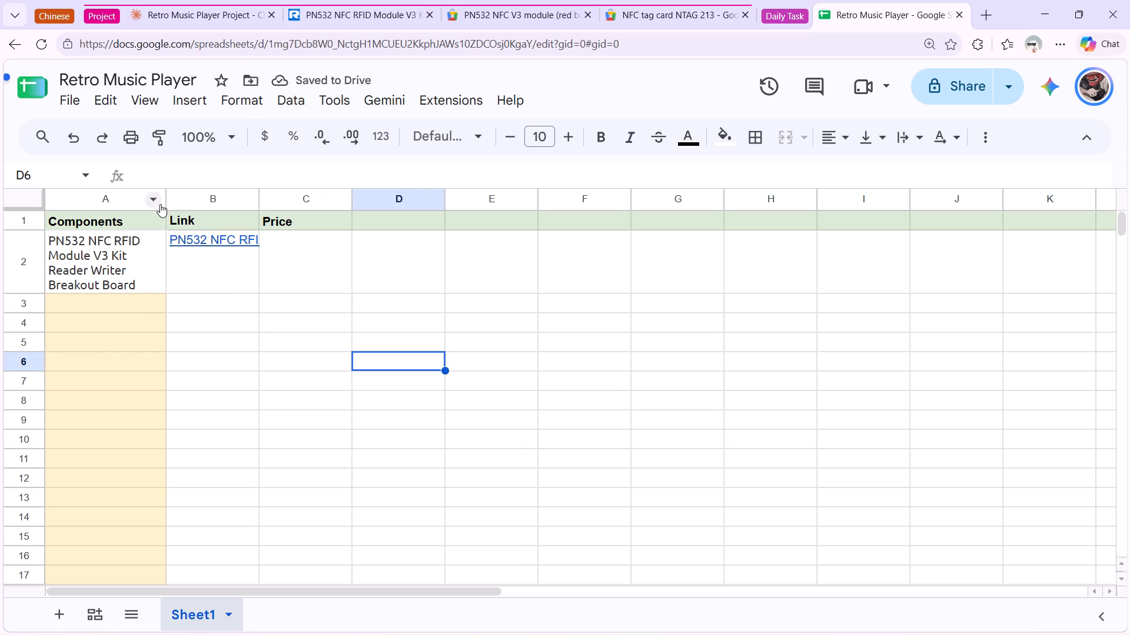
Widen the Components column A to nearly twice its width so the component name wraps onto two lines.
left_click_drag(165, 200, 257, 200)
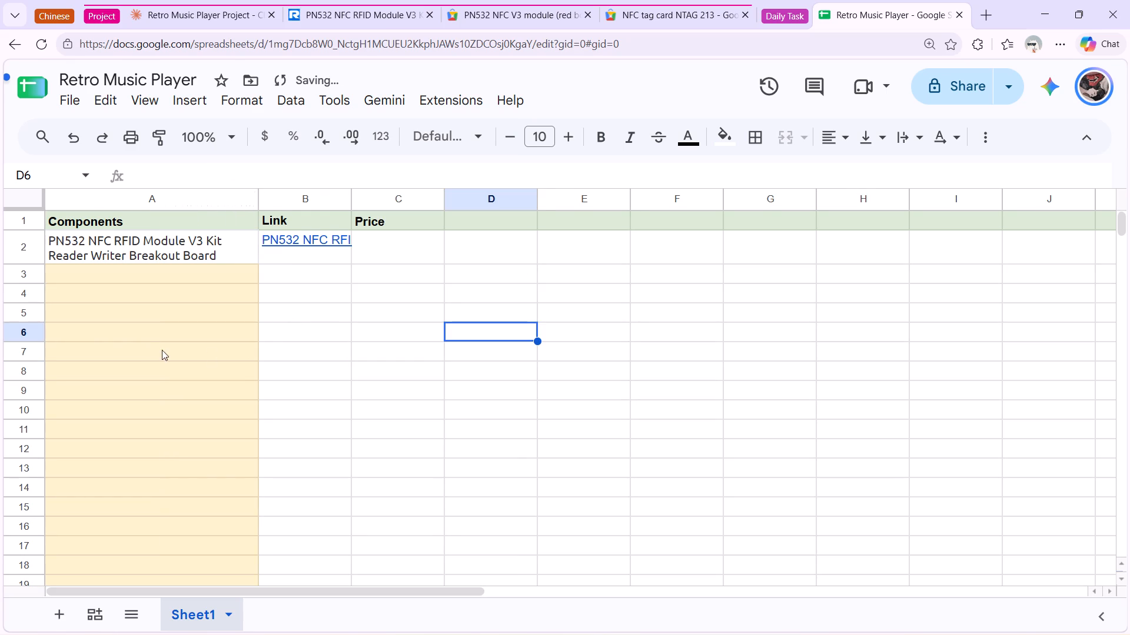
left_click(354, 351)
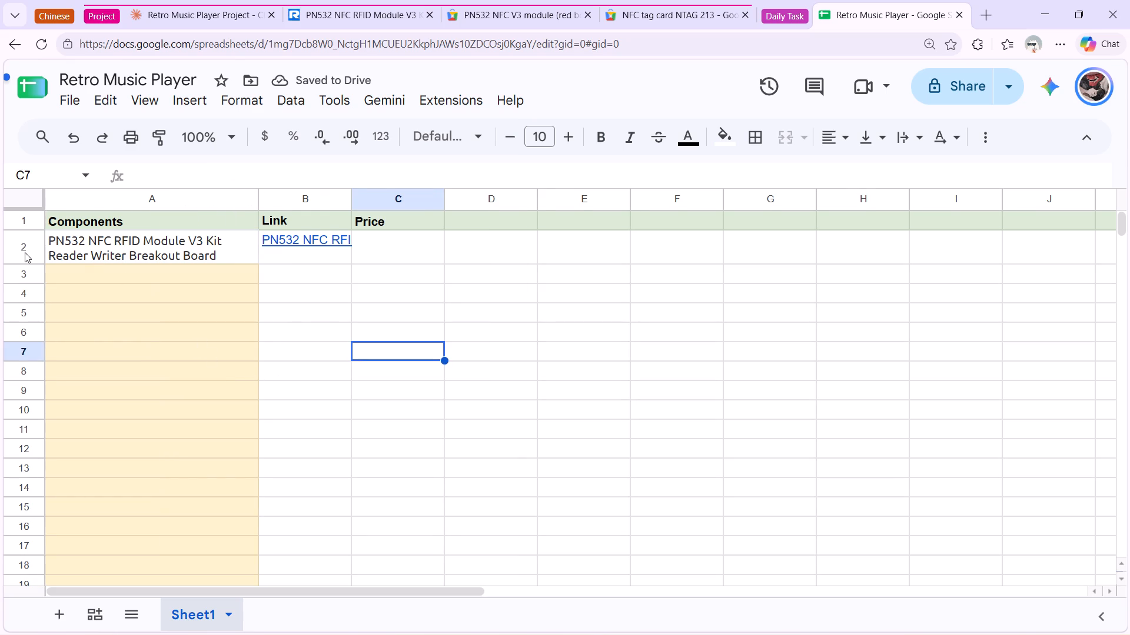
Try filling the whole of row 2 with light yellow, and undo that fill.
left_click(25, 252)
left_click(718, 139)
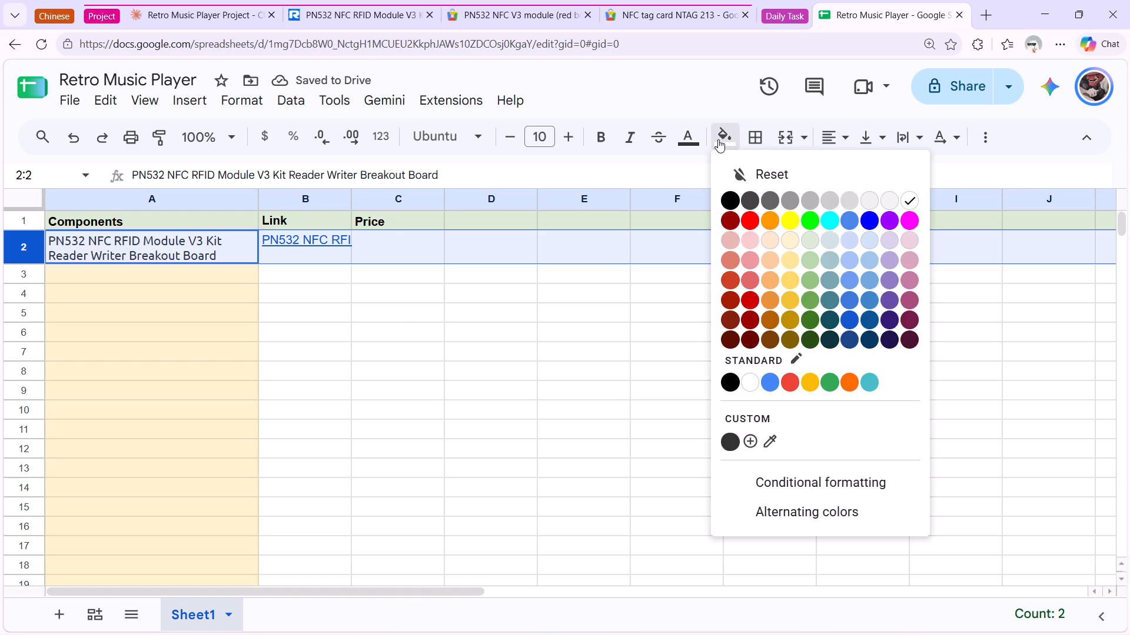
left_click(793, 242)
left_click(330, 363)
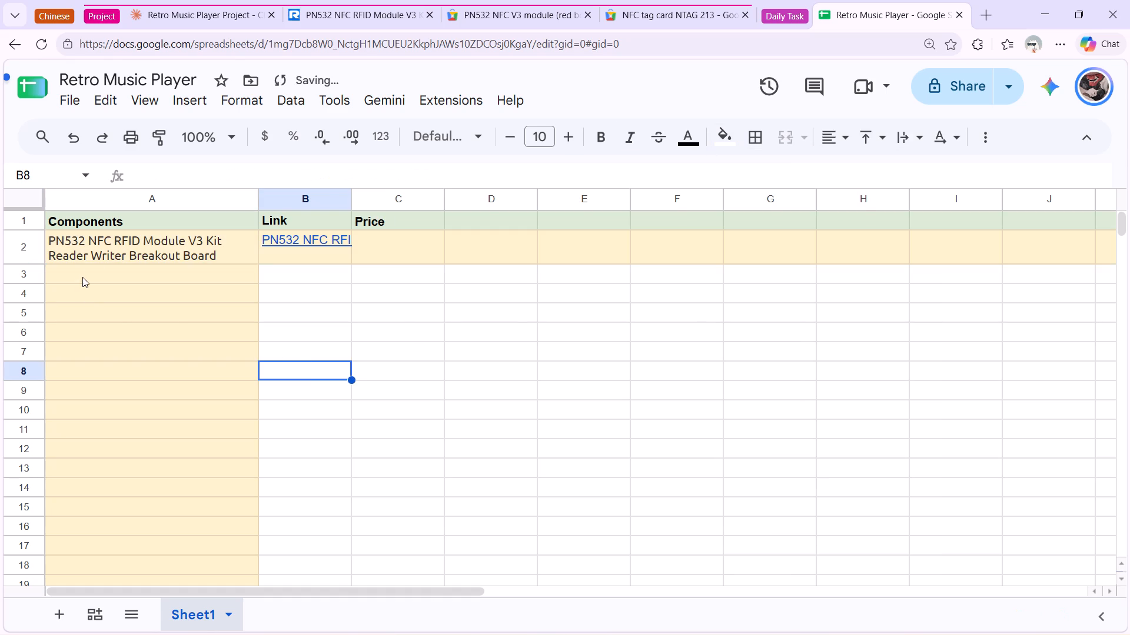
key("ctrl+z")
Fill the whole Components column A with the light yellow colour.
left_click(172, 202)
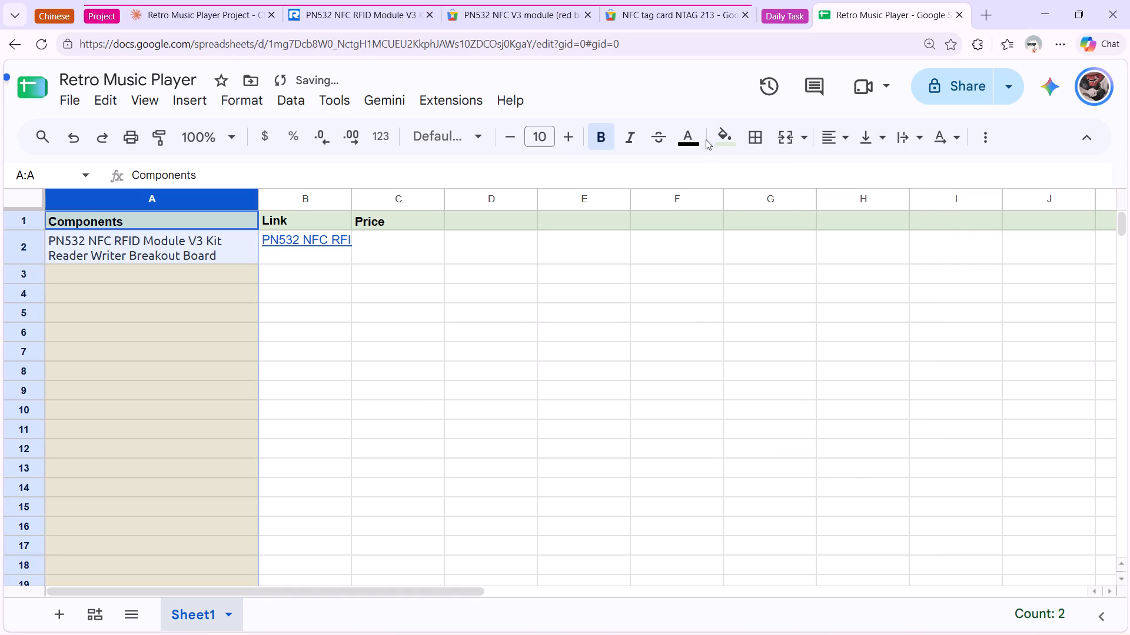
left_click(724, 139)
left_click(791, 243)
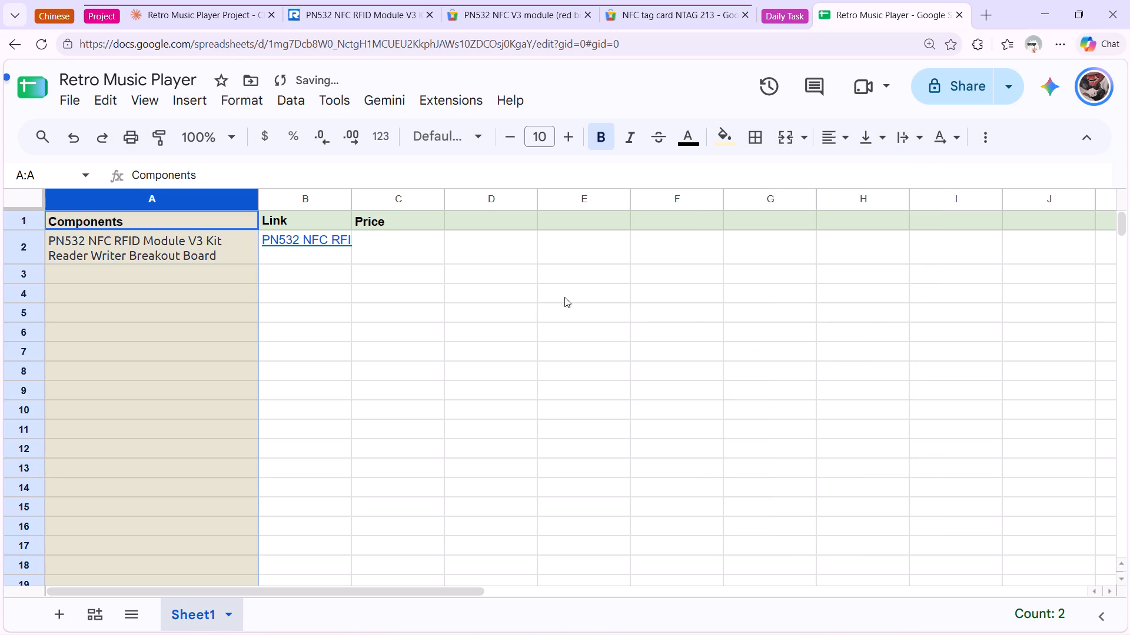
left_click(529, 313)
Fill the whole header row 1 with light green, including the Components cell.
left_click(30, 225)
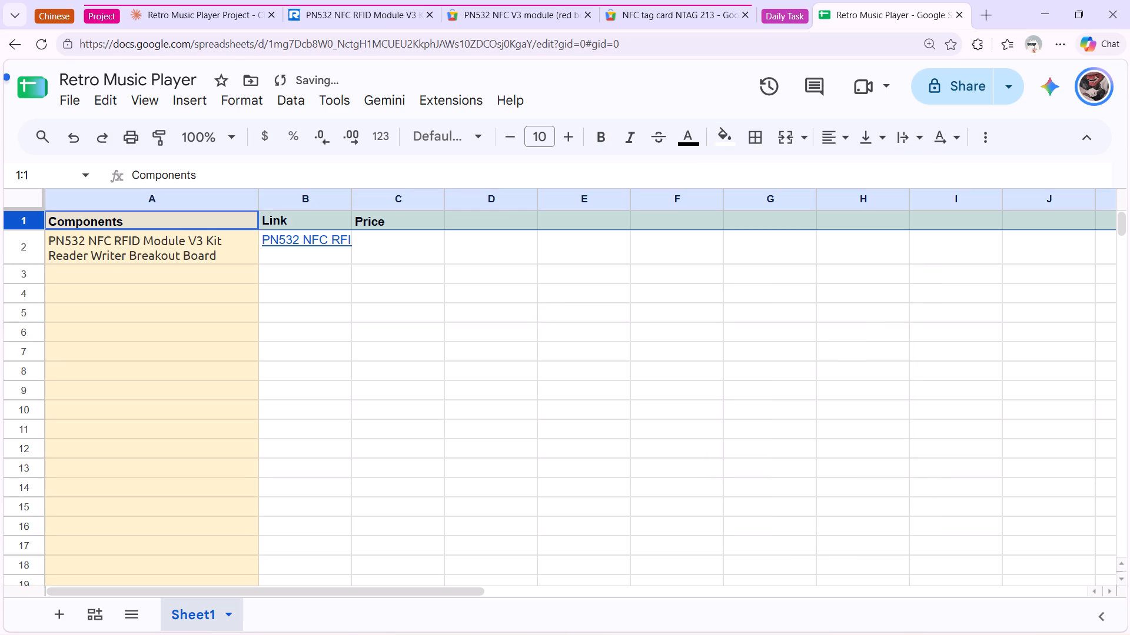
left_click(722, 141)
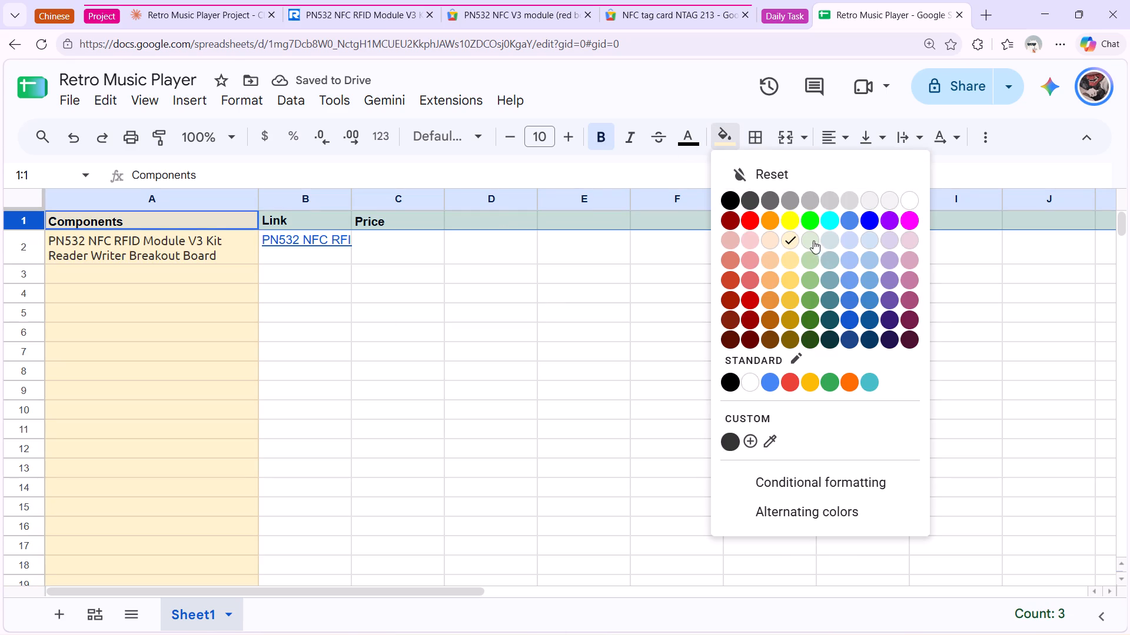
left_click(811, 240)
left_click(500, 392)
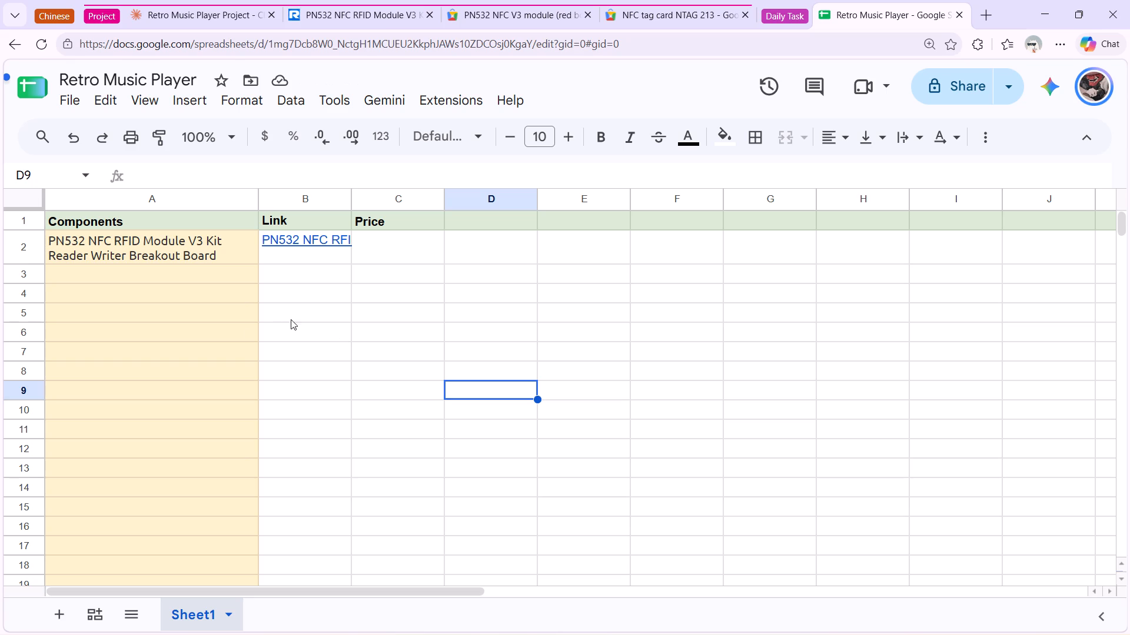
Copy the price ₹244.00 of the PN532 module from the Robokits page into cell C2 under Price.
left_click(102, 246)
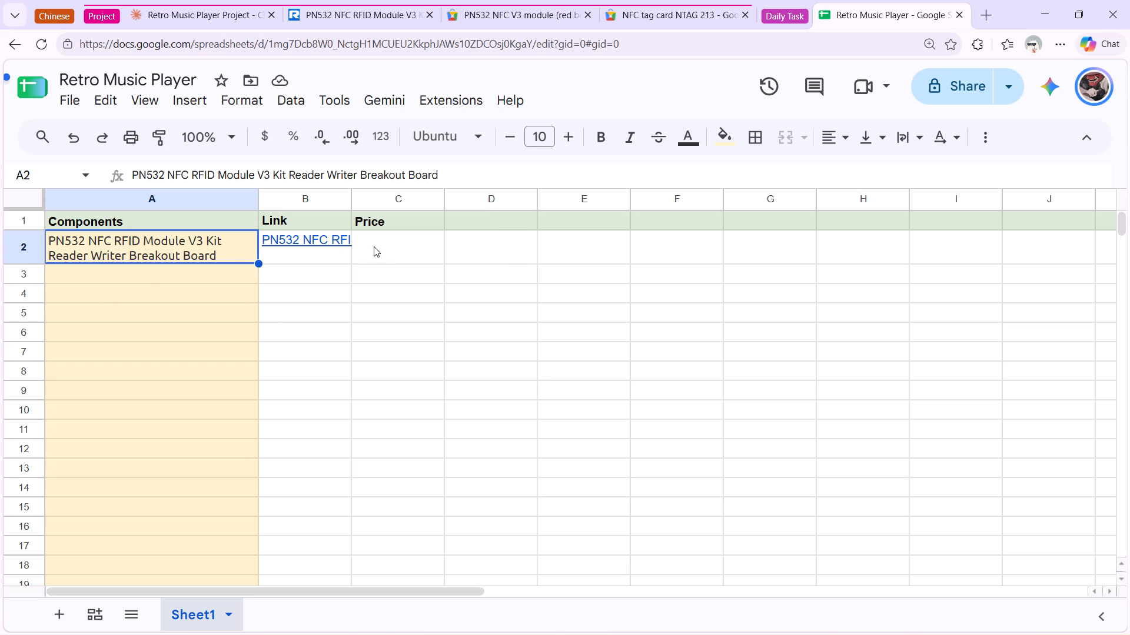
left_click(394, 246)
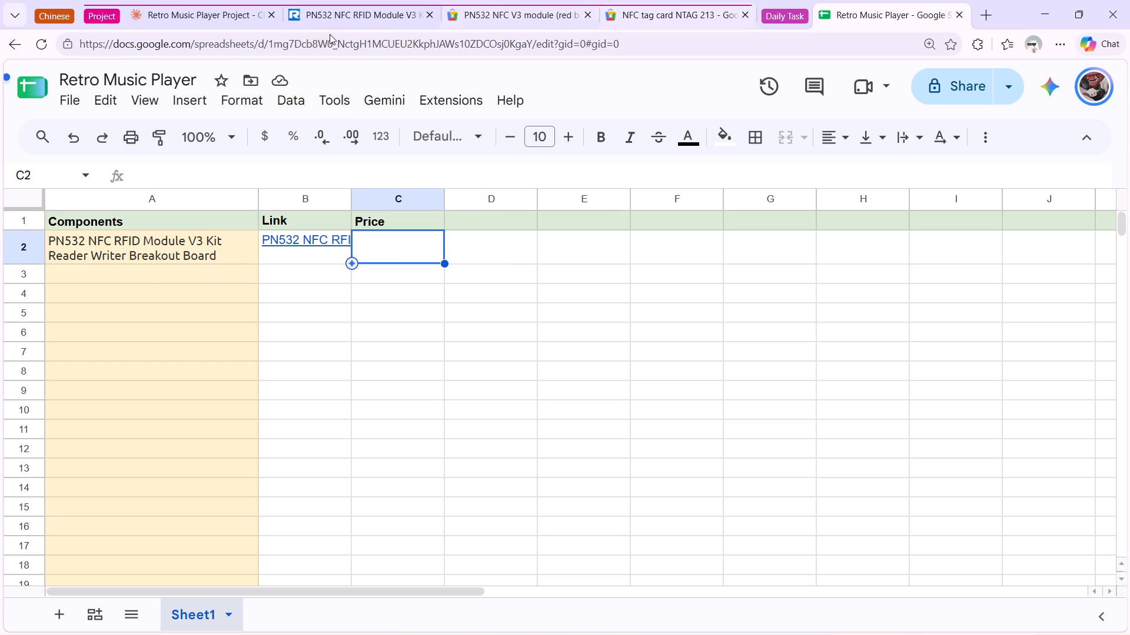
left_click(293, 28)
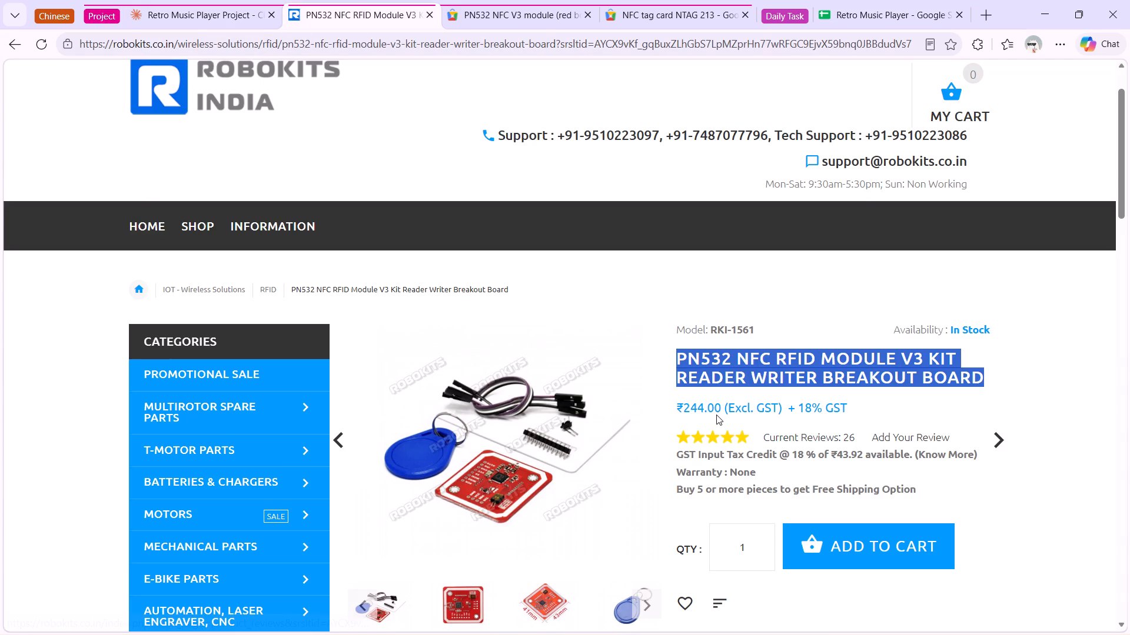
left_click_drag(671, 404, 776, 413)
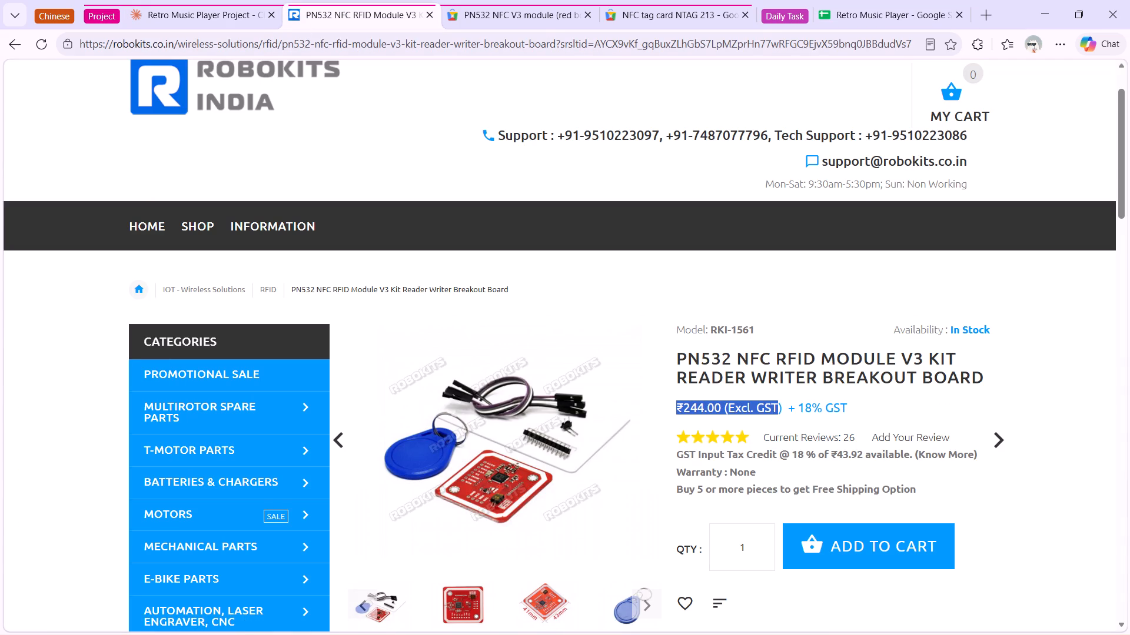
left_click_drag(776, 413, 718, 405)
key("ctrl+c")
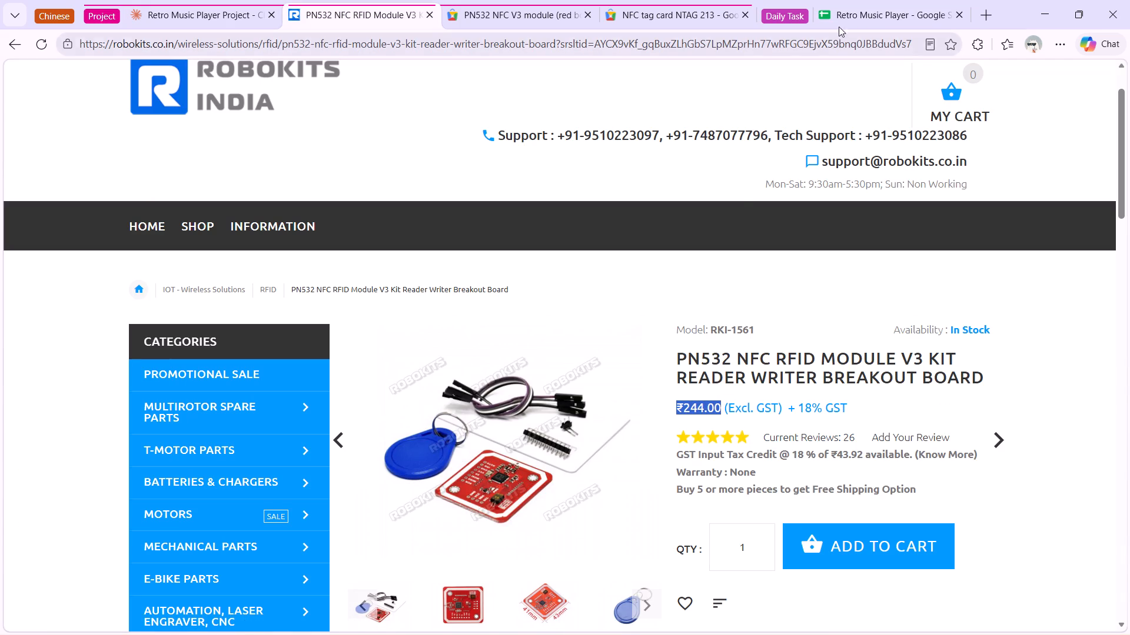
key("ctrl+c")
left_click(849, 2)
left_click(402, 236)
double_click(402, 236)
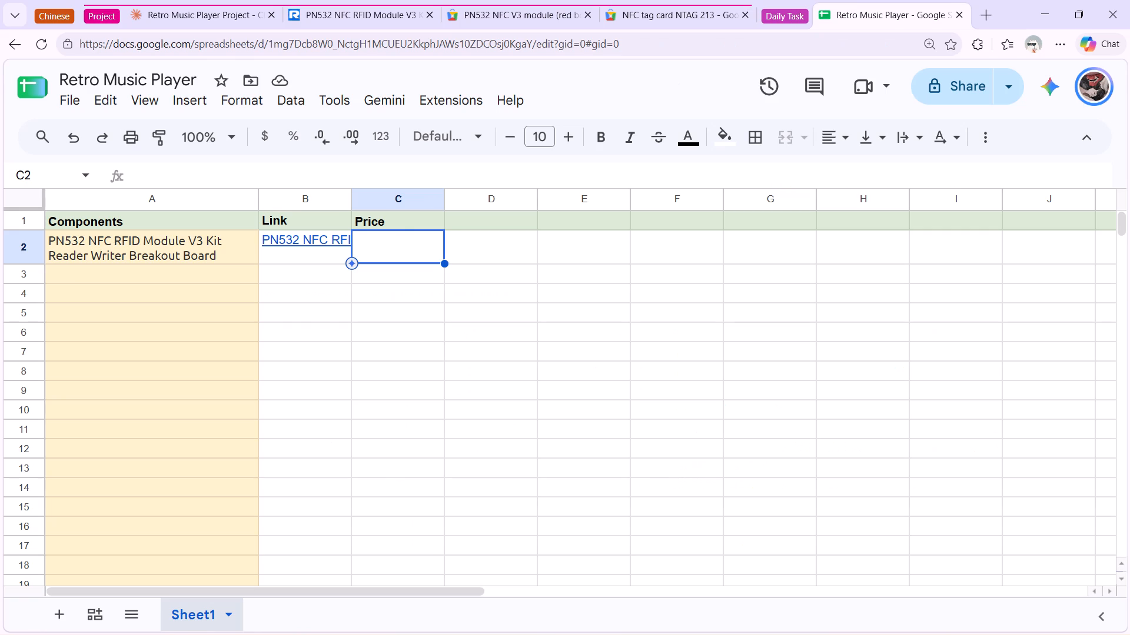
key("ctrl+v")
left_click(430, 297)
left_click(402, 240)
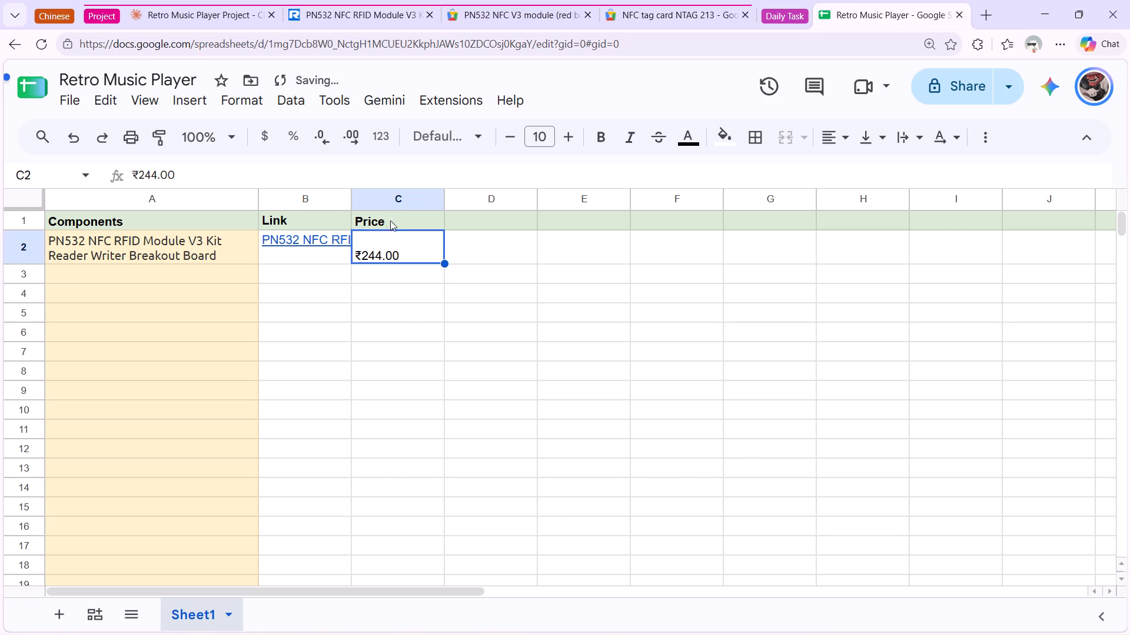
Set the horizontal alignment of the whole Price column C to Right.
left_click(388, 202)
left_click(261, 99)
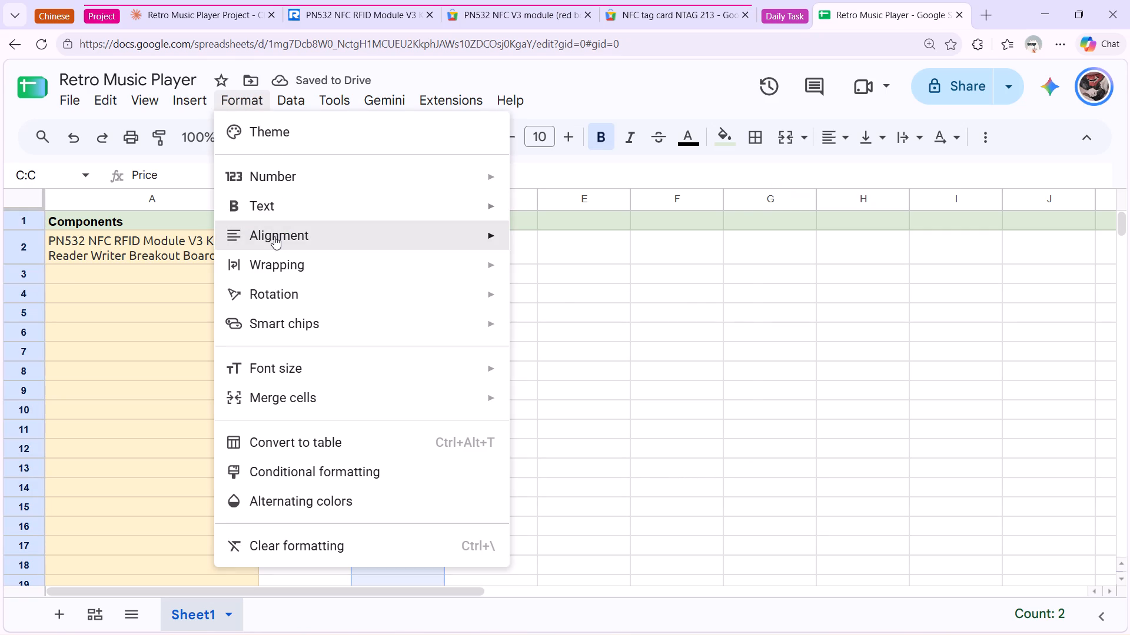
left_click(580, 289)
left_click(487, 309)
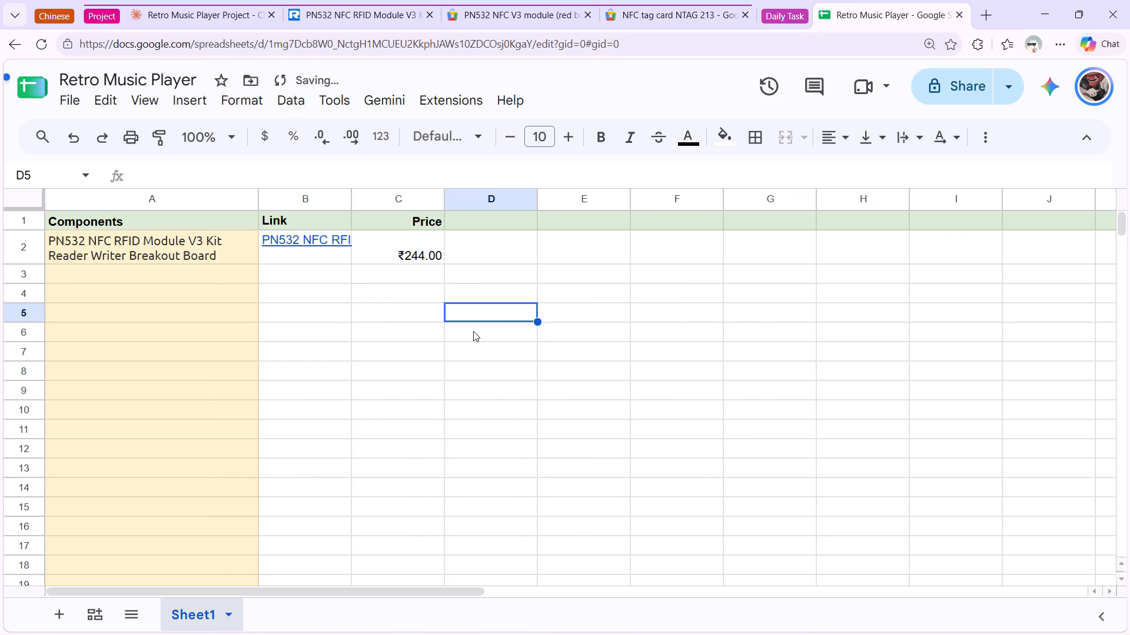
Set the vertical alignment of the whole Price column C to Top.
left_click(382, 251)
left_click(388, 210)
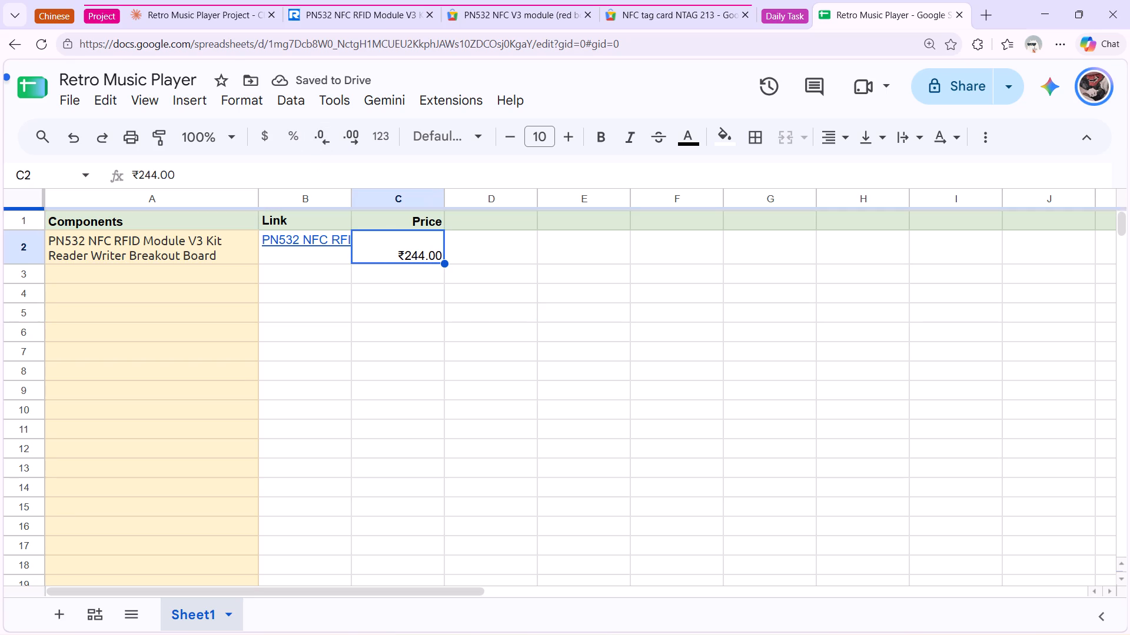
left_click(388, 206)
left_click(237, 107)
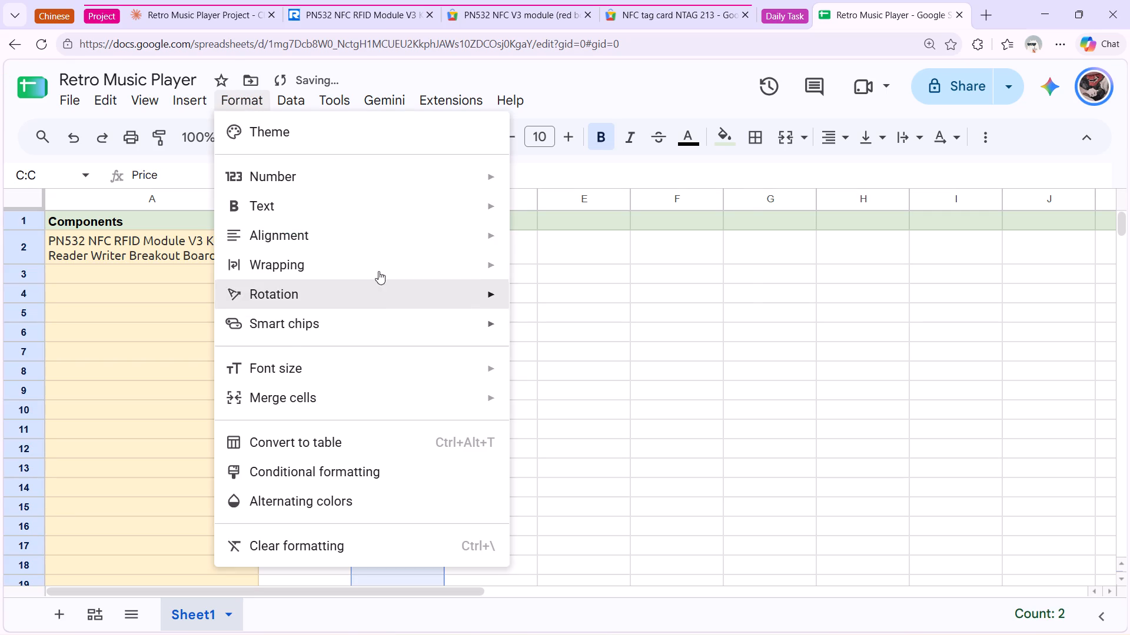
left_click(587, 331)
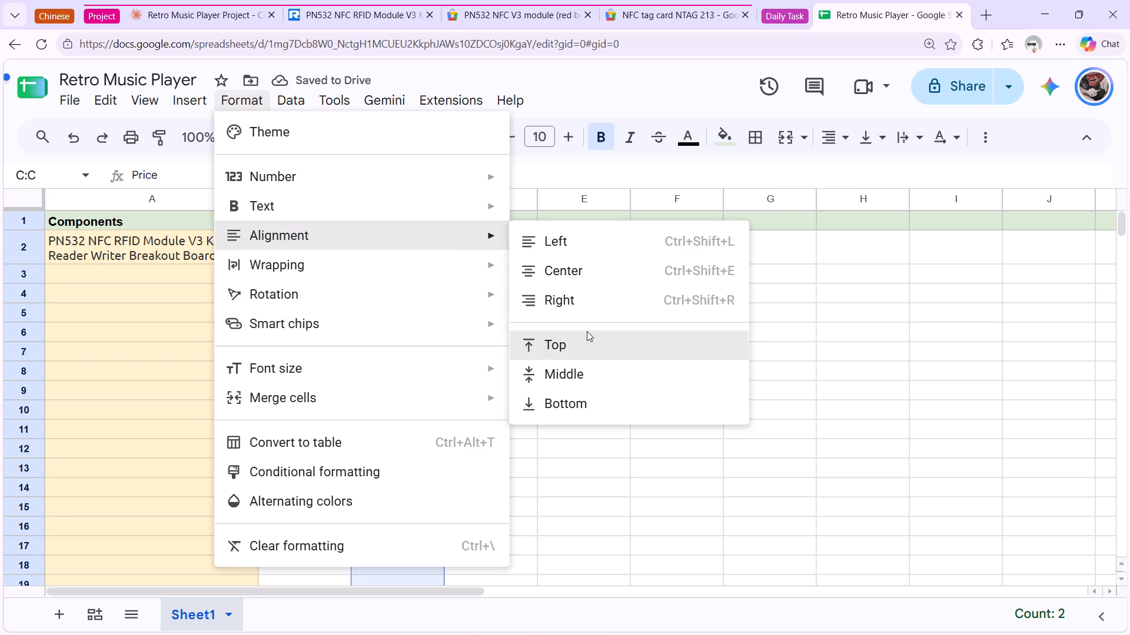
left_click(487, 323)
Set the vertical alignment of columns A through G to Top.
left_click(135, 196)
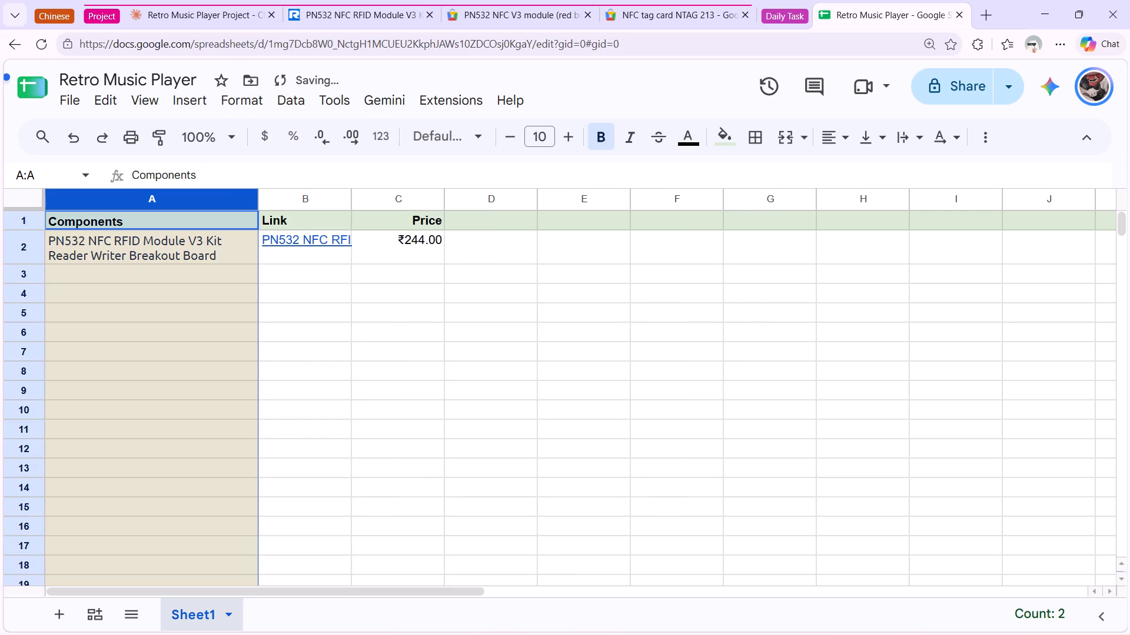
left_click(752, 204, "shift")
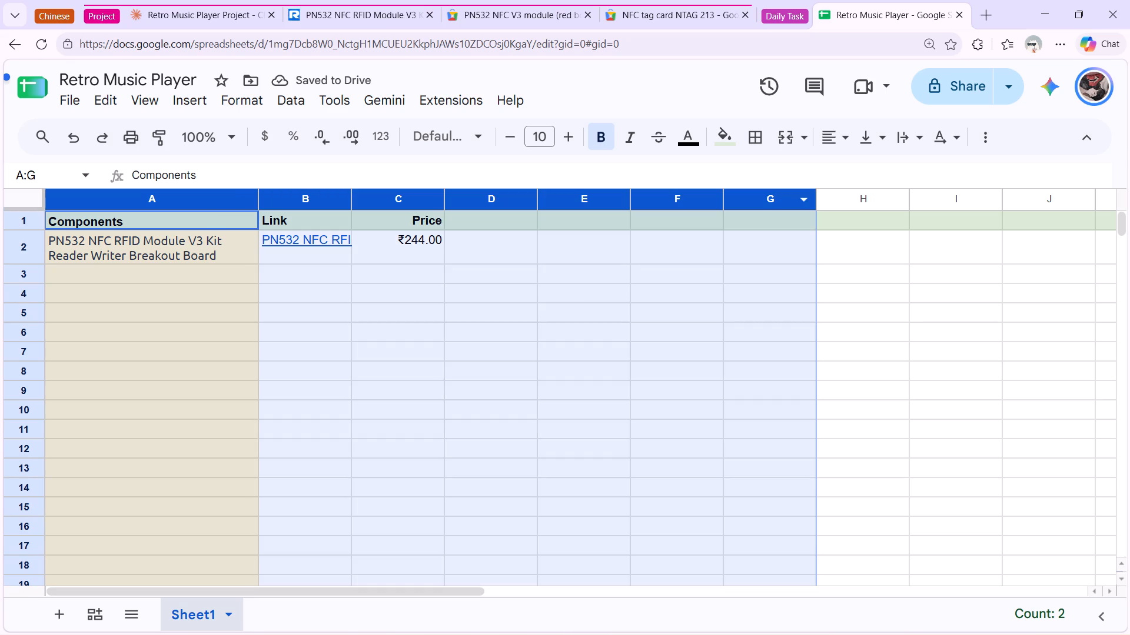
left_click(236, 99)
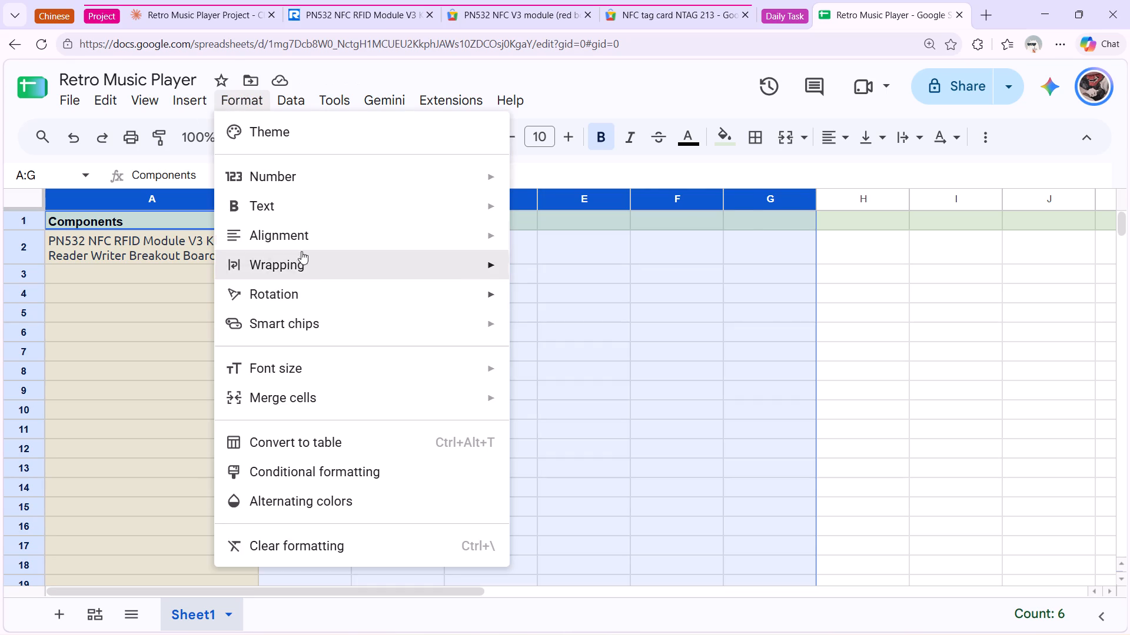
left_click(599, 353)
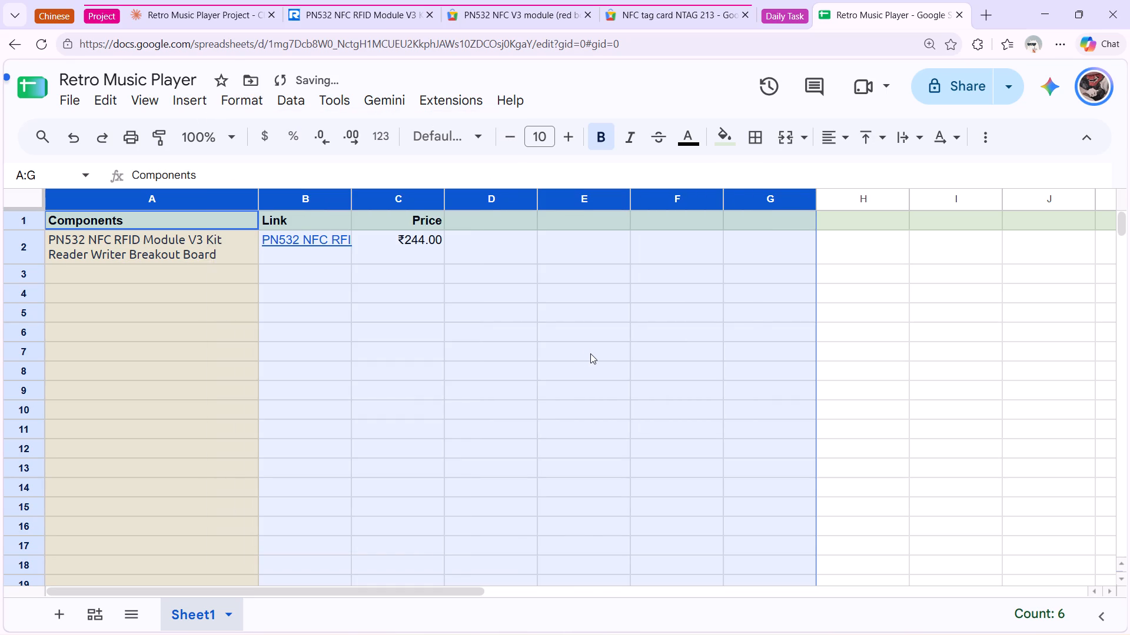
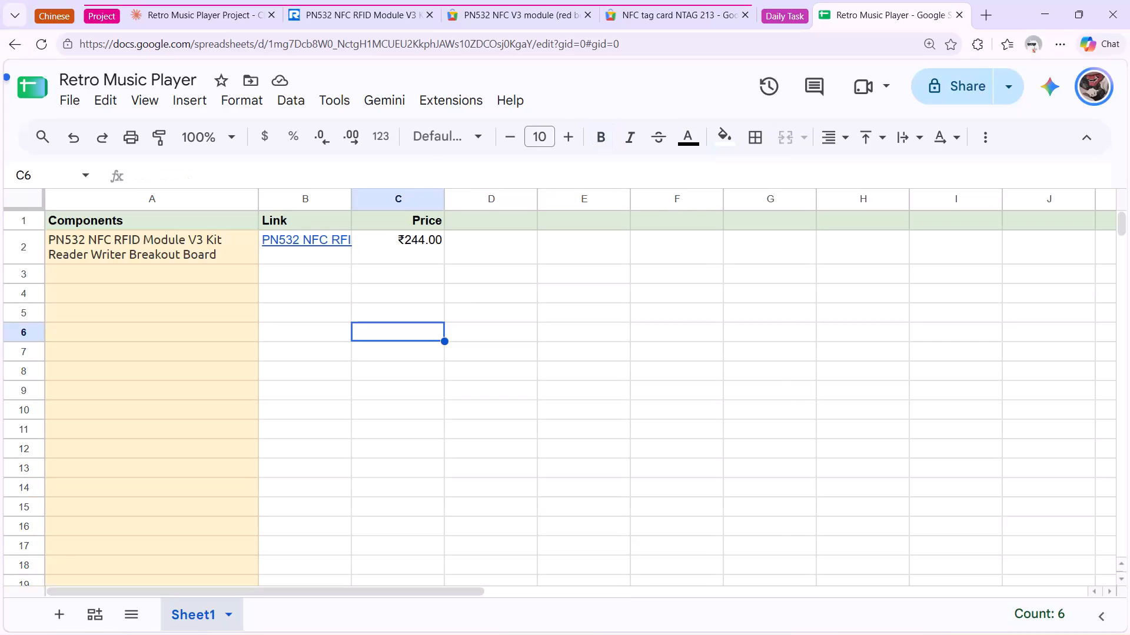
Switch to the Robokits product page of the PN532 module.
left_click(175, 22)
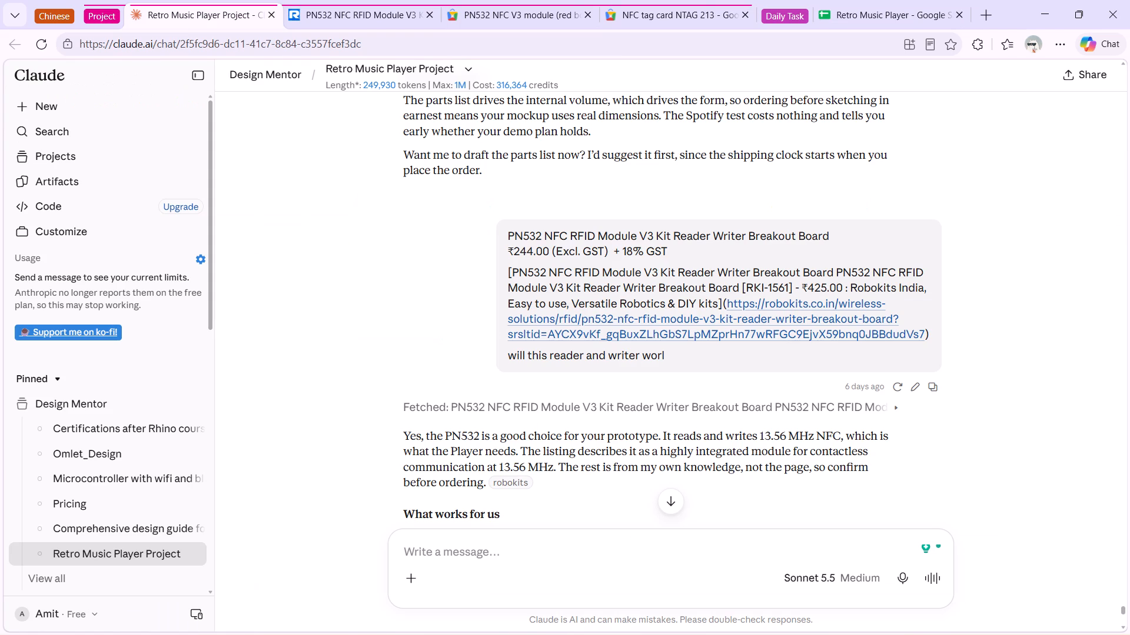
left_click(335, 12)
scroll(454, 394, "down", 3)
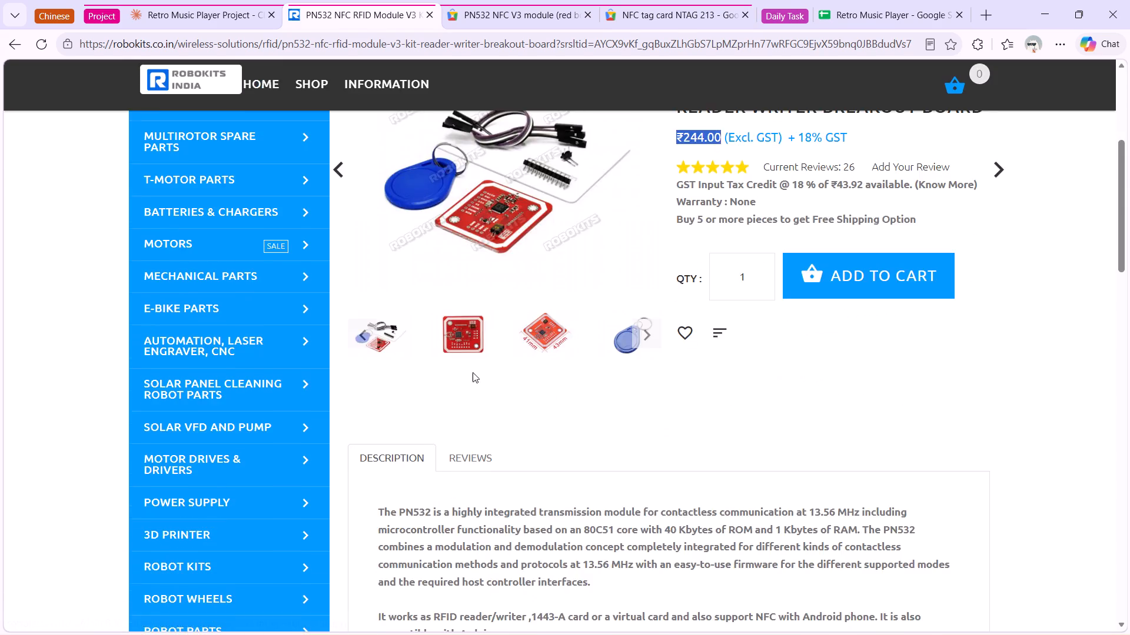
scroll(473, 372, "up", 2)
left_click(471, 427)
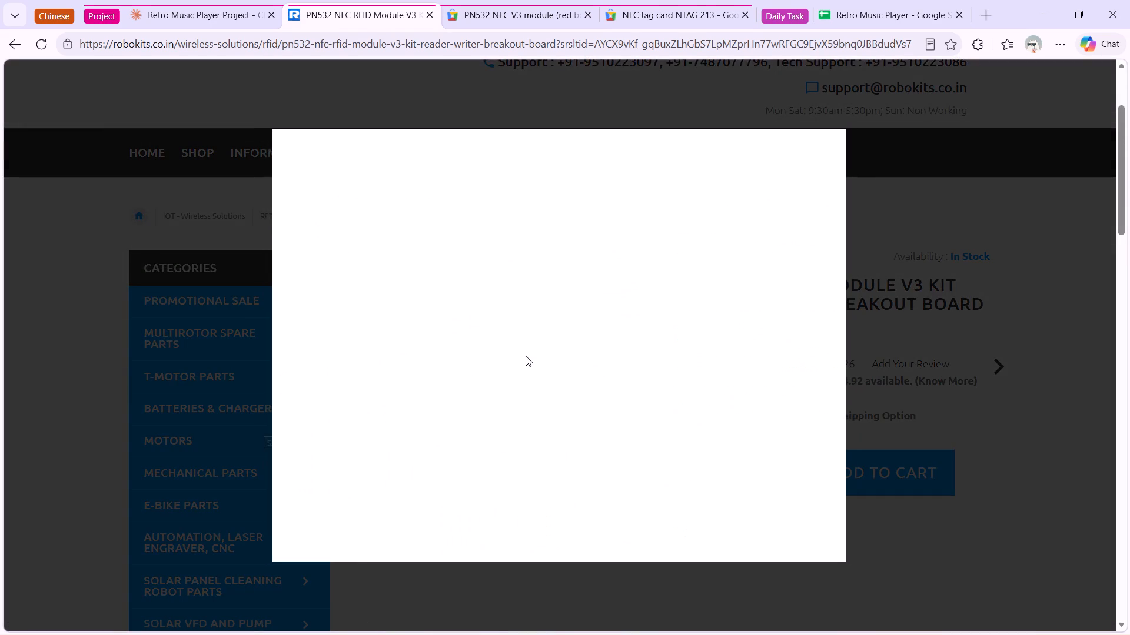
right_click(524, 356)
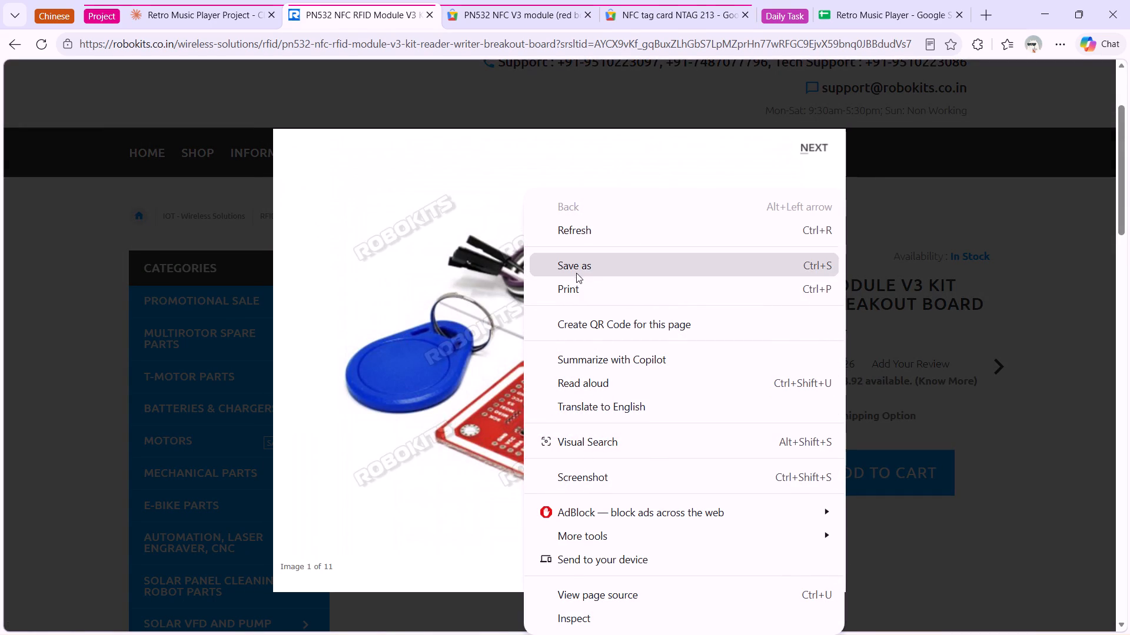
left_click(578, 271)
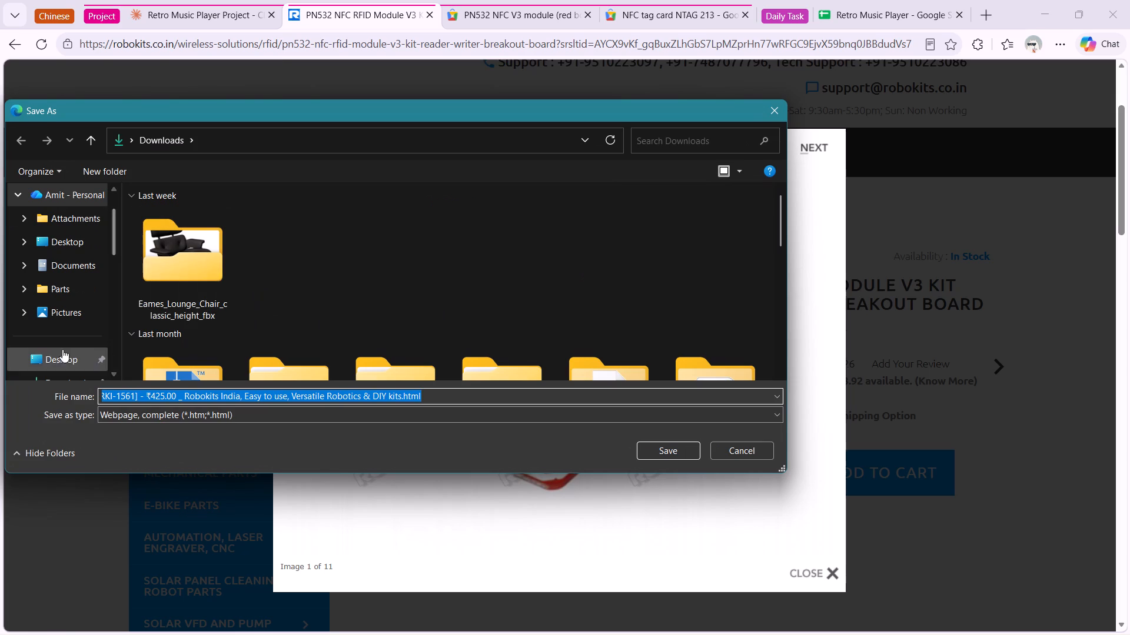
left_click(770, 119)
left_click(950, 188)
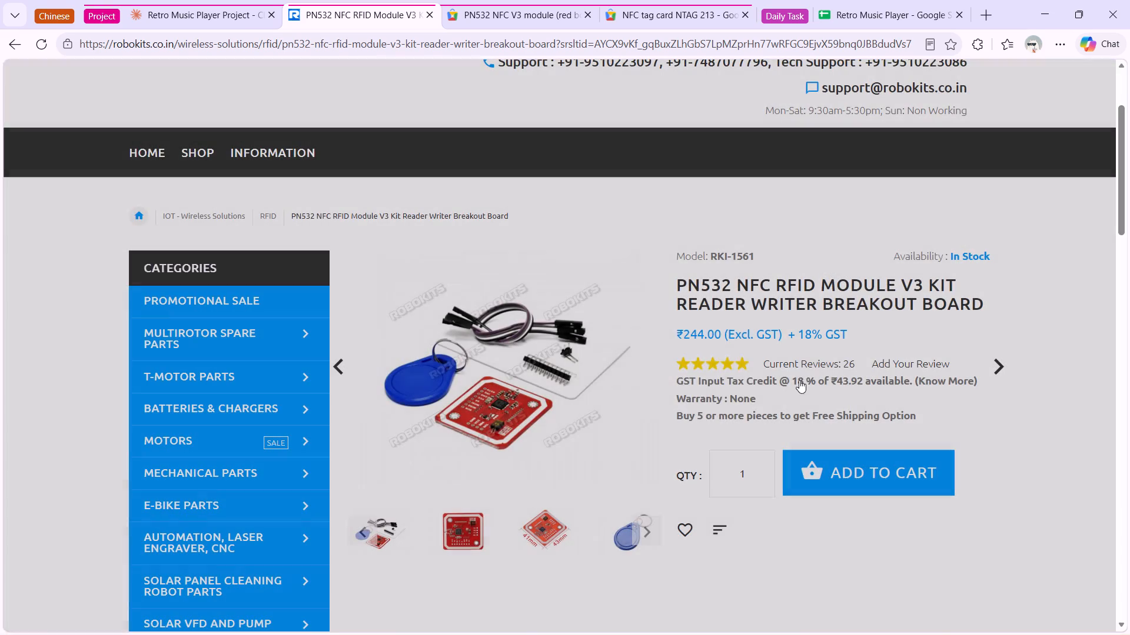
Copy the main product photo of the PN532 module from the Robokits page into the spreadsheet at cell D2.
right_click(447, 382)
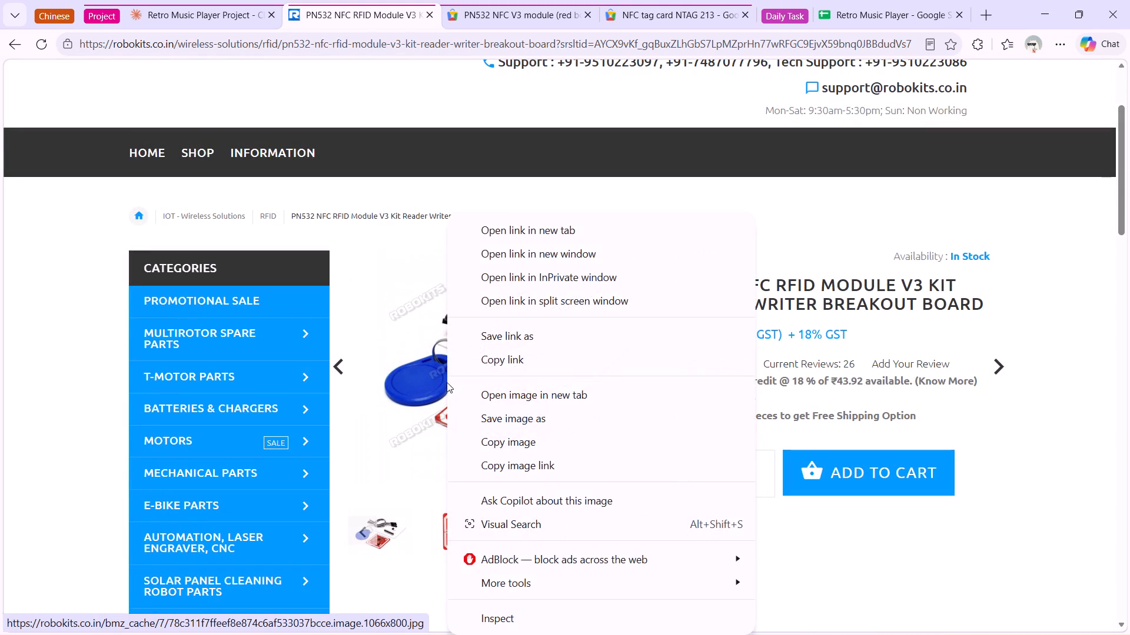
left_click(548, 432)
left_click(847, 0)
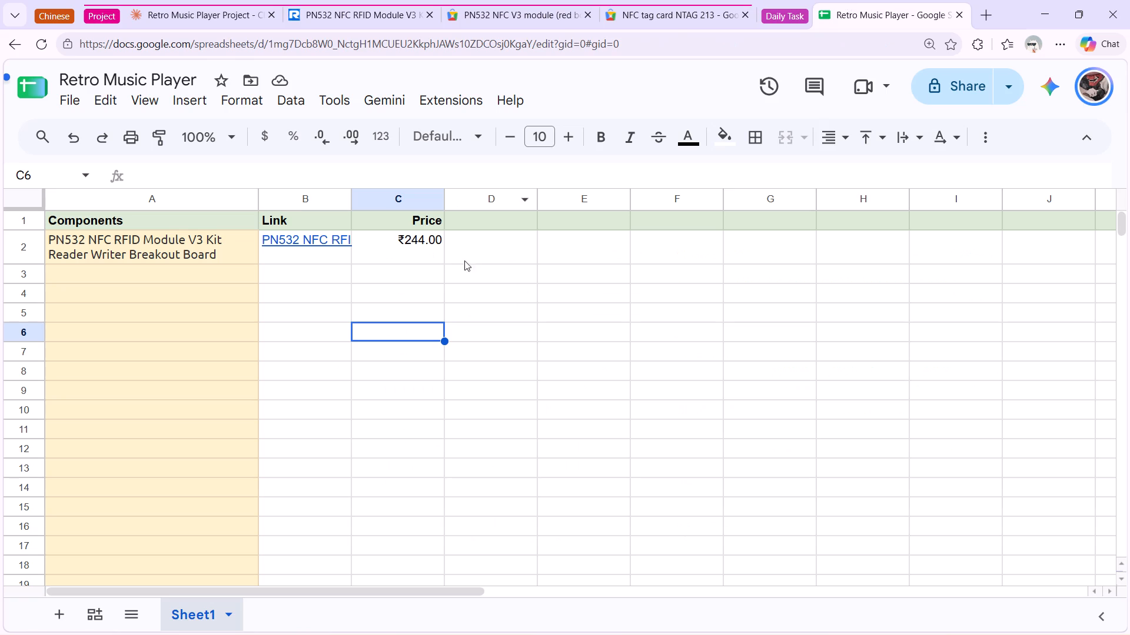
left_click(473, 260)
key("ctrl+v")
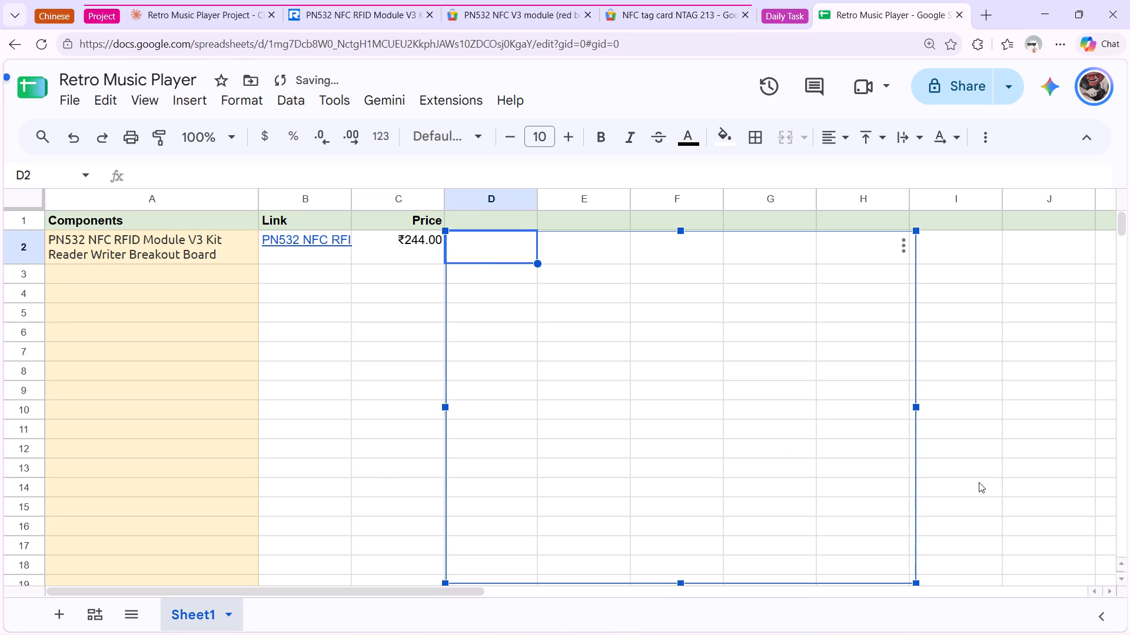
left_click(979, 482)
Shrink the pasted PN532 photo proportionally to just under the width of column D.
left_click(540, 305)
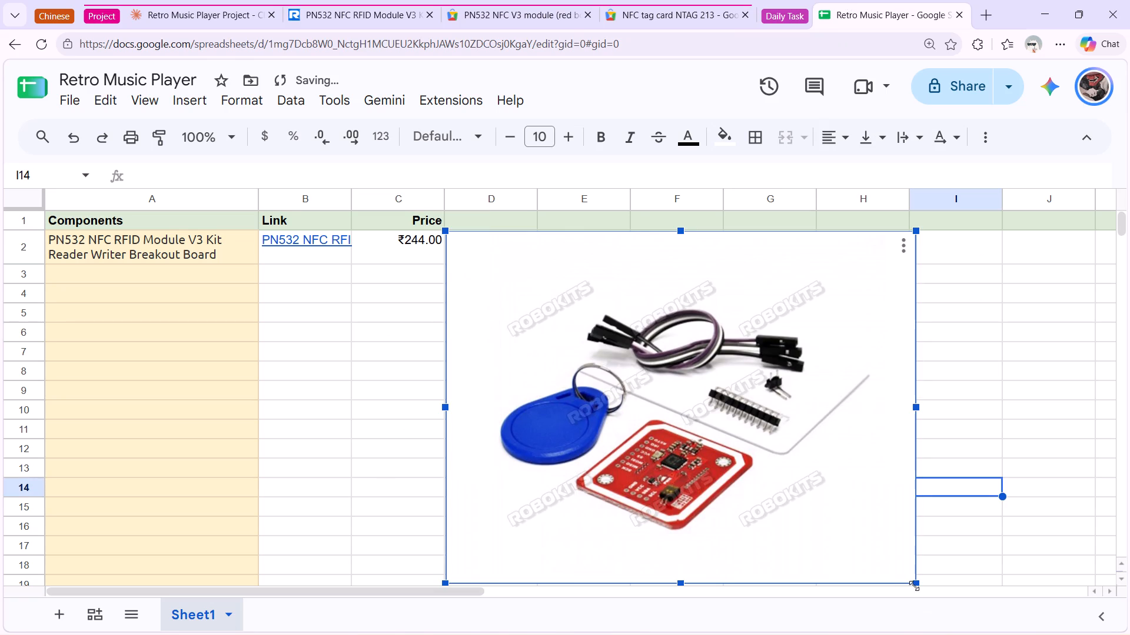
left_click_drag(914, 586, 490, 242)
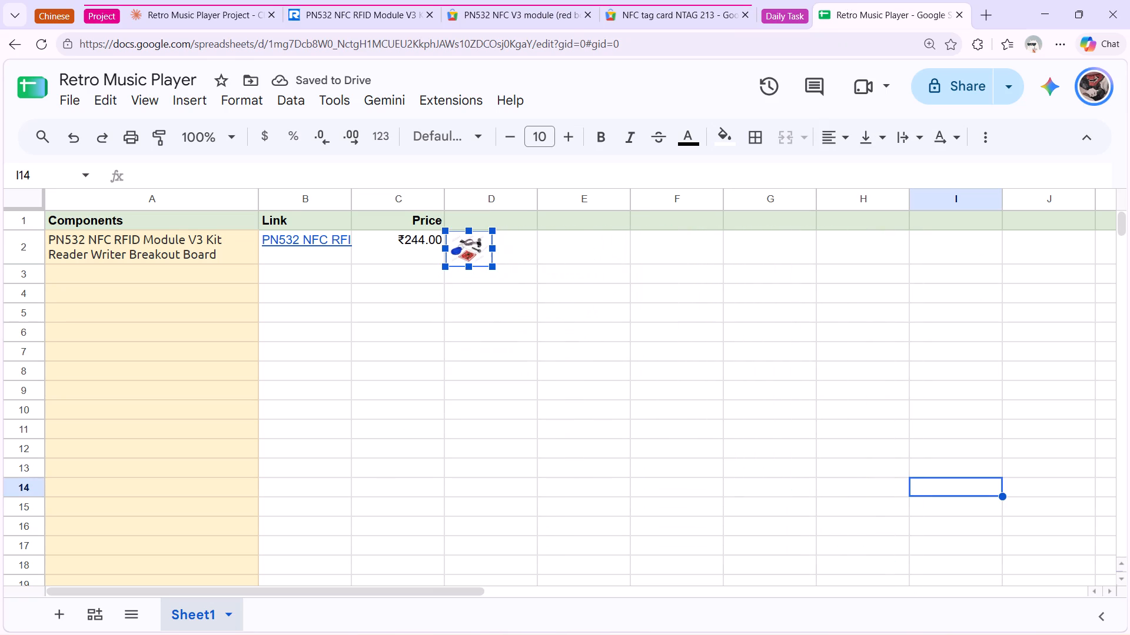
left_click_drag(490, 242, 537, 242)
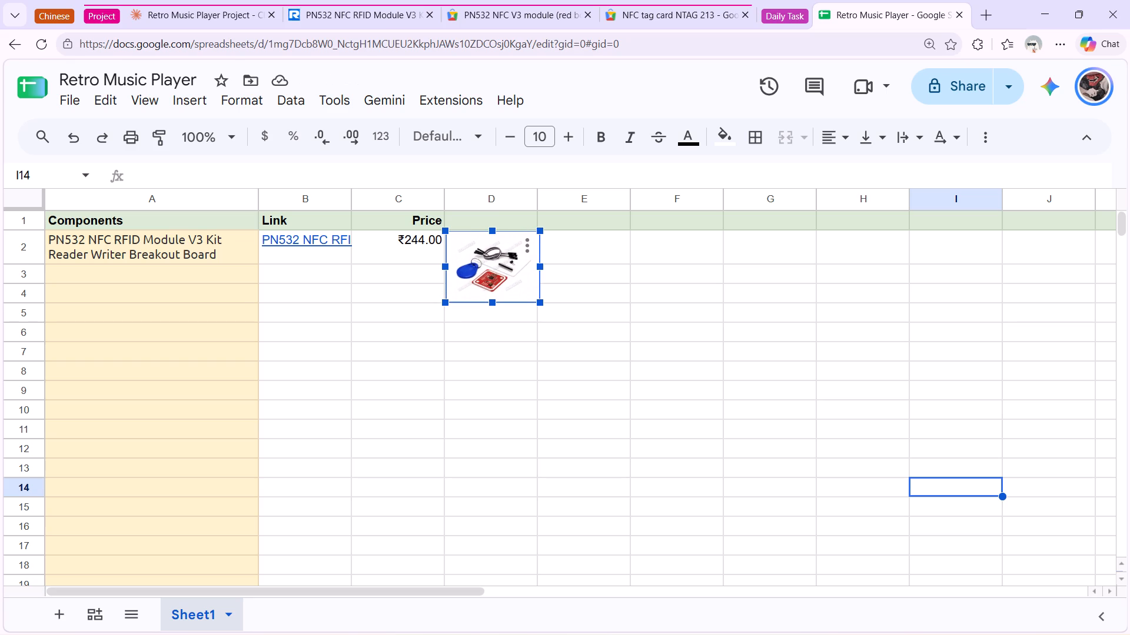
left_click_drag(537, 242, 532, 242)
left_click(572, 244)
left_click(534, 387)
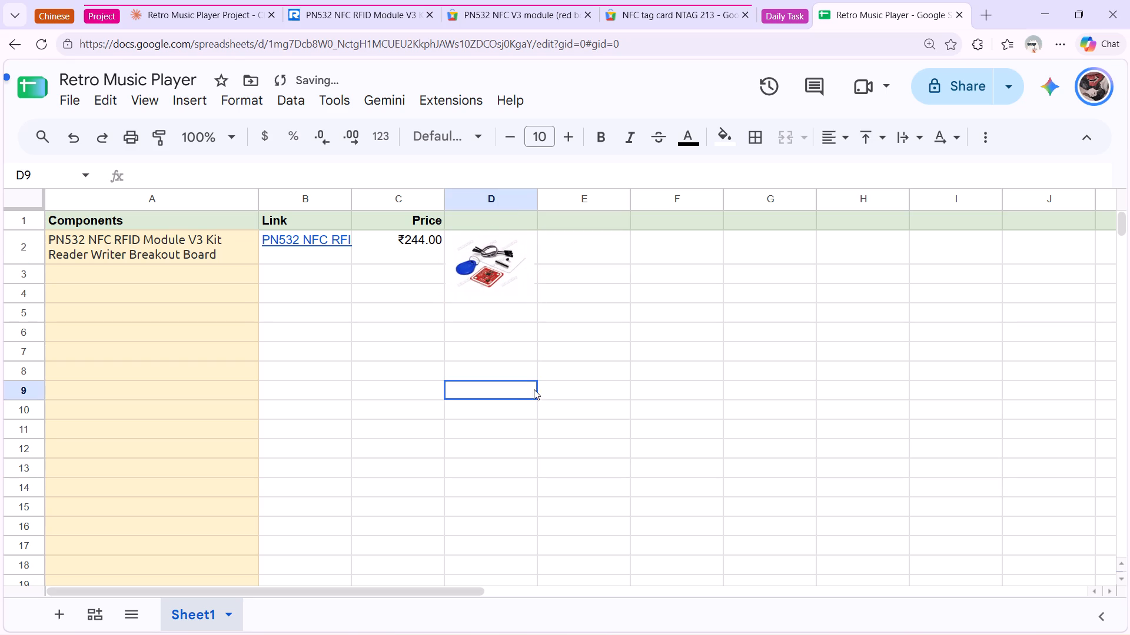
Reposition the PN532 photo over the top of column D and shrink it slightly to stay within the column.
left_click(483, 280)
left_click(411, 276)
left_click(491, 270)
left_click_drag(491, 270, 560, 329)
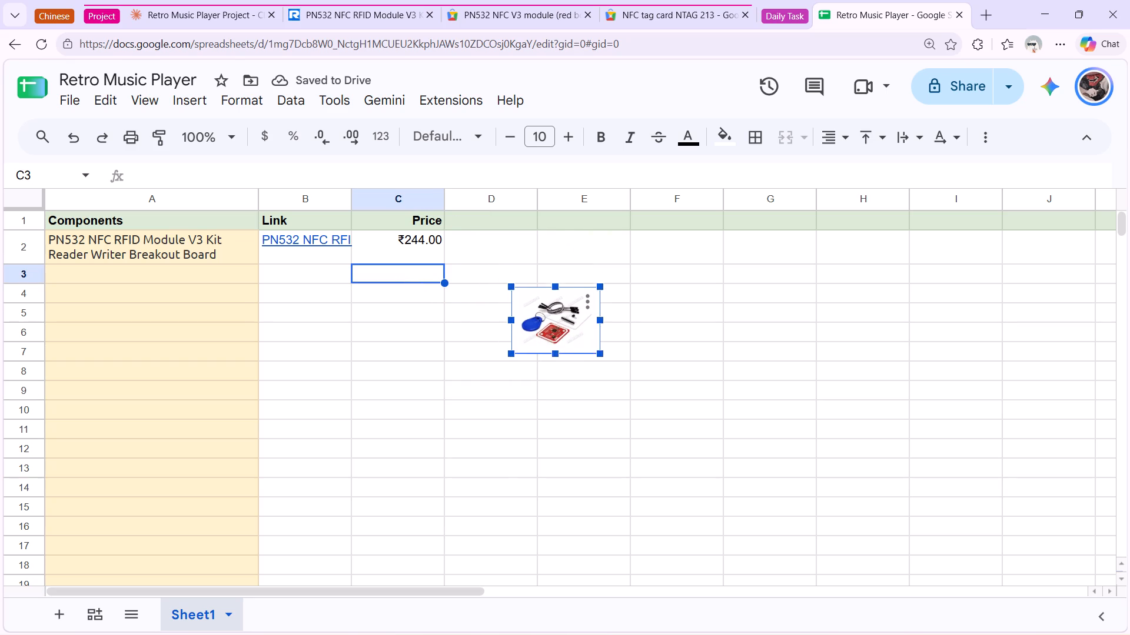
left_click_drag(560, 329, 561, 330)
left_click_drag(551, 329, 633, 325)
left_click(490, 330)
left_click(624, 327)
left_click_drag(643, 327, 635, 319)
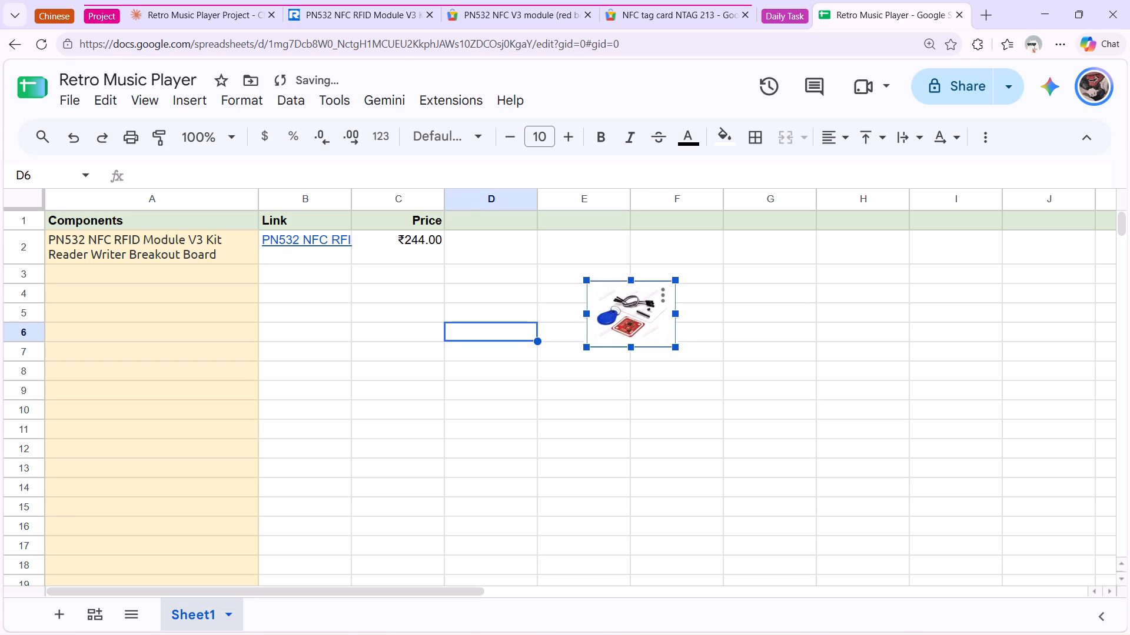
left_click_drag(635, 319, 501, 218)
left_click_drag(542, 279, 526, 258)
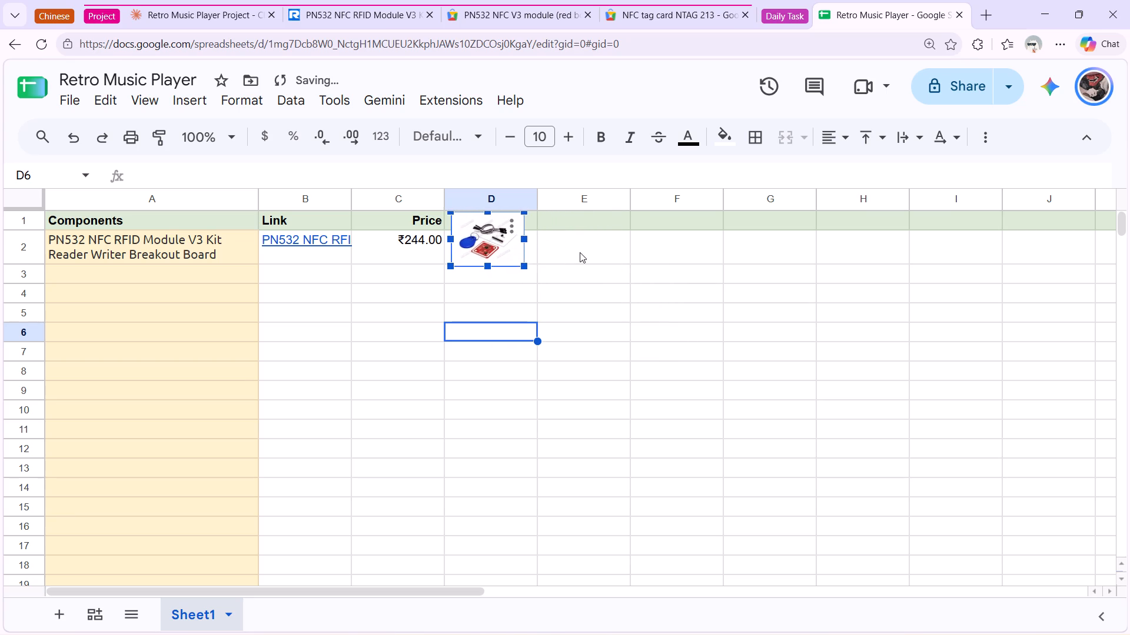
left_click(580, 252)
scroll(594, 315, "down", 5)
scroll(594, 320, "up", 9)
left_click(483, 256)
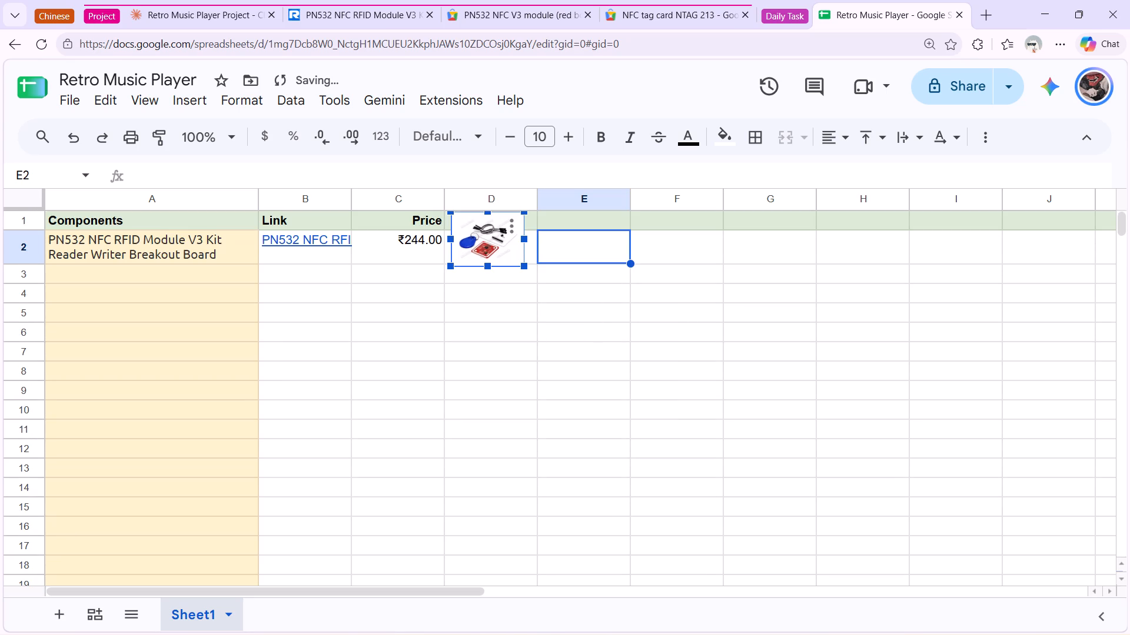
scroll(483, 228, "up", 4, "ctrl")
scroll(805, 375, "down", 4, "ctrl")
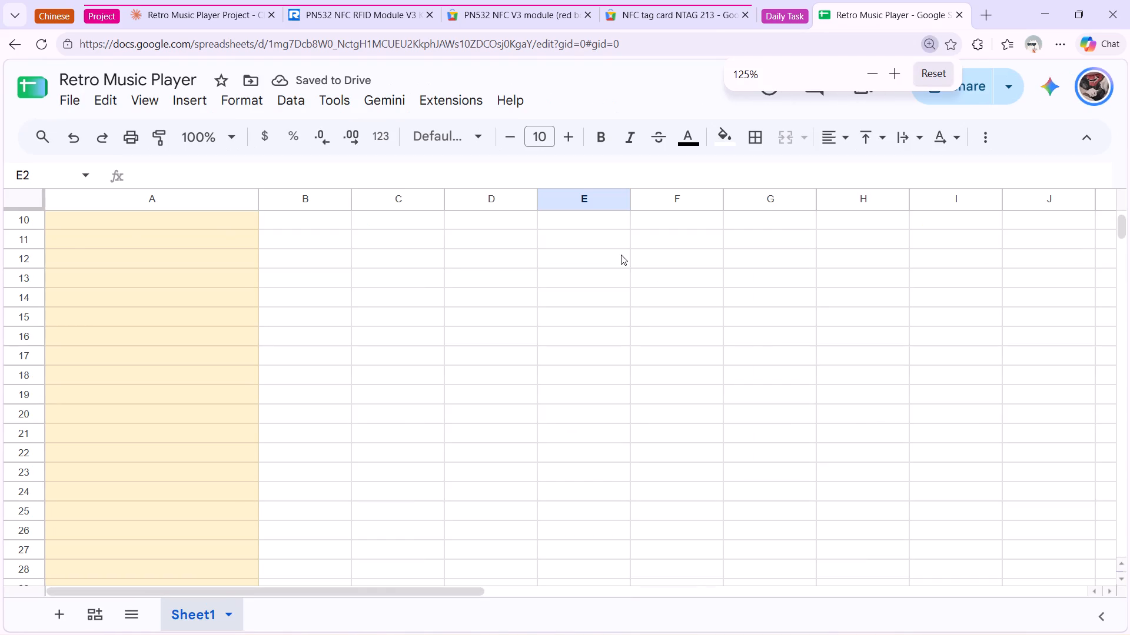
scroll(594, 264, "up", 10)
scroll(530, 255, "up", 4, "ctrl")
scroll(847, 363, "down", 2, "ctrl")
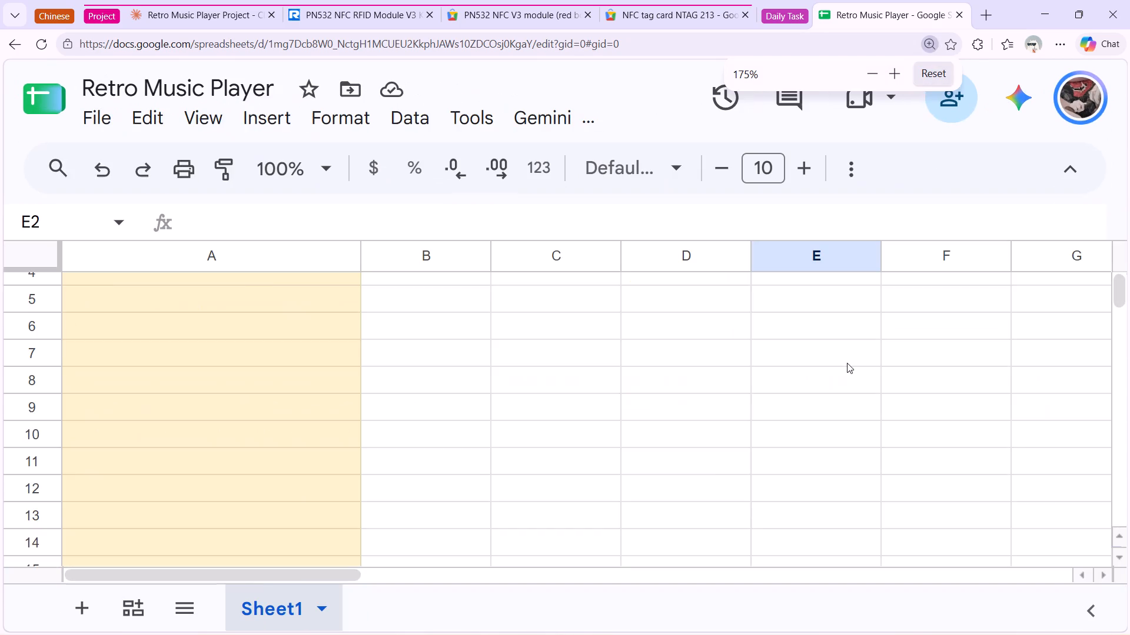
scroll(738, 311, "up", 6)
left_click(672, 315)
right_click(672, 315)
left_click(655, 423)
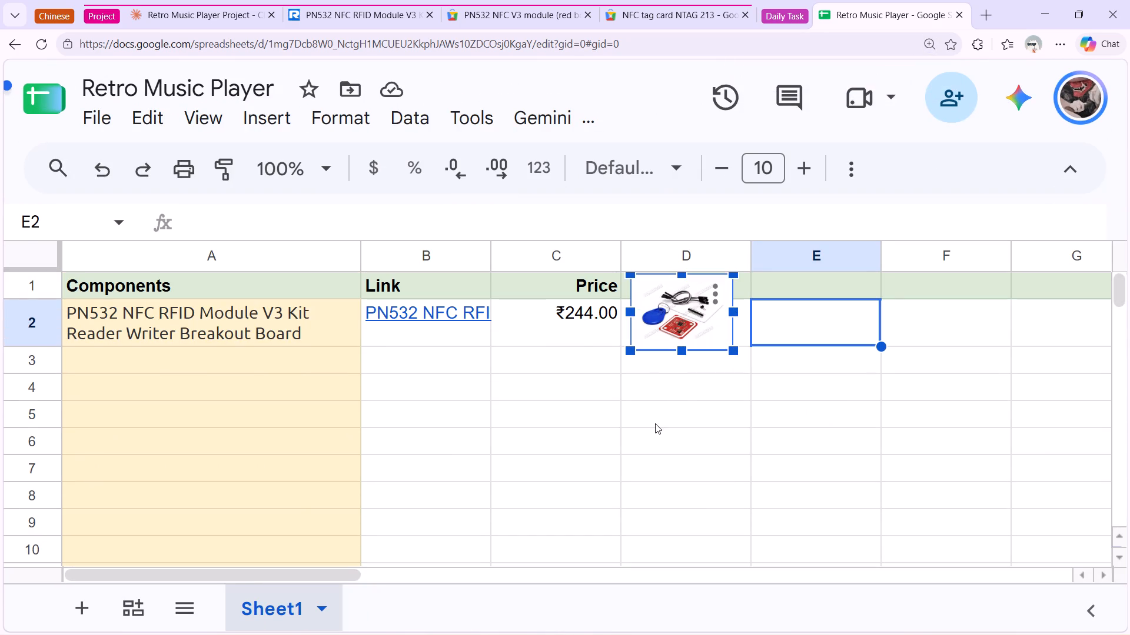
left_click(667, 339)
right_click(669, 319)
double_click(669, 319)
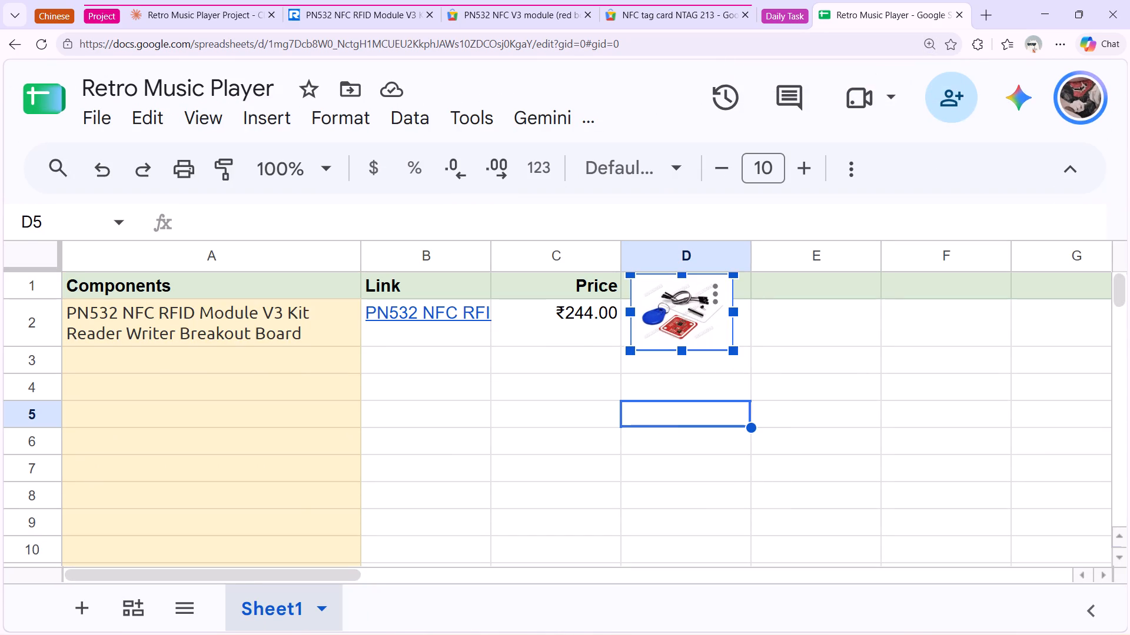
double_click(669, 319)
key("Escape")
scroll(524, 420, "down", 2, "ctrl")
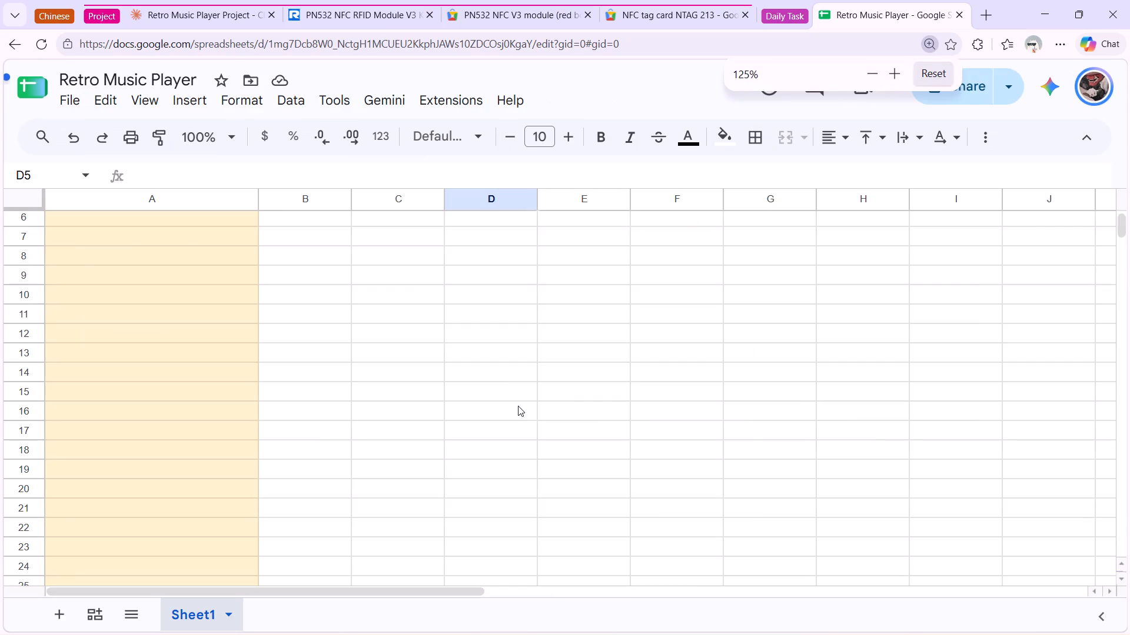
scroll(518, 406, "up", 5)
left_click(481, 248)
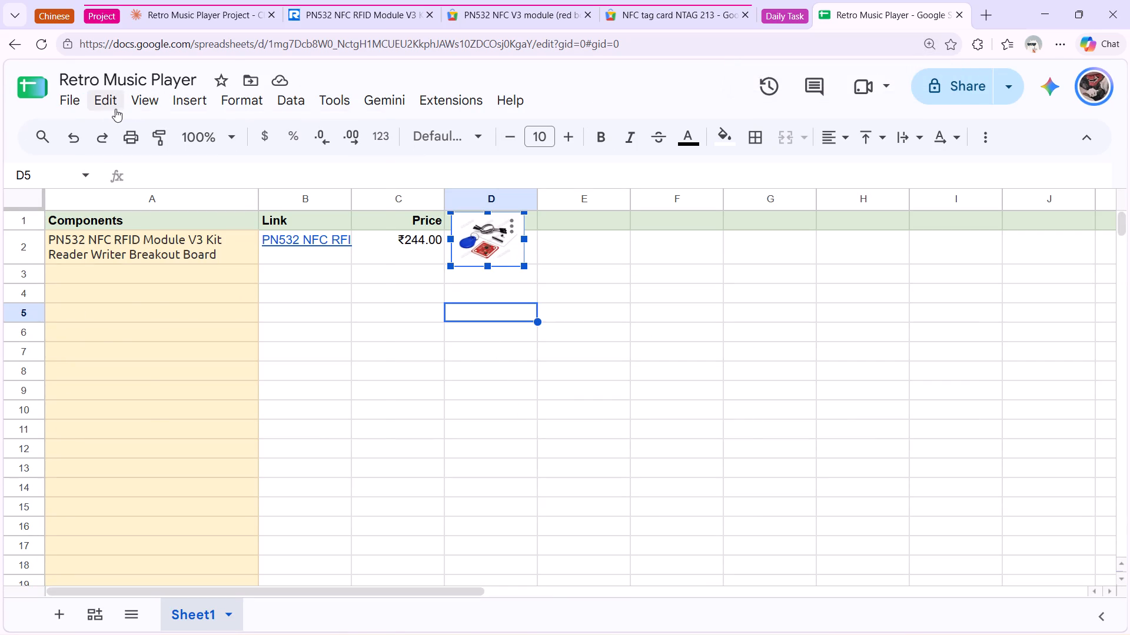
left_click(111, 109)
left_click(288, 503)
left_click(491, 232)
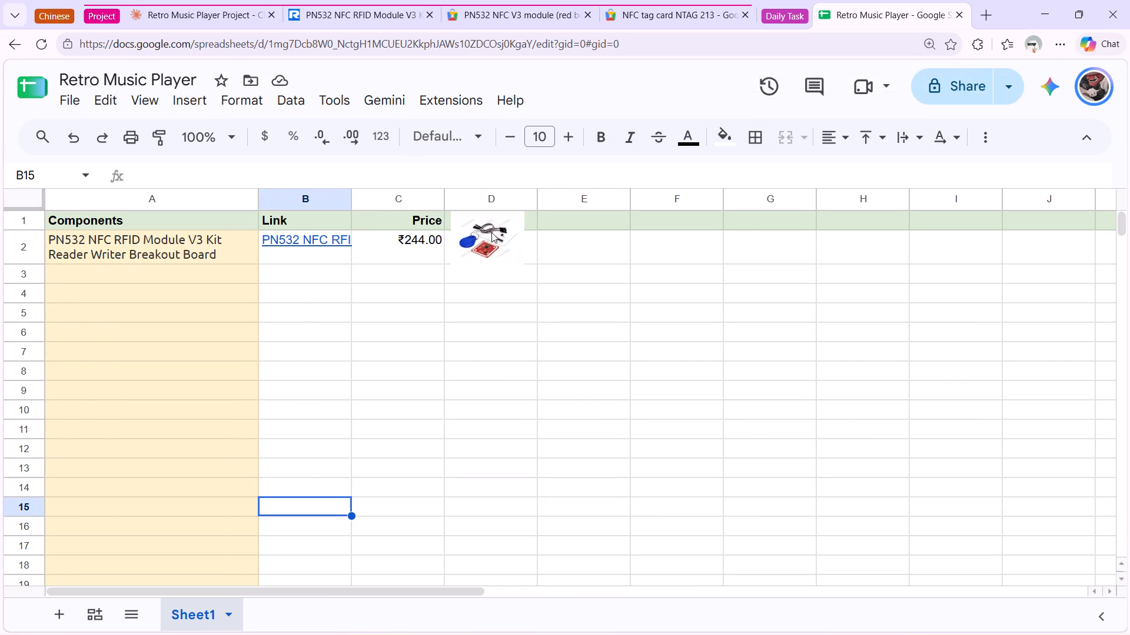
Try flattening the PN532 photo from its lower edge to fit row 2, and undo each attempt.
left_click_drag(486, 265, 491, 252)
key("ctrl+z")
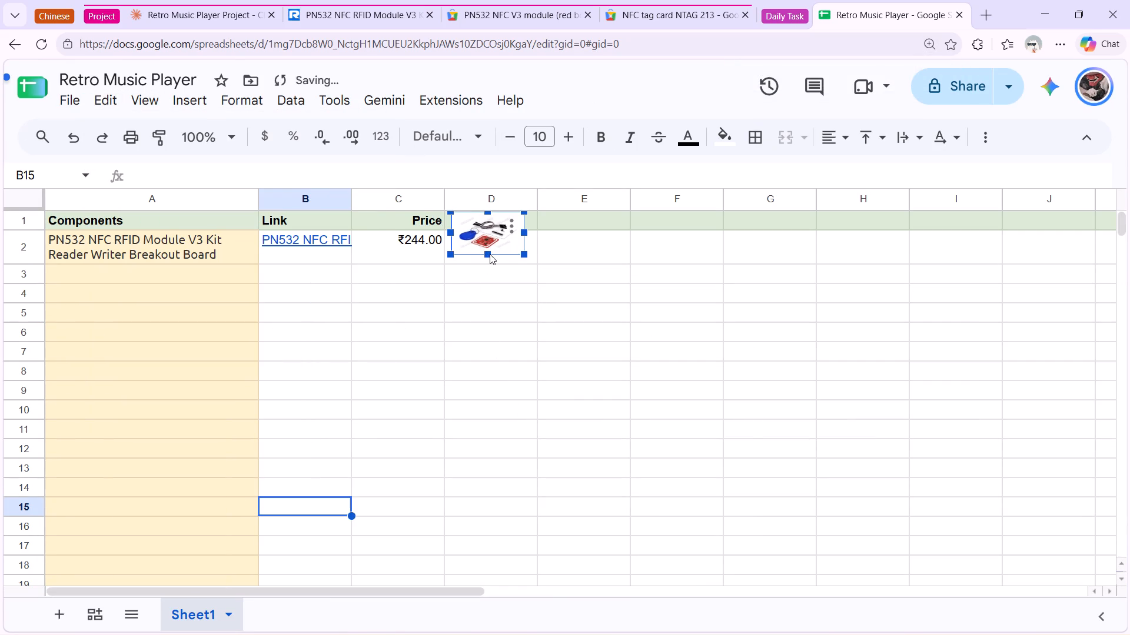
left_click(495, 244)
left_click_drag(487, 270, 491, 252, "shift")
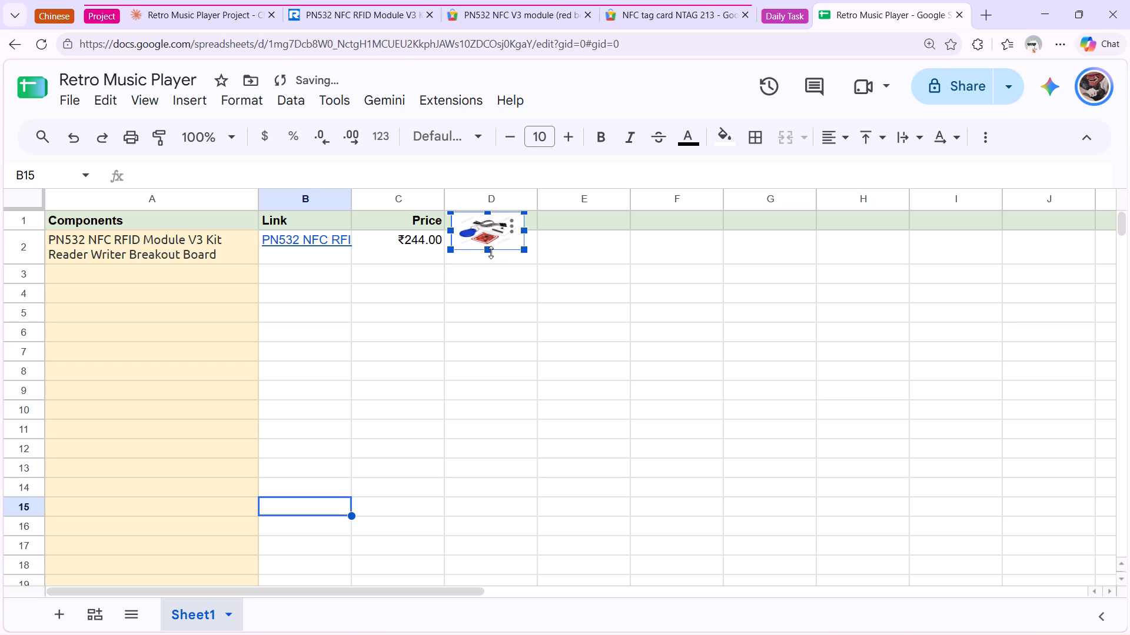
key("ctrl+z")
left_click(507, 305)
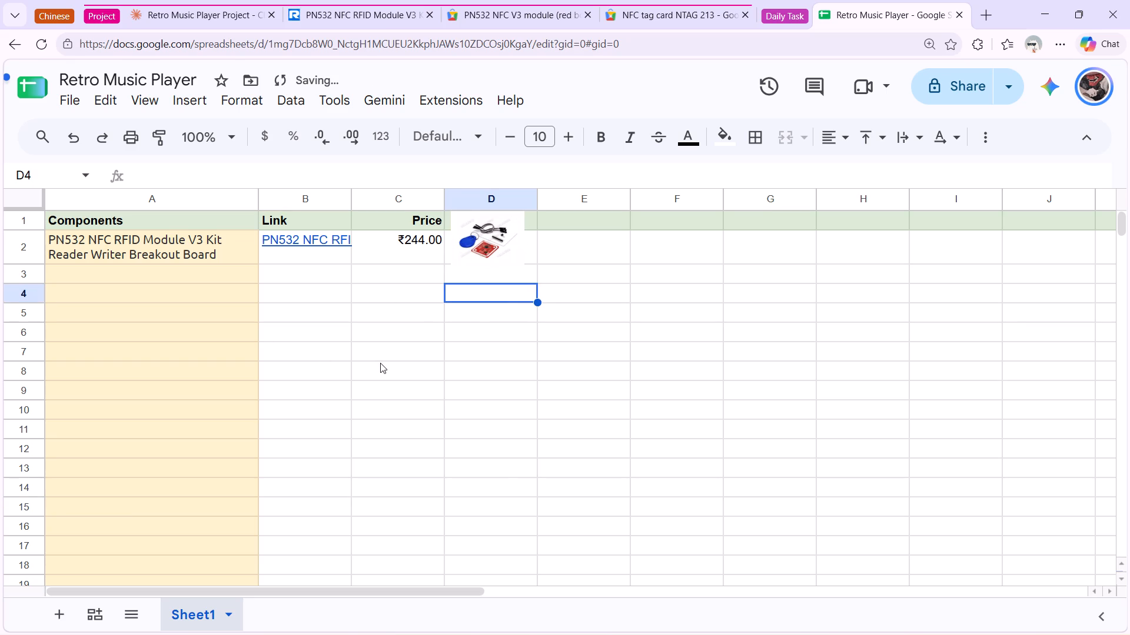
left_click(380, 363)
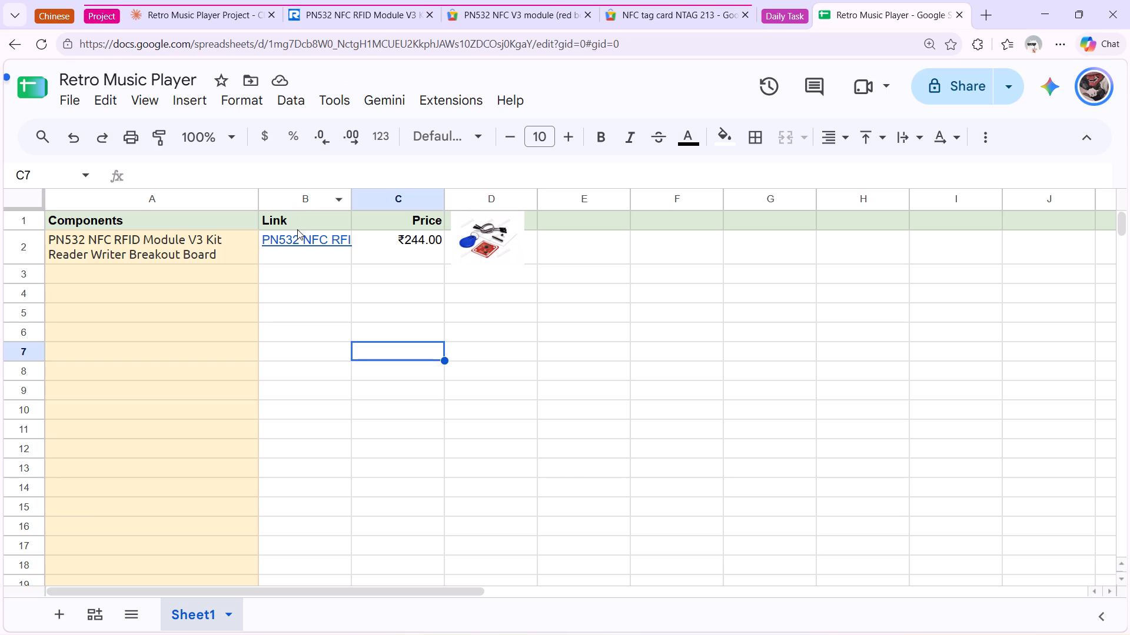
Set the text wrapping of the PN532 link in cell B2 to Wrap.
left_click(293, 250)
right_click(293, 250)
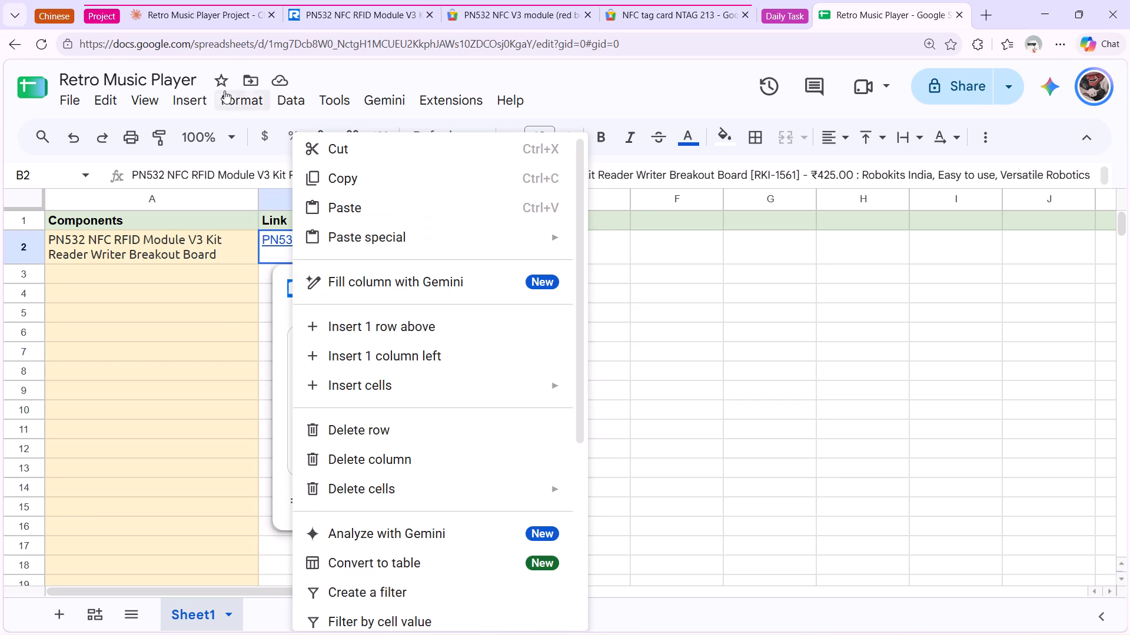
left_click(248, 102)
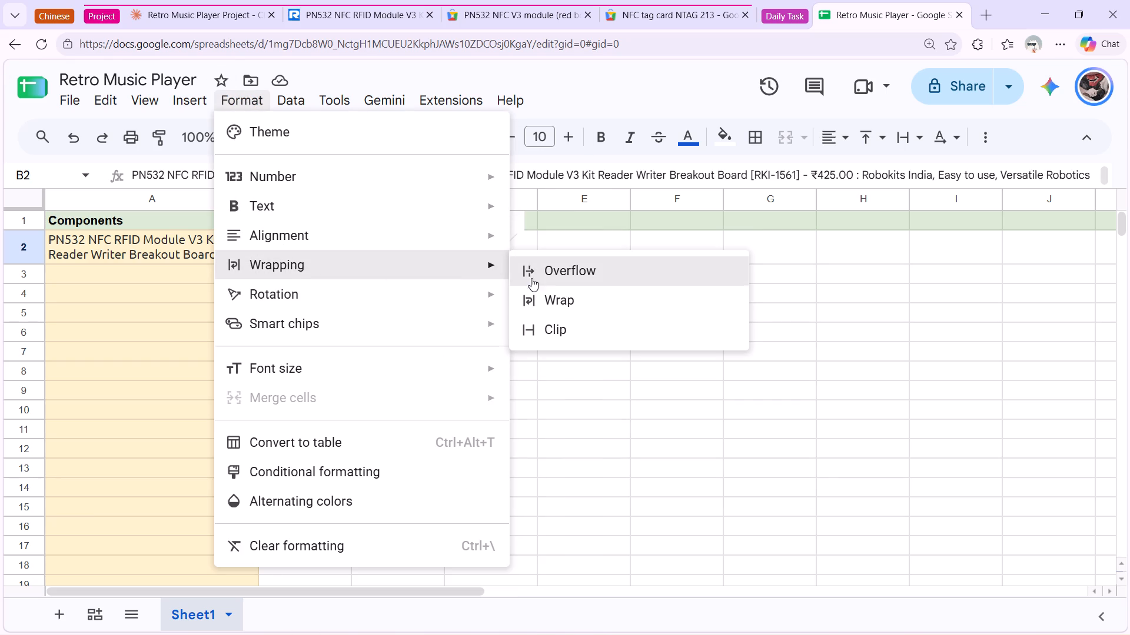
left_click(562, 306)
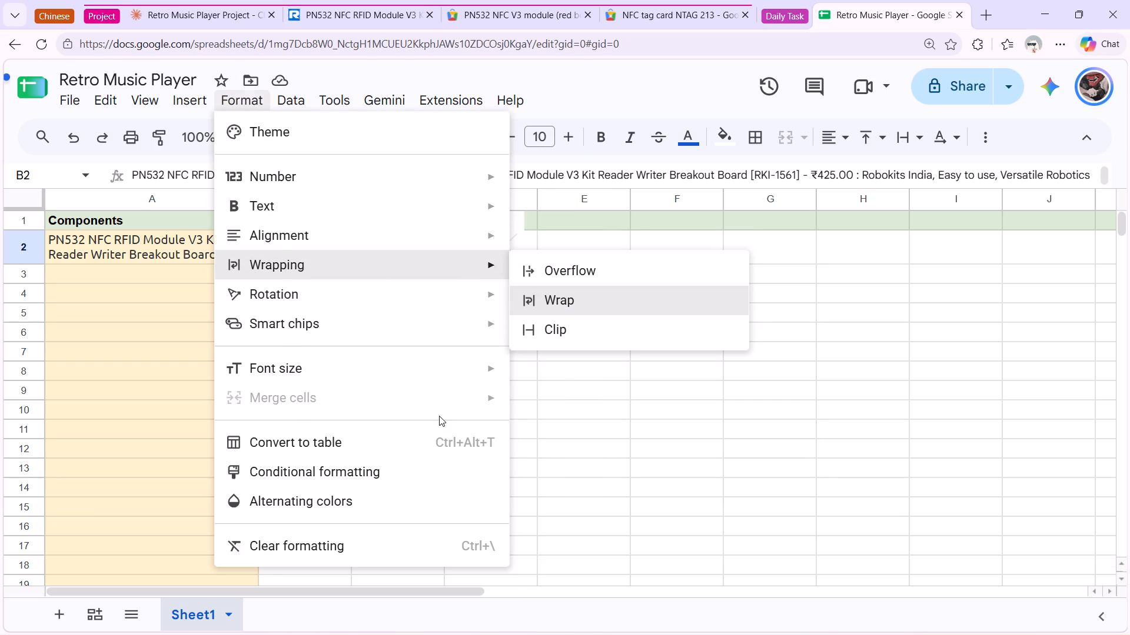
left_click(439, 416)
Move the PN532 photo into cell A2 beneath the component name and resize it to nearly fill the column's width.
left_click(493, 242)
left_click_drag(489, 238, 87, 297)
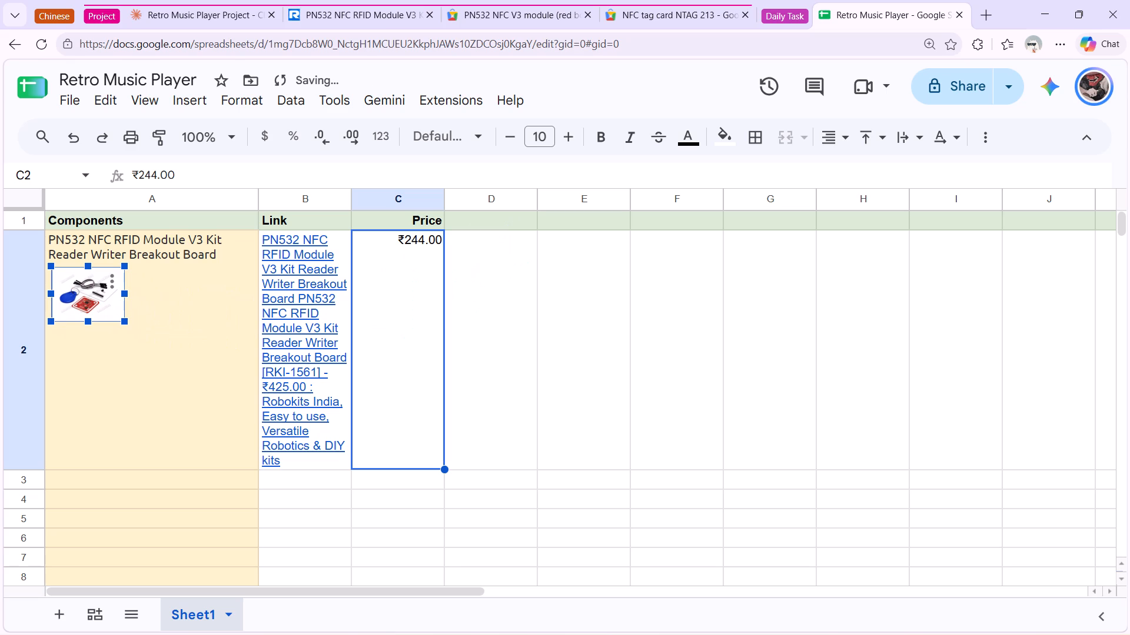
left_click_drag(121, 319, 249, 380)
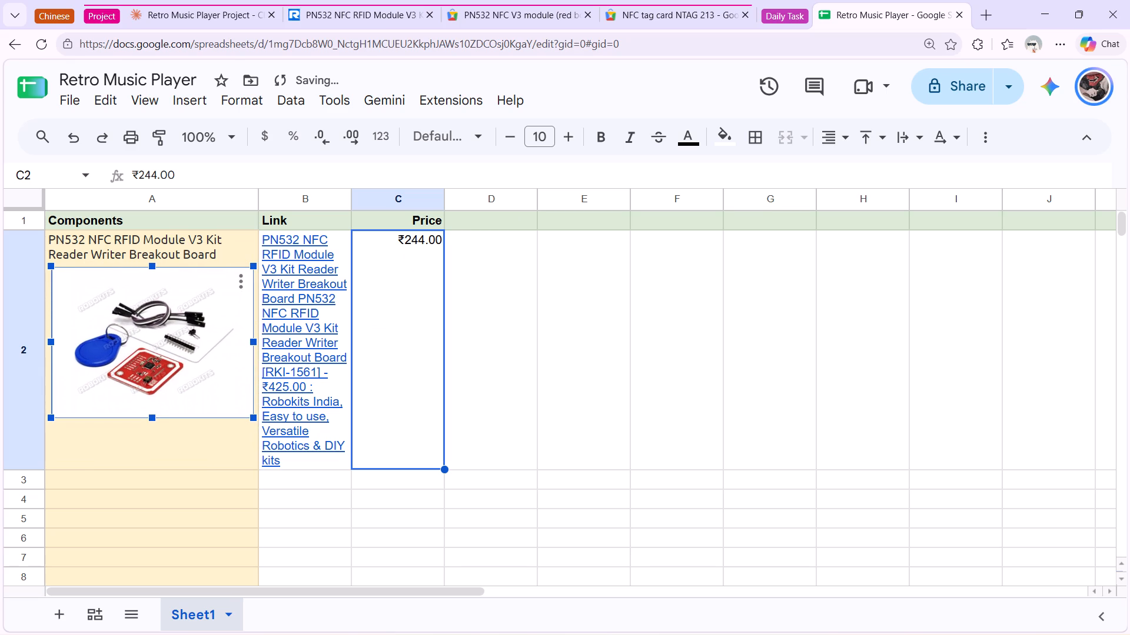
left_click_drag(249, 380, 249, 377)
left_click(335, 529)
scroll(453, 459, "down", 1)
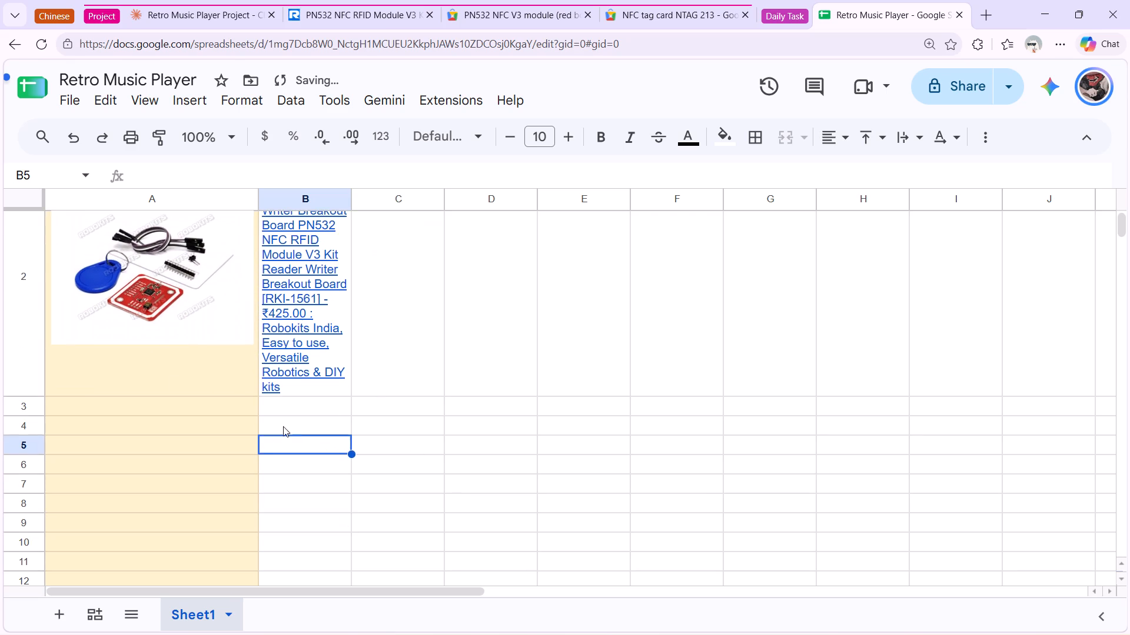
scroll(184, 387, "up", 1)
left_click(153, 376)
left_click_drag(158, 362, 154, 367)
left_click(477, 384)
scroll(384, 357, "up", 2)
Widen column B slightly so the wrapped PN532 link takes up fewer lines in row 2.
left_click(342, 204)
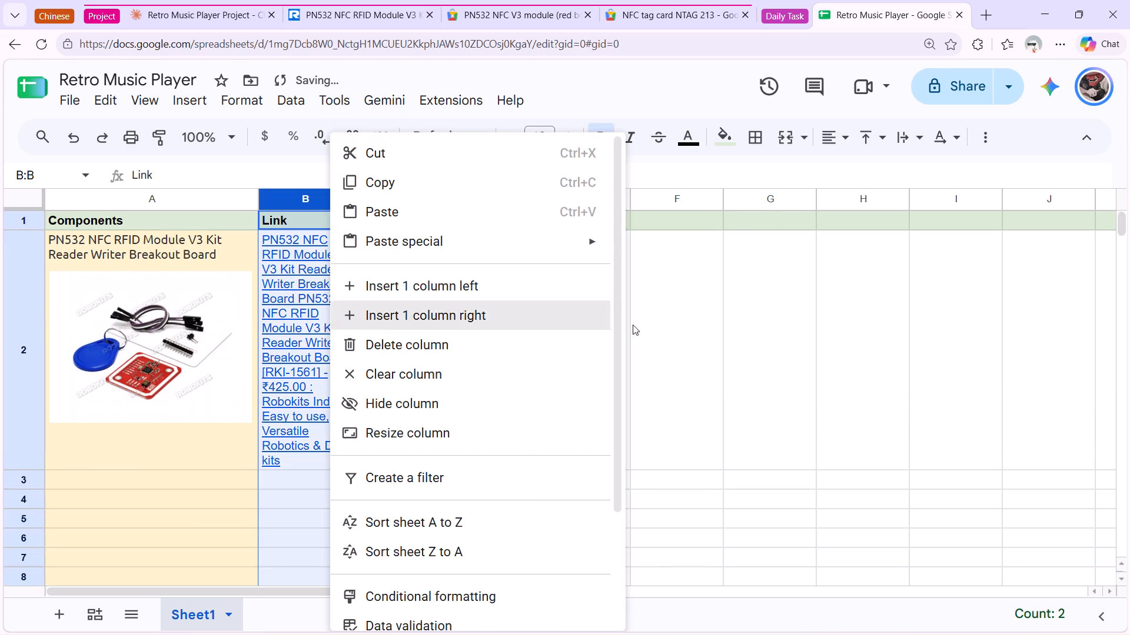
left_click(744, 321)
left_click_drag(350, 193, 385, 193)
left_click_drag(392, 196, 378, 196)
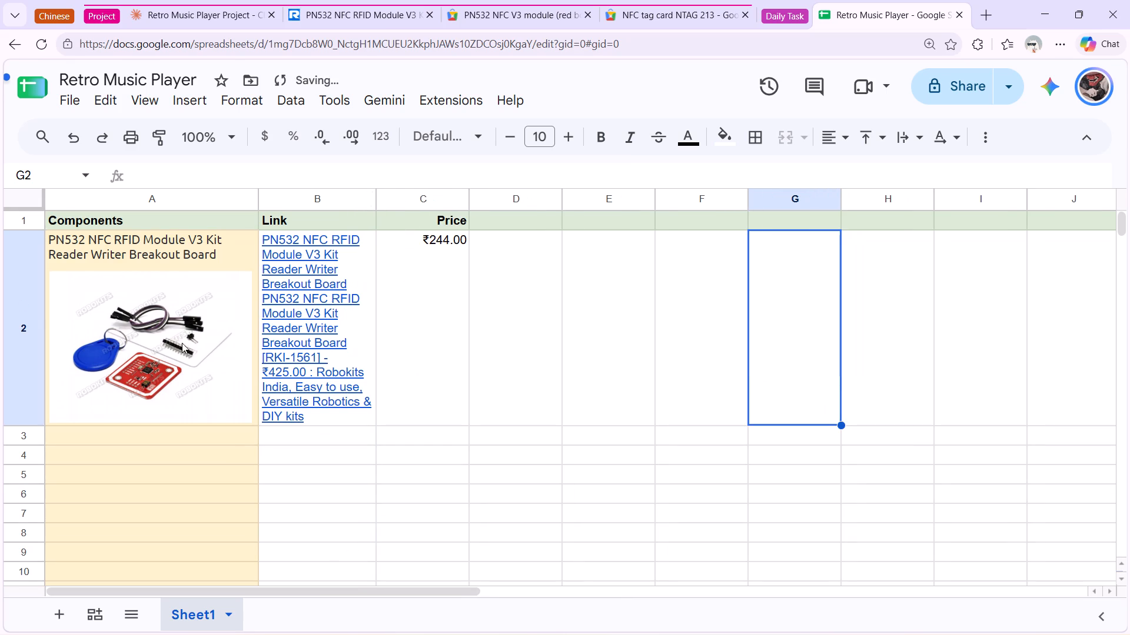
Nudge the PN532 photo in cell A2 slightly upward, directly beneath the component name.
left_click(169, 347)
left_click_drag(154, 353, 154, 343)
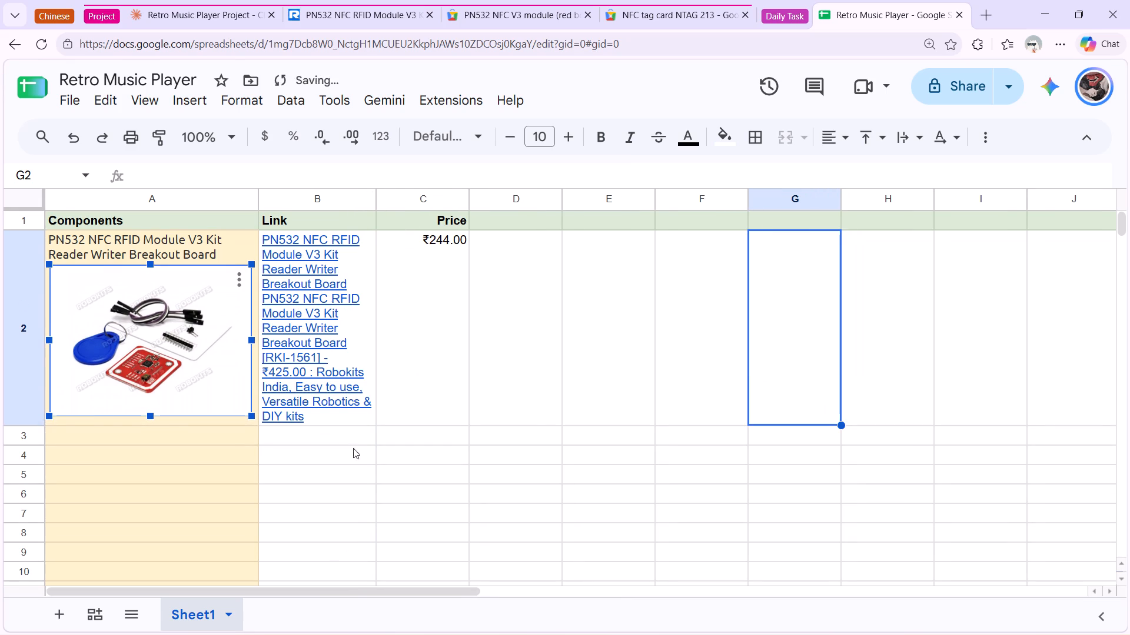
left_click(485, 477)
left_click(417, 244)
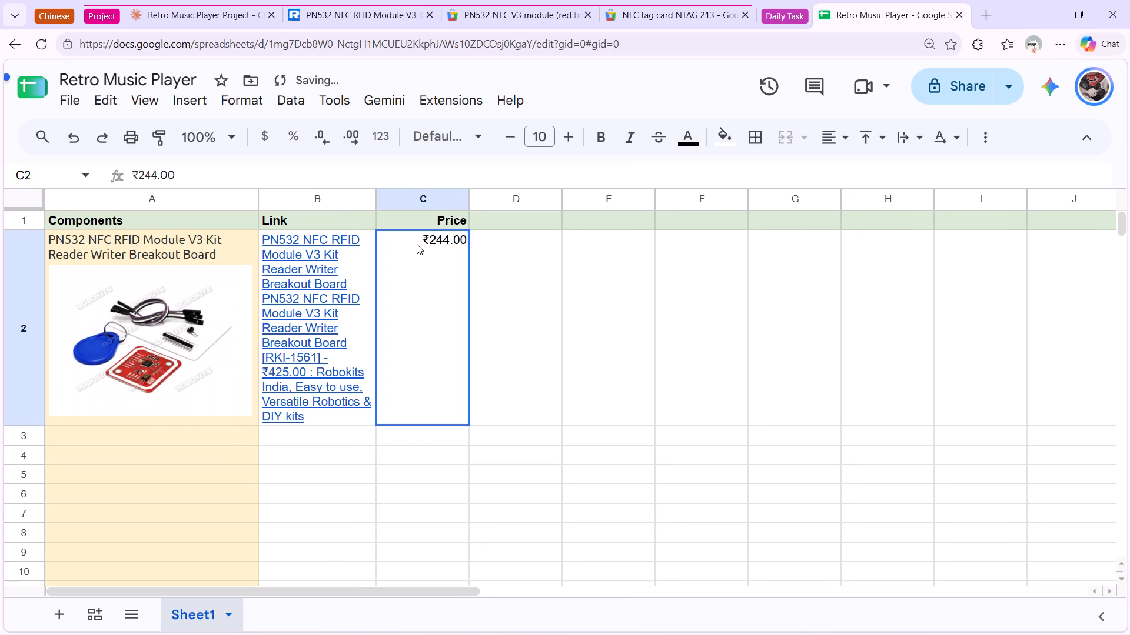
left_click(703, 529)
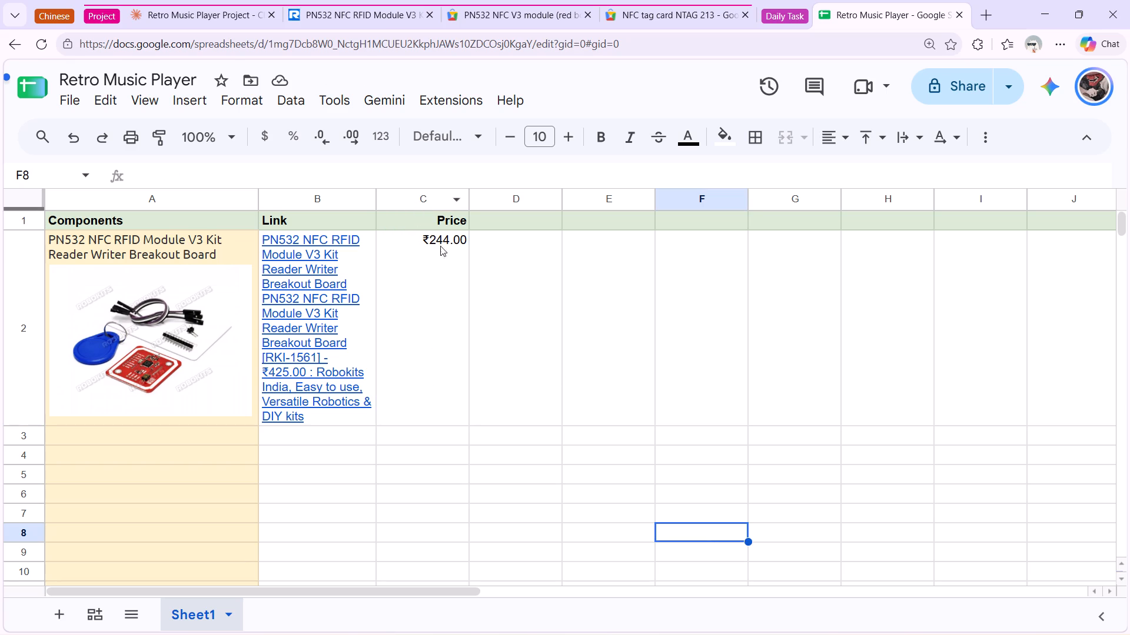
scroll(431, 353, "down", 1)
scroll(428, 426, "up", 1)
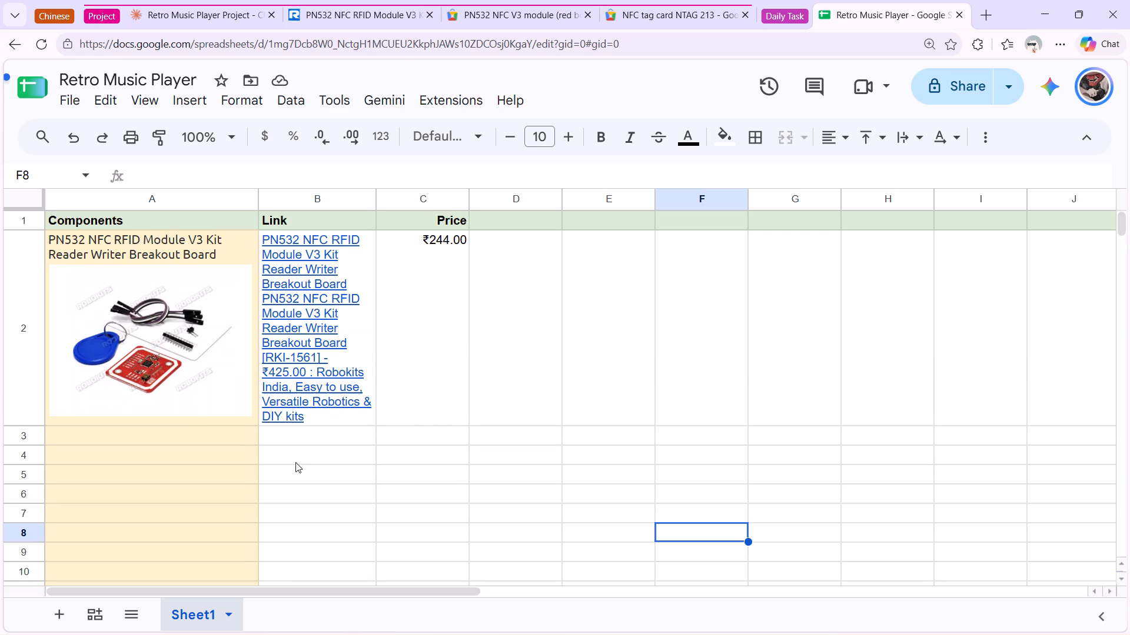
Examine the NTAG 213 card listings, including the Custom NFC Business Card offer, alongside the PN532 product page and search results.
left_click(46, 440)
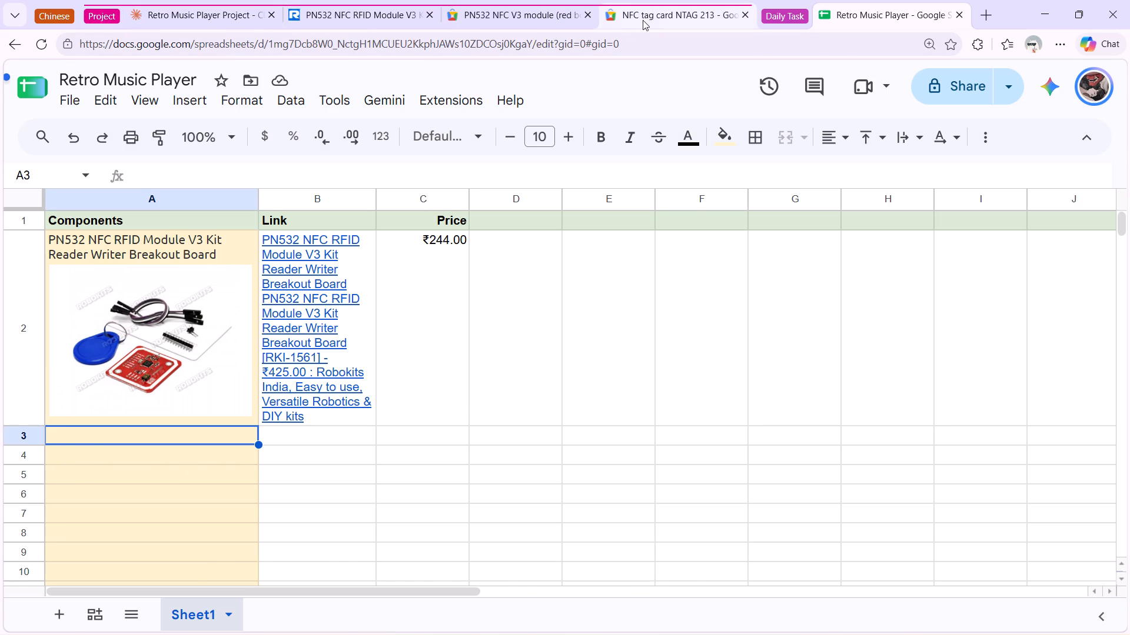
left_click(644, 20)
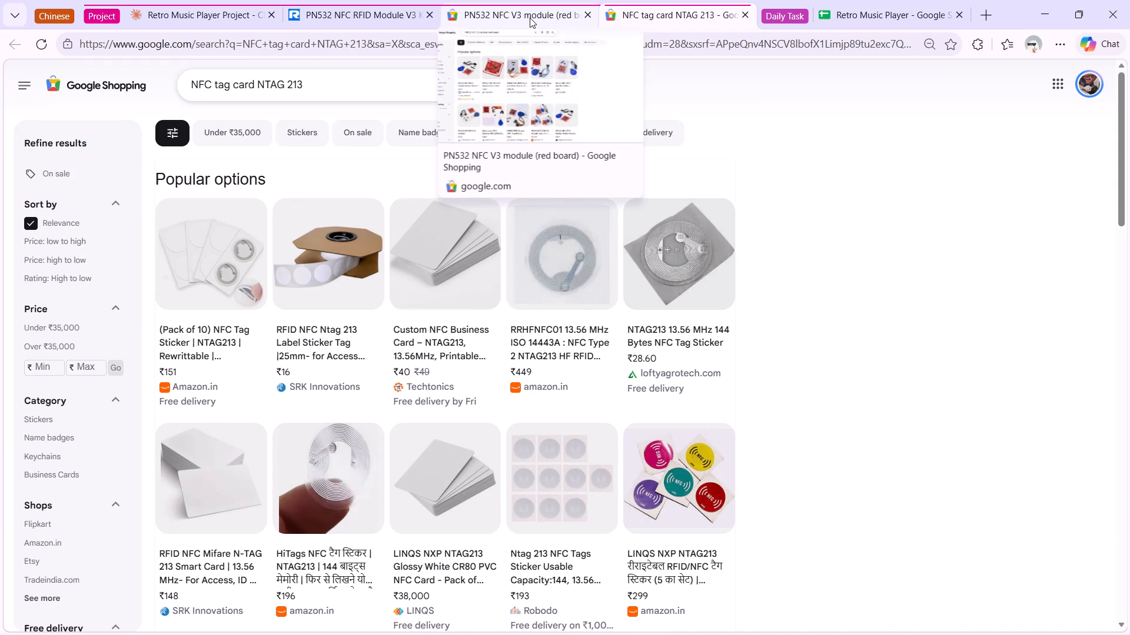
left_click(434, 252)
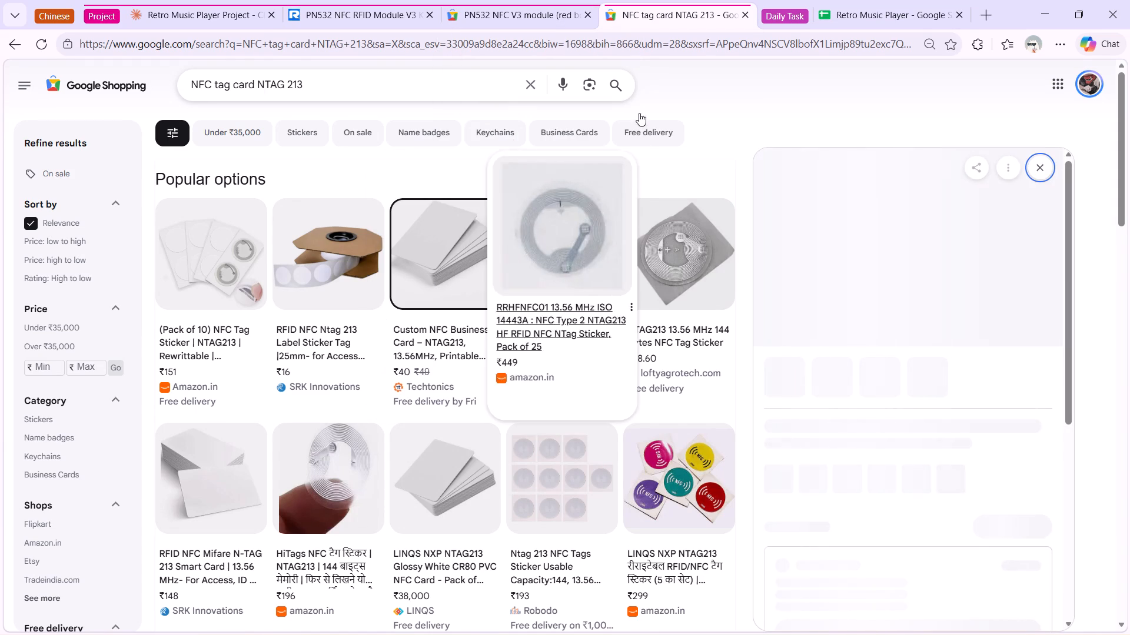
left_click(361, 22)
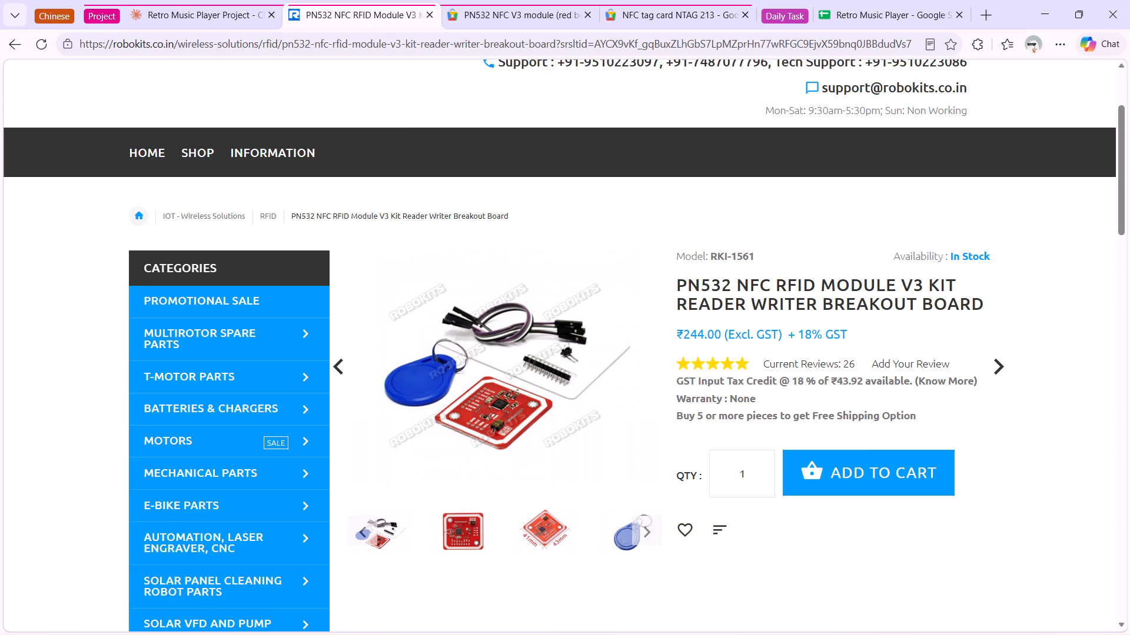
scroll(487, 532, "down", 2)
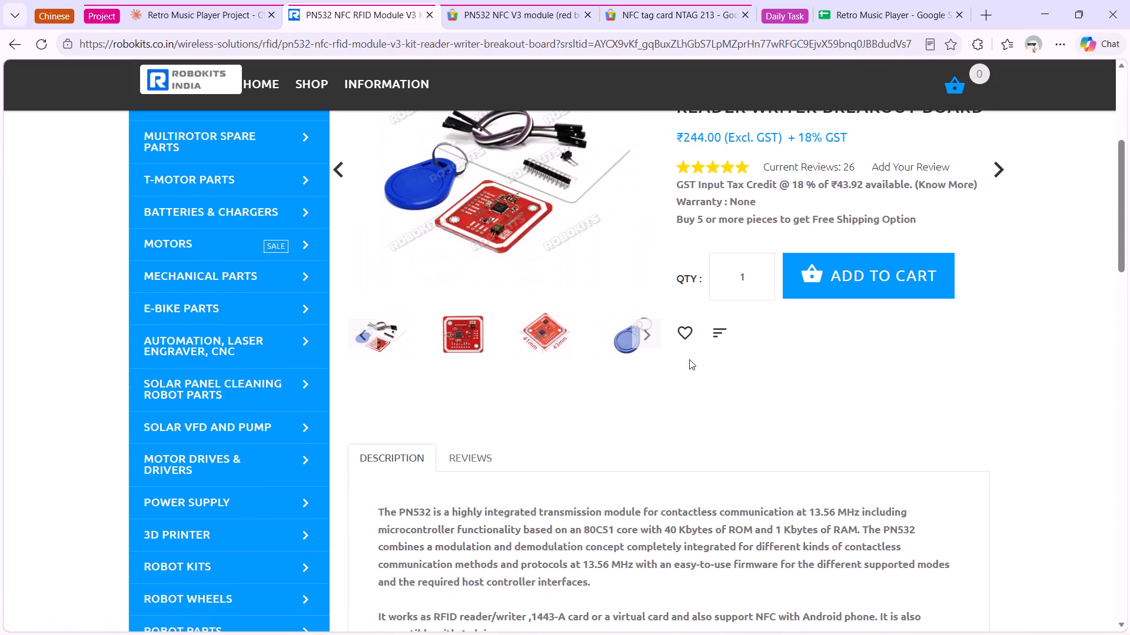
scroll(706, 422, "down", 4)
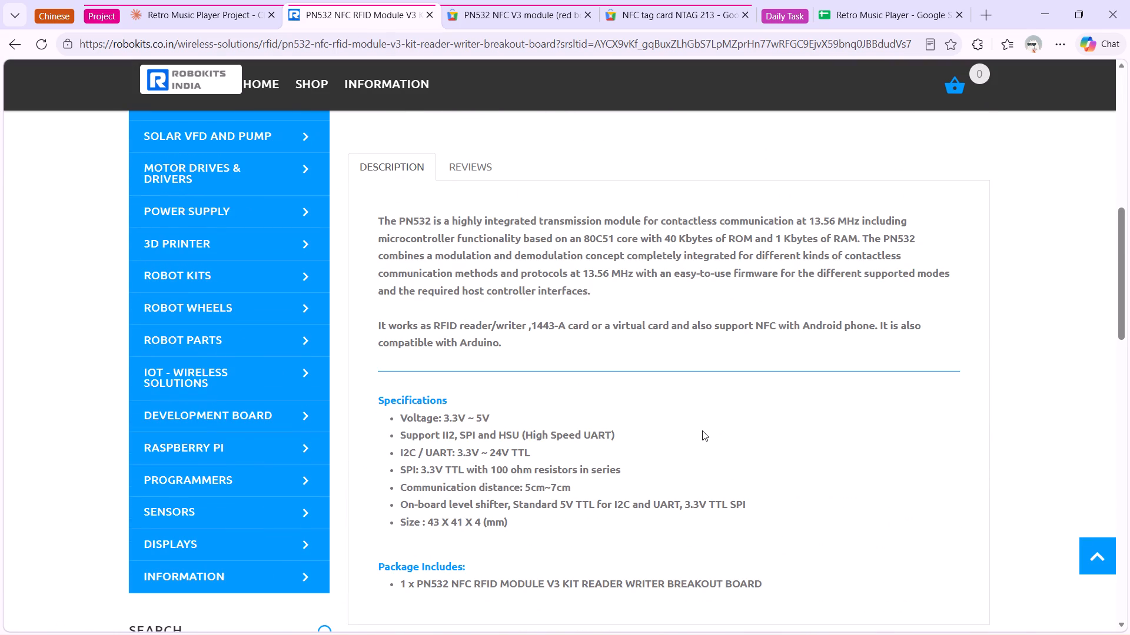
left_click(663, 12)
left_click(511, 14)
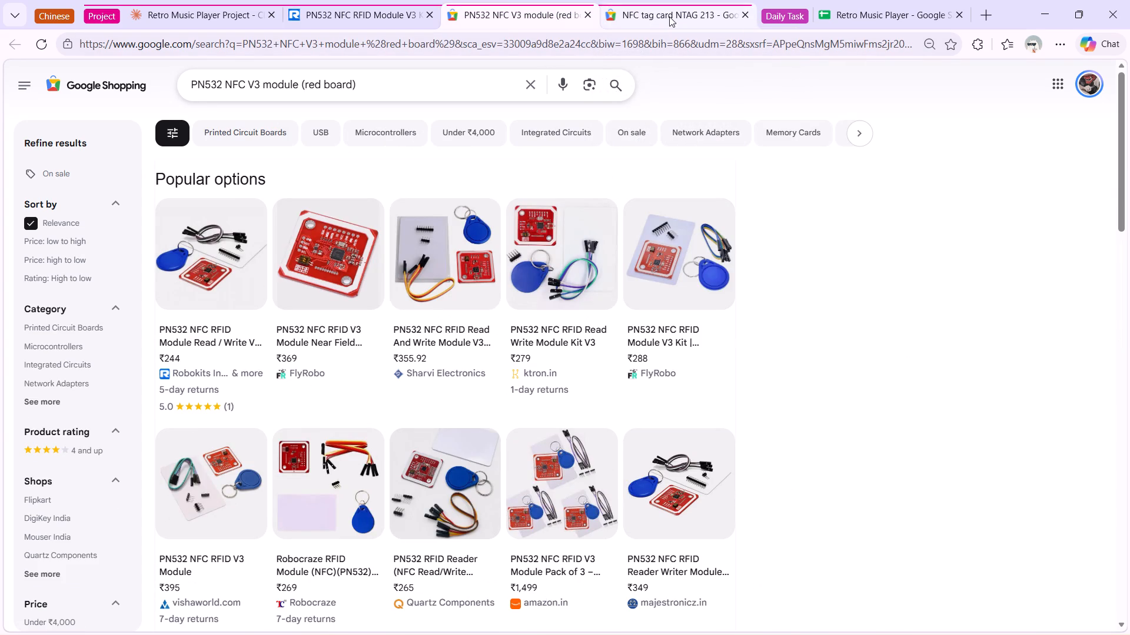
left_click(669, 16)
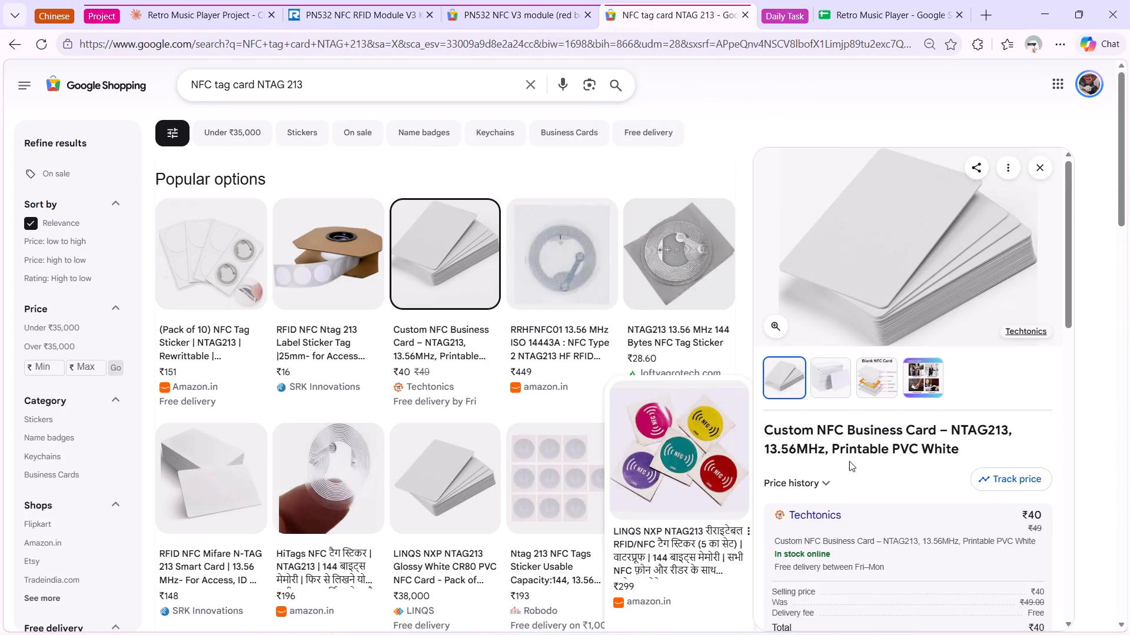
scroll(849, 461, "down", 1)
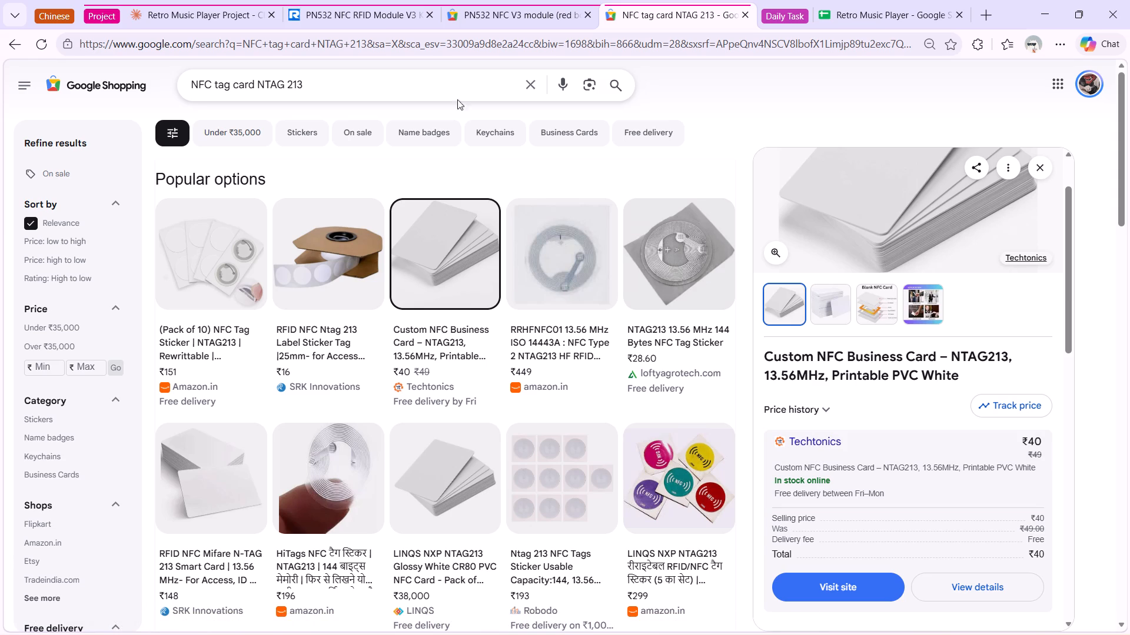
left_click(349, 14)
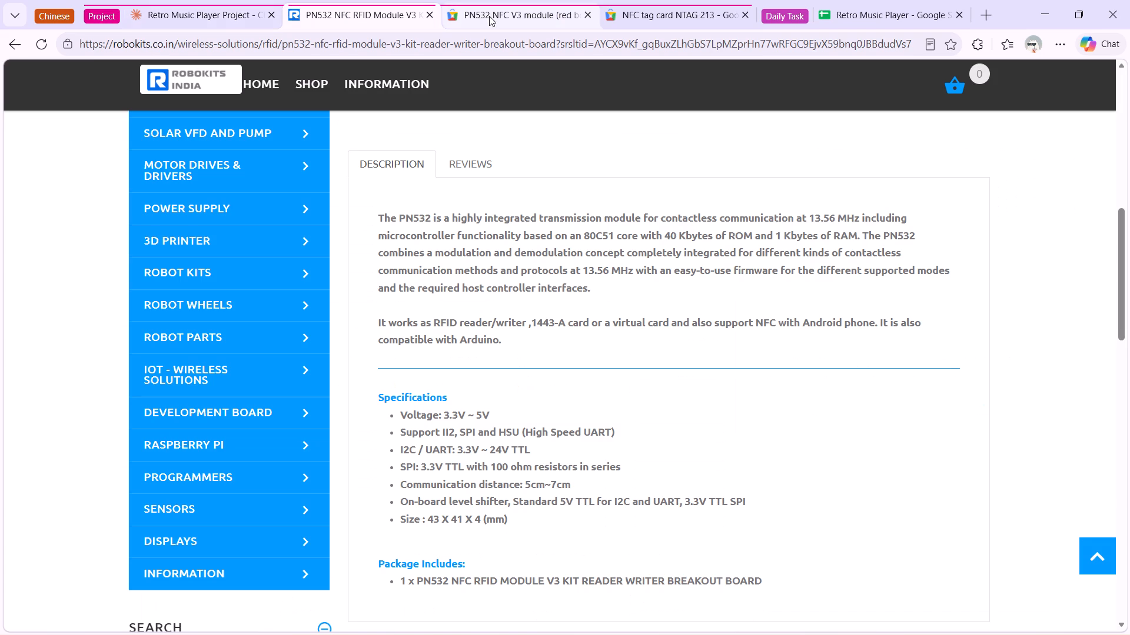
left_click(896, 16)
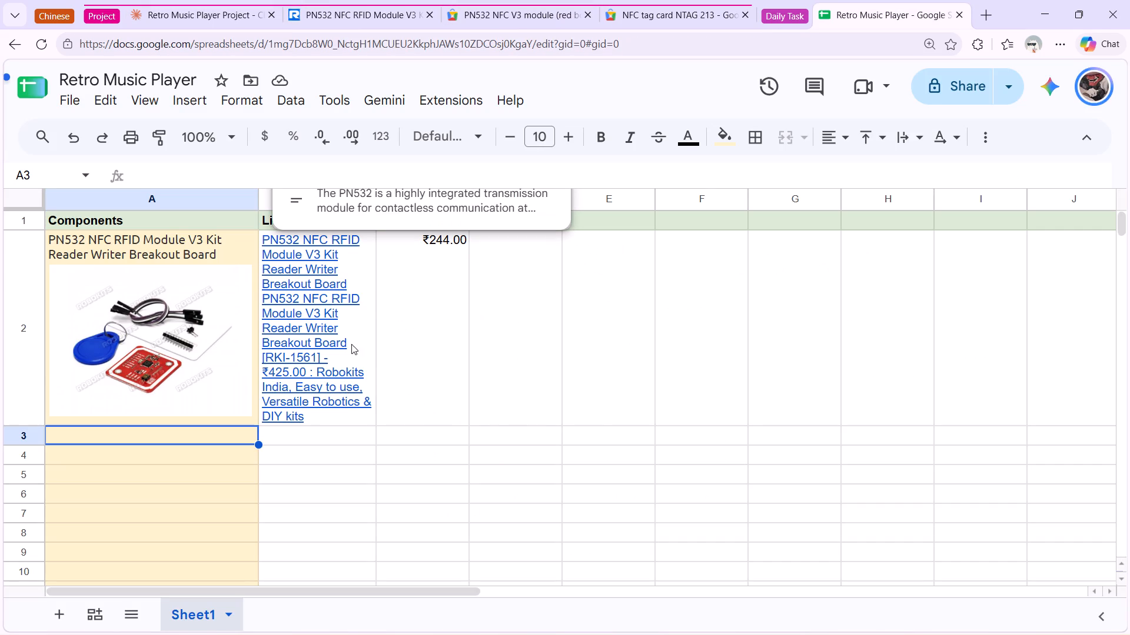
Search the Robokits store for "NFC cards" and look through the page for matching products.
left_click(331, 8)
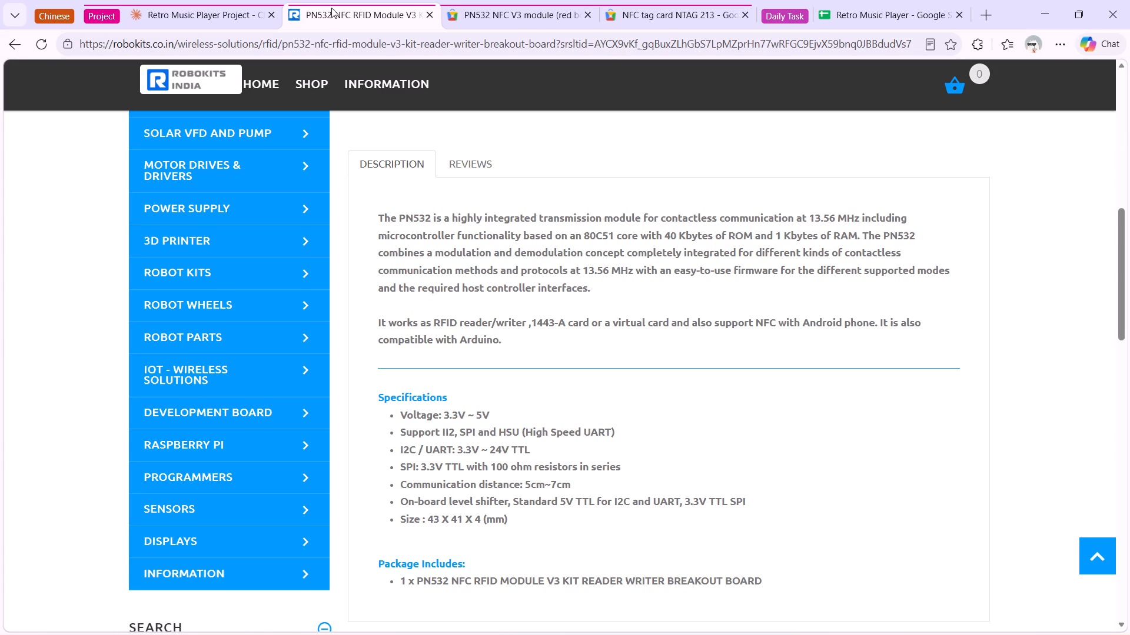
scroll(467, 147, "up", 14)
left_click(546, 133)
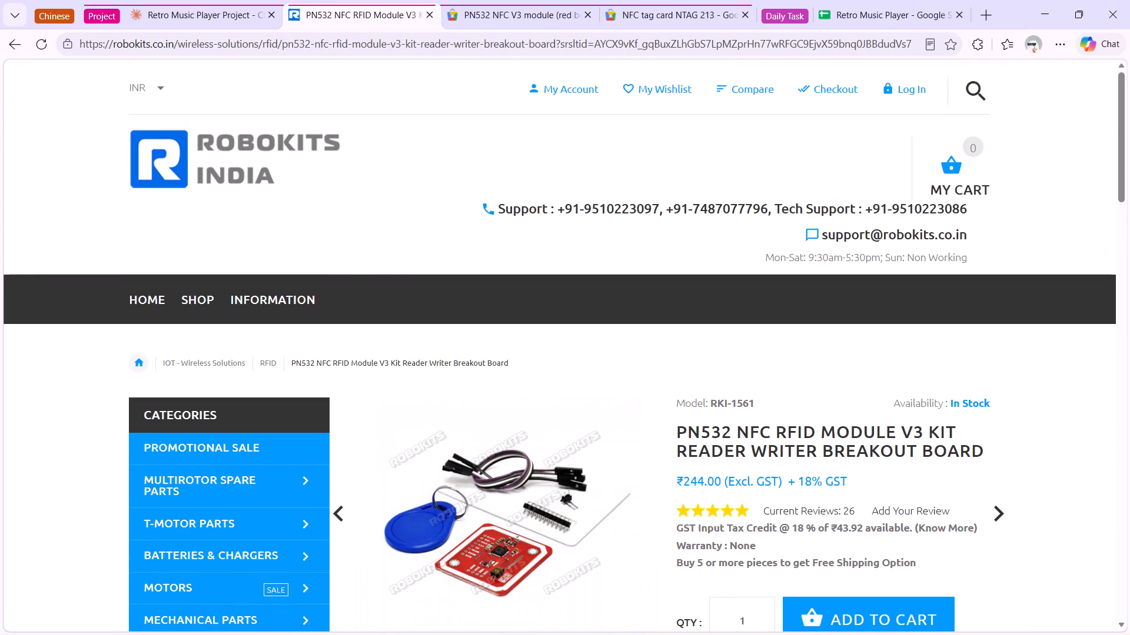
left_click(963, 91)
type("NFC")
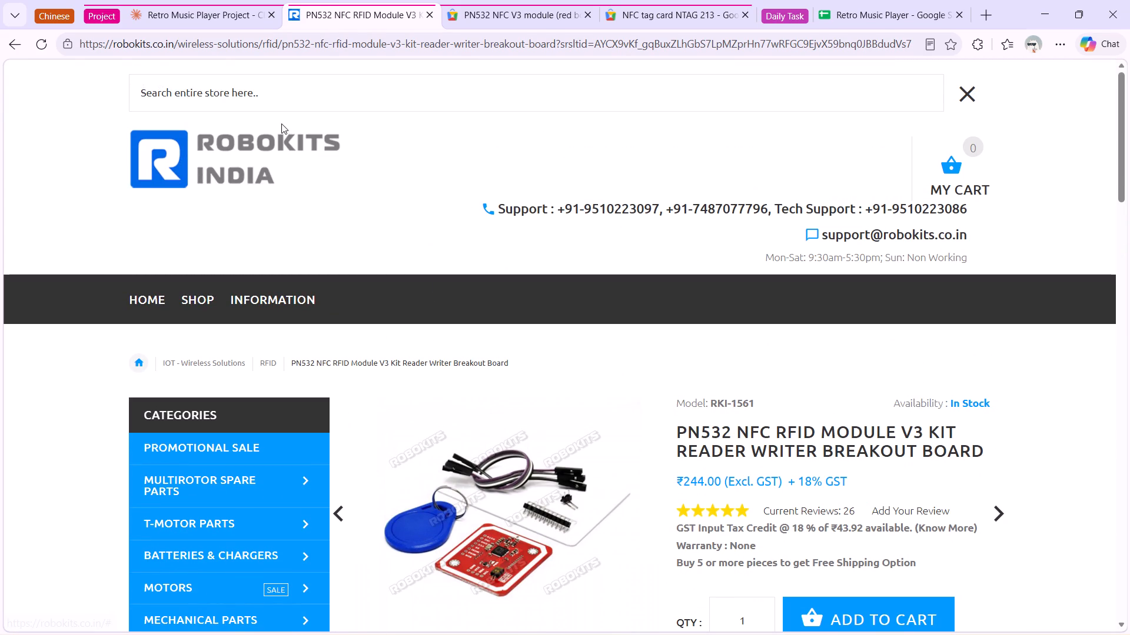
left_click(259, 99)
type("NFC cards")
key("Return")
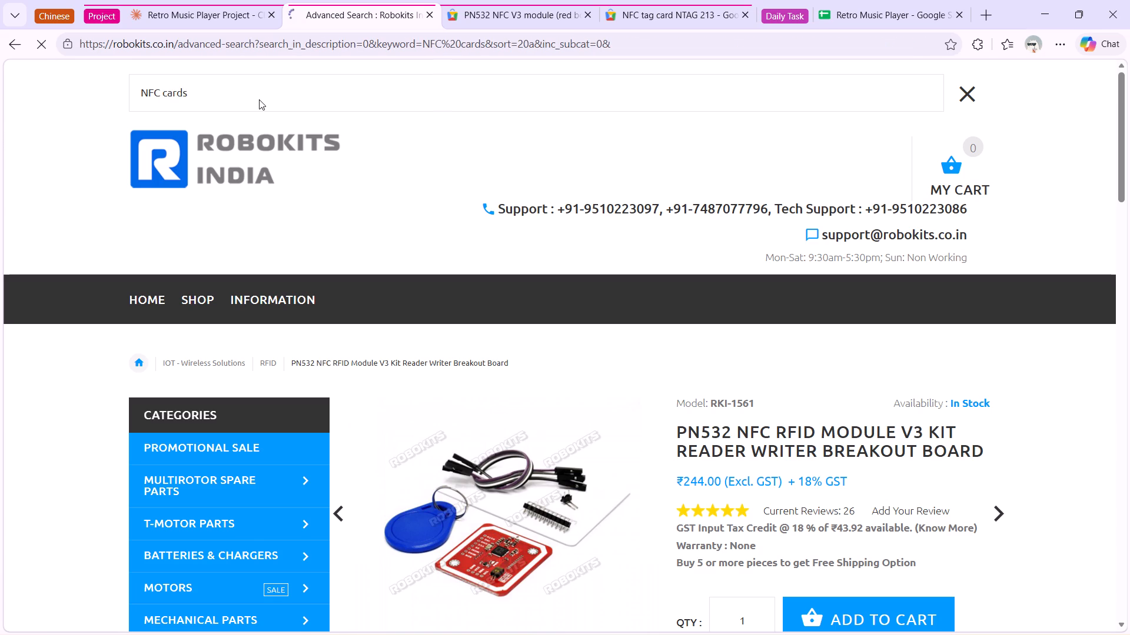
scroll(533, 412, "up", 1)
scroll(532, 412, "down", 8)
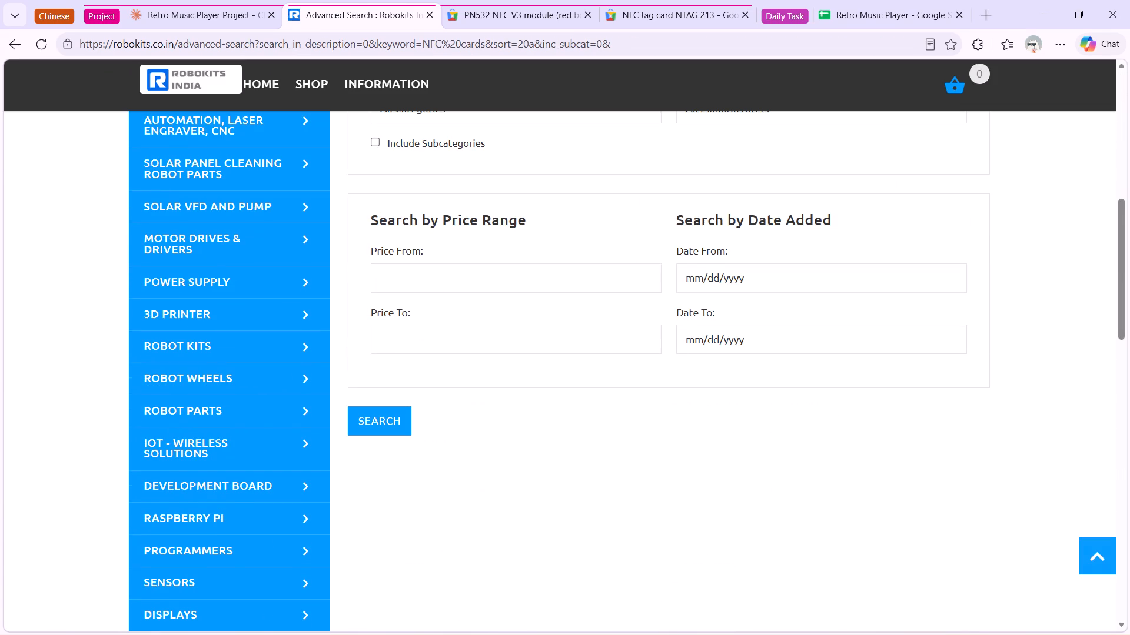
scroll(537, 372, "up", 6)
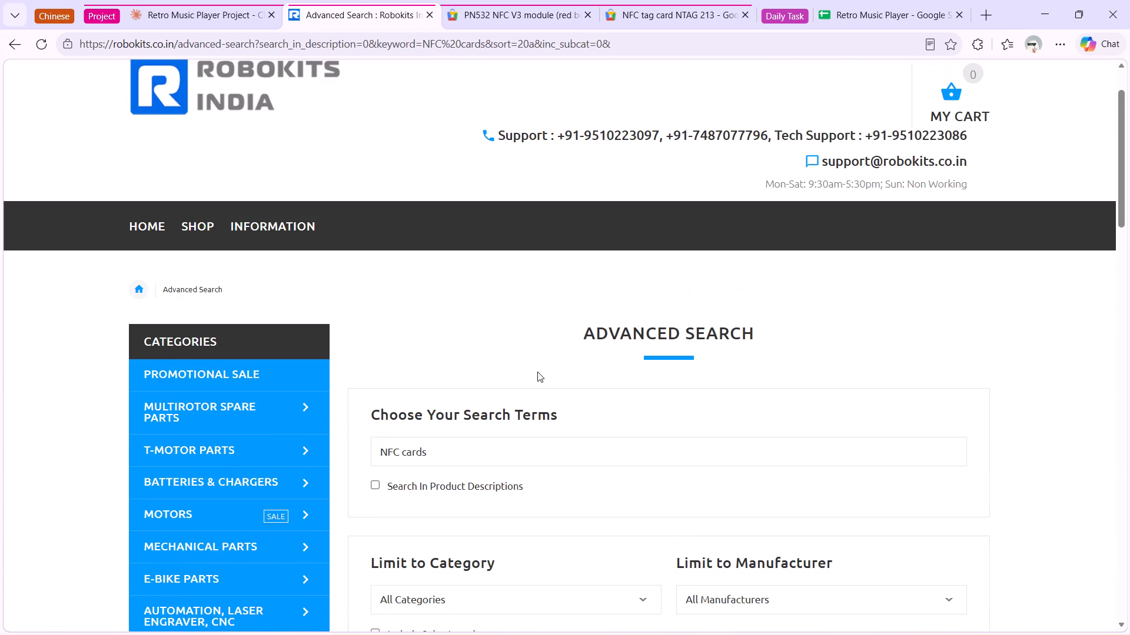
scroll(537, 372, "down", 14)
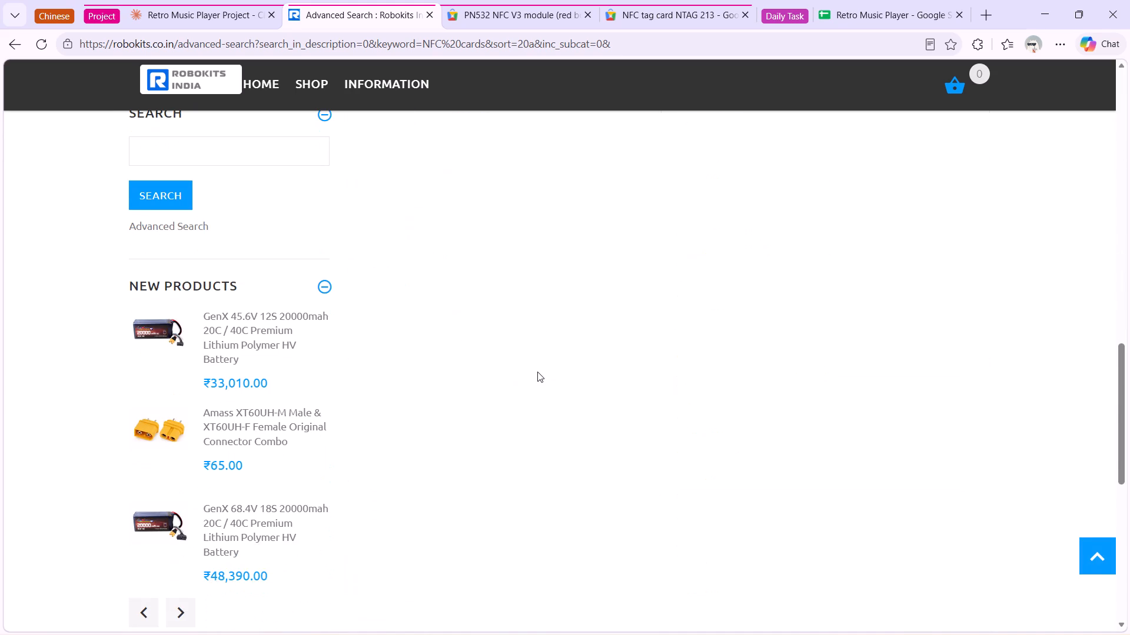
scroll(537, 372, "up", 17)
Return to the Robokits home page, search the store for "Nfc", and review the matching products.
left_click(172, 146)
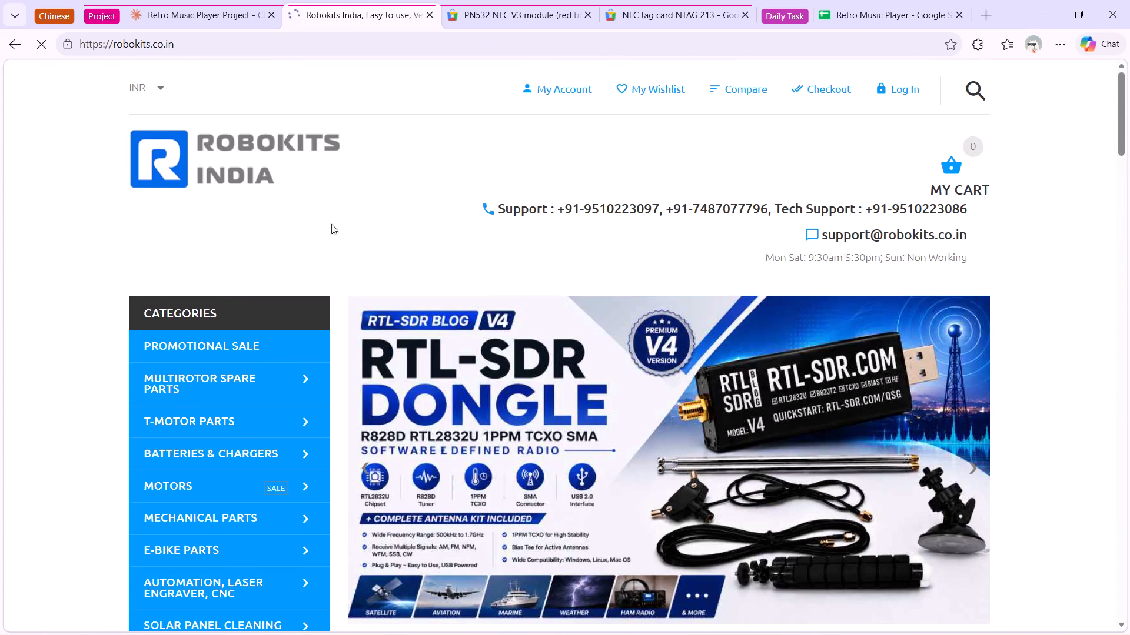
scroll(339, 236, "down", 5)
scroll(398, 303, "down", 4)
scroll(473, 311, "up", 16)
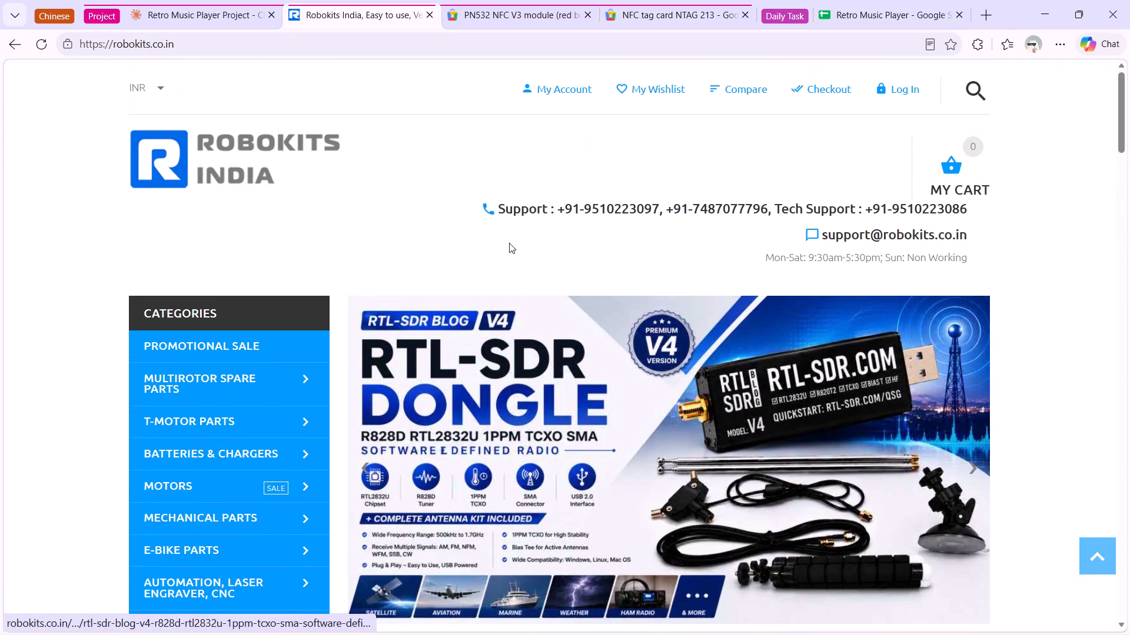
left_click(979, 83)
type("NFC")
left_click(846, 95)
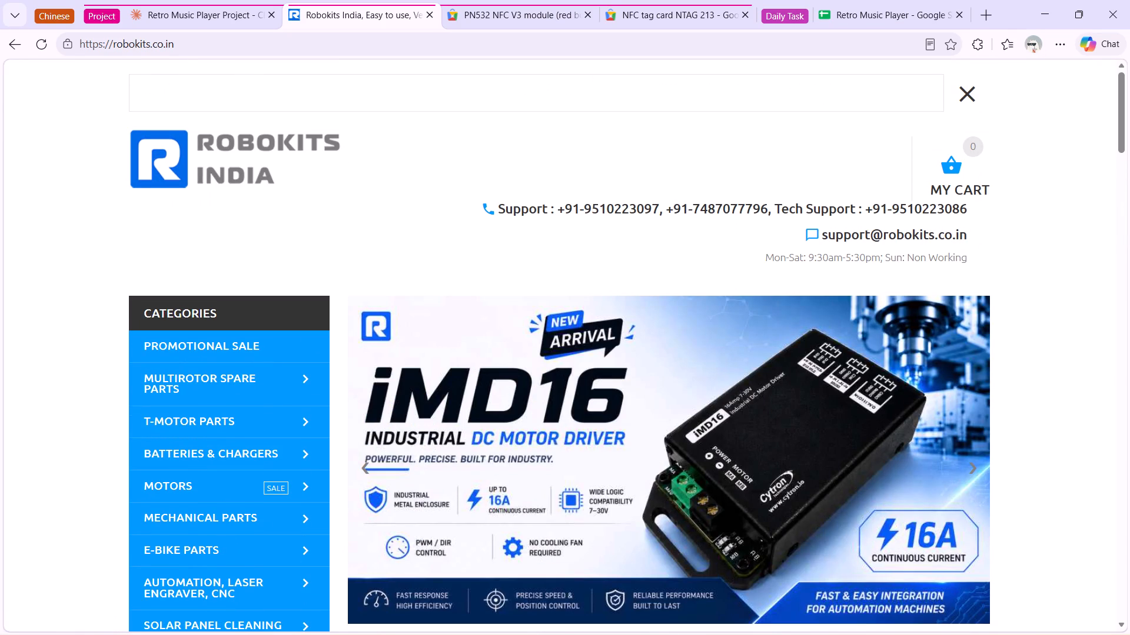
type("Nfc")
key("Return")
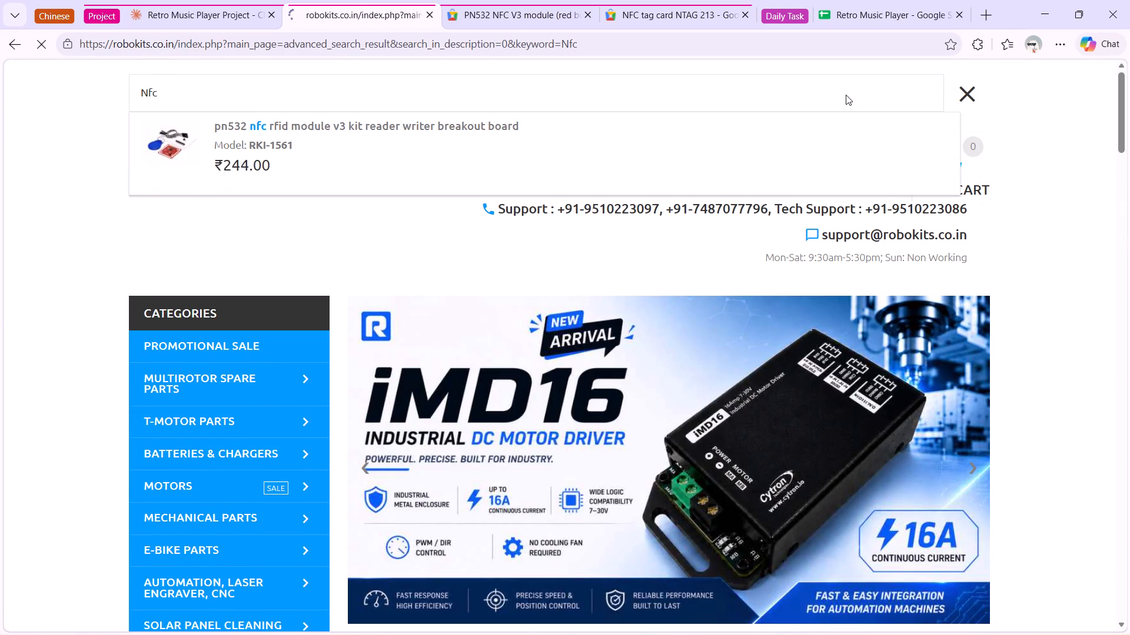
scroll(310, 366, "down", 3)
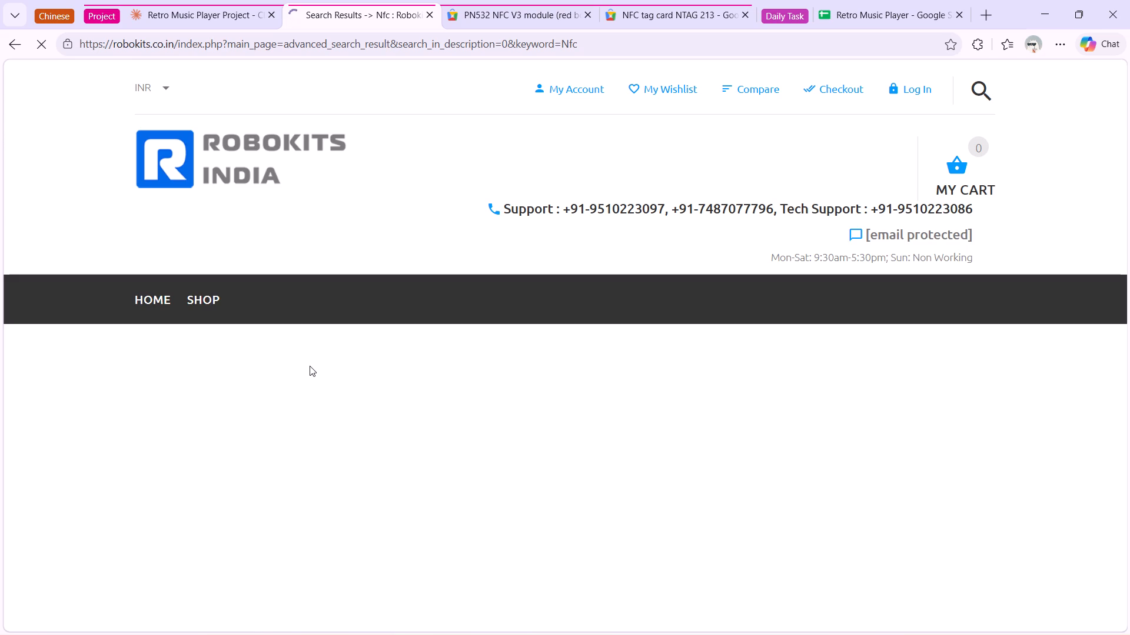
scroll(438, 394, "down", 4)
scroll(503, 422, "down", 3)
scroll(551, 419, "up", 4)
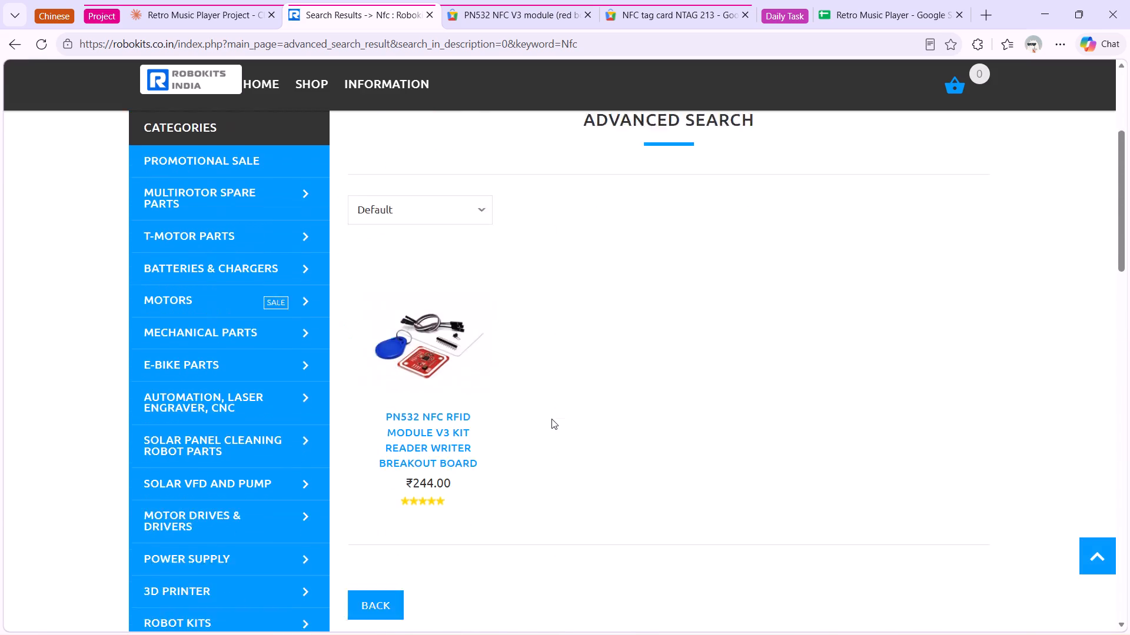
scroll(556, 419, "up", 5)
Open the Techtonics product page for the Custom NFC Business Card – NTAG213 and review its price, description and features.
left_click(677, 21)
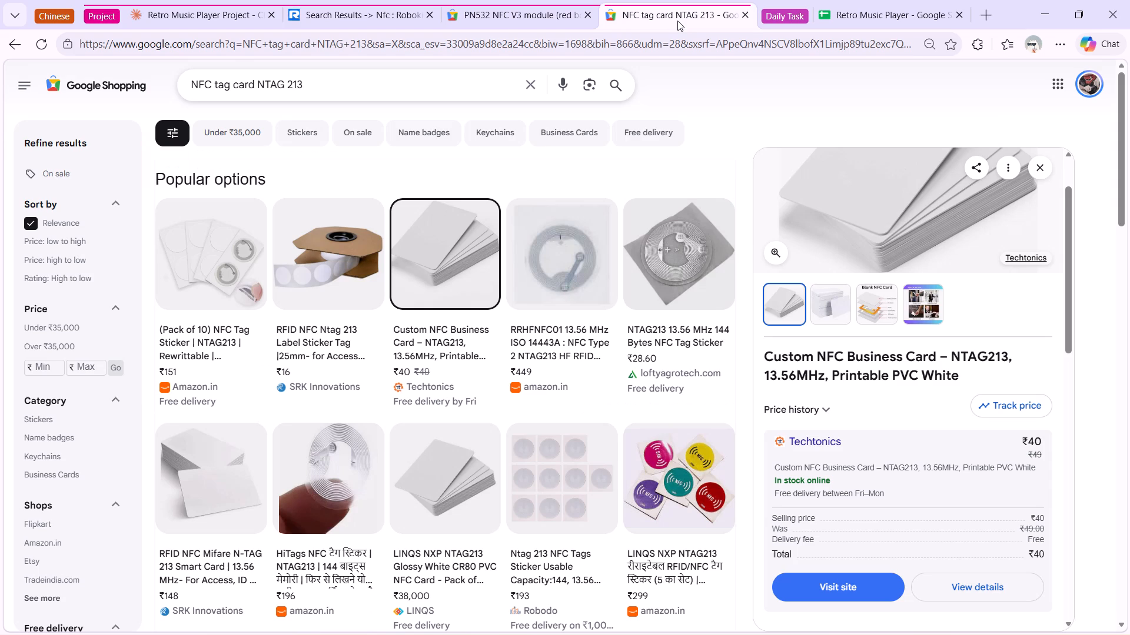
left_click(870, 577)
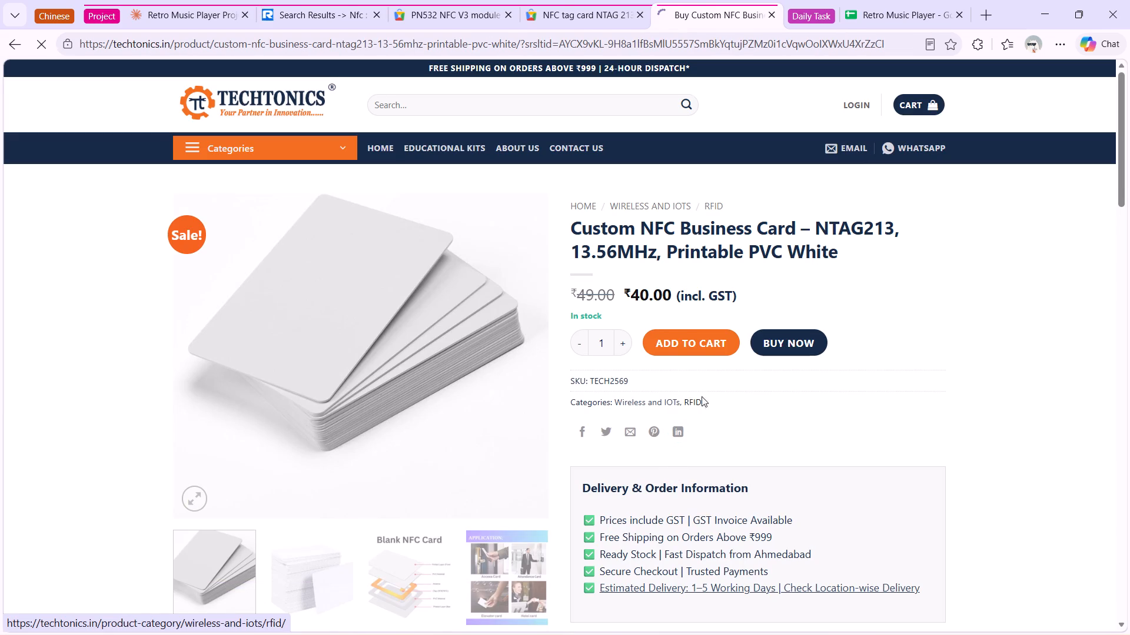
scroll(839, 388, "down", 2)
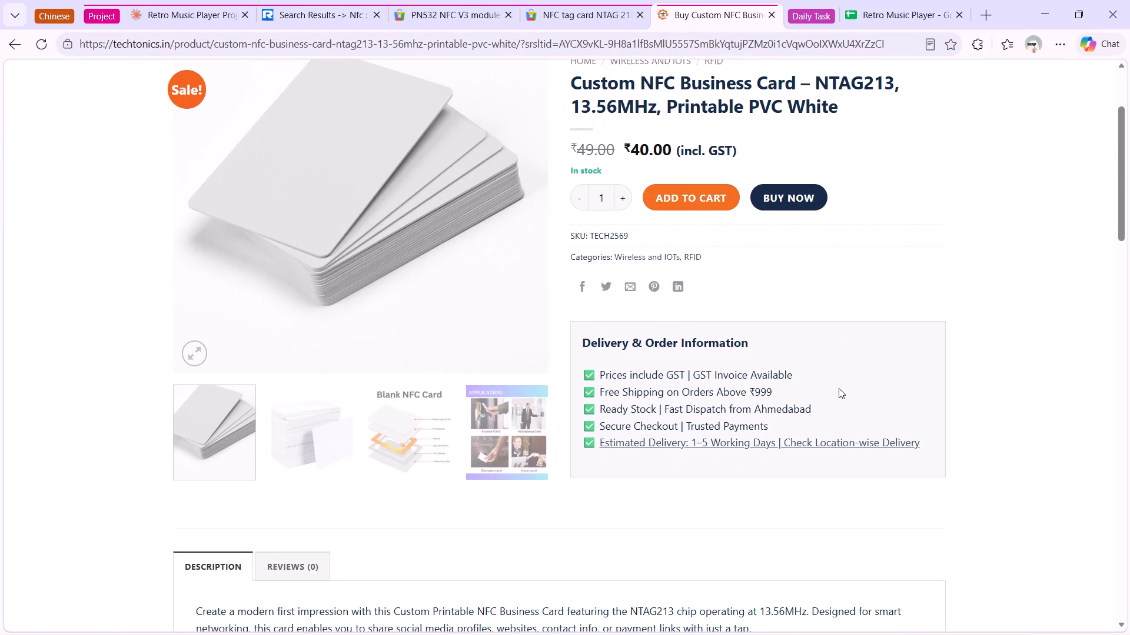
scroll(489, 442, "down", 3)
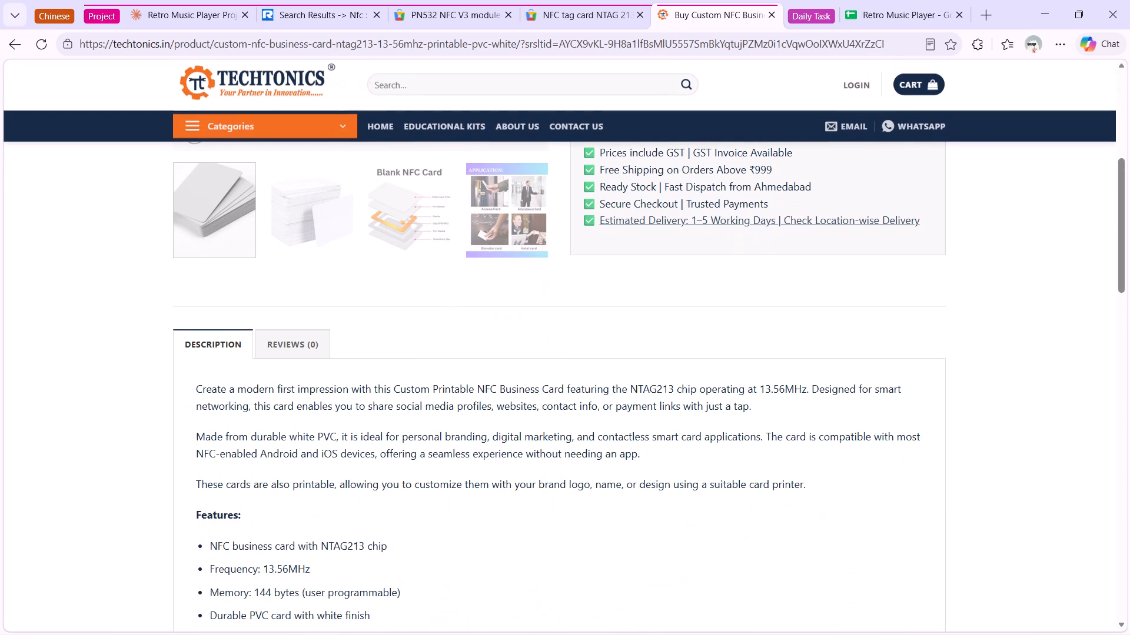
scroll(489, 442, "down", 1)
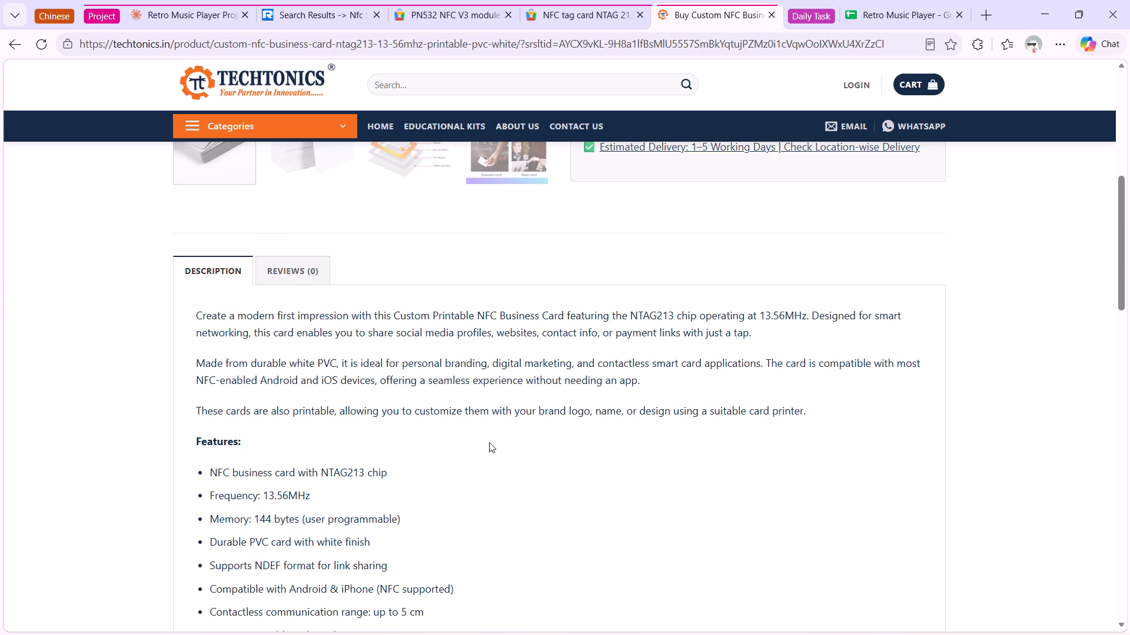
Examine the Custom NFC Business Card's features, specifications, applications and package contents, along with the related products.
scroll(489, 442, "down", 1)
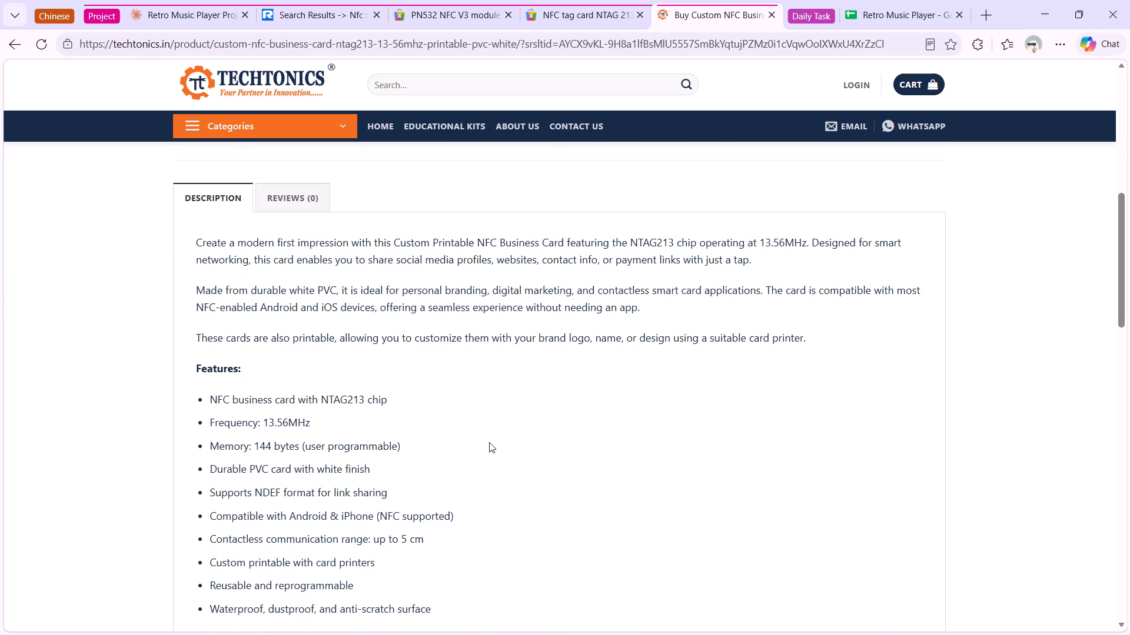
scroll(489, 442, "down", 1)
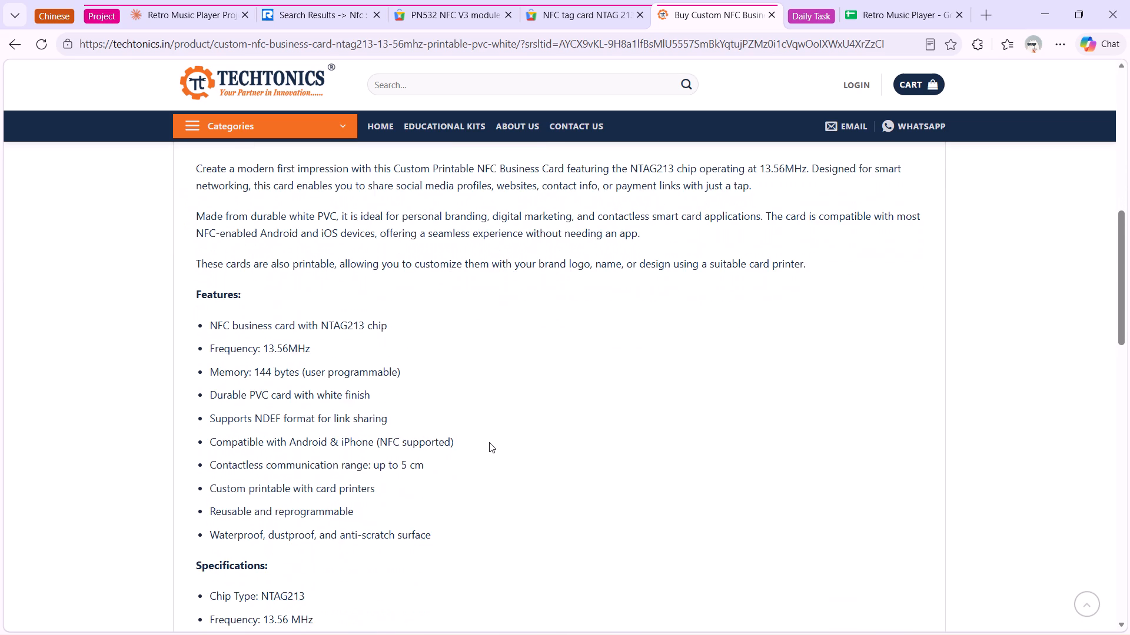
scroll(489, 442, "down", 2)
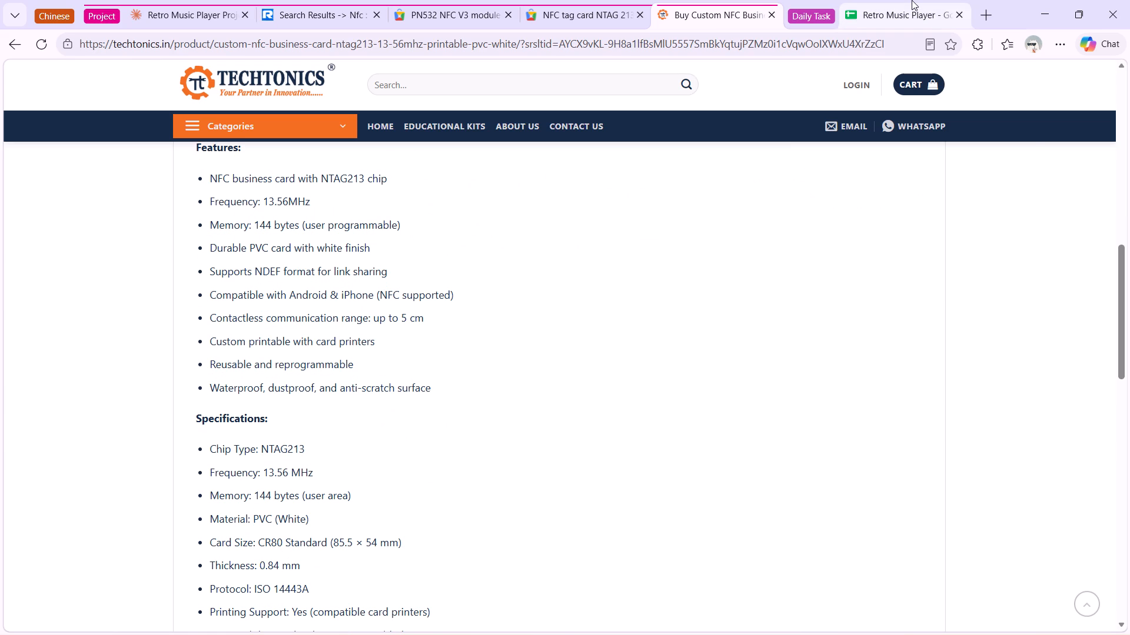
left_click(149, 307)
scroll(248, 363, "down", 1)
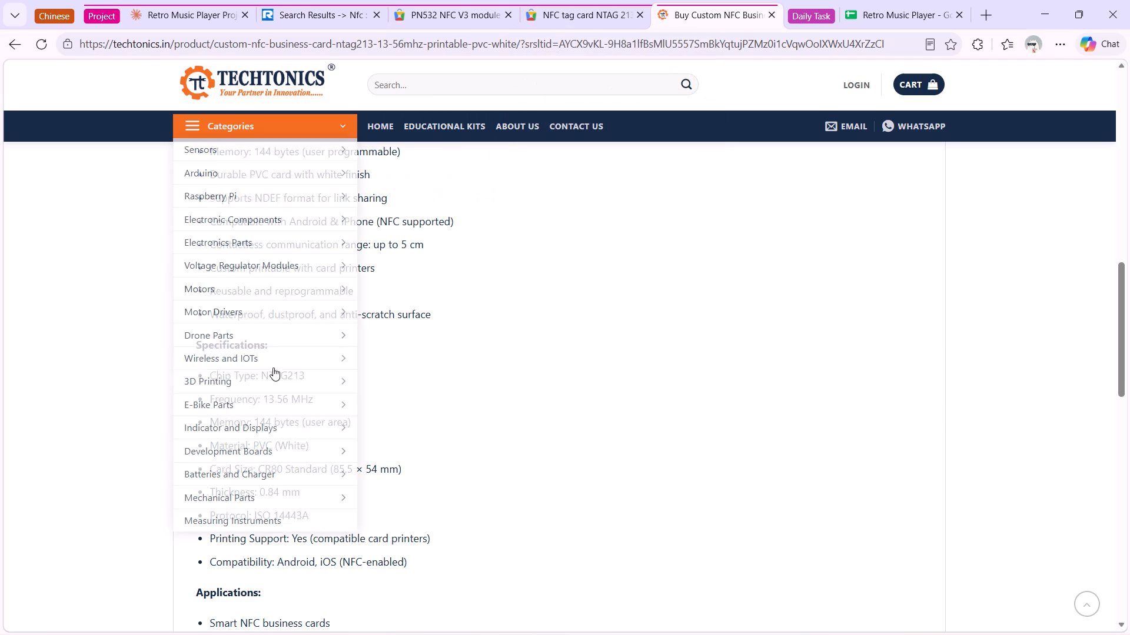
scroll(273, 392, "down", 1)
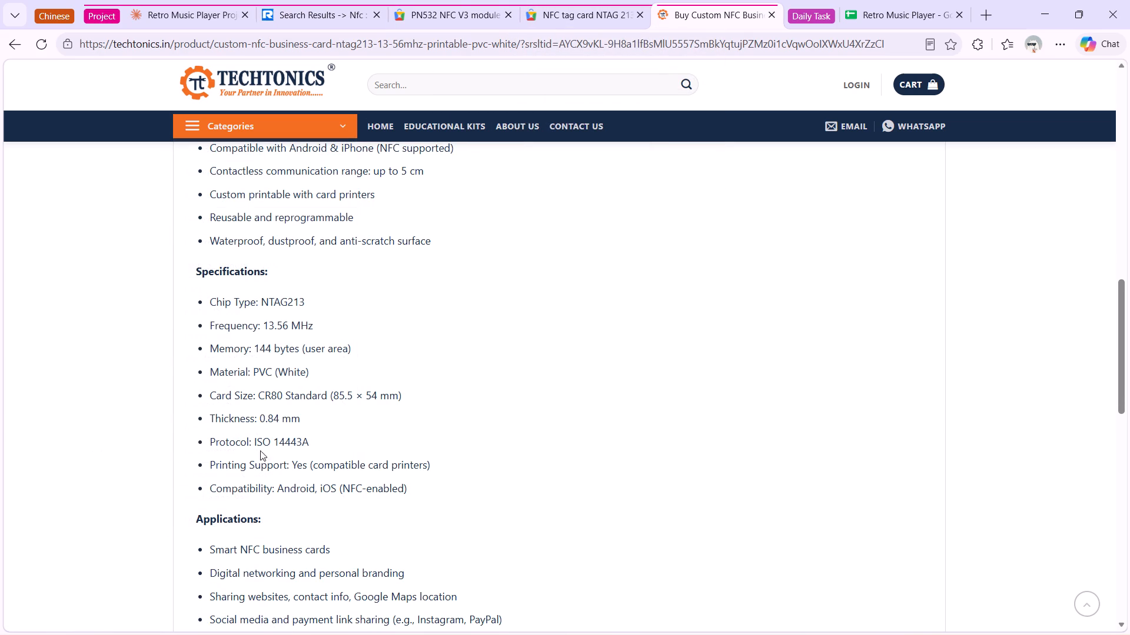
scroll(414, 452, "down", 2)
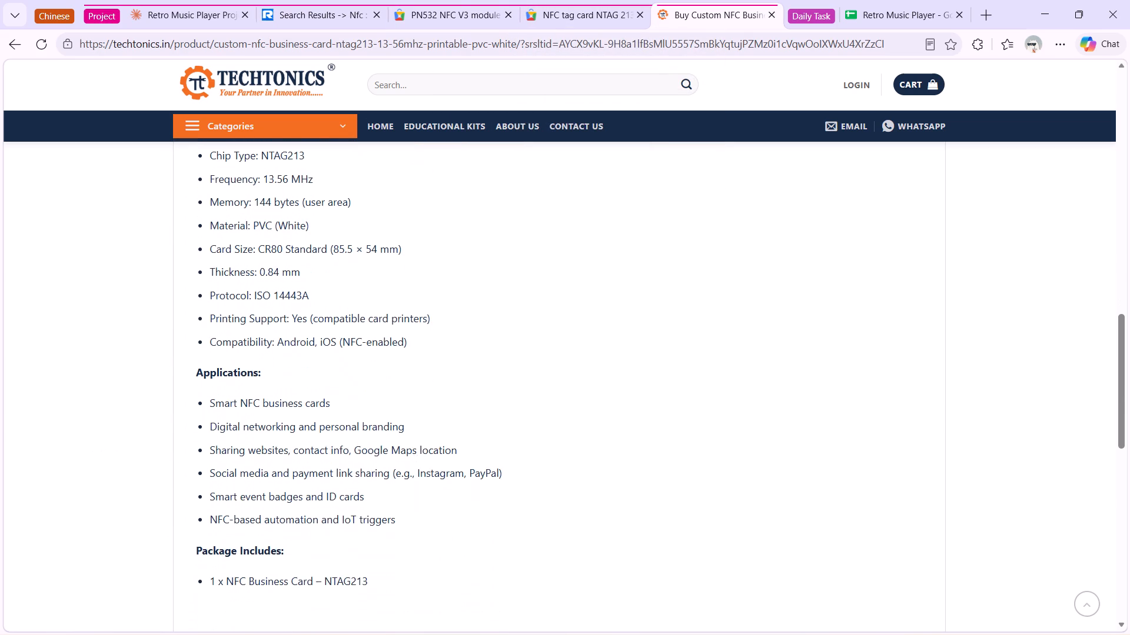
scroll(414, 452, "down", 1)
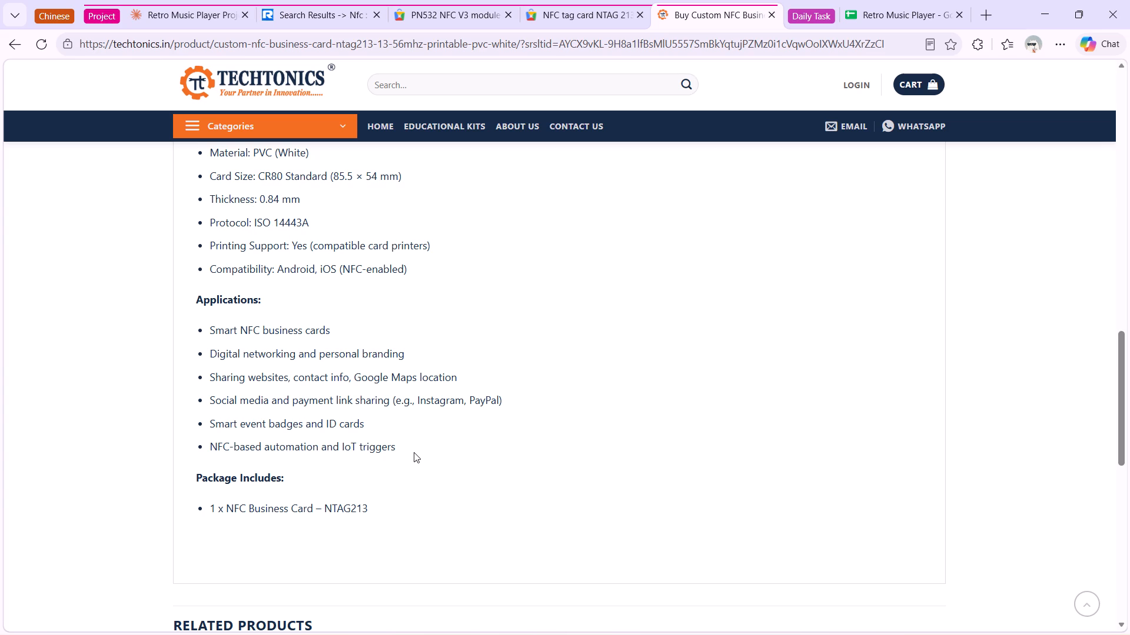
scroll(414, 452, "down", 8)
scroll(414, 452, "up", 2)
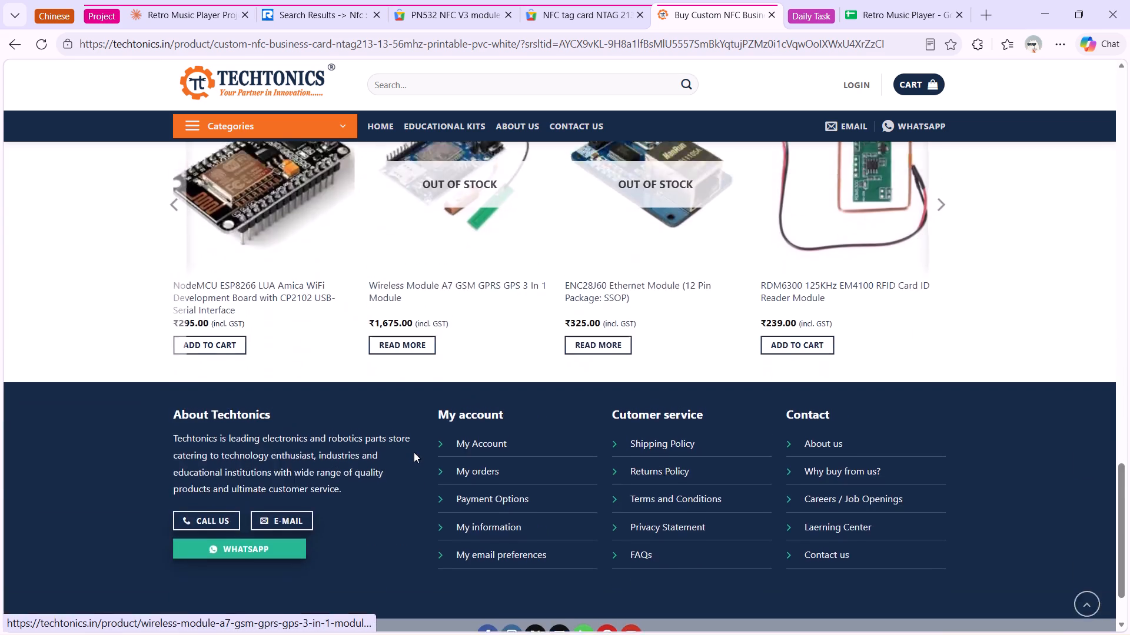
scroll(414, 452, "up", 20)
scroll(414, 452, "up", 6)
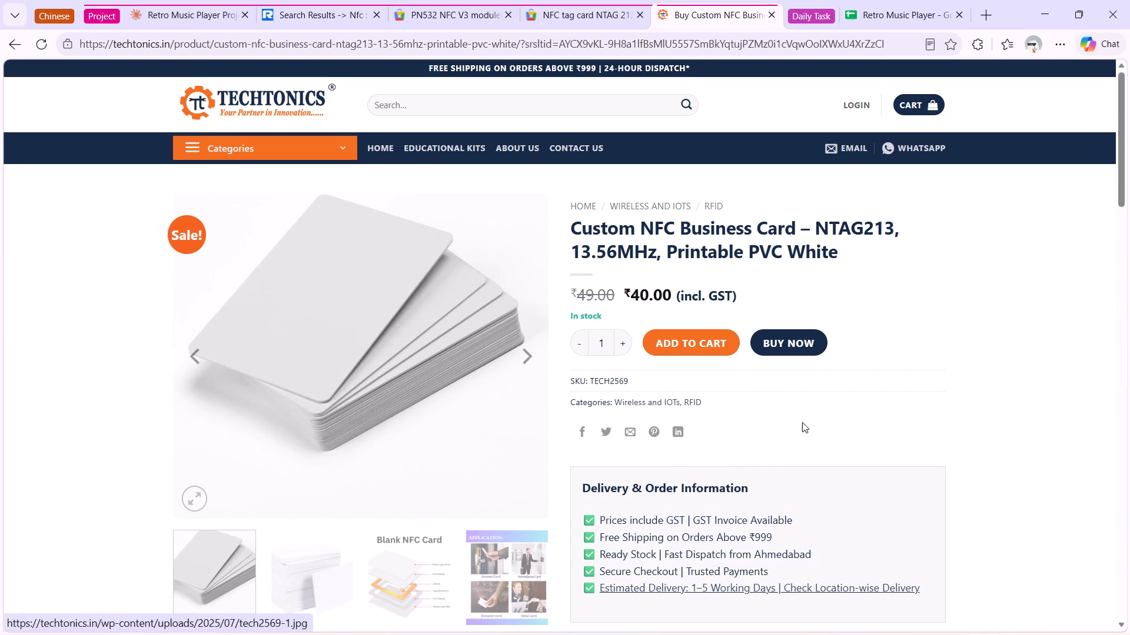
left_click(888, 309)
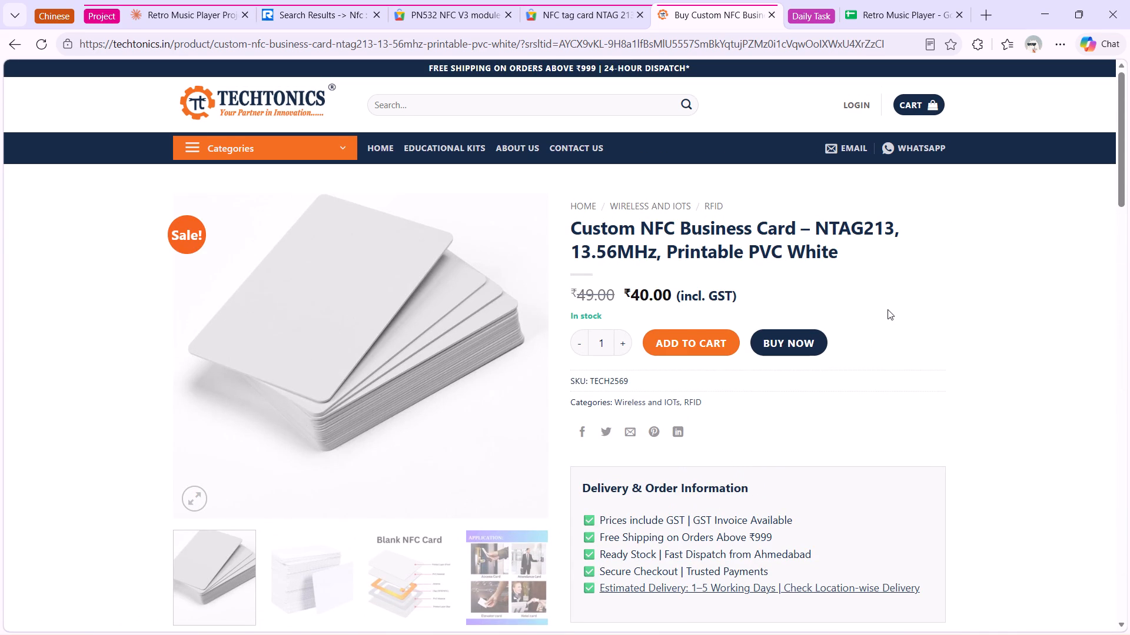
Return to the "NFC tag card NTAG 213" shopping results and compare the listed cards, stickers and related products.
left_click(578, 20)
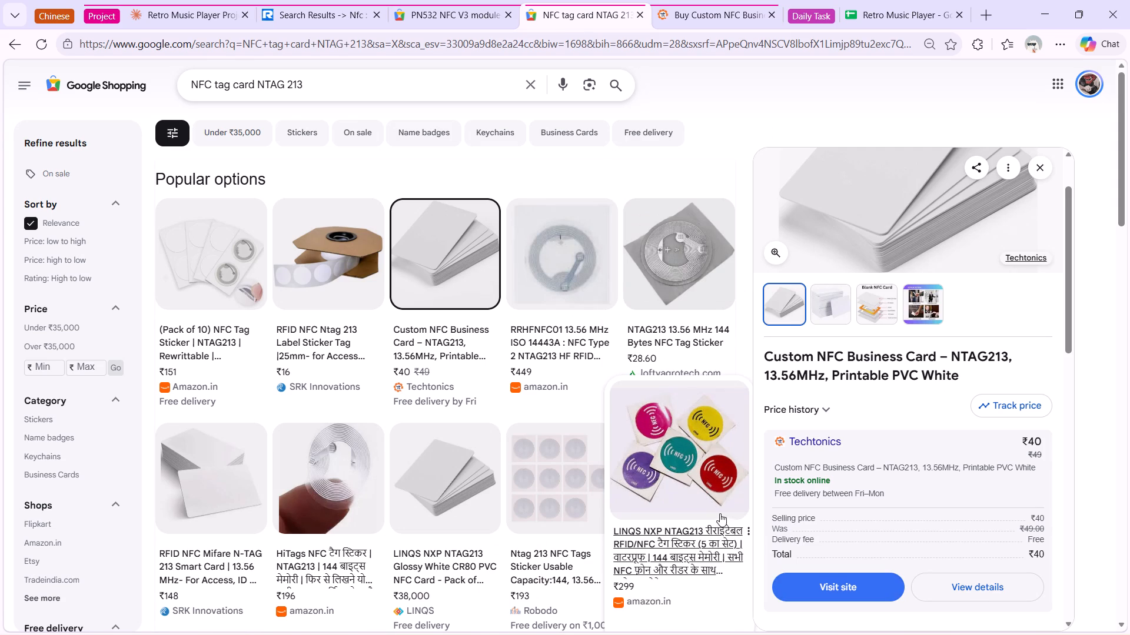
scroll(762, 362, "down", 2)
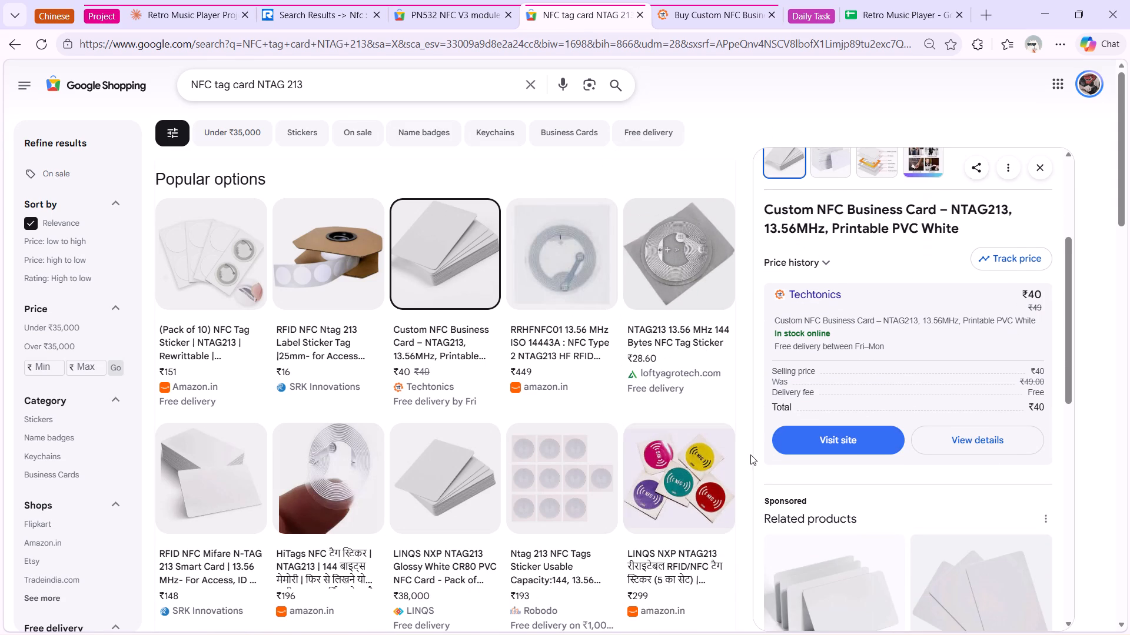
scroll(760, 410, "down", 3)
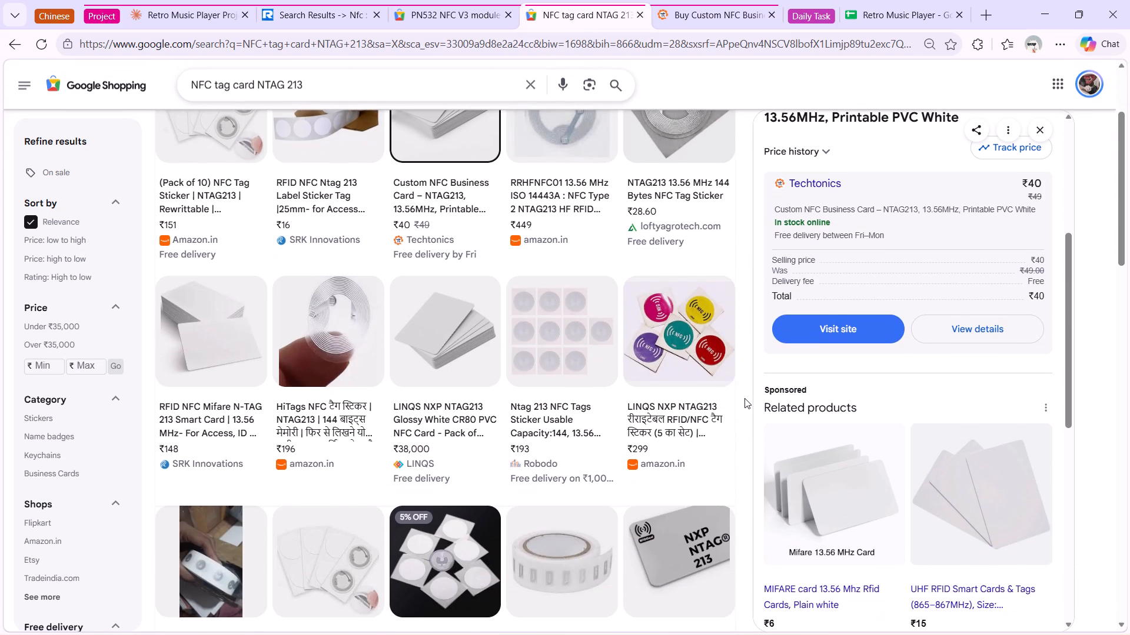
scroll(745, 398, "down", 2)
scroll(810, 489, "down", 1)
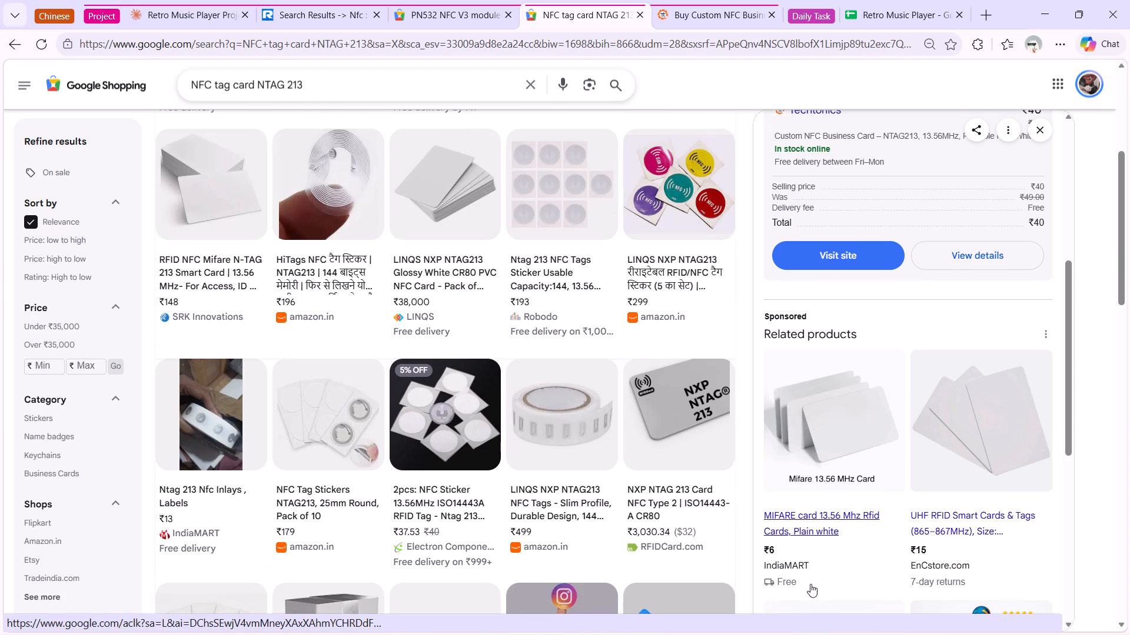
scroll(810, 584, "down", 2)
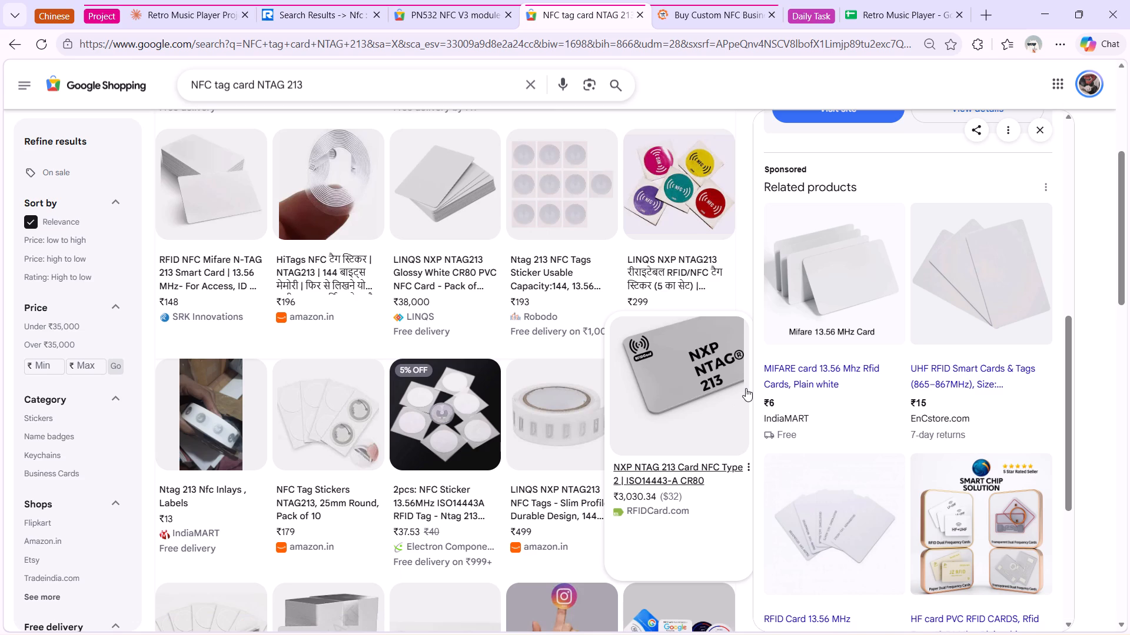
scroll(746, 388, "down", 2)
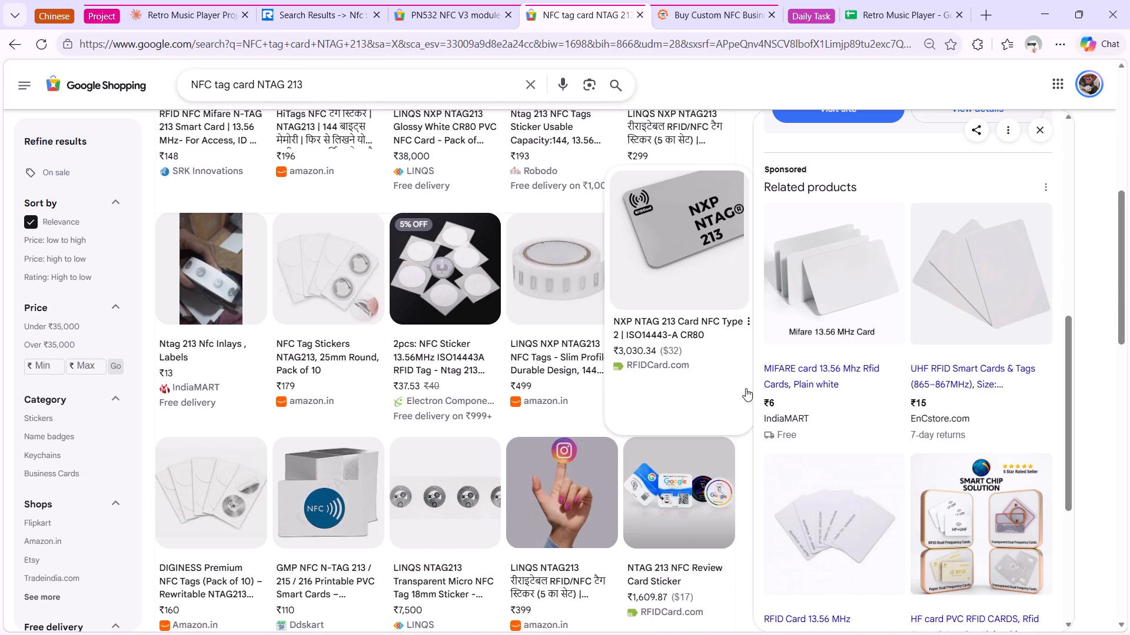
scroll(746, 388, "up", 1)
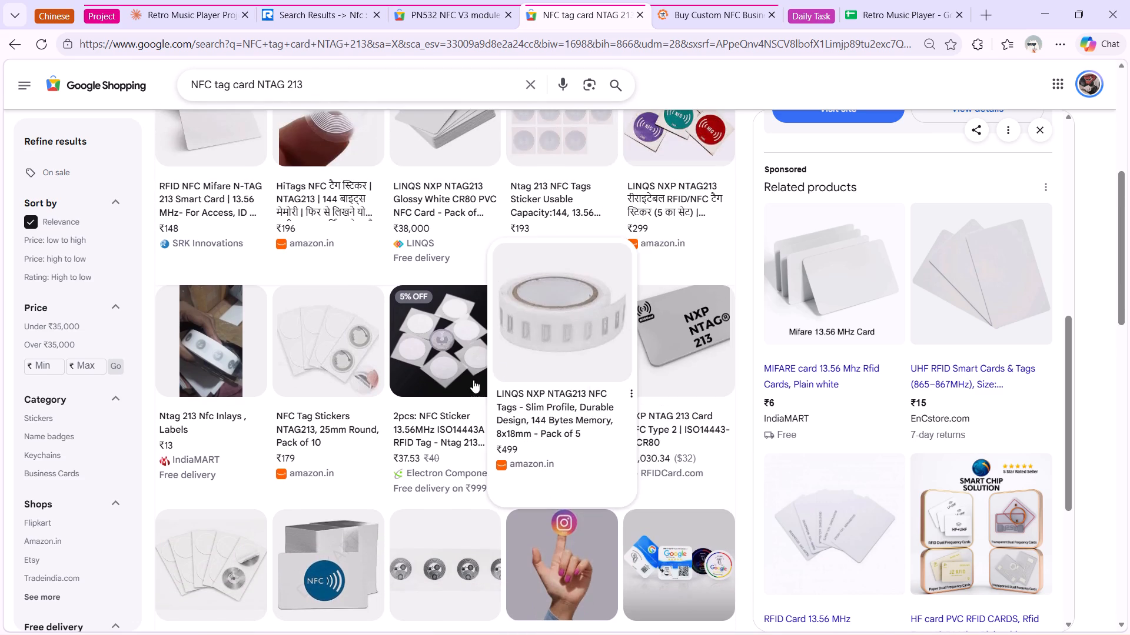
scroll(467, 370, "up", 8)
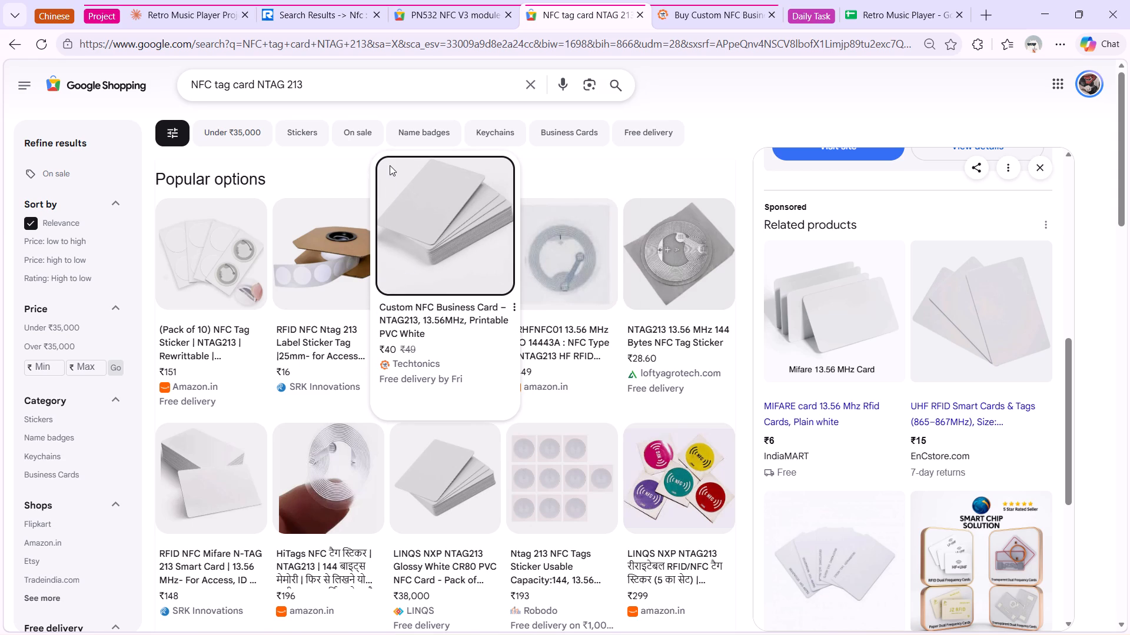
scroll(390, 165, "down", 2)
scroll(390, 165, "up", 2)
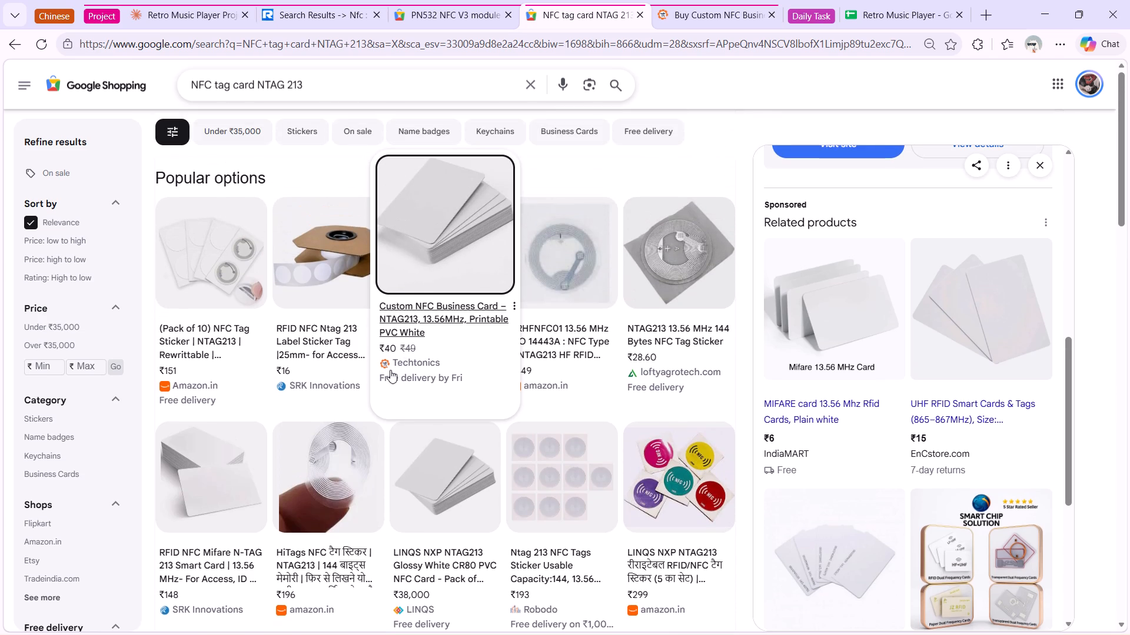
scroll(390, 370, "down", 1)
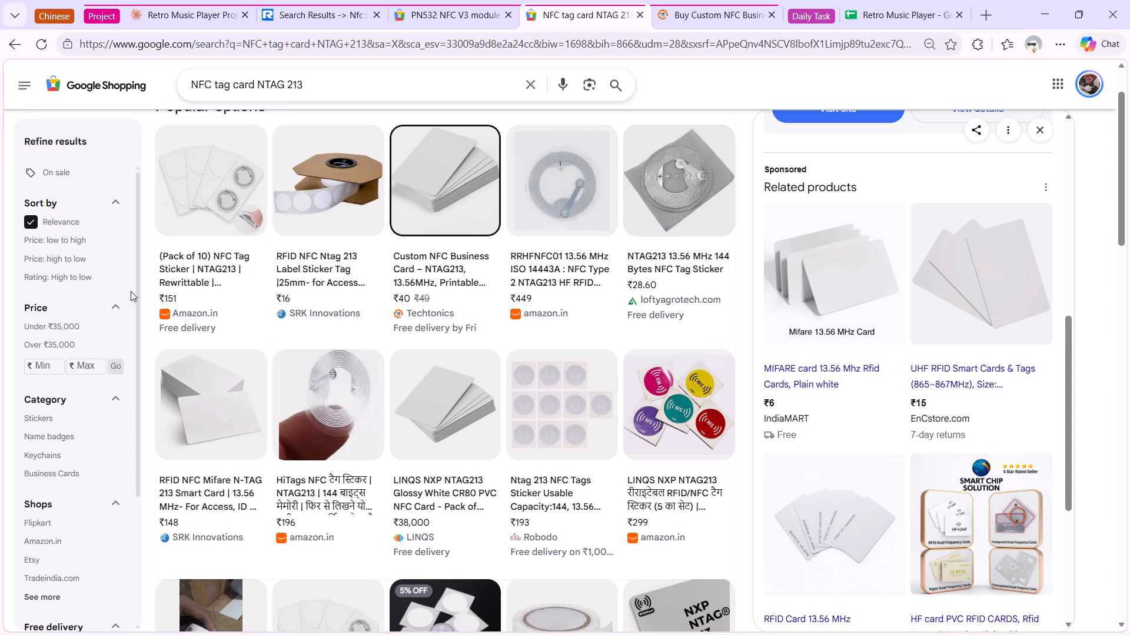
scroll(131, 291, "down", 5)
scroll(489, 443, "down", 3)
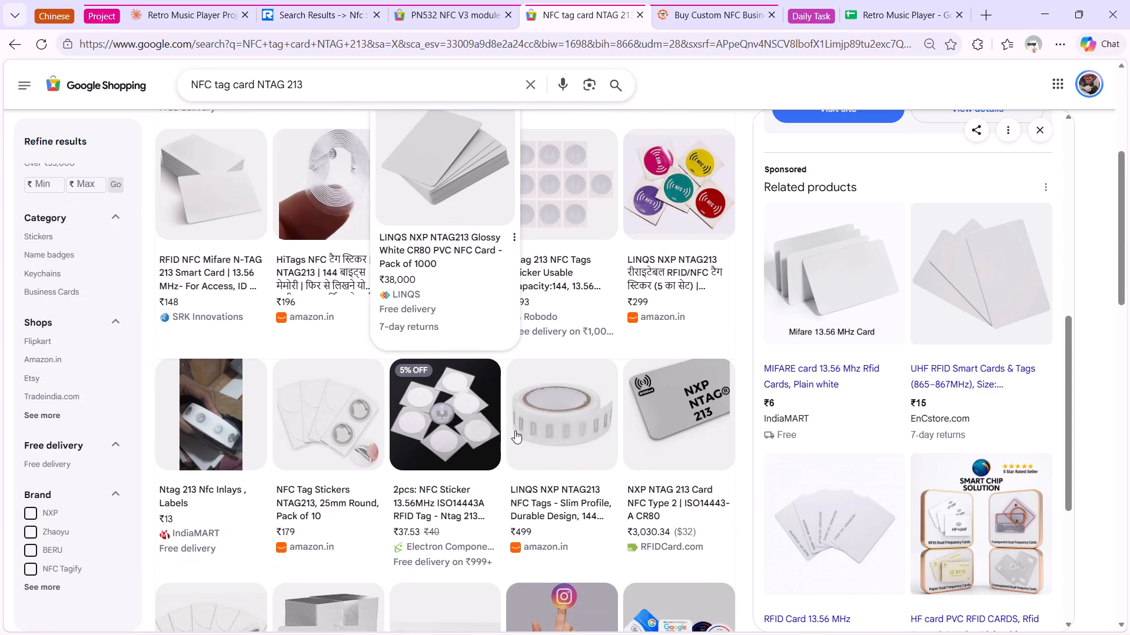
scroll(758, 309, "down", 3)
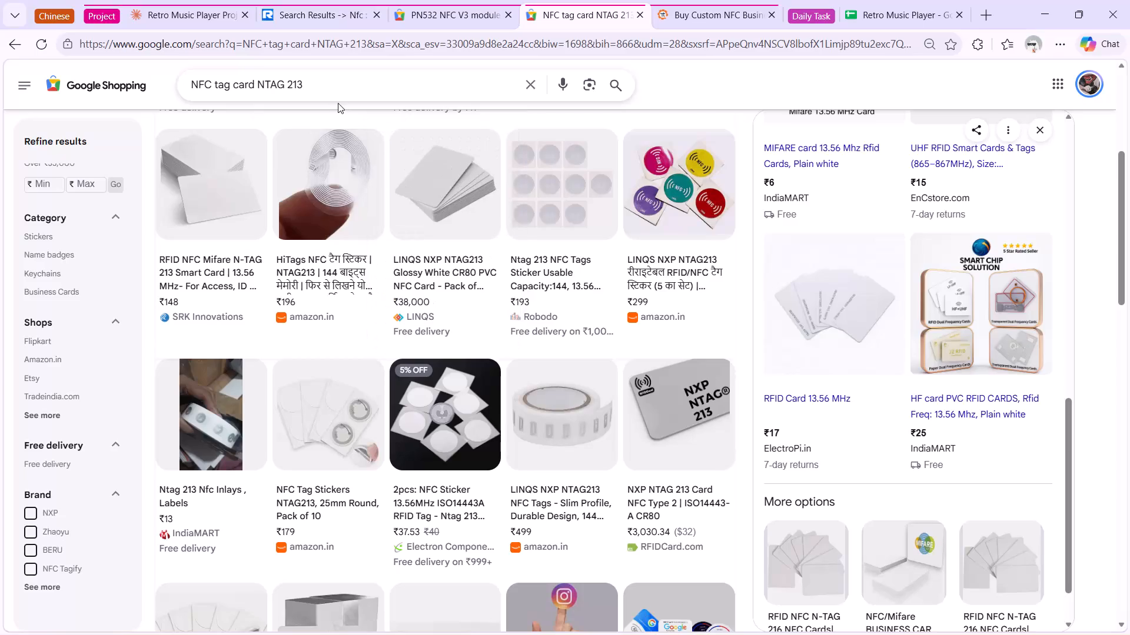
Search Google Shopping for "NFC tag card cards 10" and compare the listed NFC card packs and their prices.
left_click_drag(325, 83, 271, 84)
key("BackSpace")
key("BackSpace")
key("BackSpace")
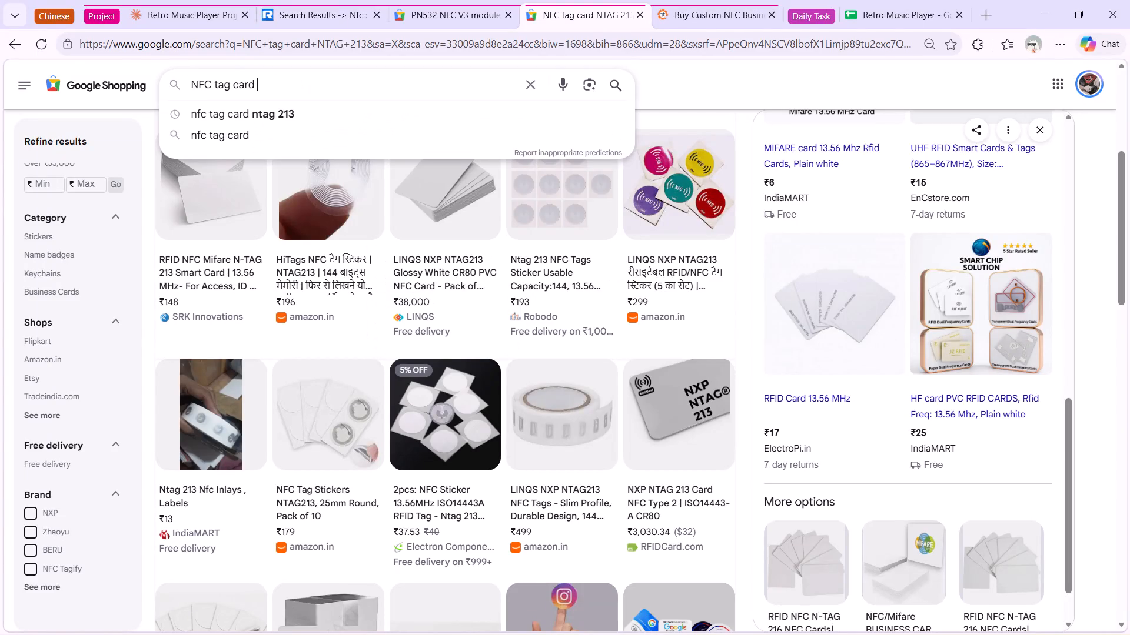
type("cards 10")
key("Return")
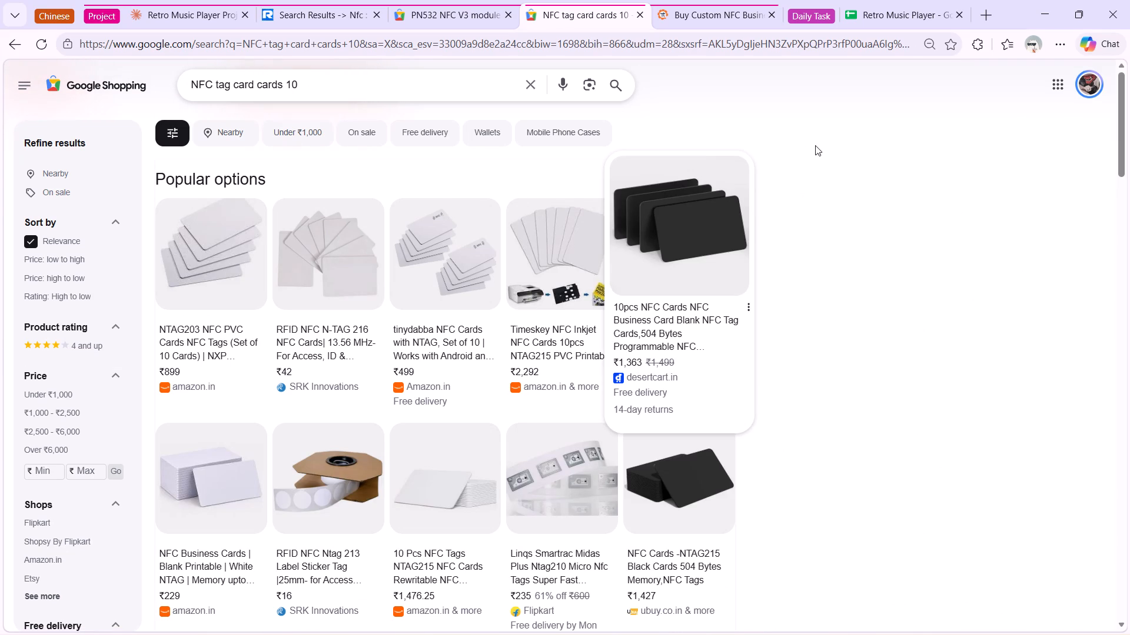
scroll(906, 185, "down", 1)
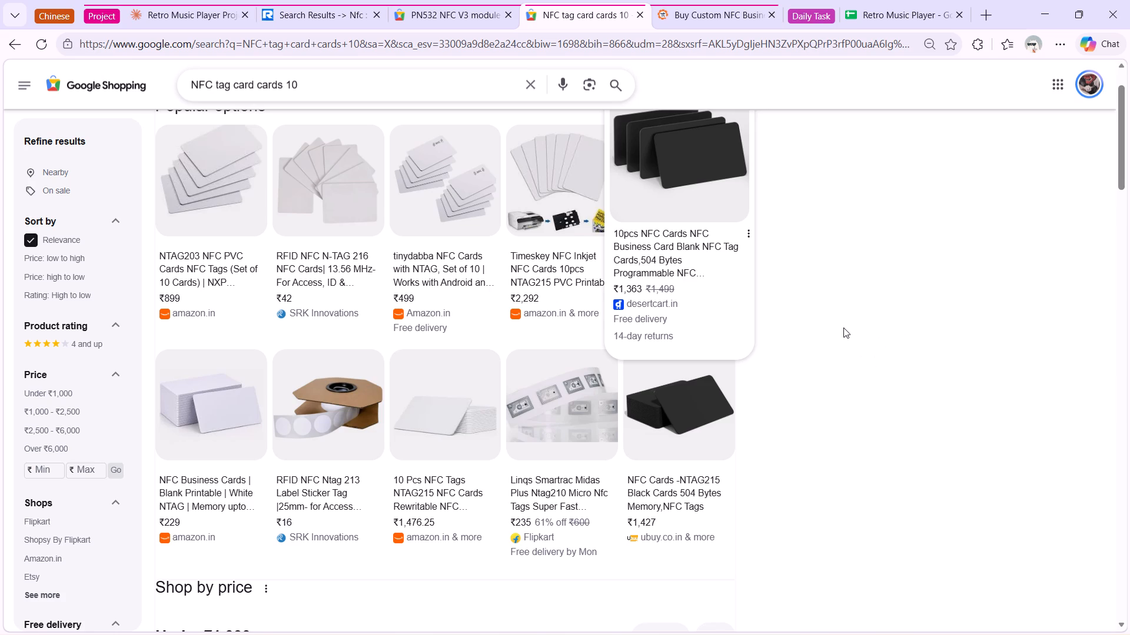
scroll(843, 327, "down", 5)
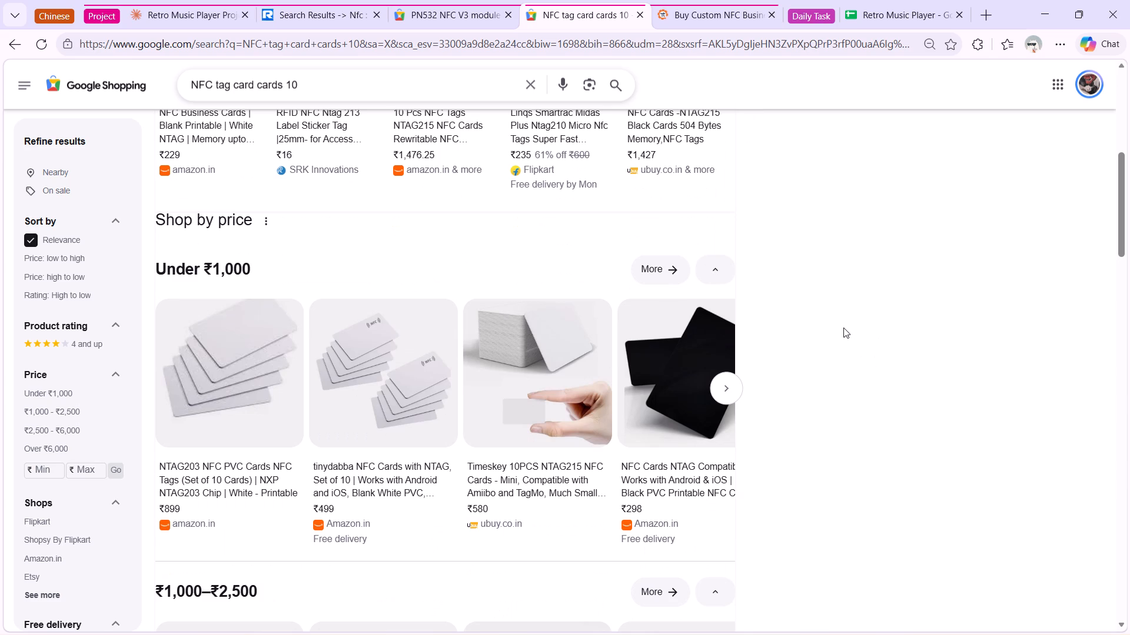
scroll(843, 327, "down", 6)
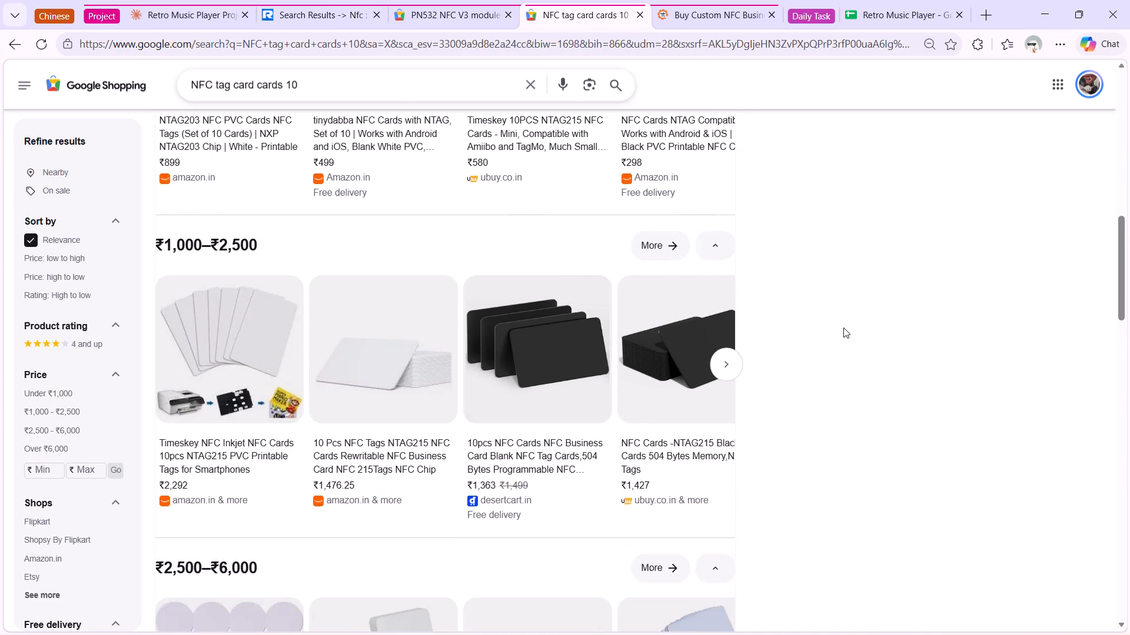
scroll(843, 327, "down", 4)
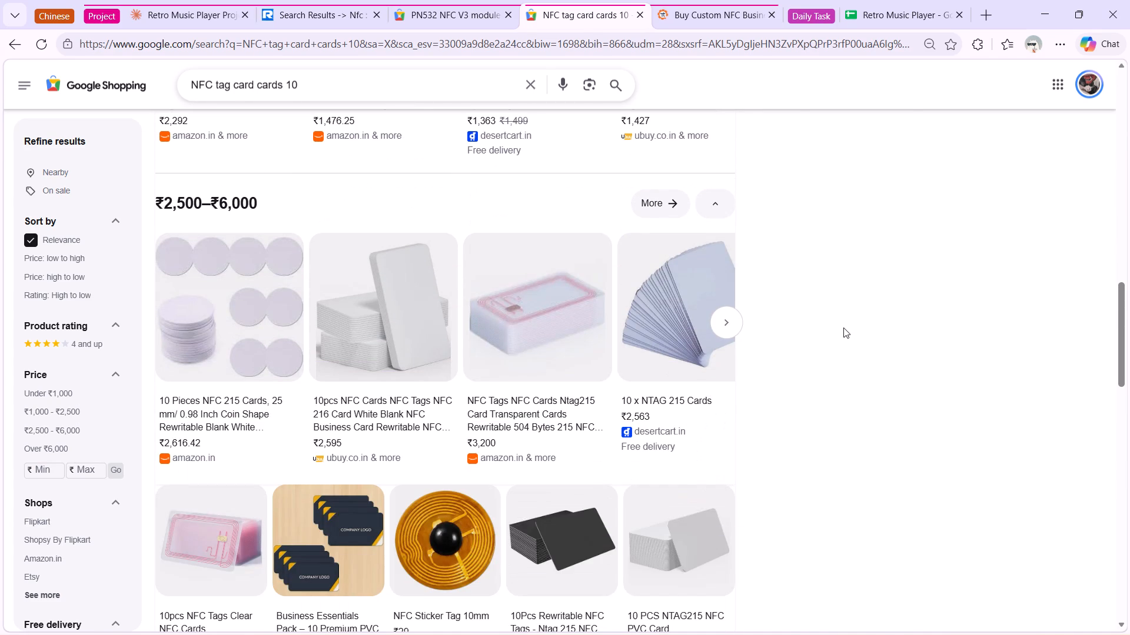
scroll(843, 327, "down", 2)
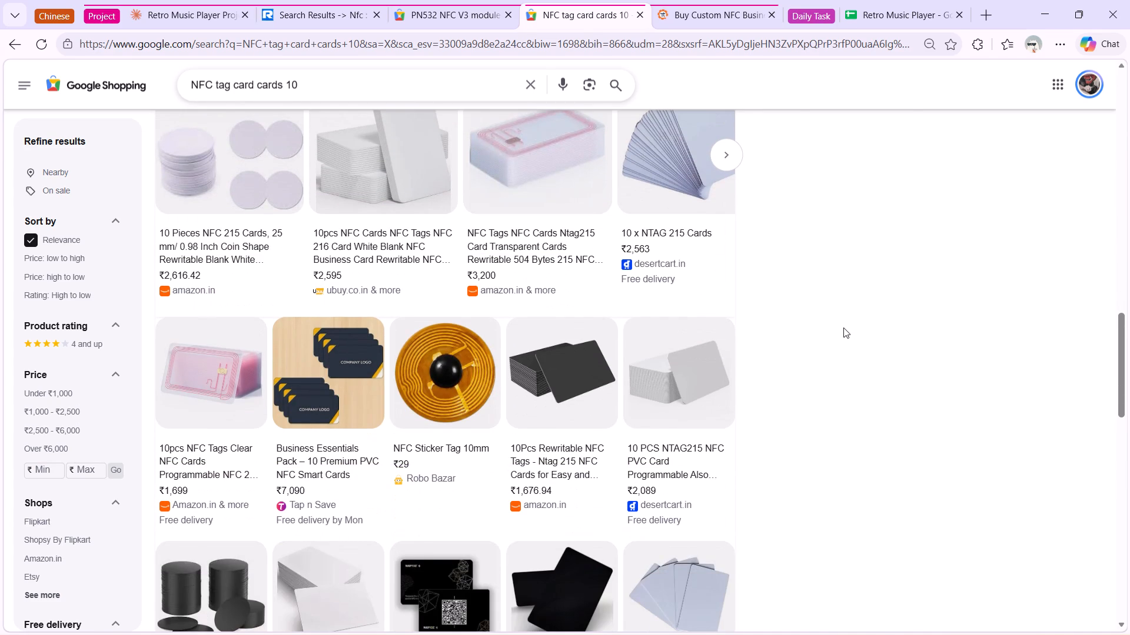
scroll(843, 327, "down", 5)
scroll(783, 349, "up", 4)
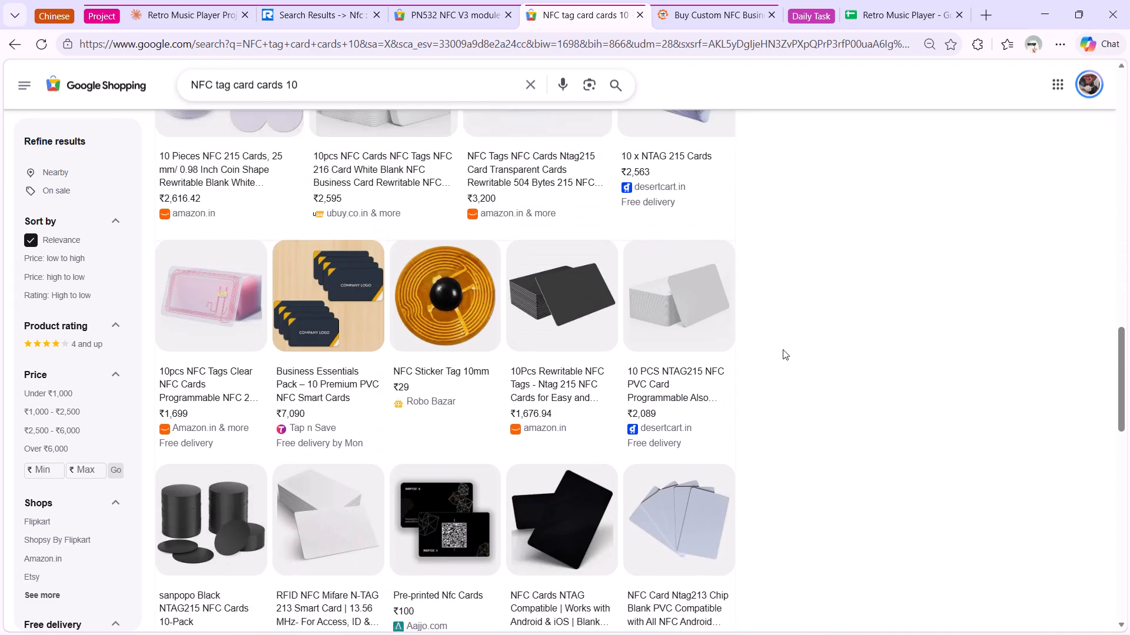
scroll(783, 349, "down", 4)
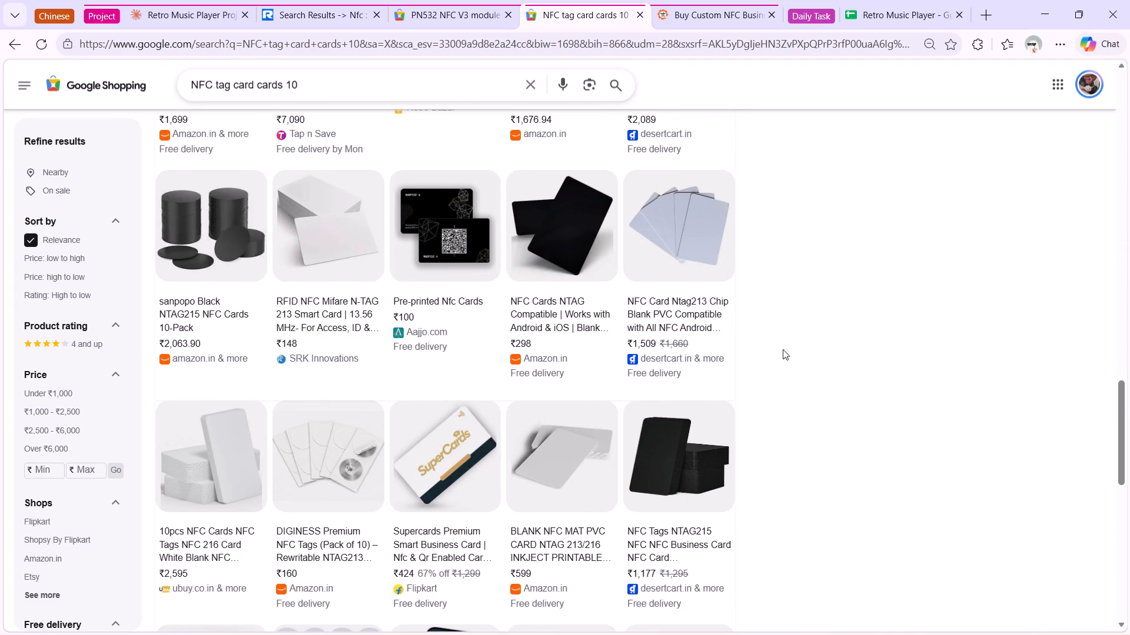
scroll(783, 349, "down", 2)
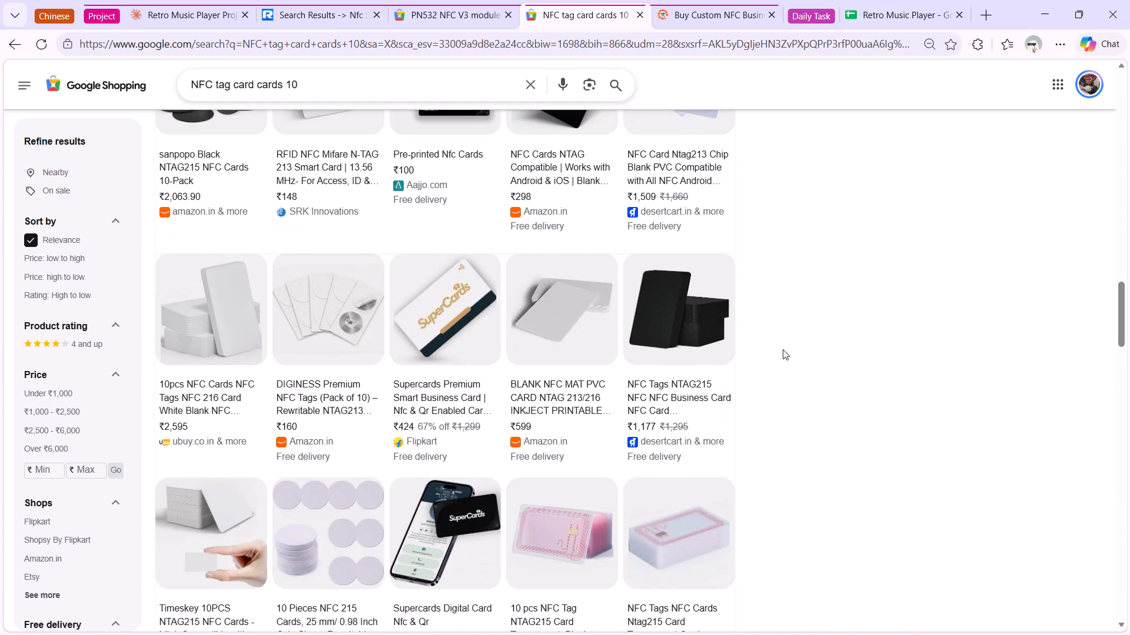
scroll(783, 349, "down", 4)
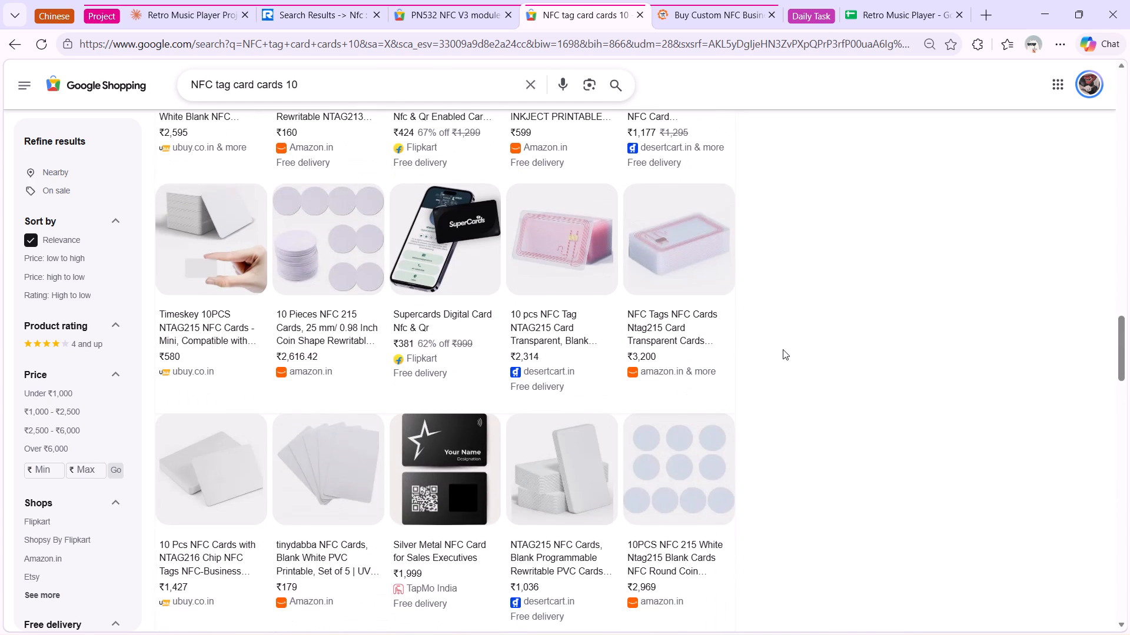
scroll(783, 349, "up", 20)
scroll(783, 349, "up", 7)
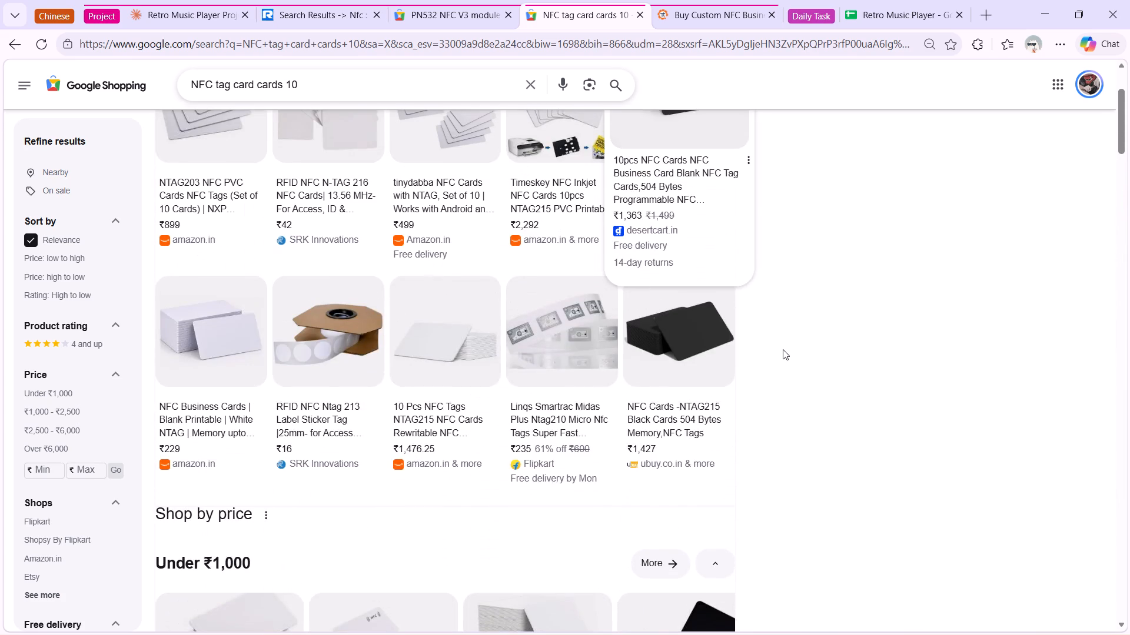
Leave the NFC card shopping results and review the Techtonics Custom NFC Business Card page's specifications and related products again.
scroll(783, 349, "up", 8)
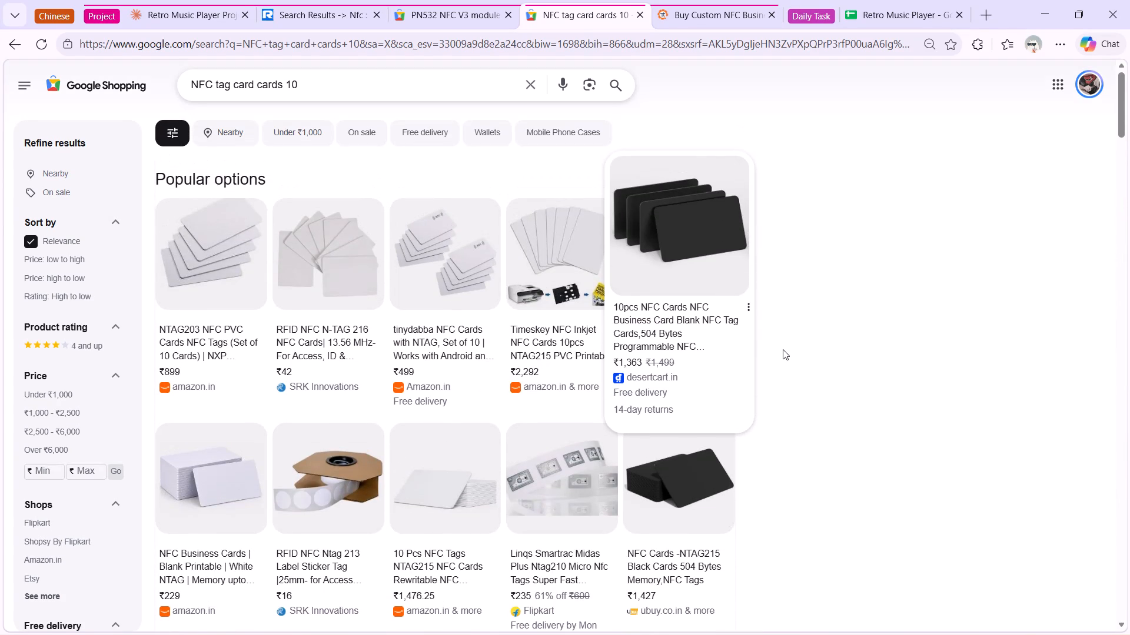
left_click(815, 138)
left_click(730, 12)
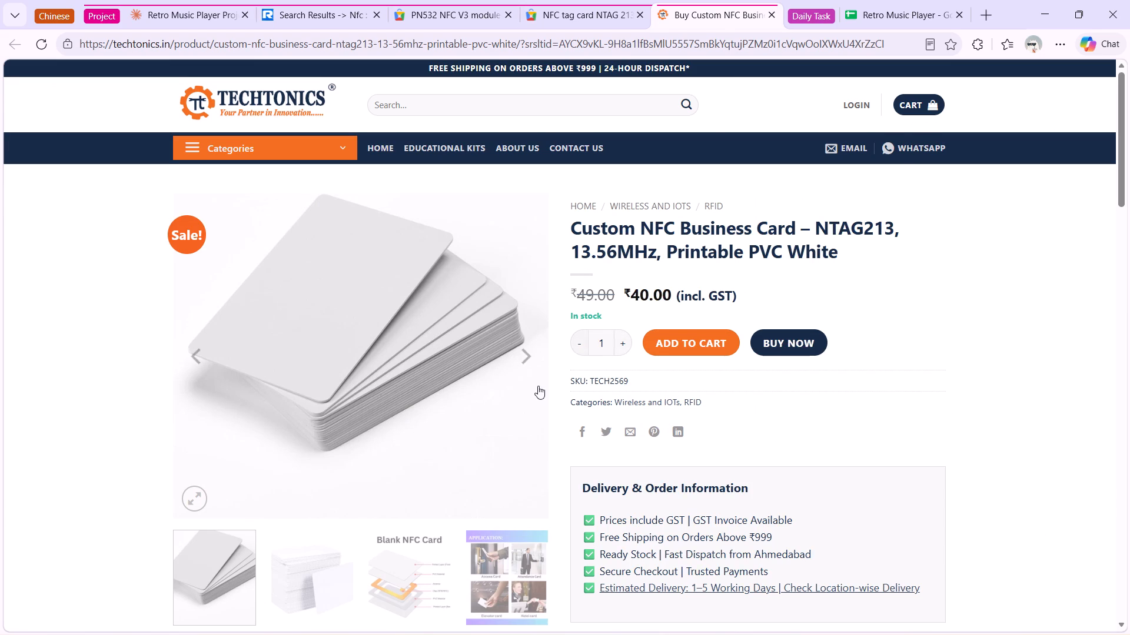
scroll(594, 386, "down", 11)
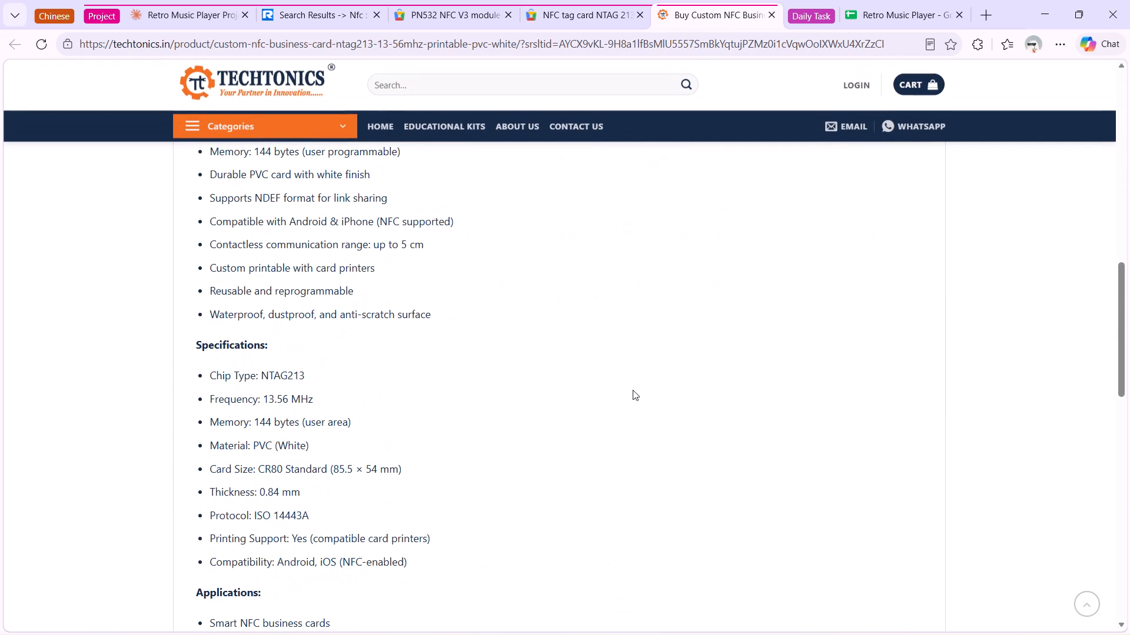
scroll(633, 390, "down", 12)
scroll(633, 390, "up", 3)
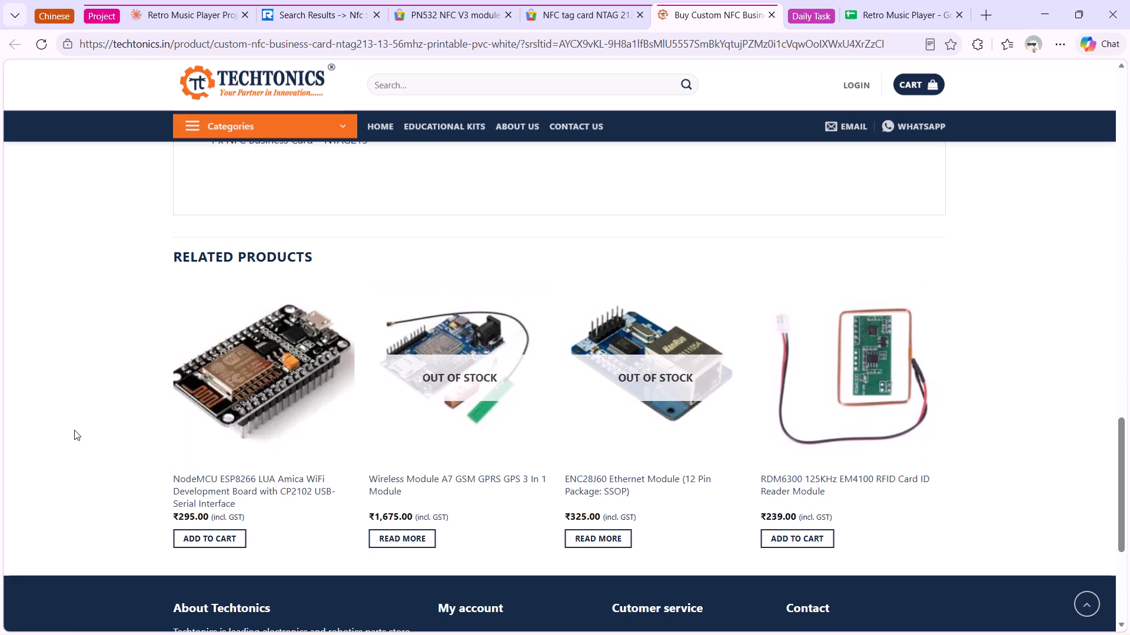
scroll(74, 430, "up", 20)
scroll(74, 430, "up", 6)
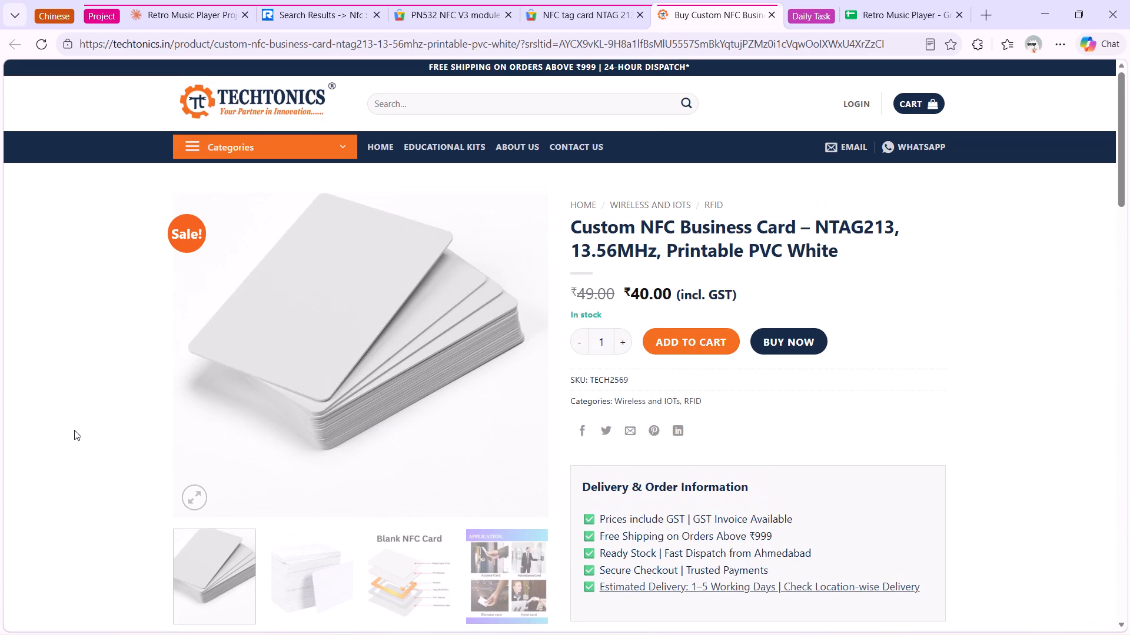
scroll(74, 430, "up", 3)
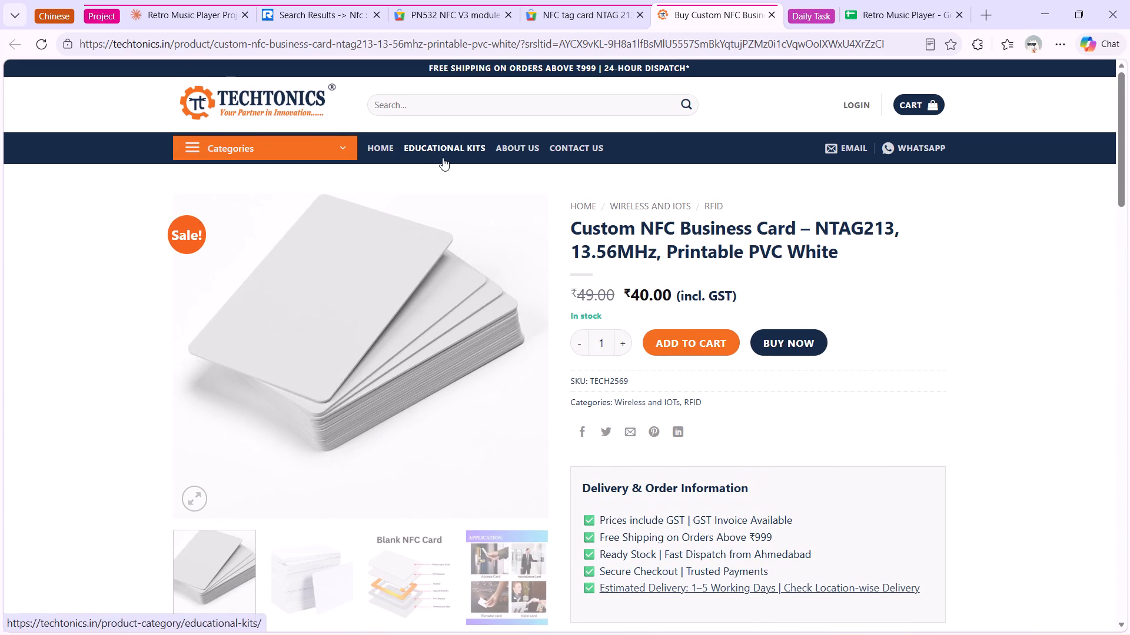
Search Techtonics for "NFC reader and writer kit", review the PN532 NFC RFID Module V3 Kit page, and return to the NFC card page.
left_click(424, 116)
left_click(424, 113)
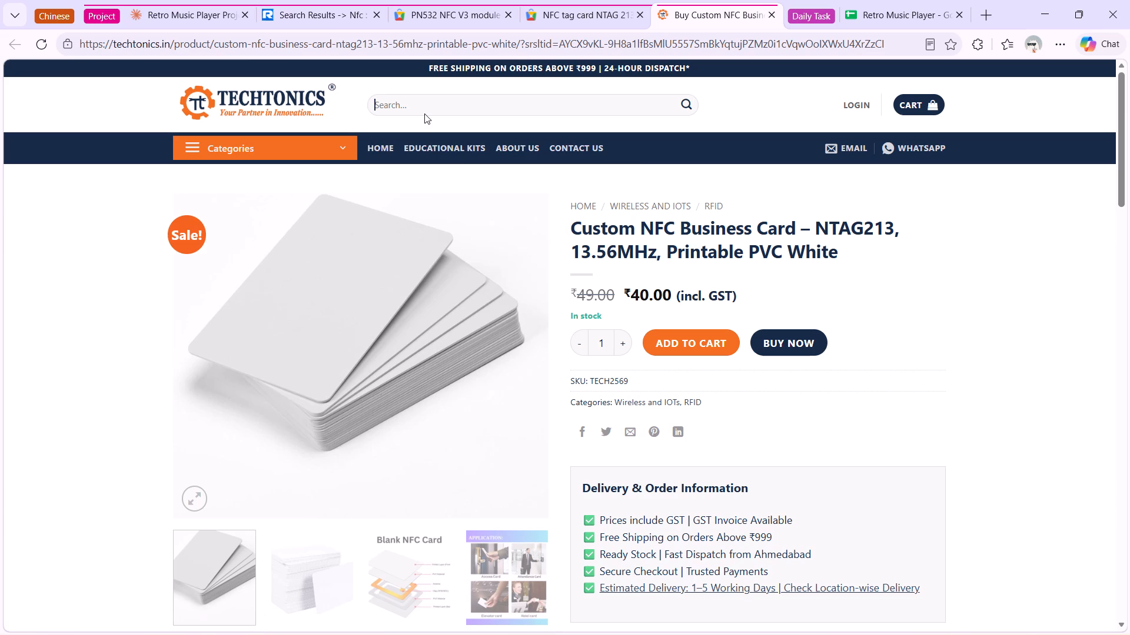
type("NFC")
key("space")
type("reader and writer kit")
key("Return")
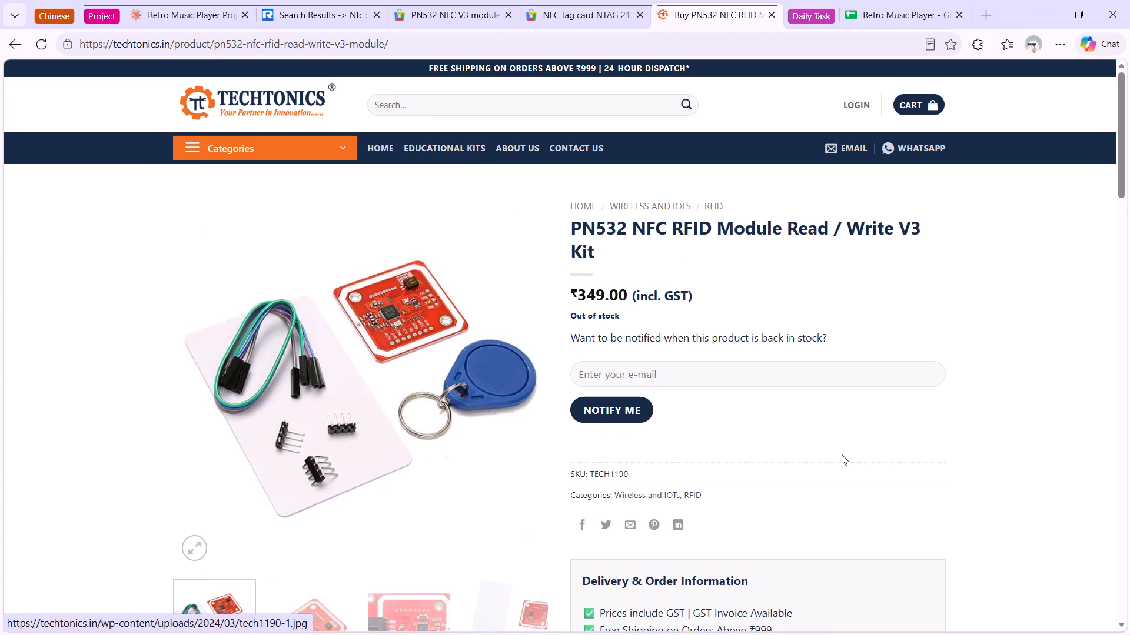
scroll(842, 454, "down", 2)
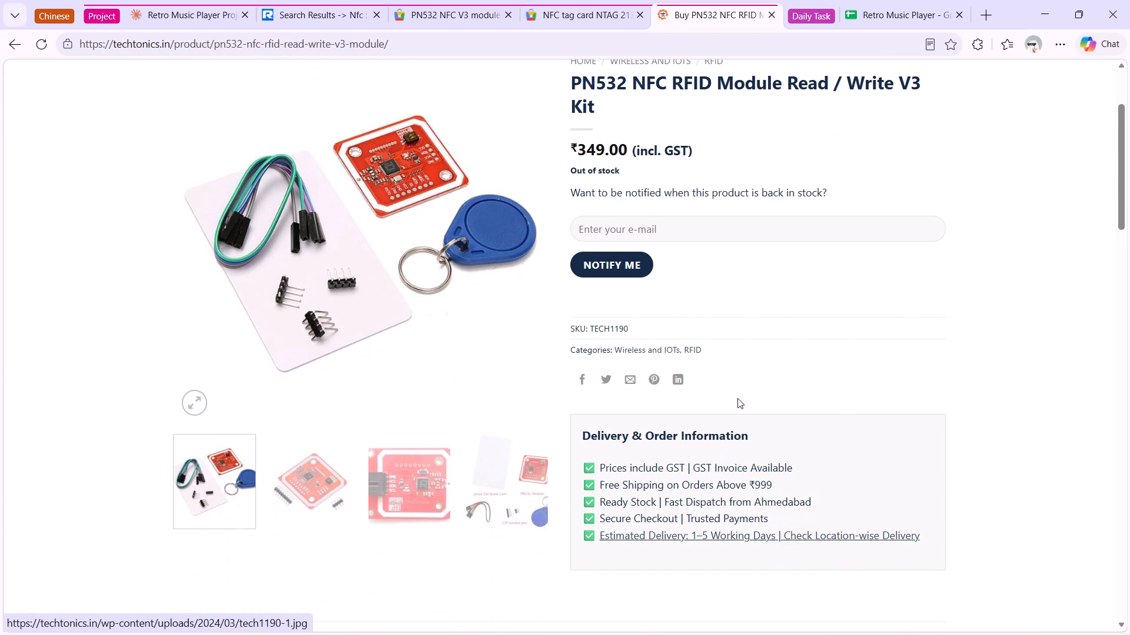
scroll(752, 317, "down", 6)
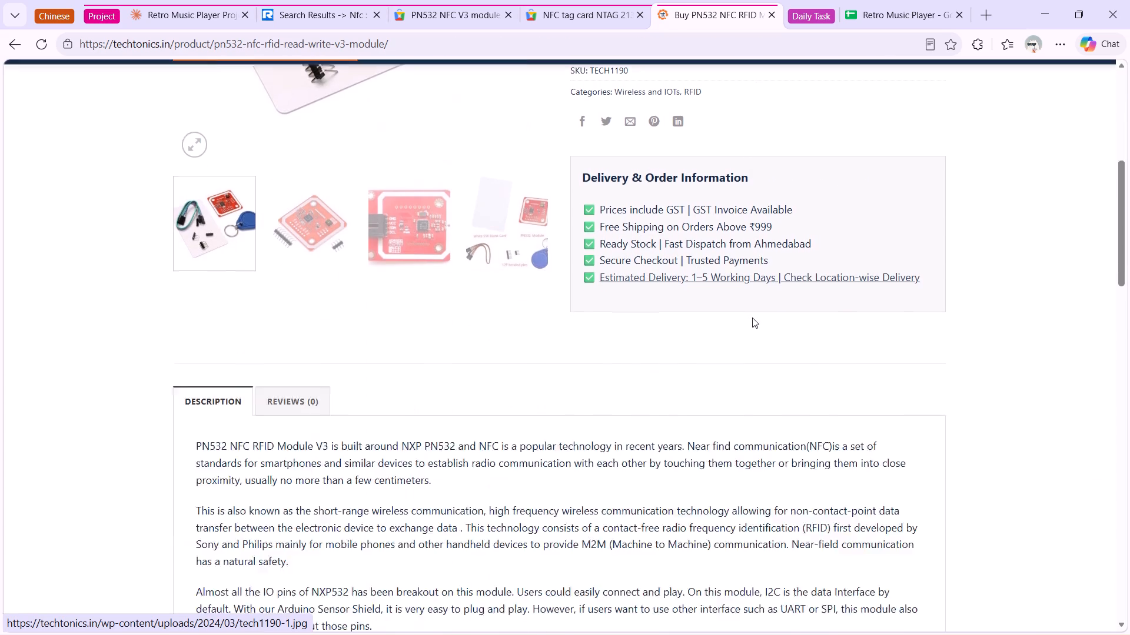
scroll(754, 321, "down", 16)
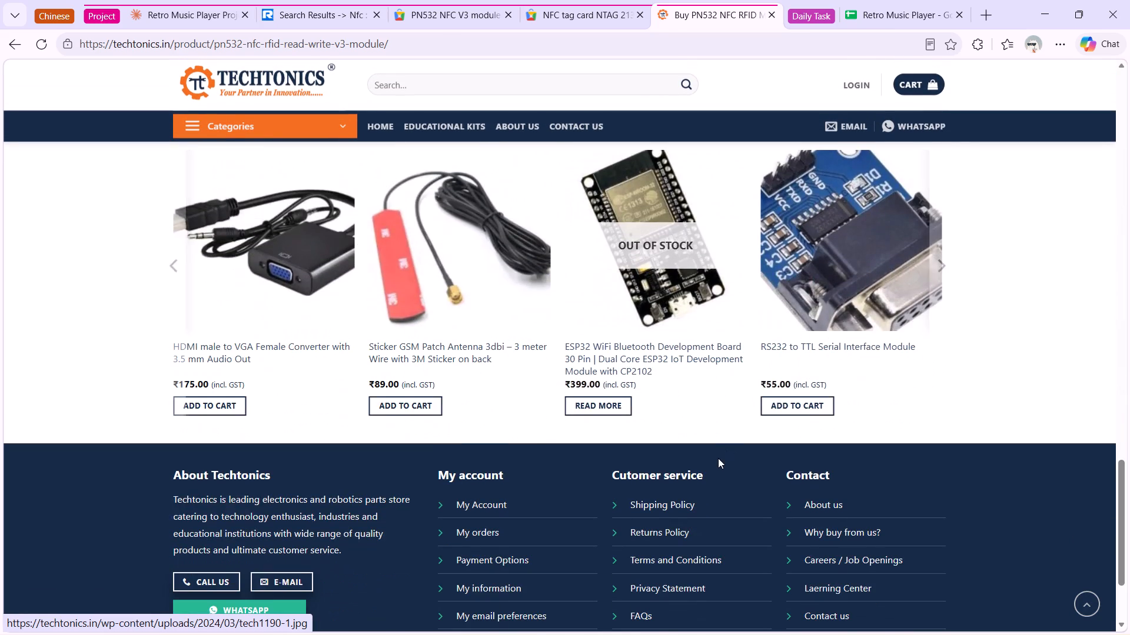
left_click(718, 458)
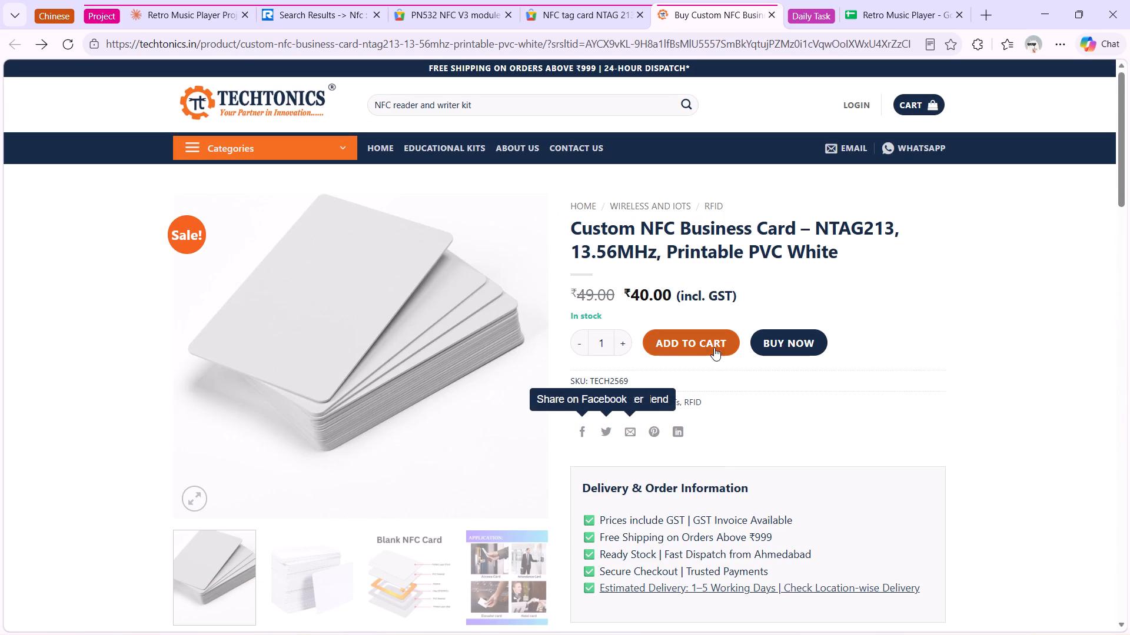
Copy the Custom NFC Business Card page's web address into cell B3 of the Retro Music Player sheet.
left_click(274, 42)
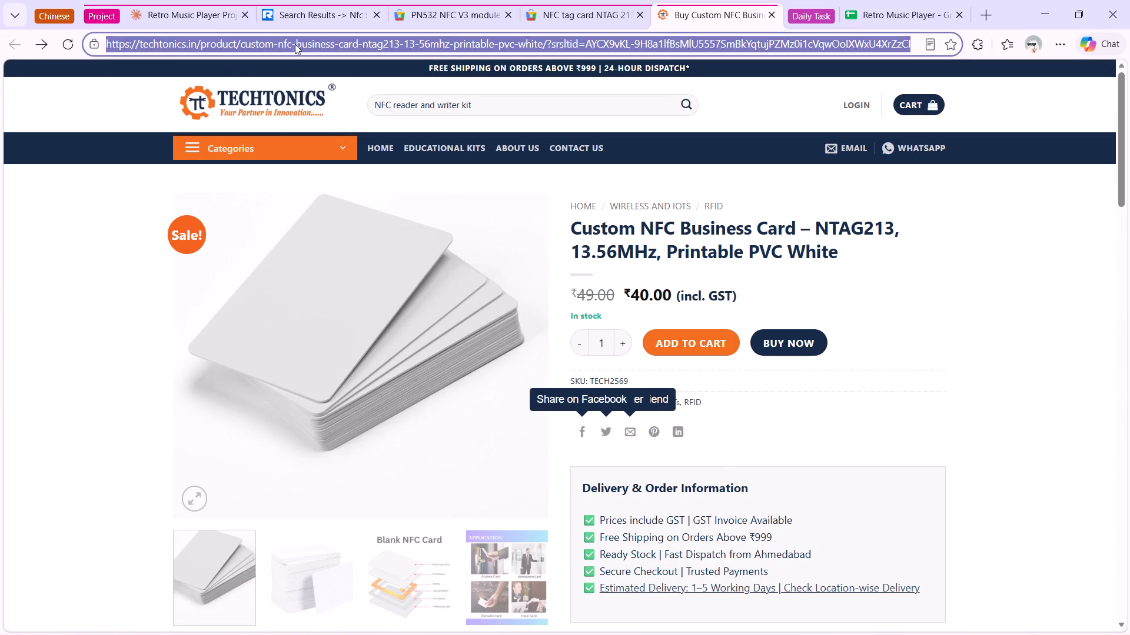
left_click(321, 44)
key("ctrl+a")
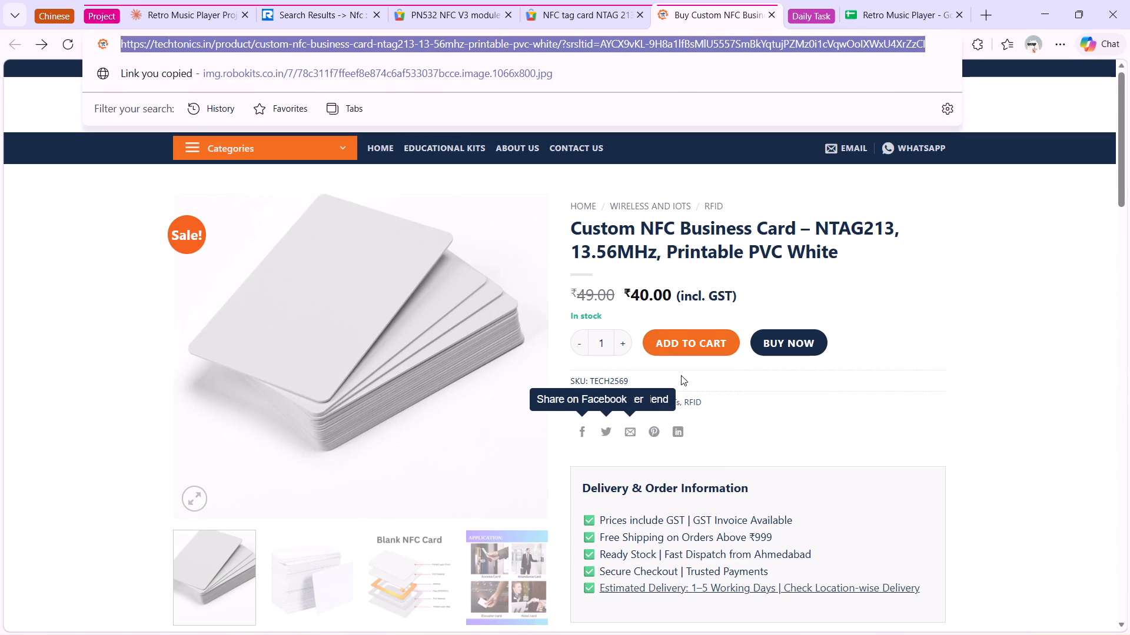
key("ctrl+c")
key("ctrl+c")
key("ctrl+c")
key("ctrl+c")
key("ctrl+c")
key("ctrl+c")
key("ctrl+c")
key("ctrl+c")
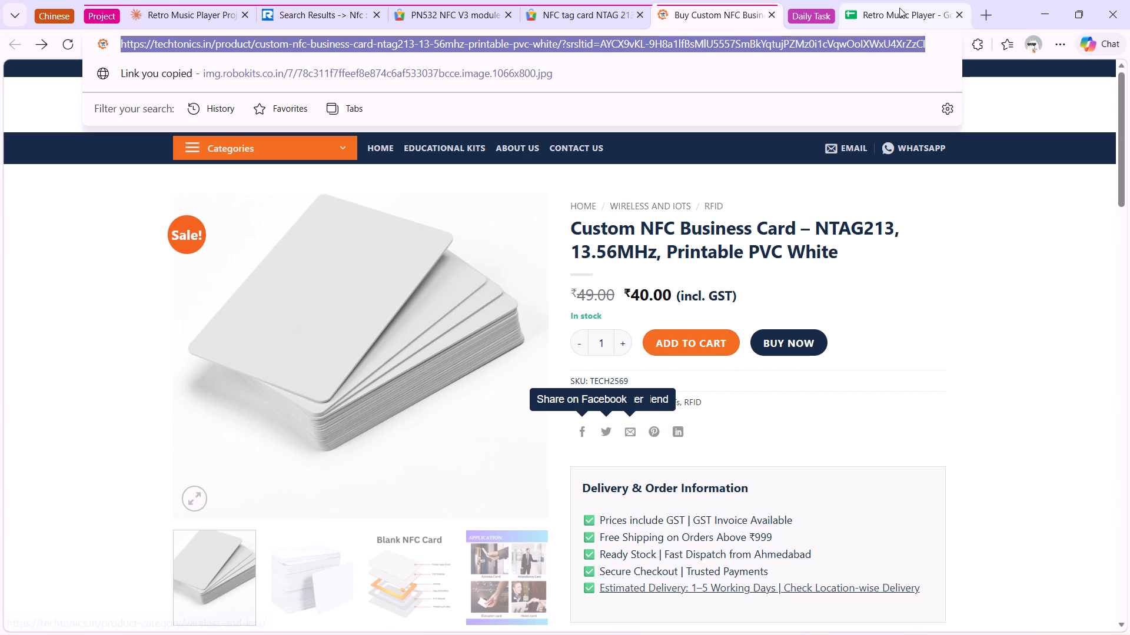
key("ctrl+c")
key("ctrl+c")
key("ctrl+c")
key("ctrl+c")
key("ctrl+c")
left_click(888, 9)
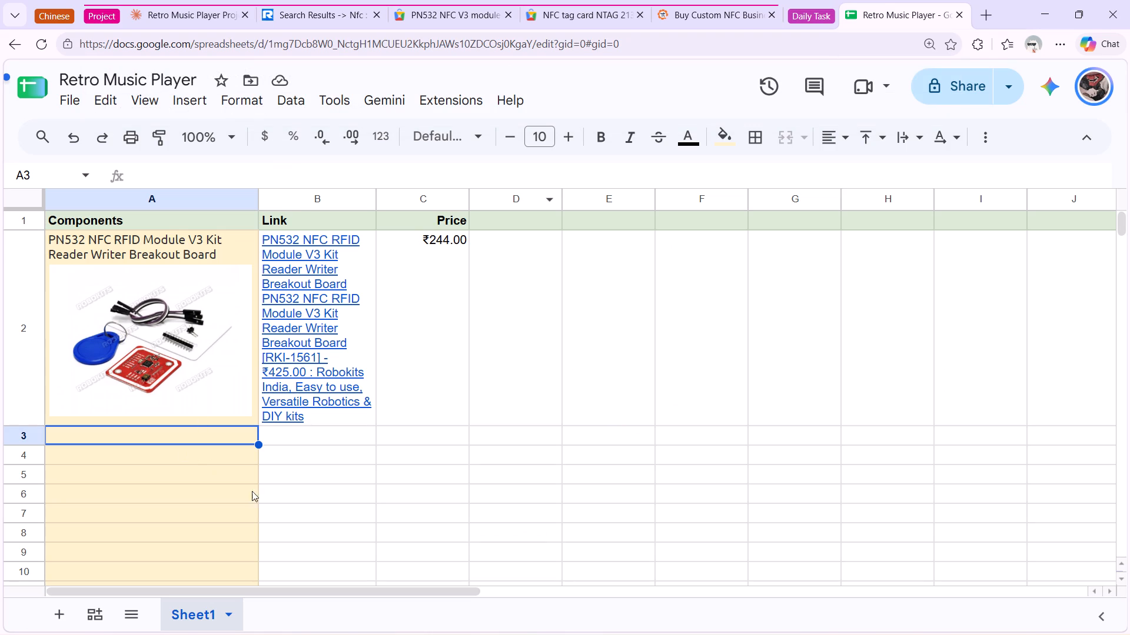
double_click(282, 430)
key("ctrl+v")
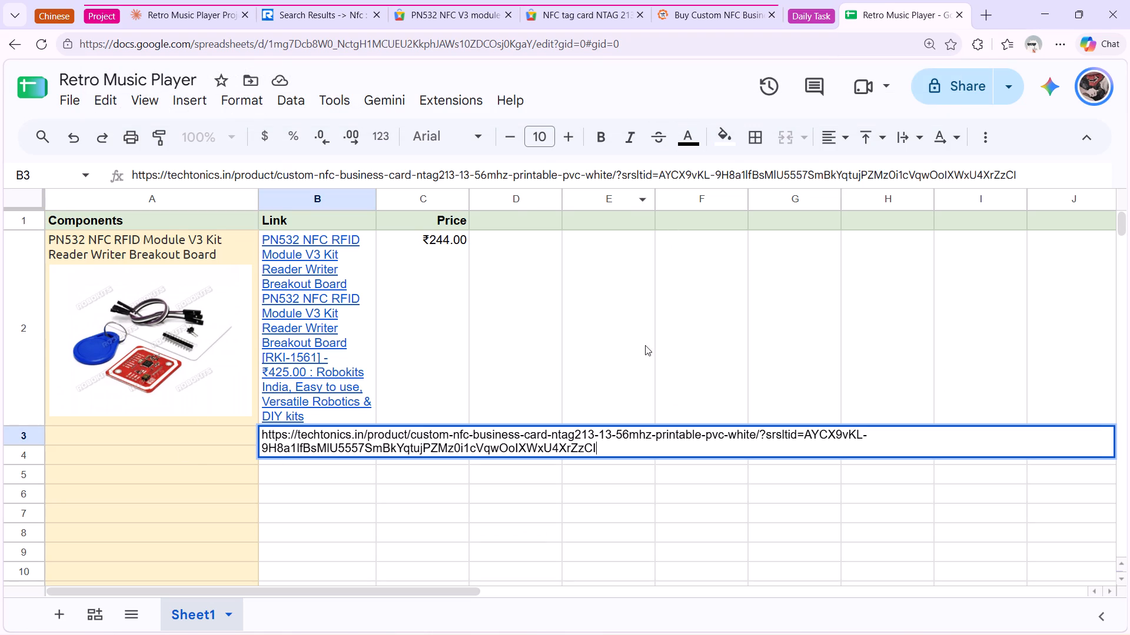
left_click(522, 349)
Set text wrapping to Wrap for the whole Link column.
left_click(297, 198)
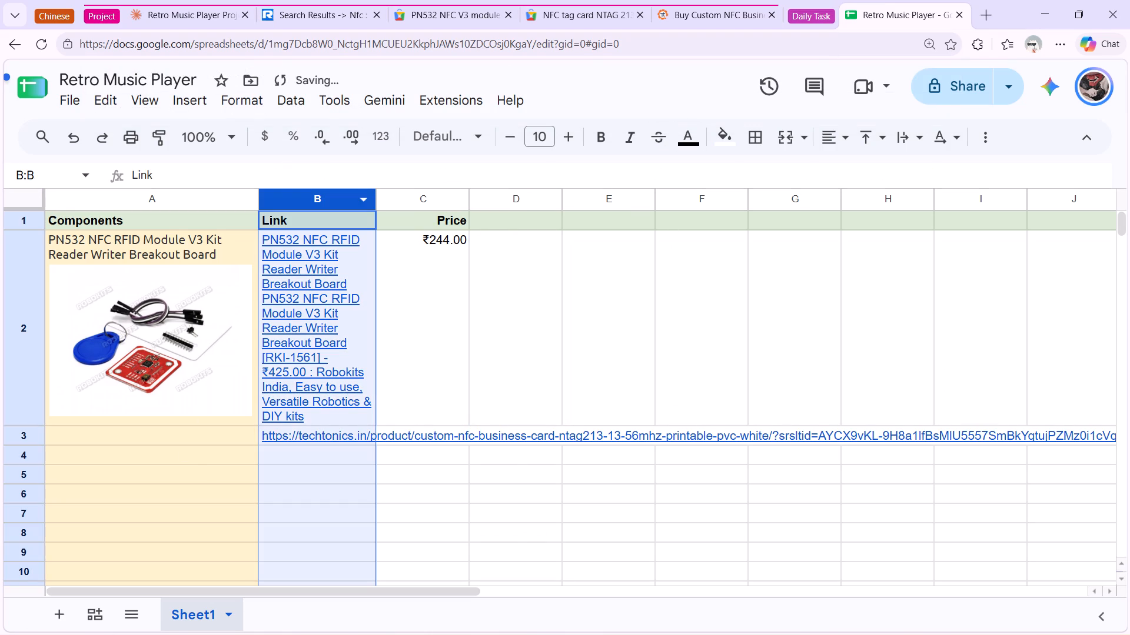
left_click(242, 103)
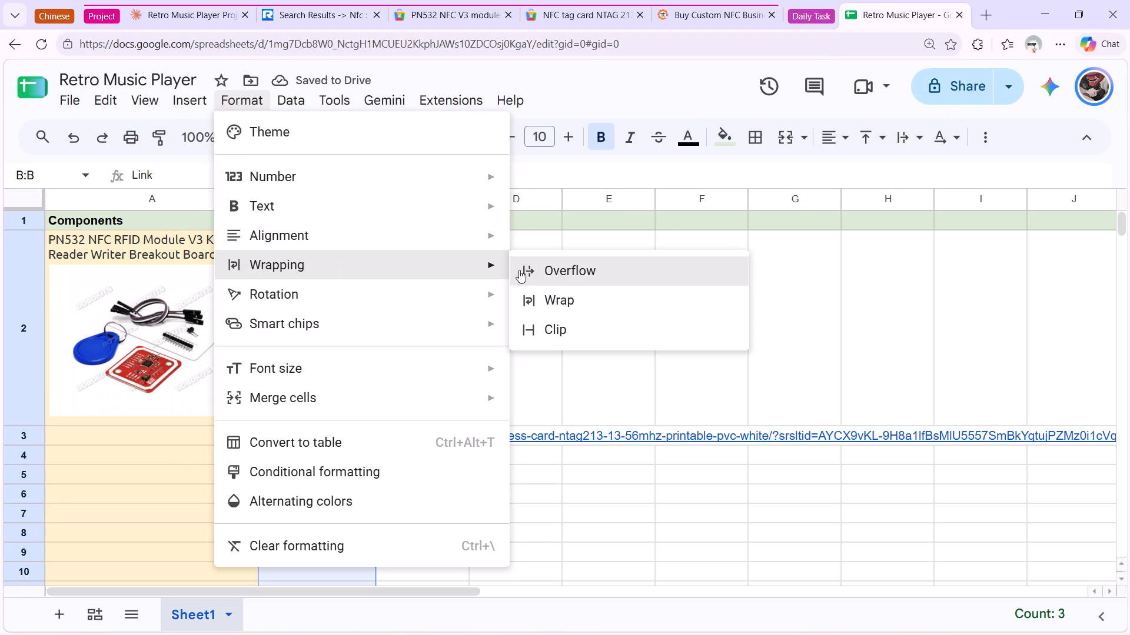
left_click(561, 303)
left_click(520, 513)
scroll(469, 461, "down", 3)
scroll(433, 403, "up", 2)
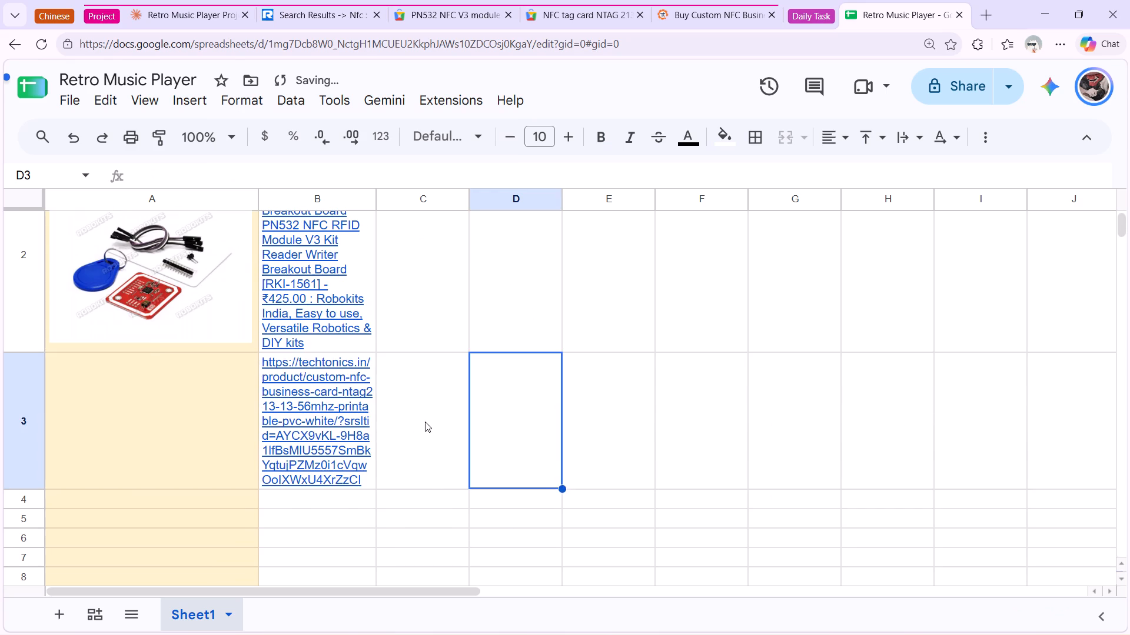
left_click(315, 410)
scroll(430, 435, "up", 1)
left_click(436, 493)
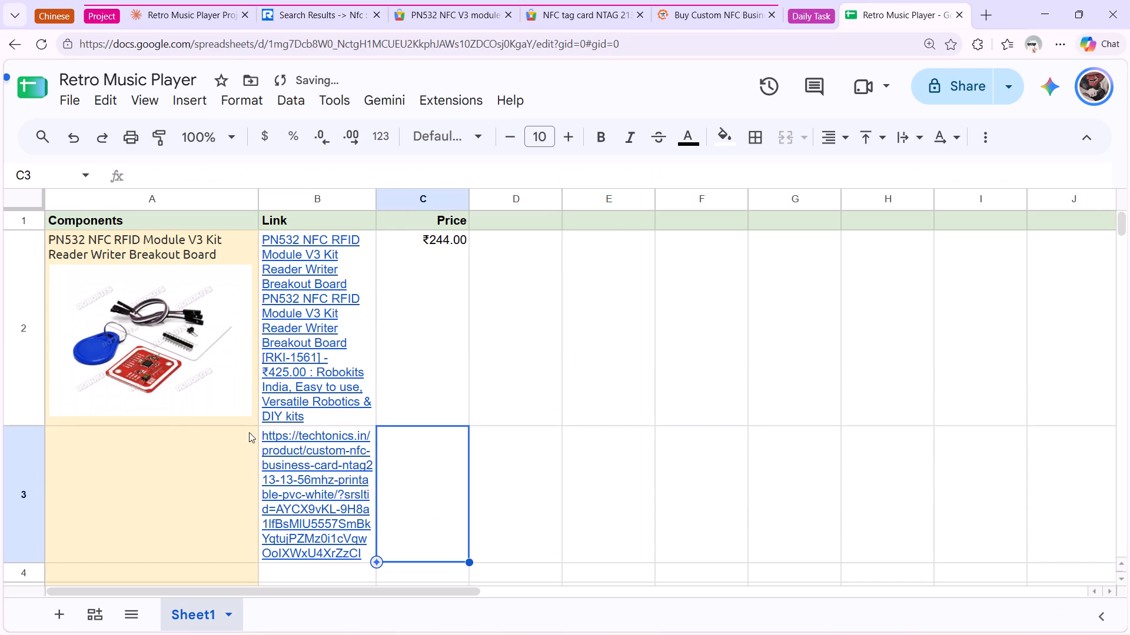
scroll(166, 420, "up", 1)
Copy "NFC Business Card – NTAG213, 13.56MHz" from the Techtonics product title into cell A3 of the Components column.
left_click(689, 9)
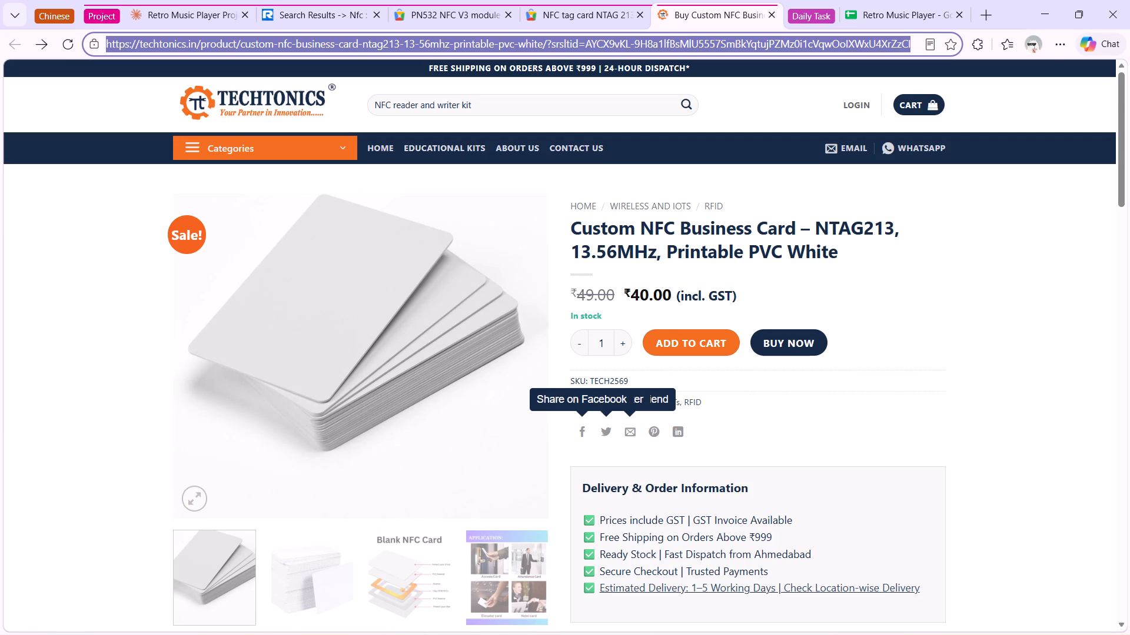
left_click_drag(637, 226, 800, 220)
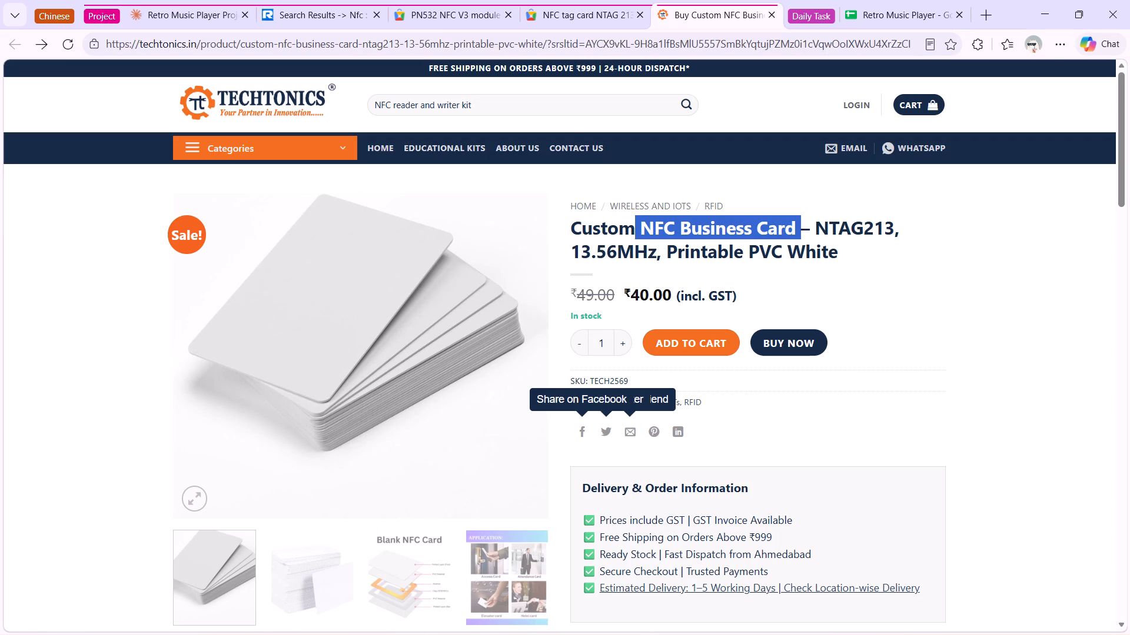
left_click_drag(800, 220, 647, 248)
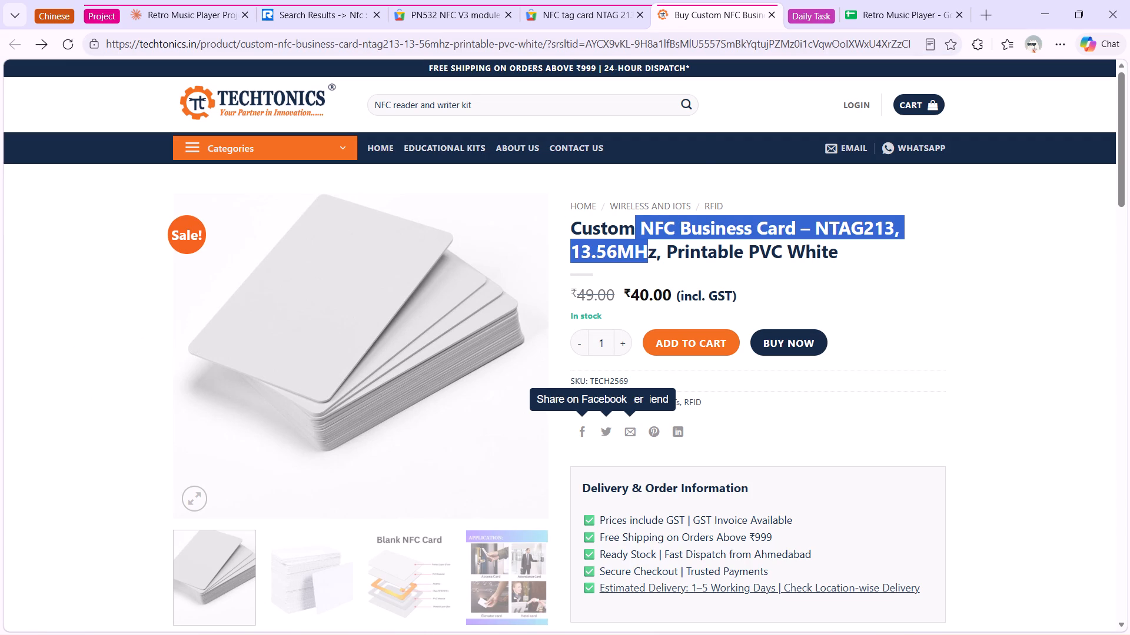
left_click_drag(647, 248, 655, 248)
key("ctrl+c")
key("ctrl+c")
key("ctrl+c")
left_click(889, 0)
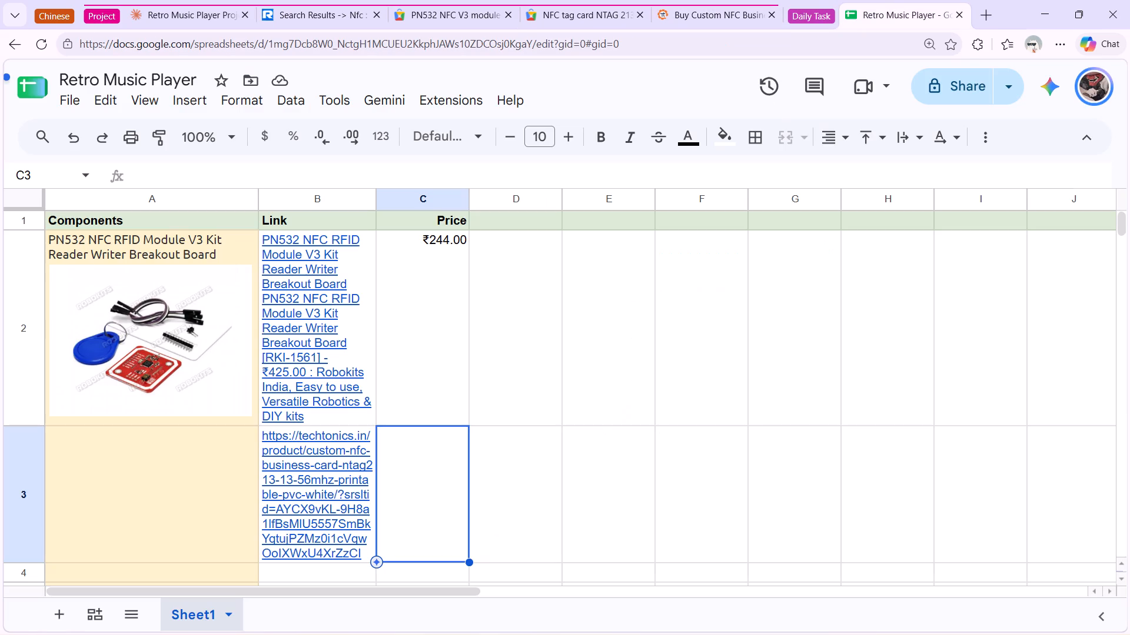
left_click(123, 467)
double_click(113, 454)
key("ctrl+v")
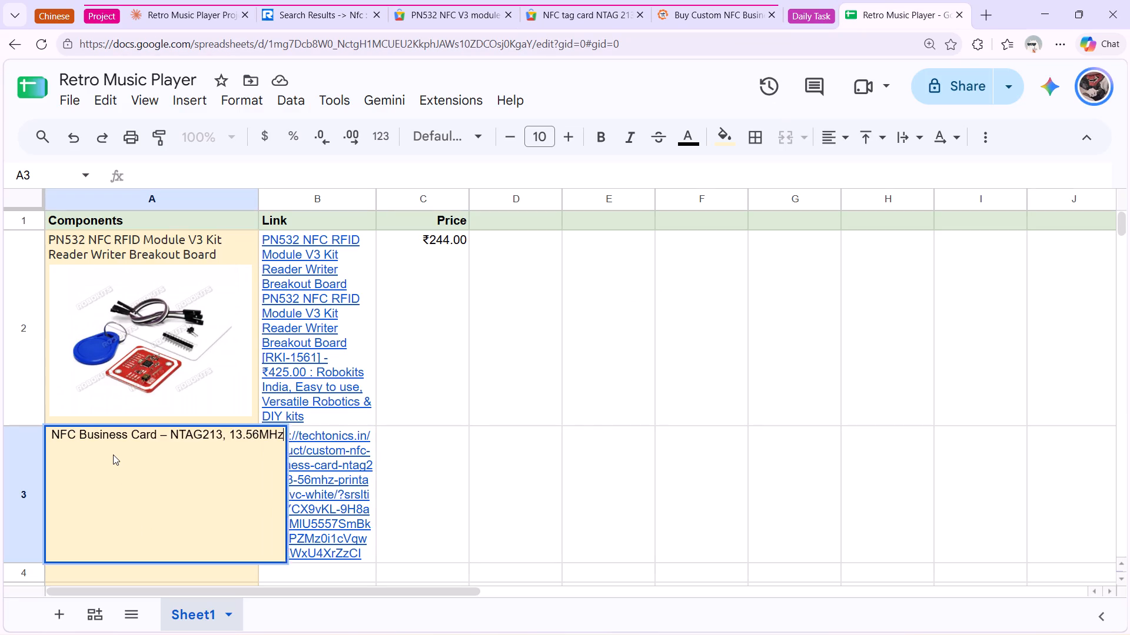
left_click(720, 425)
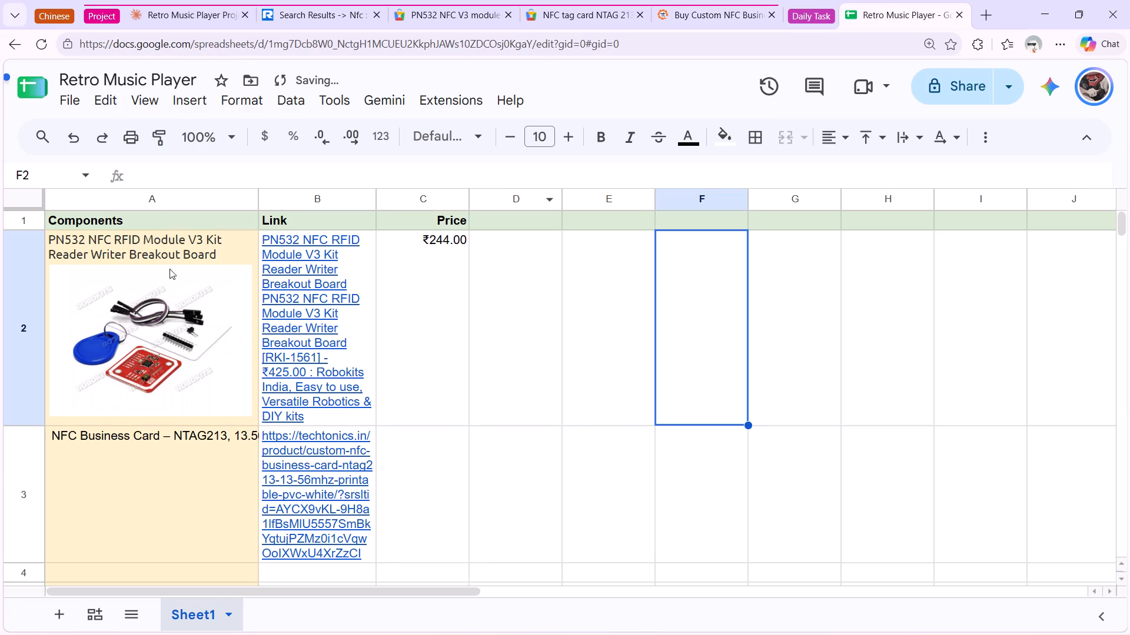
Set text wrapping to Wrap for the whole Components column.
left_click(165, 200)
left_click(251, 101)
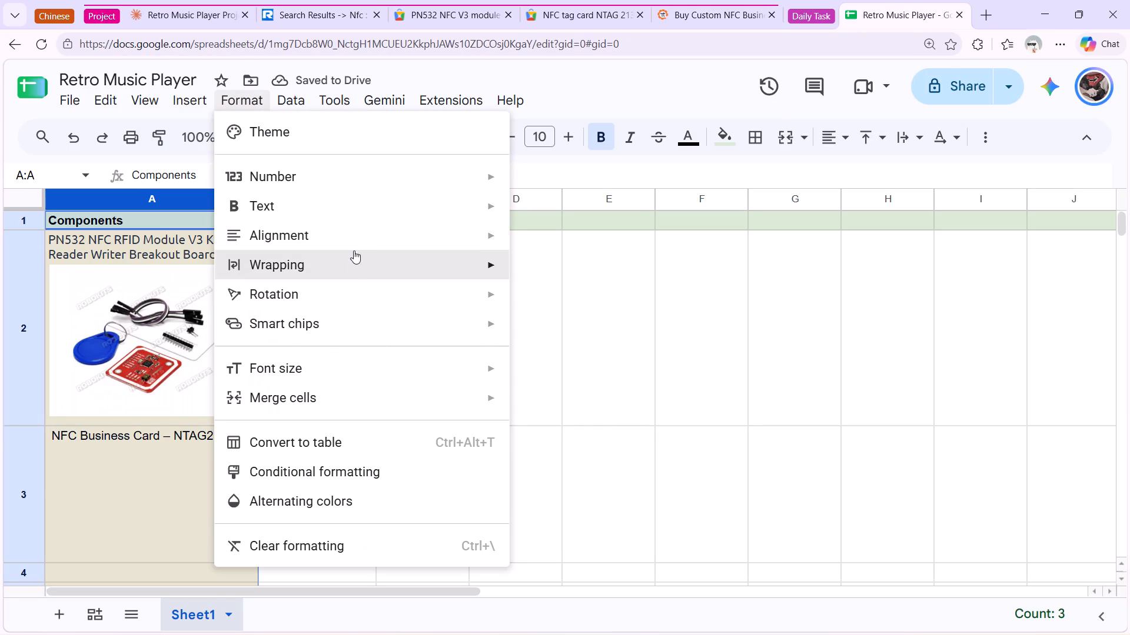
left_click(576, 300)
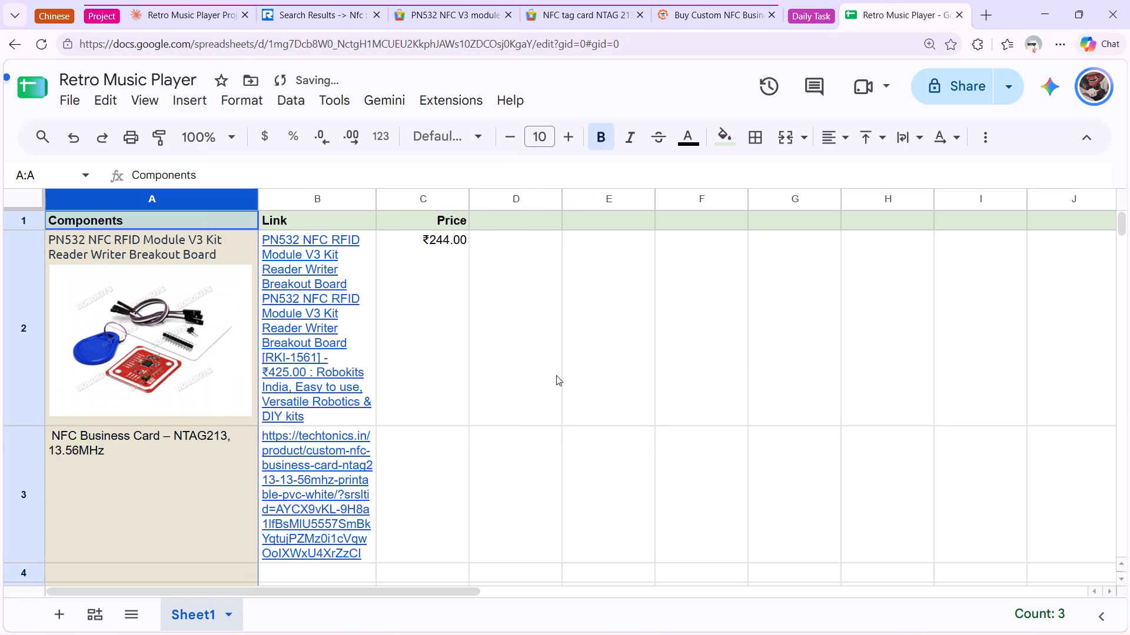
left_click(602, 442)
Copy the main white card product photo from the Techtonics page and paste it at cell A3 of the Retro Music Player sheet.
left_click(670, 9)
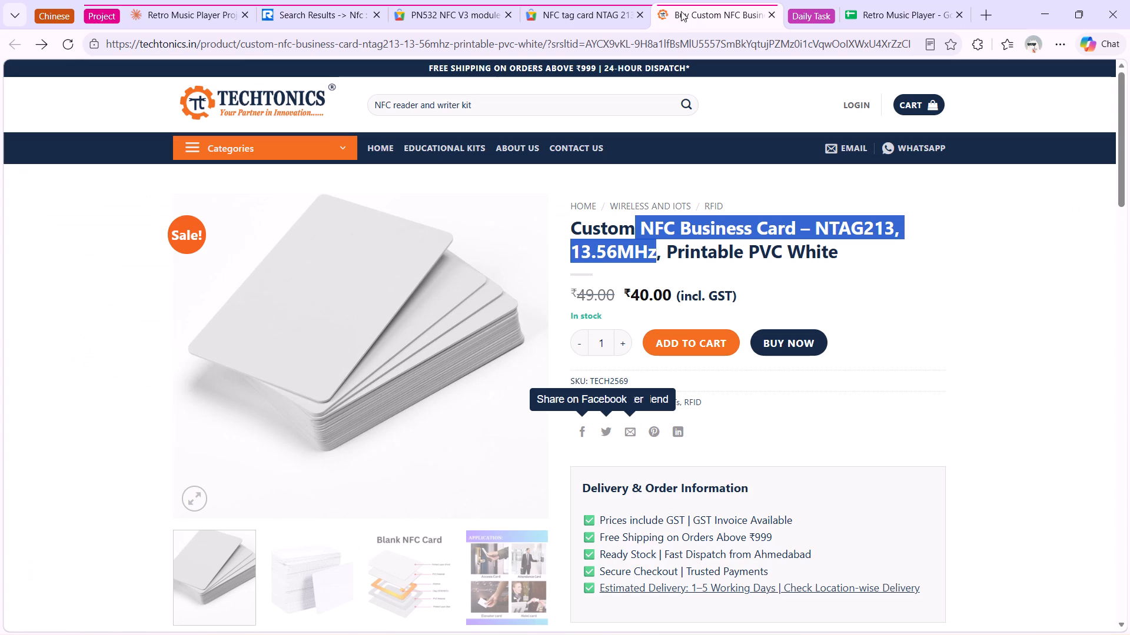
scroll(335, 563, "down", 1)
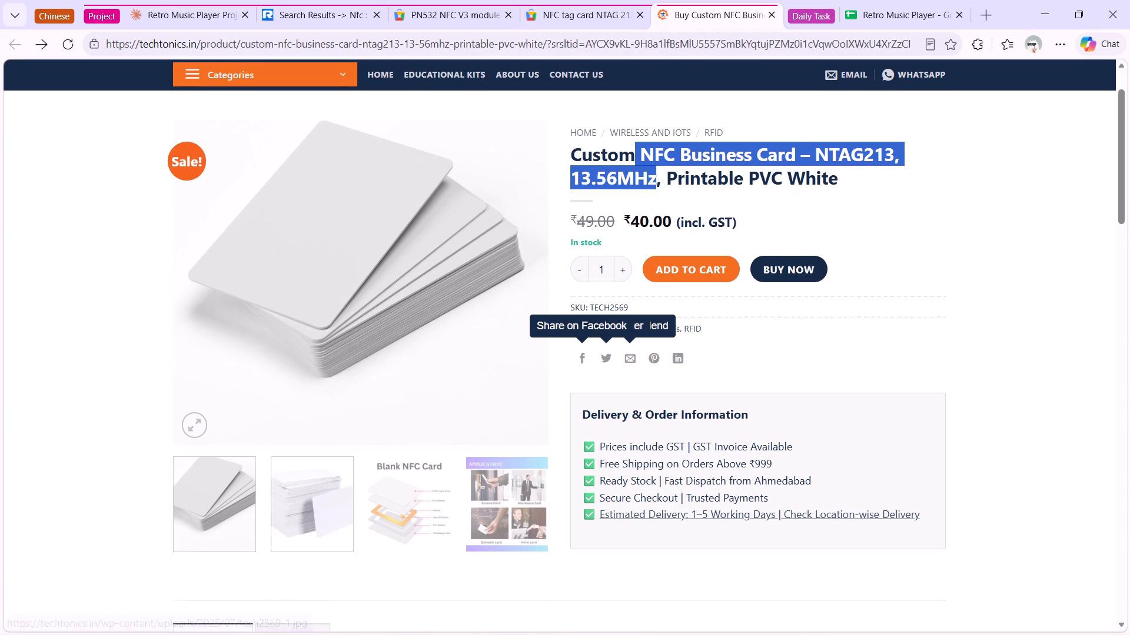
scroll(493, 517, "down", 2)
scroll(490, 515, "up", 3)
right_click(368, 367)
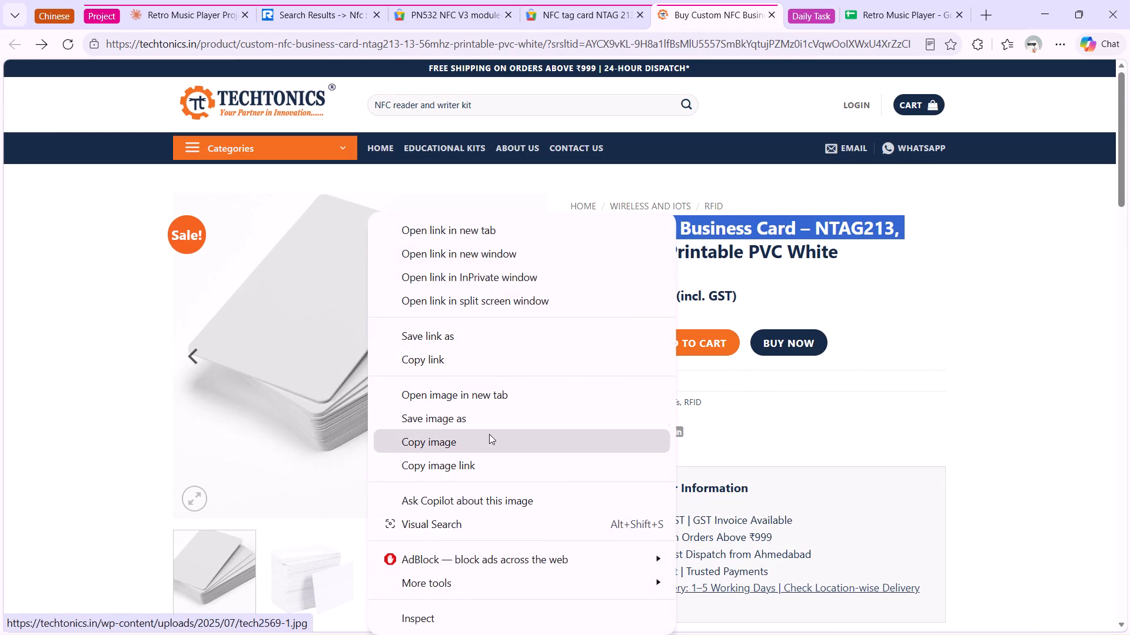
left_click(467, 436)
left_click(892, 6)
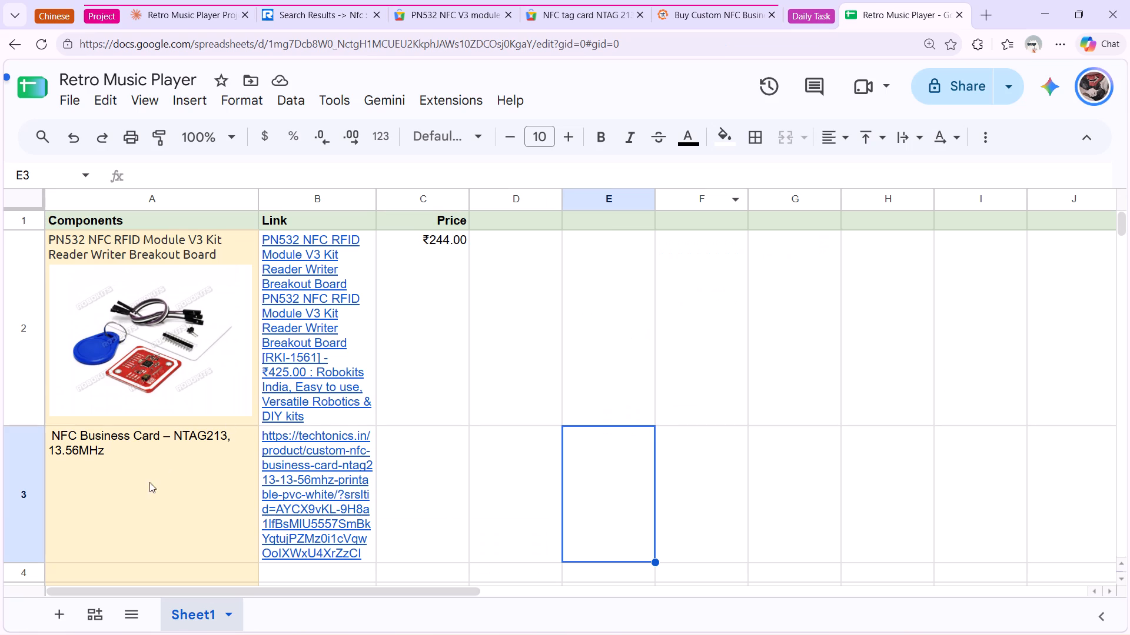
left_click(139, 484)
key("ctrl+v")
Shrink the card photo and move it so it fits inside cell A3 beside and below the component name.
scroll(141, 483, "down", 2)
scroll(468, 513, "down", 3)
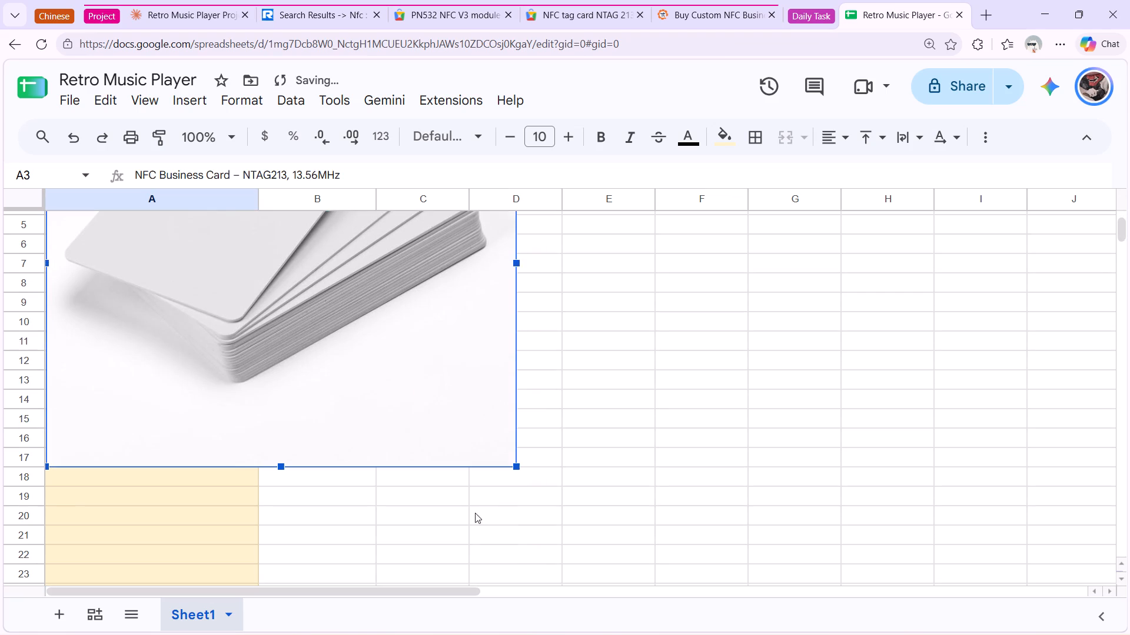
left_click_drag(513, 469, 210, 285)
scroll(236, 341, "up", 3)
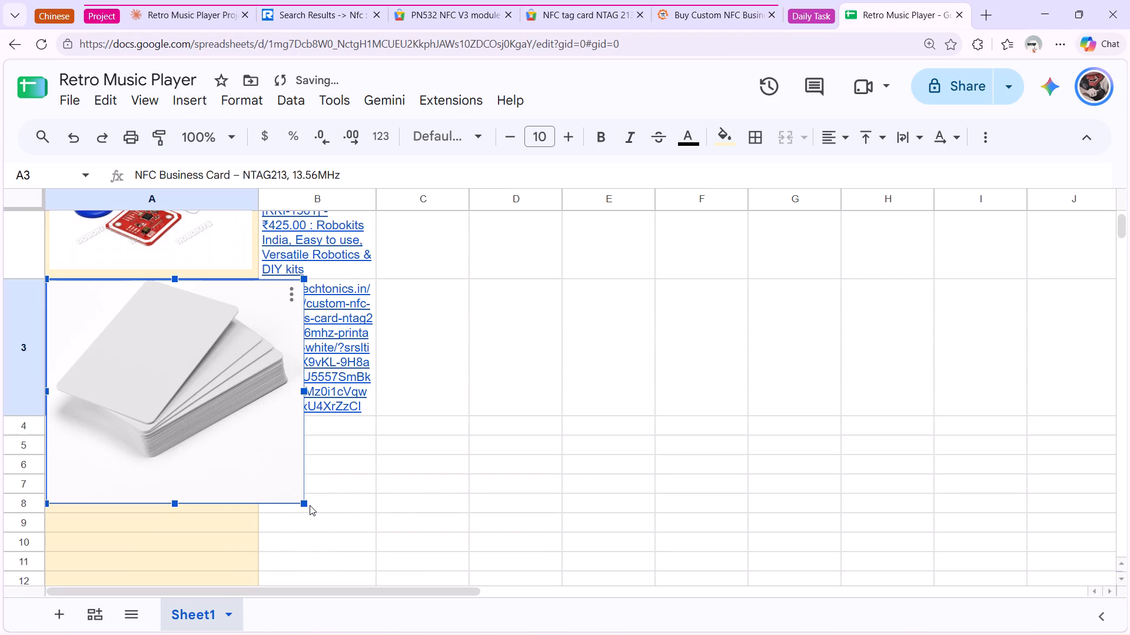
left_click_drag(305, 505, 198, 376)
scroll(196, 392, "up", 1)
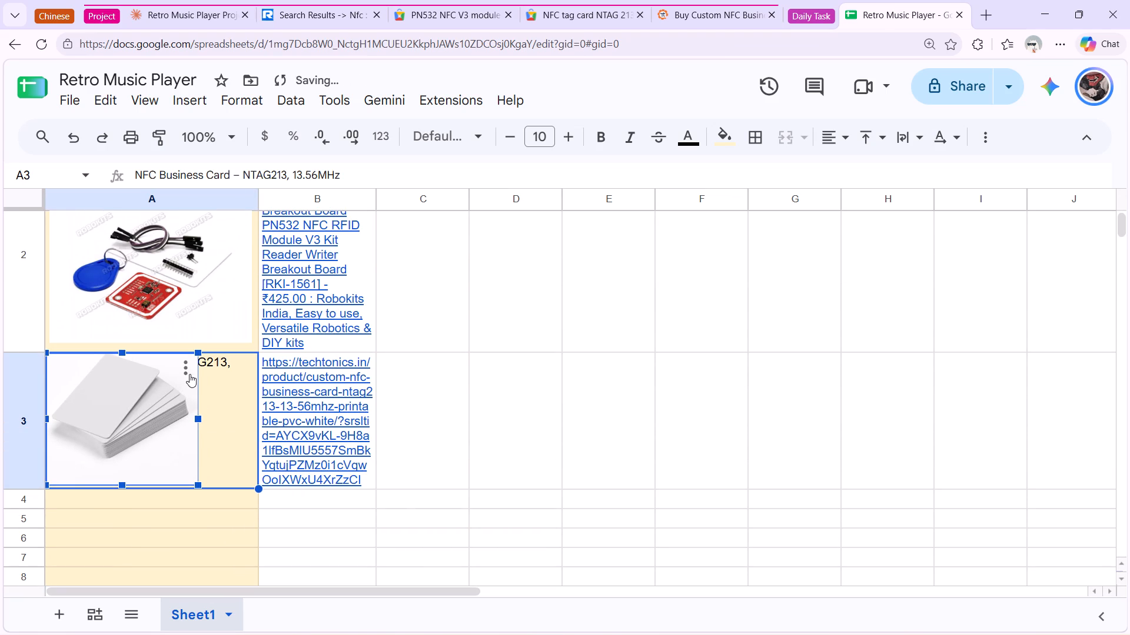
left_click_drag(198, 353, 192, 359)
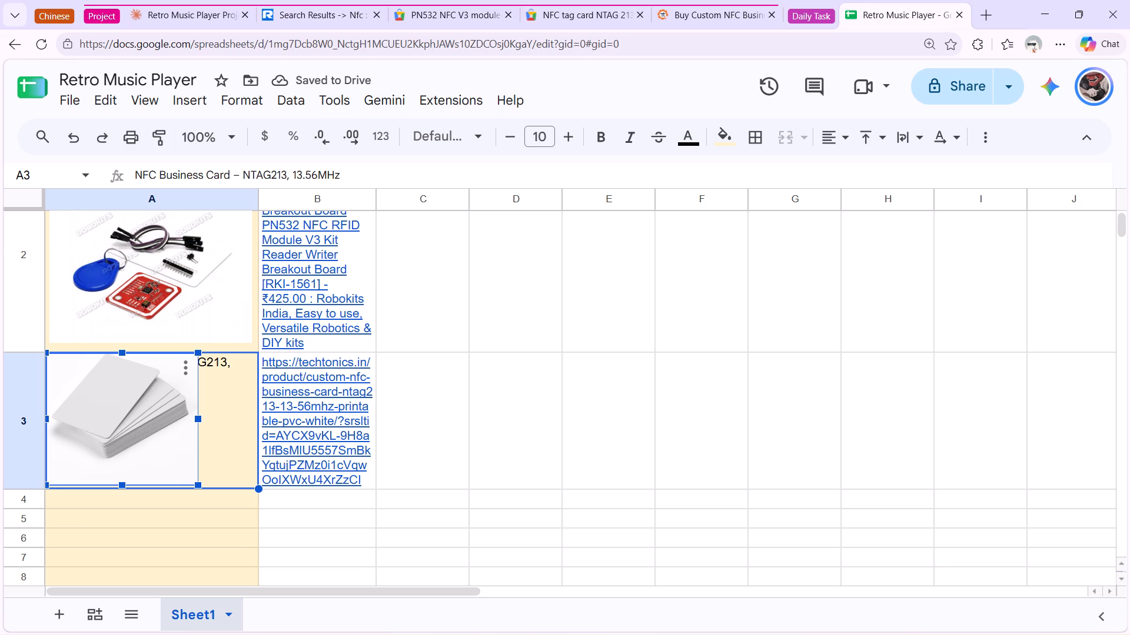
left_click_drag(198, 487, 152, 443)
left_click_drag(95, 394, 105, 406)
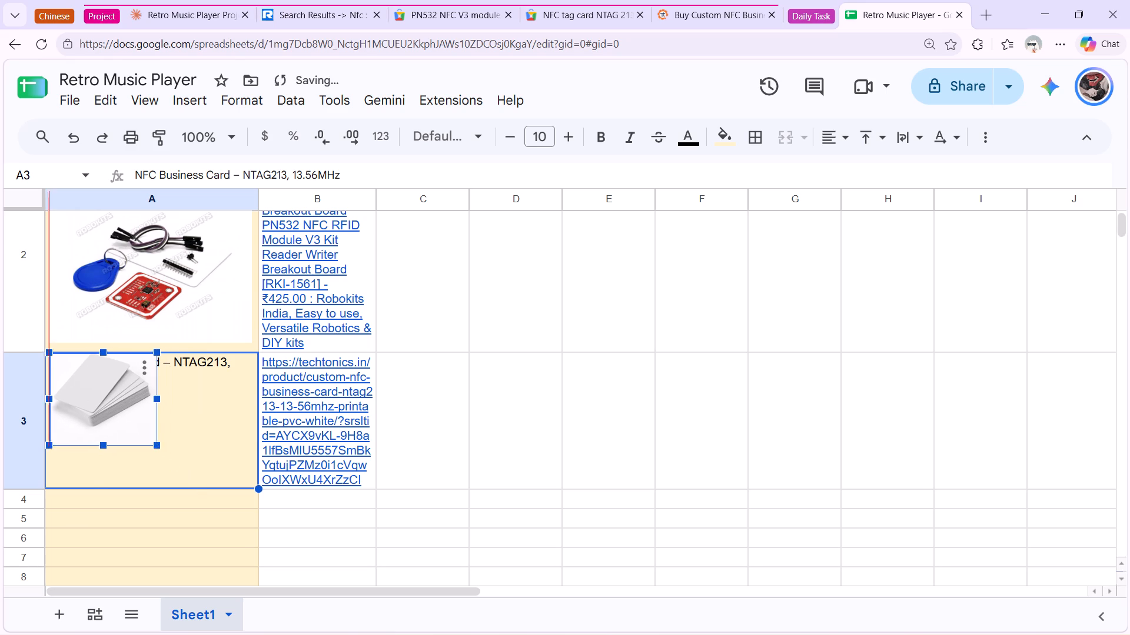
left_click_drag(105, 406, 162, 417)
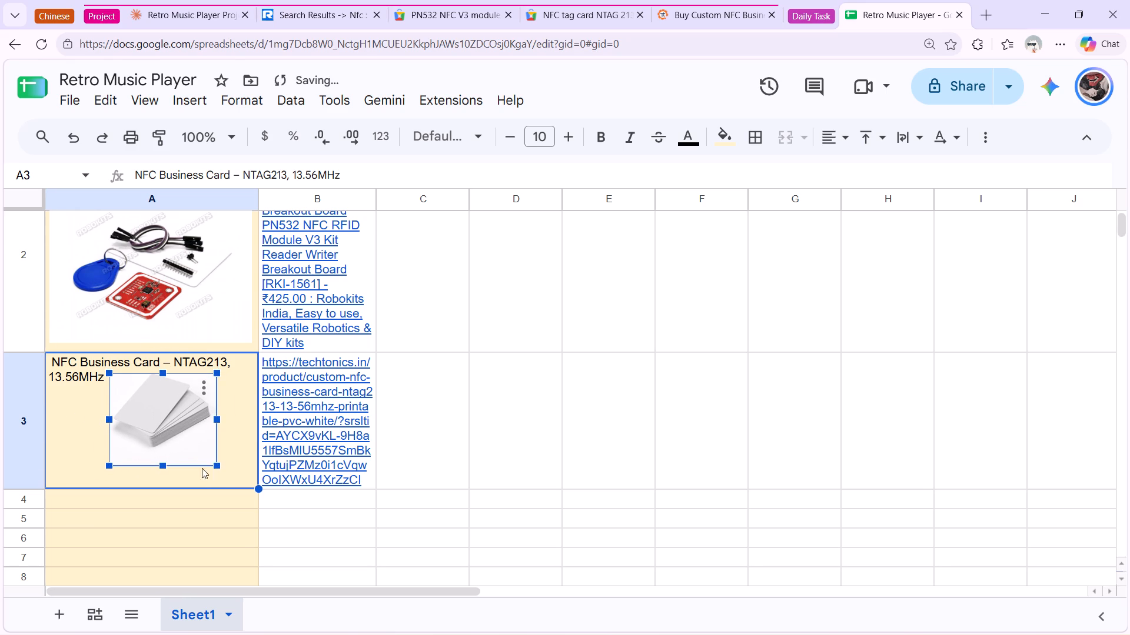
left_click_drag(218, 467, 236, 479)
left_click(509, 450)
scroll(471, 428, "up", 2)
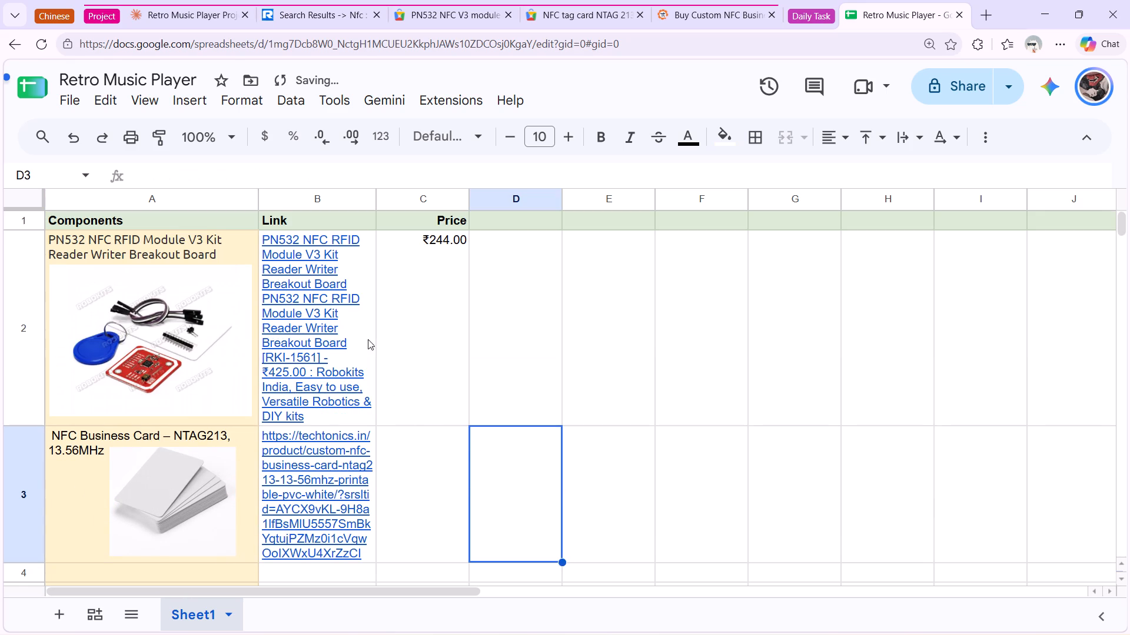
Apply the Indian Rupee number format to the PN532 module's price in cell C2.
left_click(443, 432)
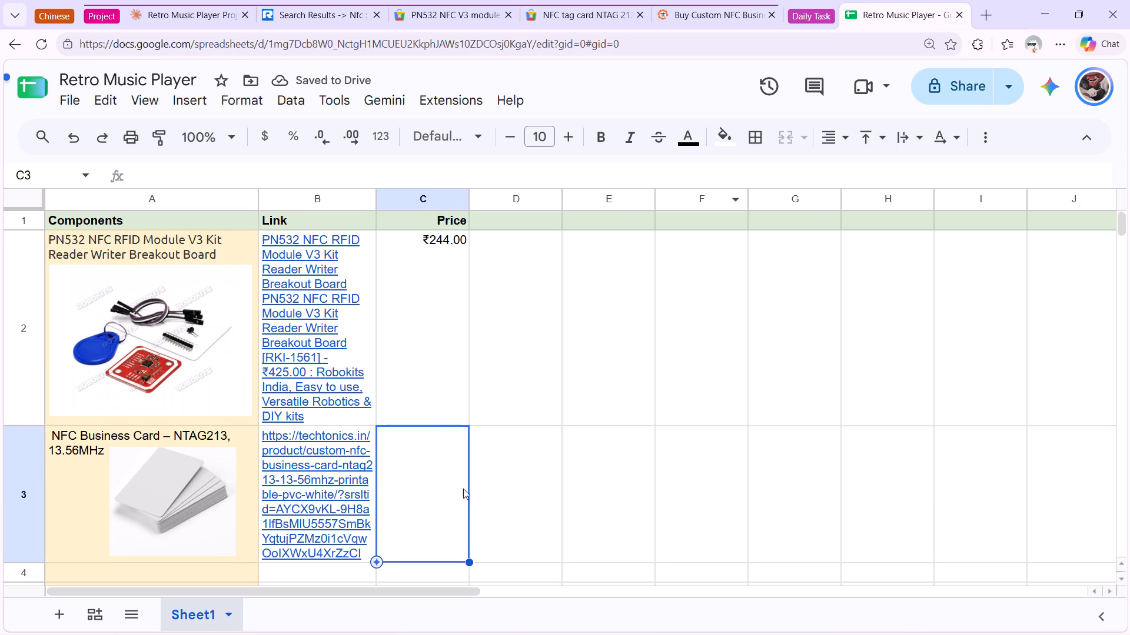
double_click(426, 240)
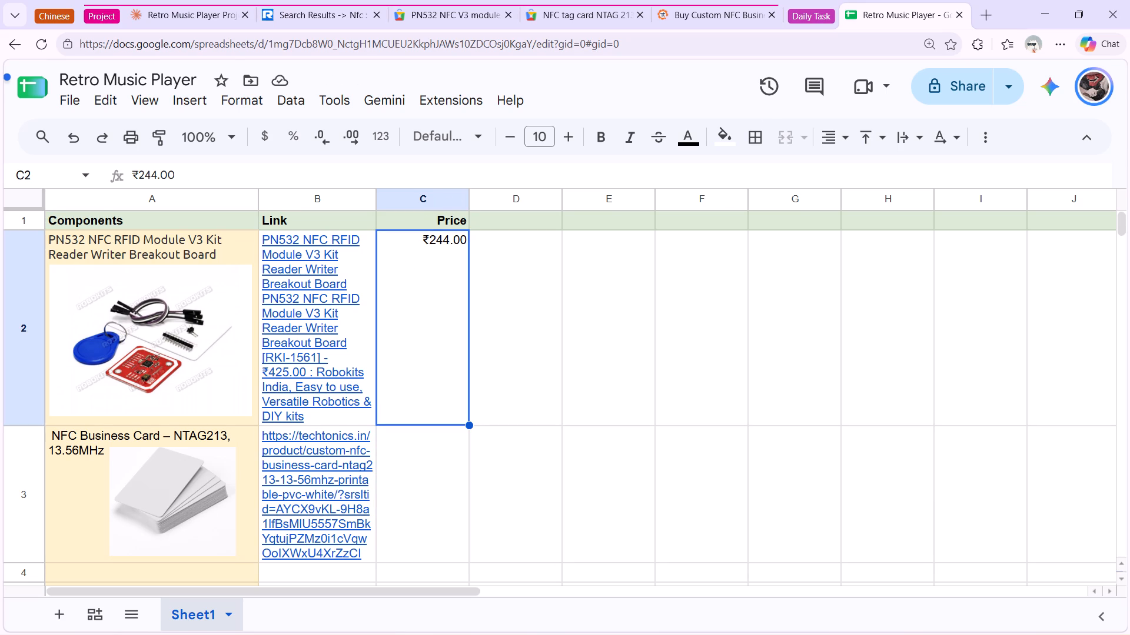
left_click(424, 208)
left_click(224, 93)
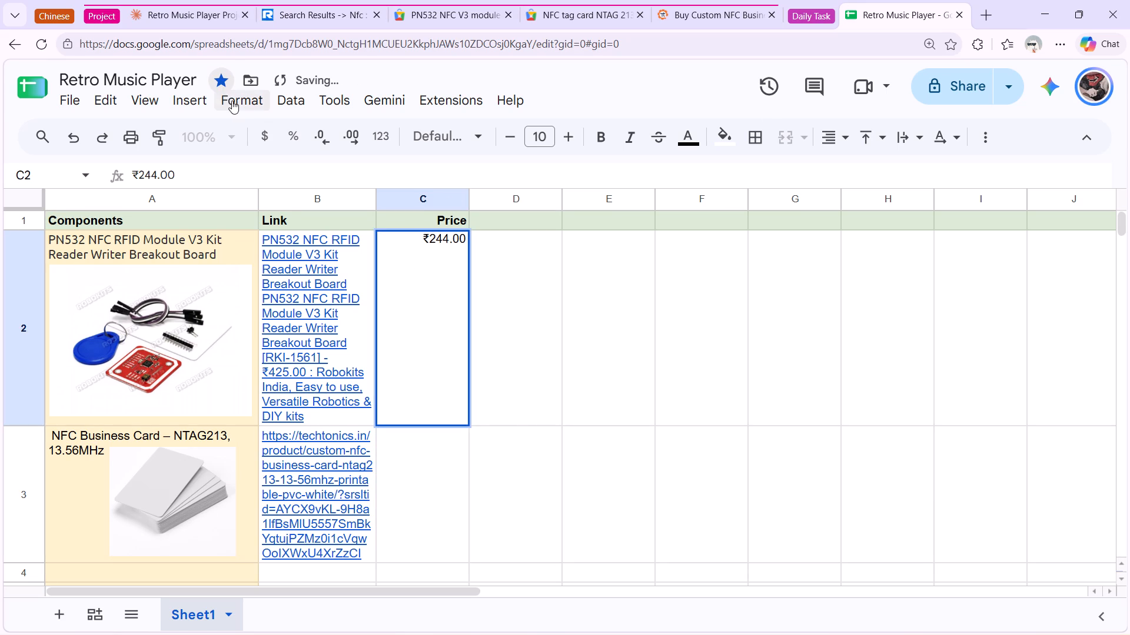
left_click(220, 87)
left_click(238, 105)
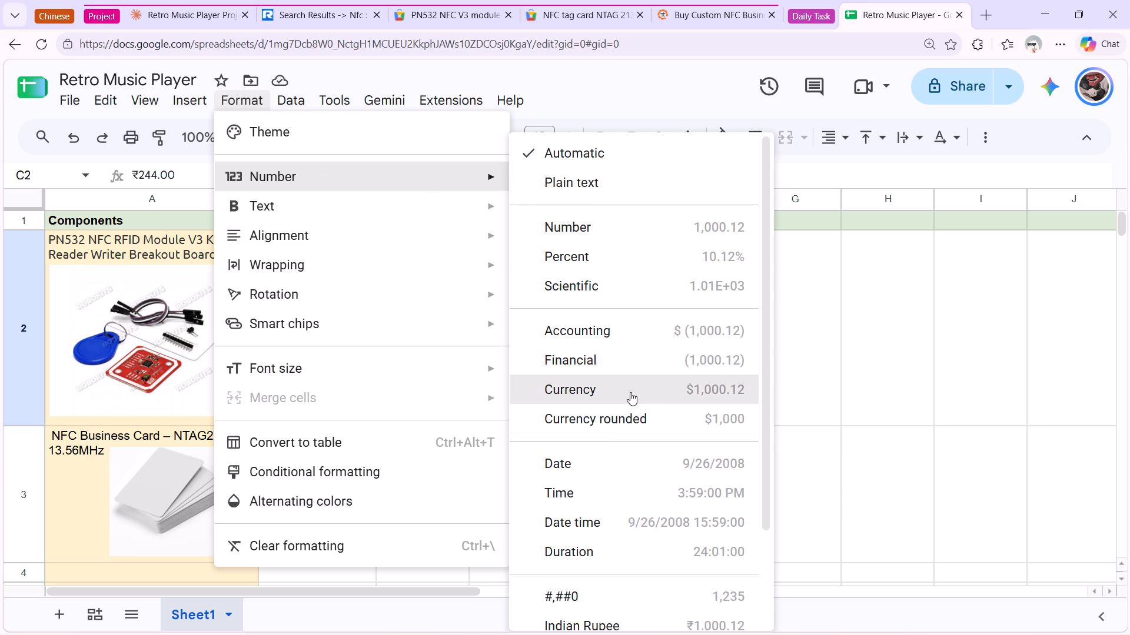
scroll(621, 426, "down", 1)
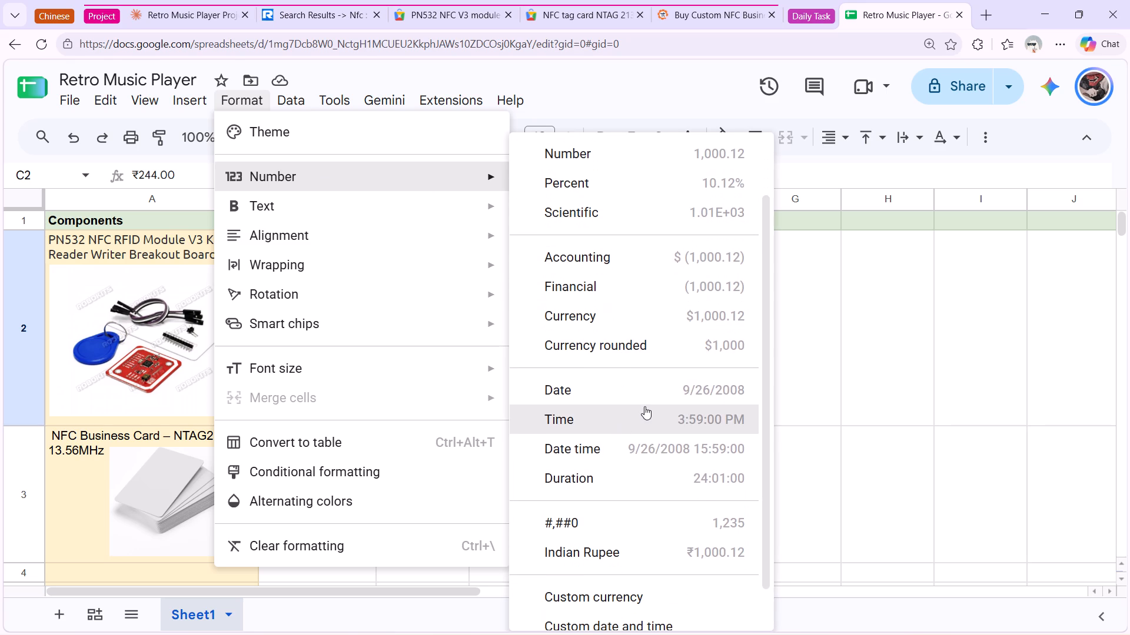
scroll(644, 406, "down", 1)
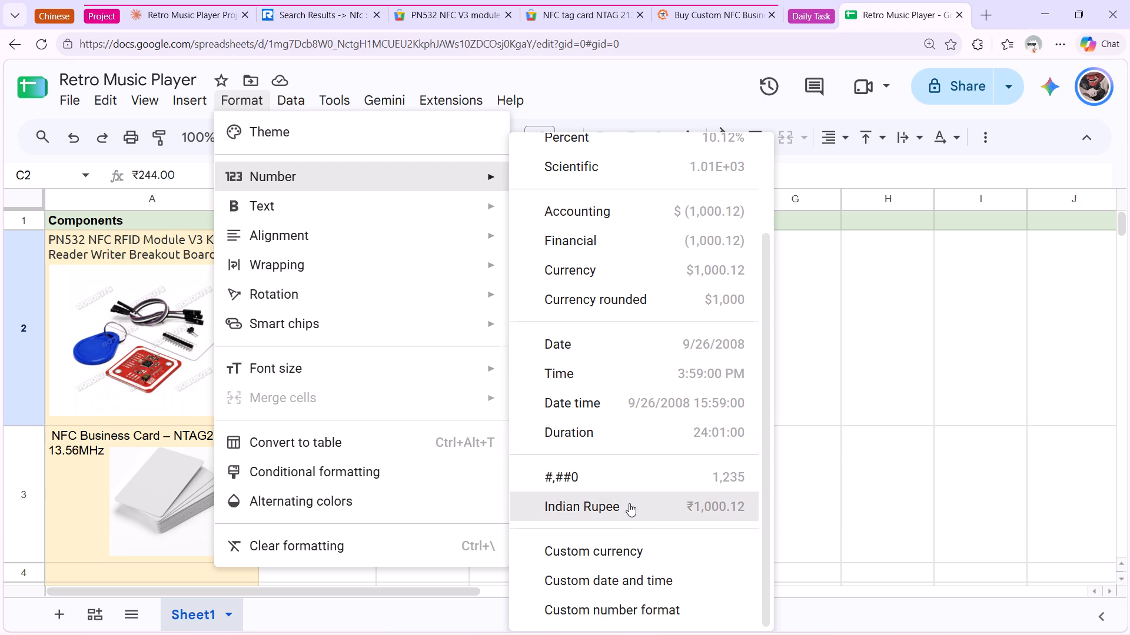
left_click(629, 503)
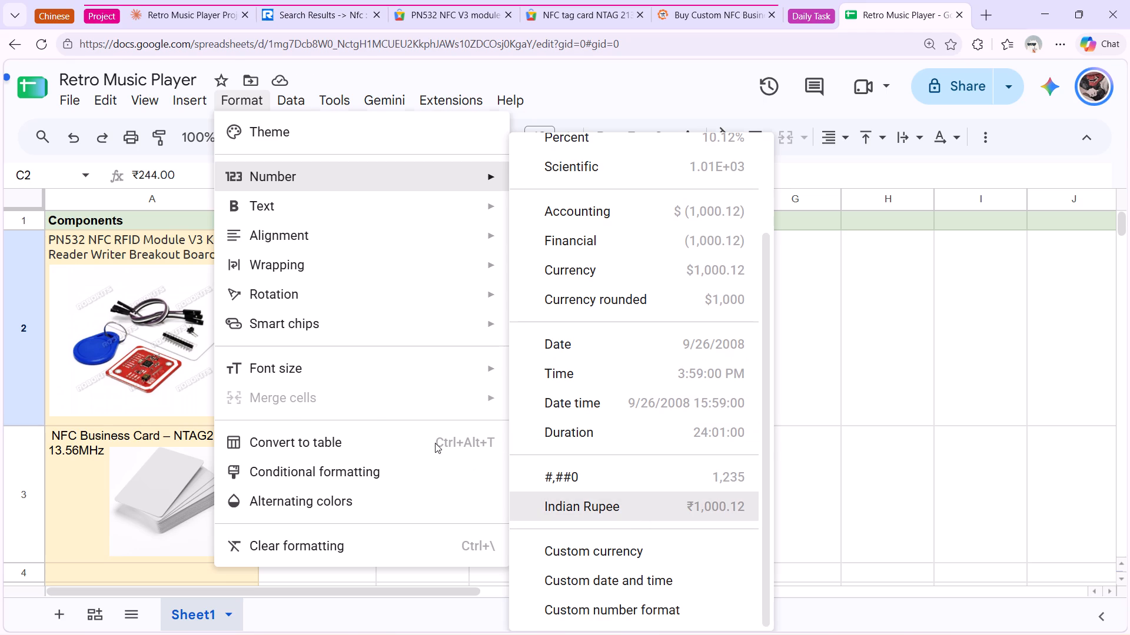
Enter 40 as the NFC Business Card's price in cell C3.
left_click(435, 443)
double_click(435, 454)
type("40")
left_click(558, 486)
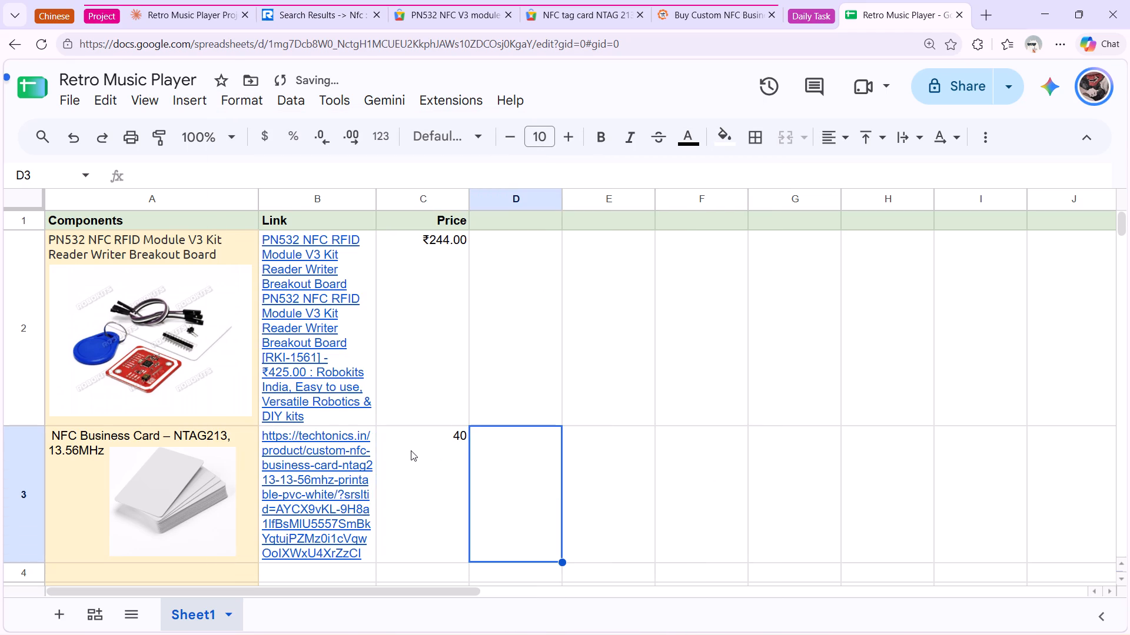
Apply the Indian Rupee number format to the whole Price column.
left_click(408, 449)
left_click(410, 200)
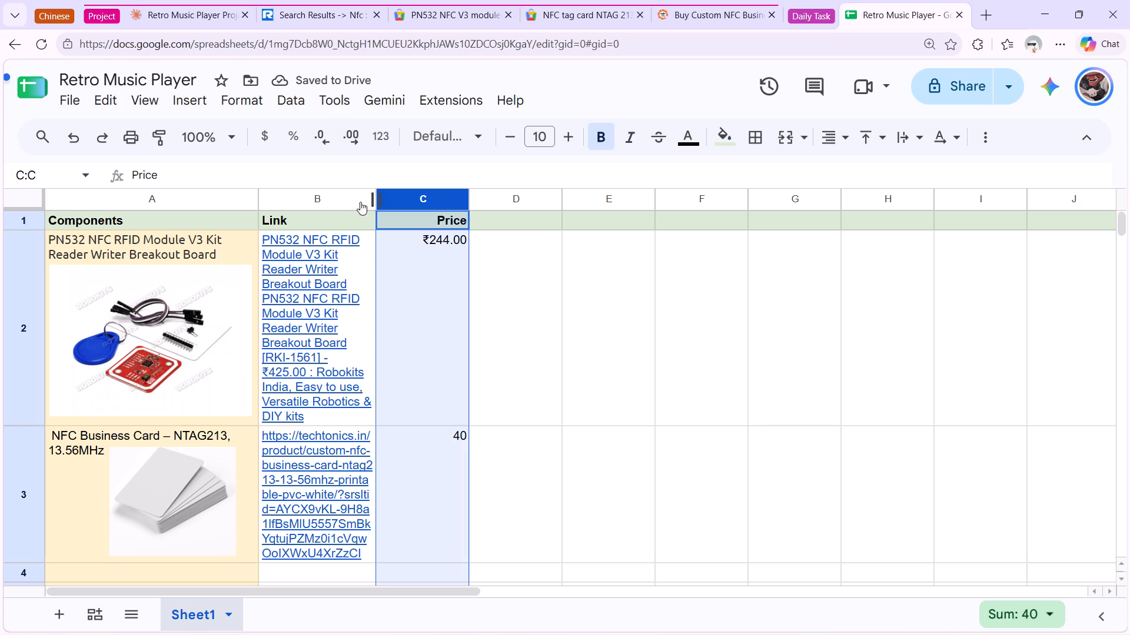
left_click(232, 94)
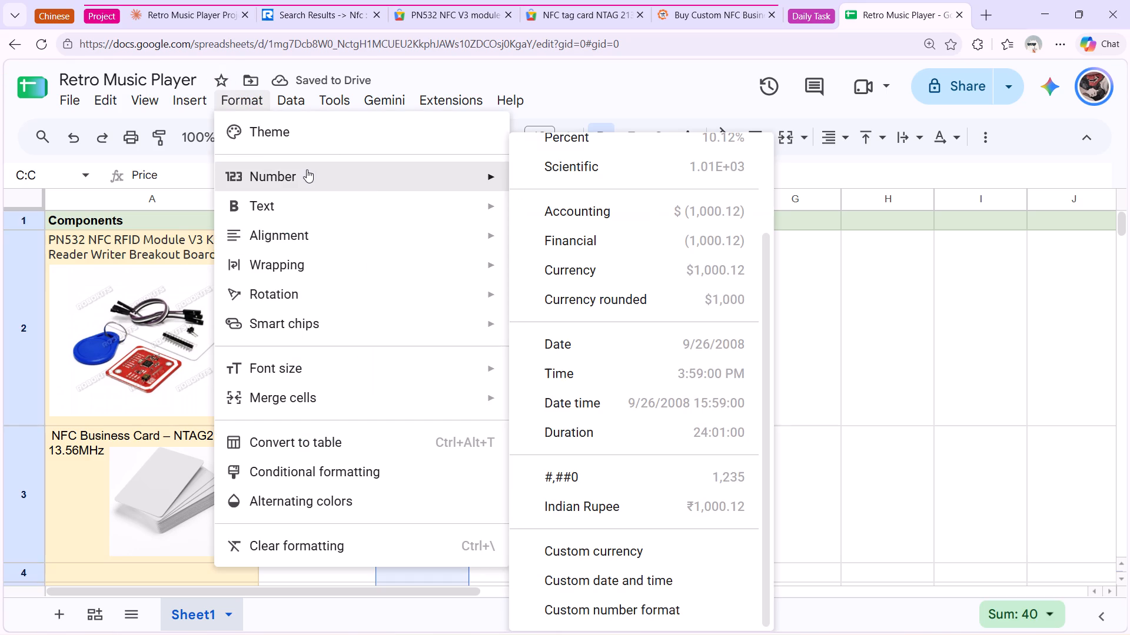
left_click(643, 507)
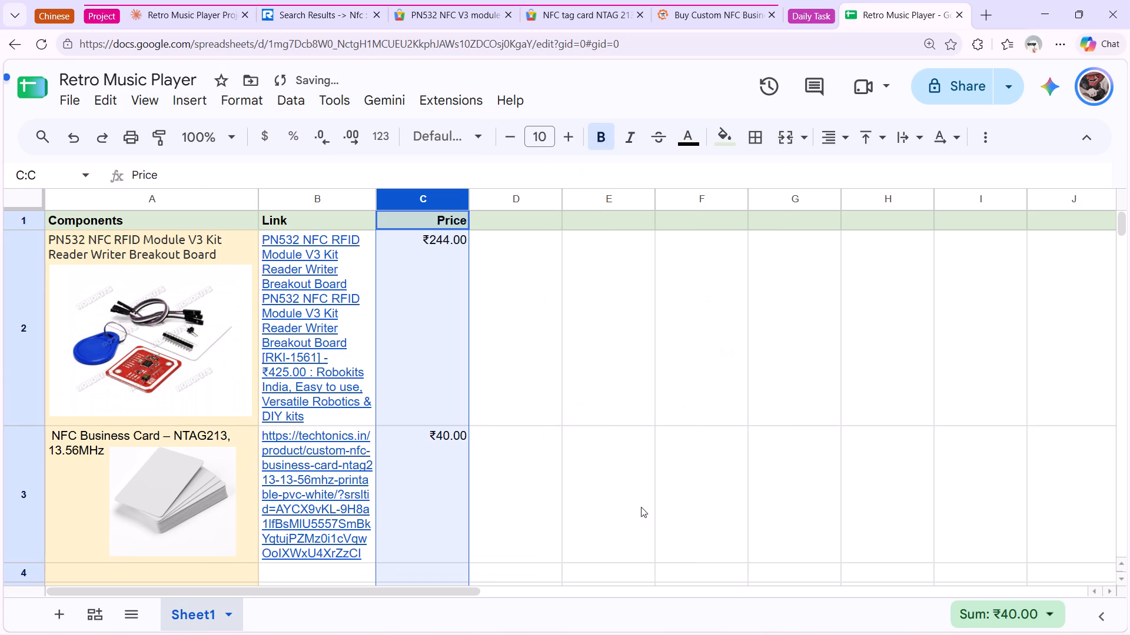
left_click(560, 463)
scroll(536, 464, "down", 4)
scroll(522, 464, "up", 3)
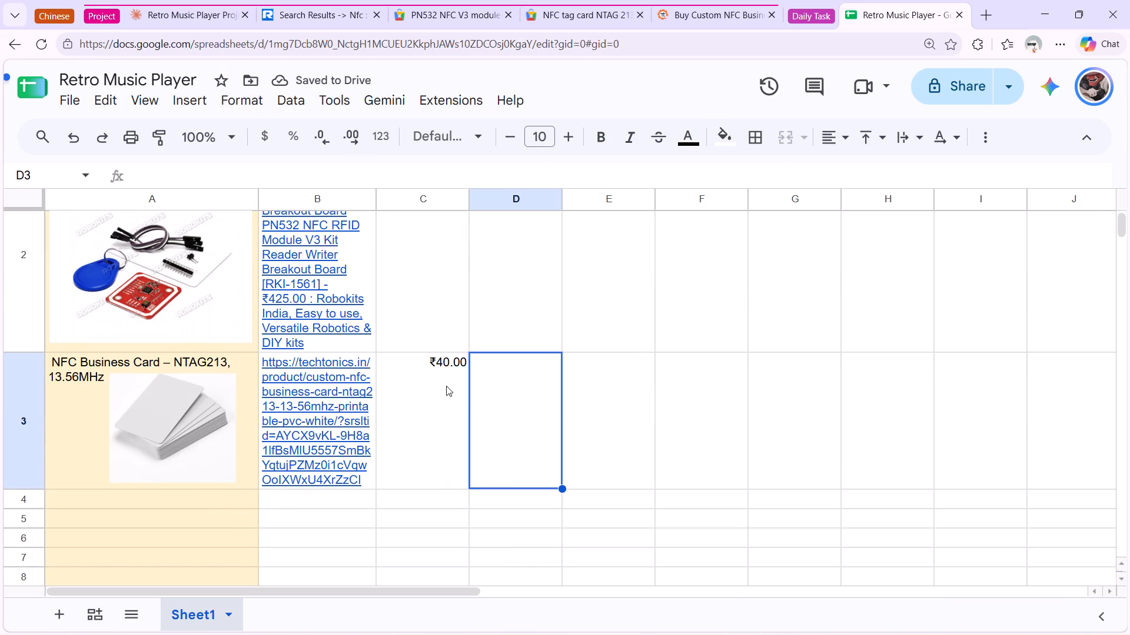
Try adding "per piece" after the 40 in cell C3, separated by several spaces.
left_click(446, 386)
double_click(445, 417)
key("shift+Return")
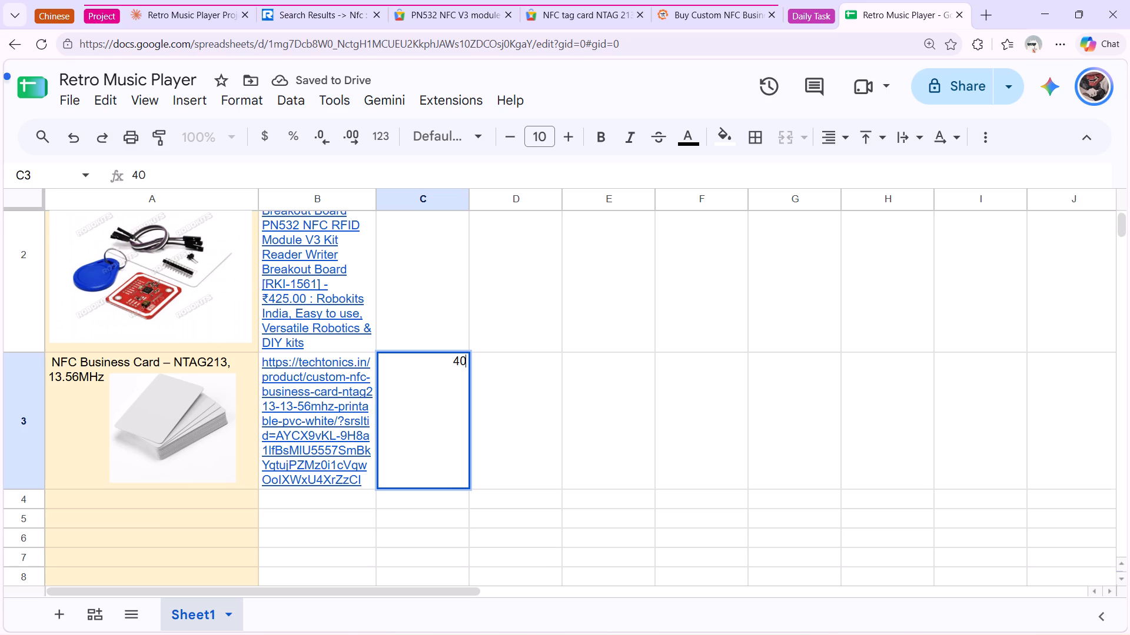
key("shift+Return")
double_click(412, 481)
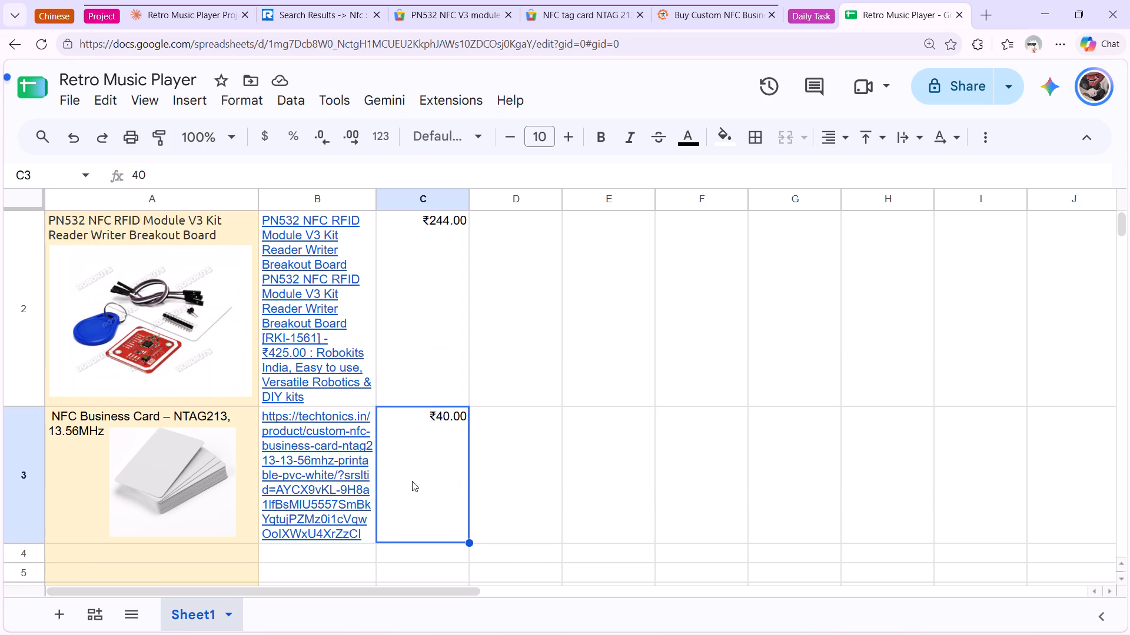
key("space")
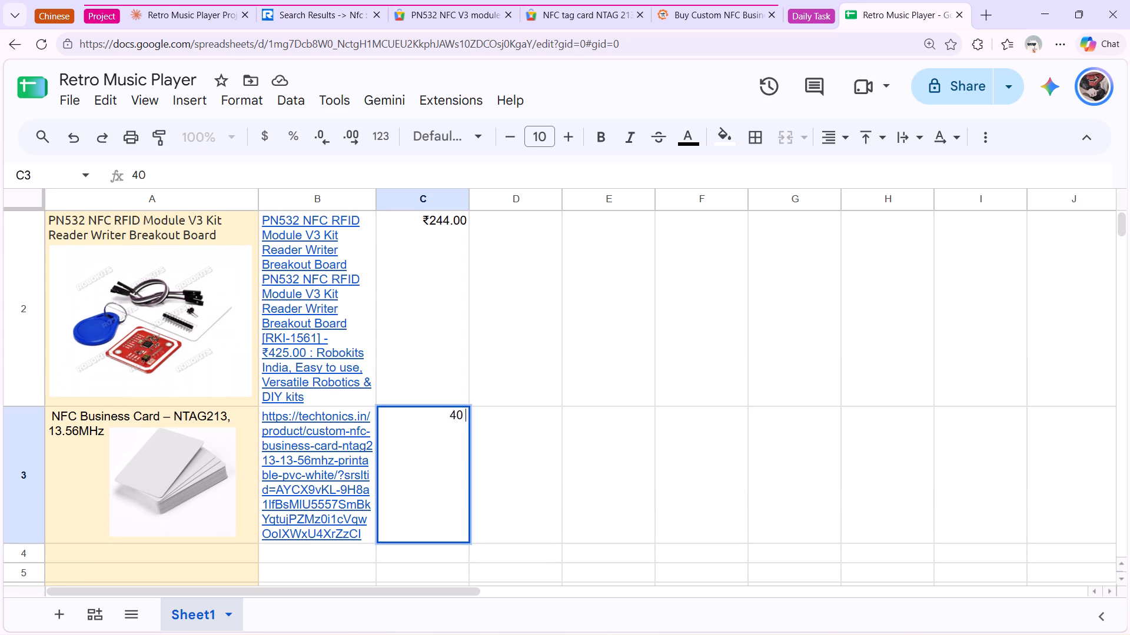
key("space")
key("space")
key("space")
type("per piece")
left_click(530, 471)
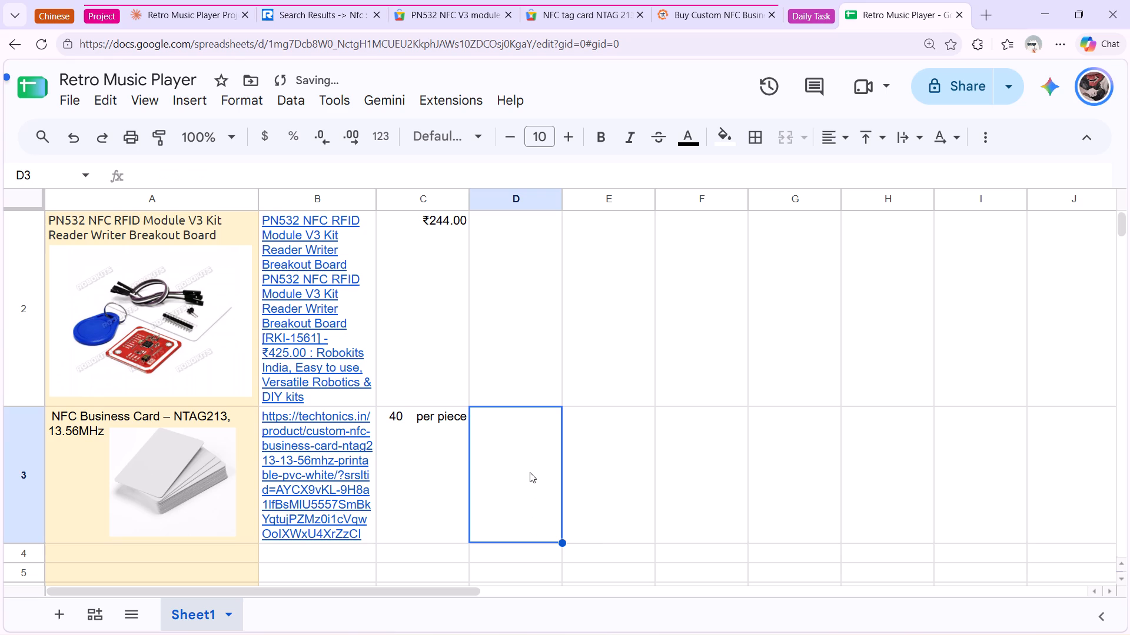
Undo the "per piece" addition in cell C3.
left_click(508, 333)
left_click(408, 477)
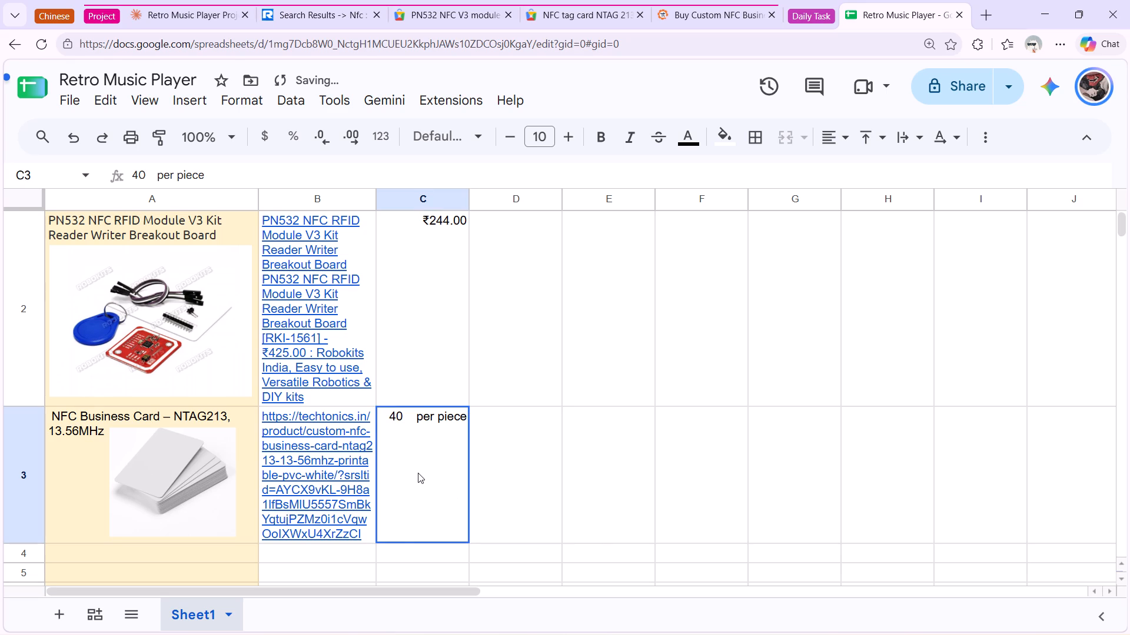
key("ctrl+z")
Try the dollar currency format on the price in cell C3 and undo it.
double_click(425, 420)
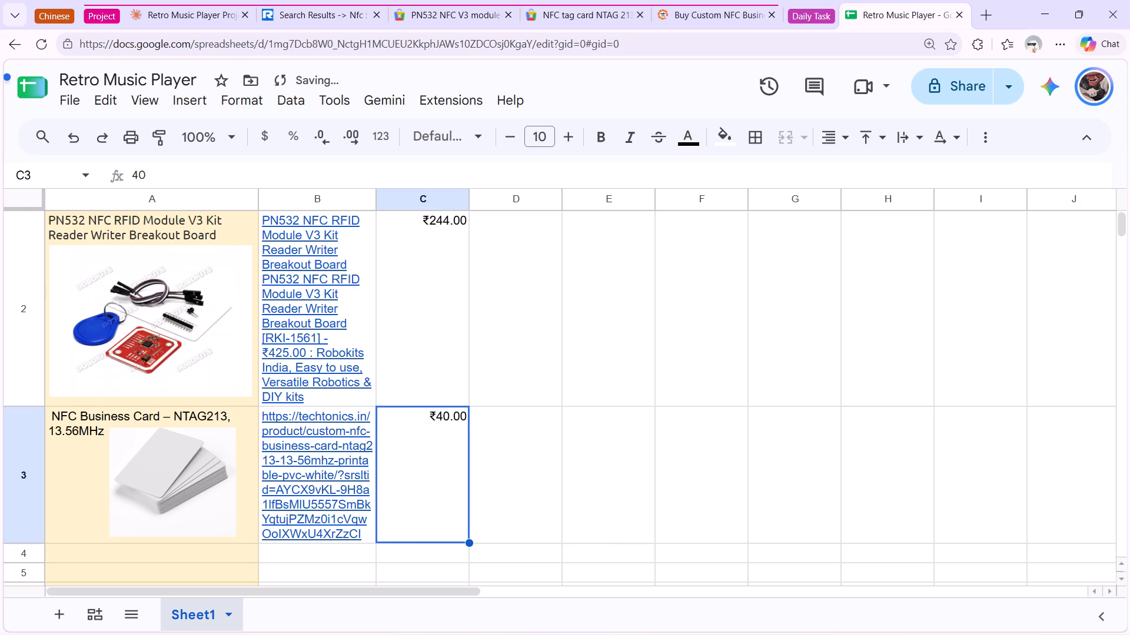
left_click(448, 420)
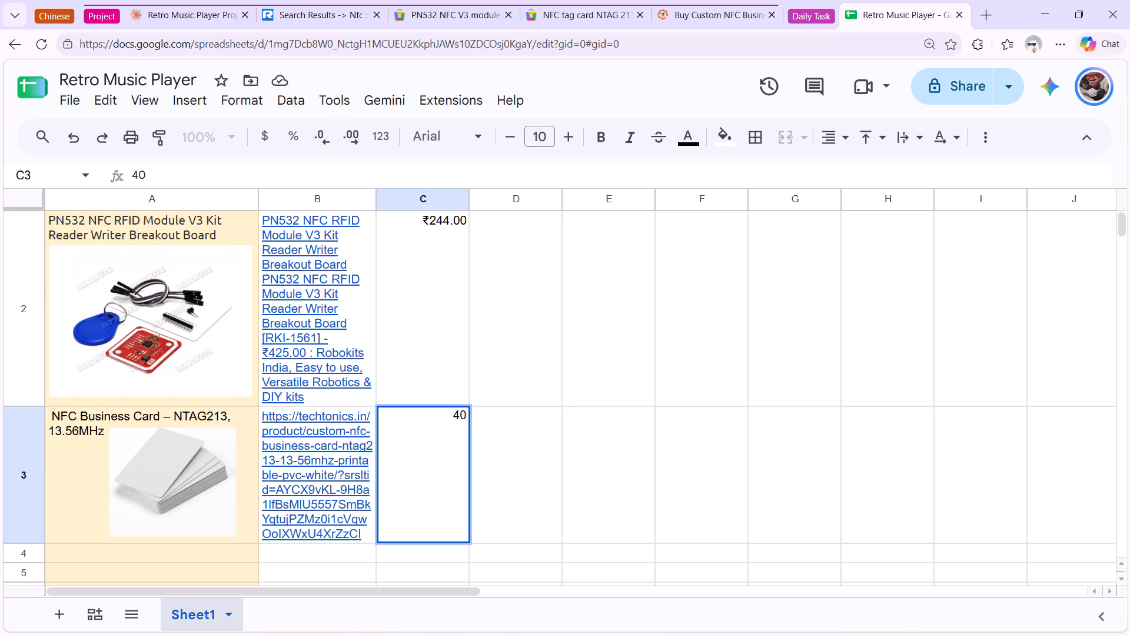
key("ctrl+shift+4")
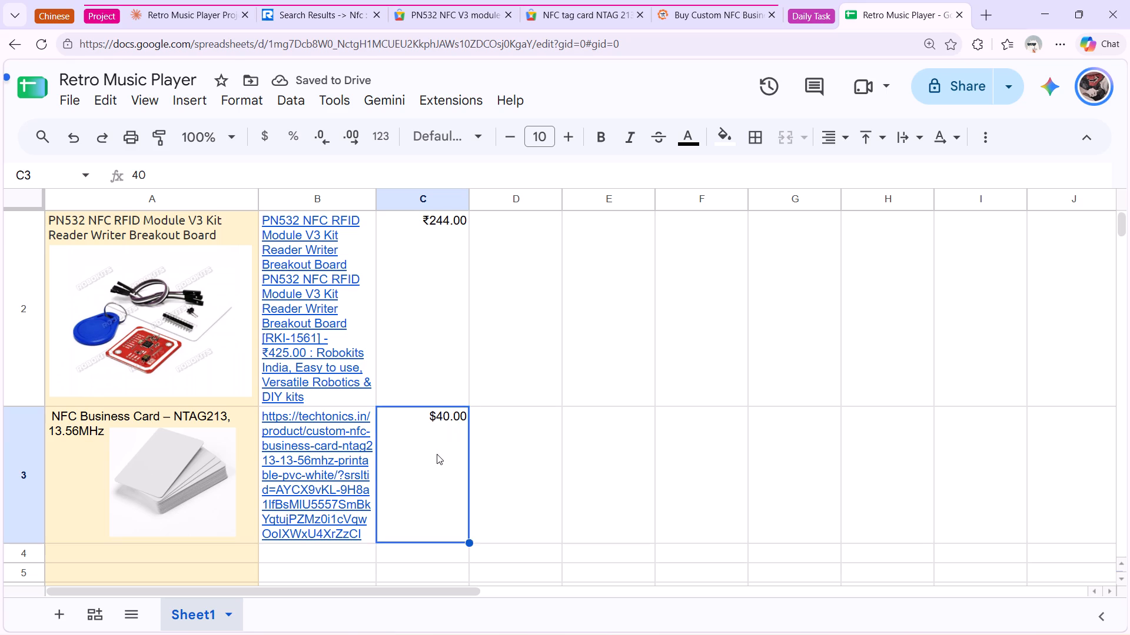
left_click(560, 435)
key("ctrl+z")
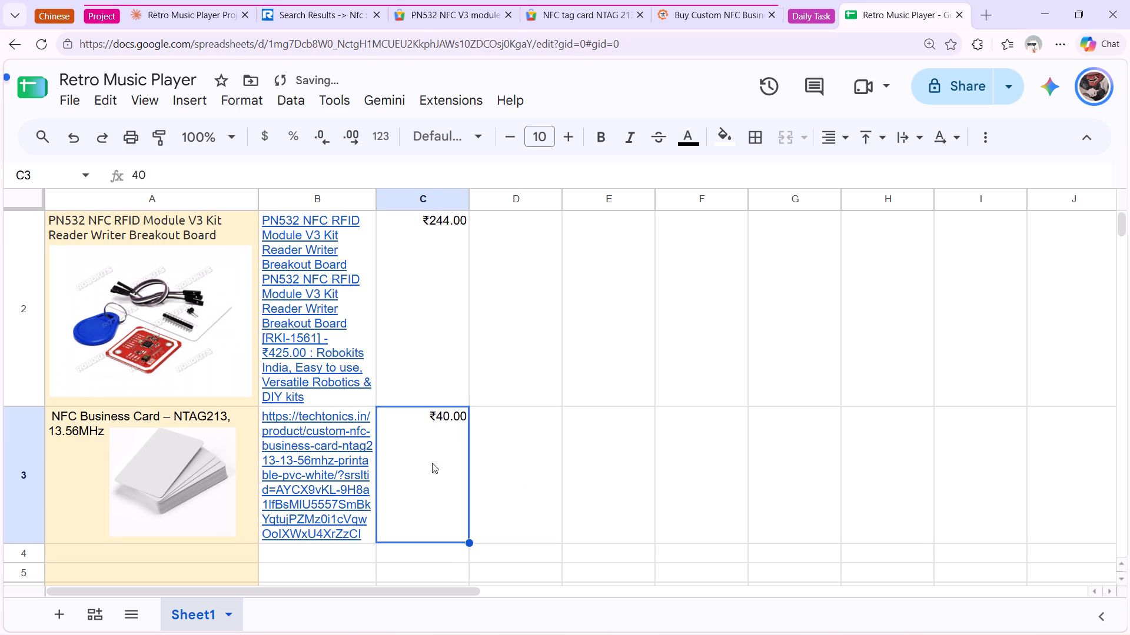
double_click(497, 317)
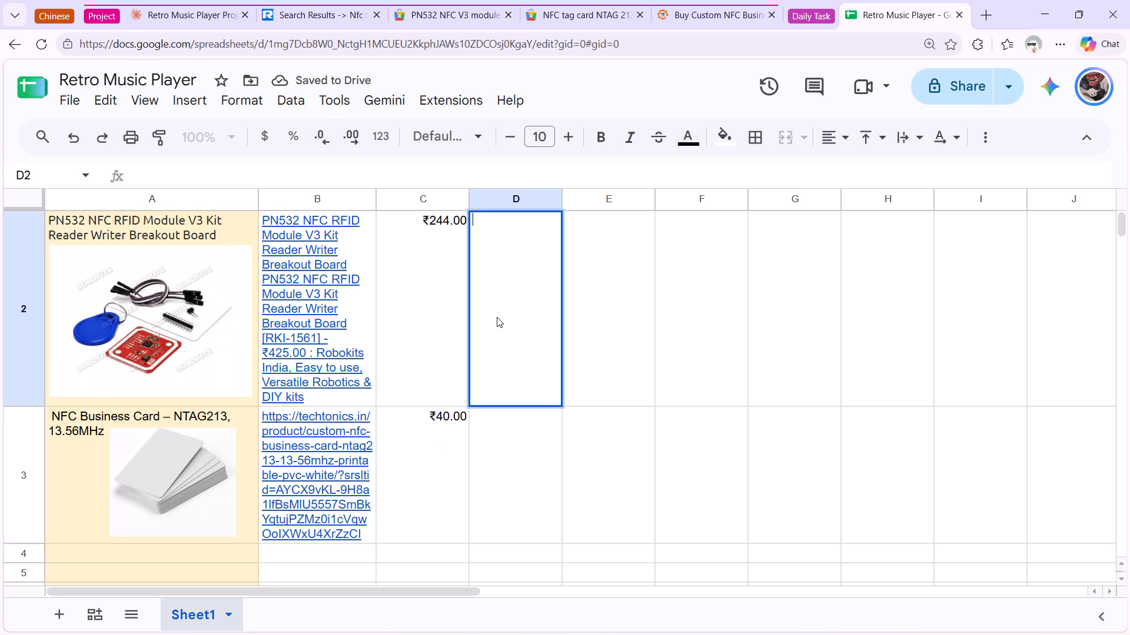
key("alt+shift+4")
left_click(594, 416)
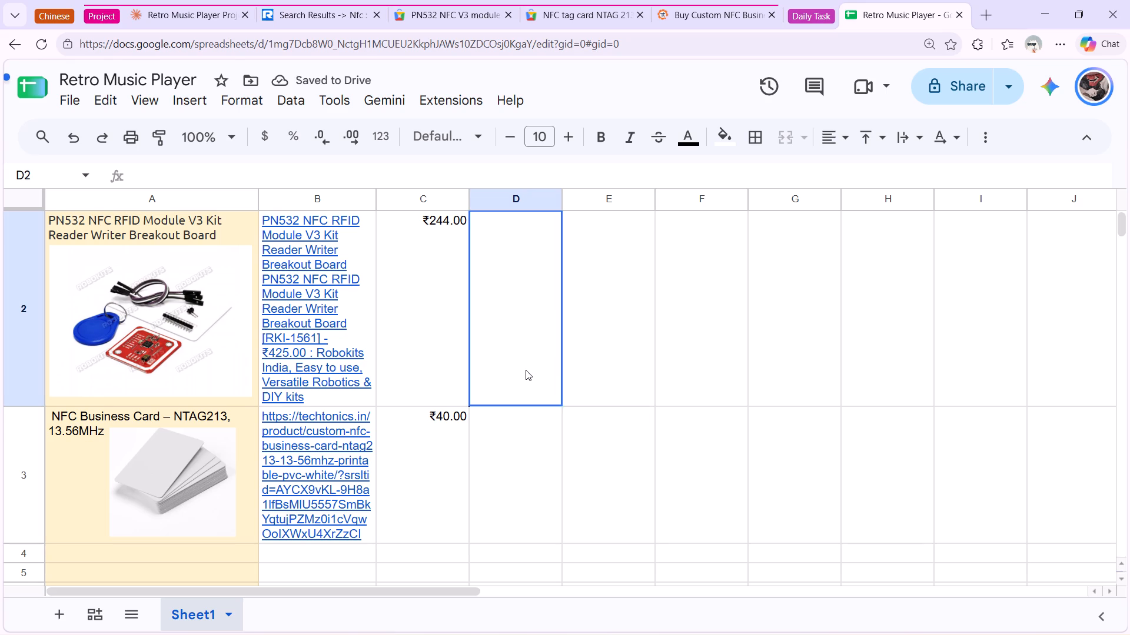
Undo the rupee number format applied to the price in cell C3.
left_click(526, 370)
left_click(683, 362)
key("ctrl+z")
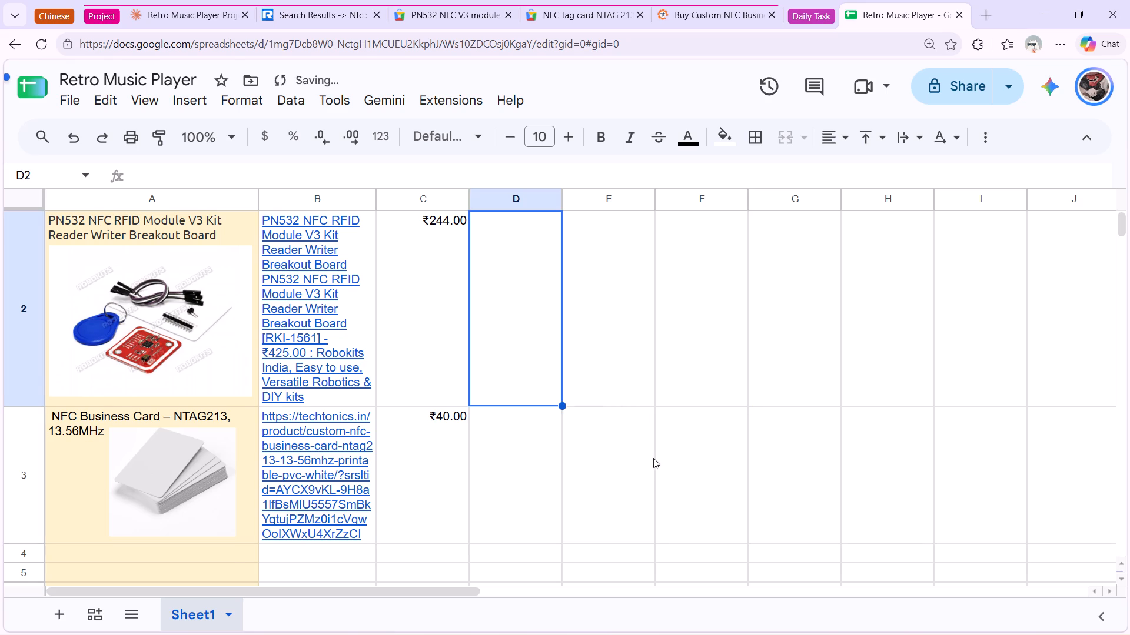
key("ctrl+z")
left_click(599, 462)
scroll(522, 486, "down", 1)
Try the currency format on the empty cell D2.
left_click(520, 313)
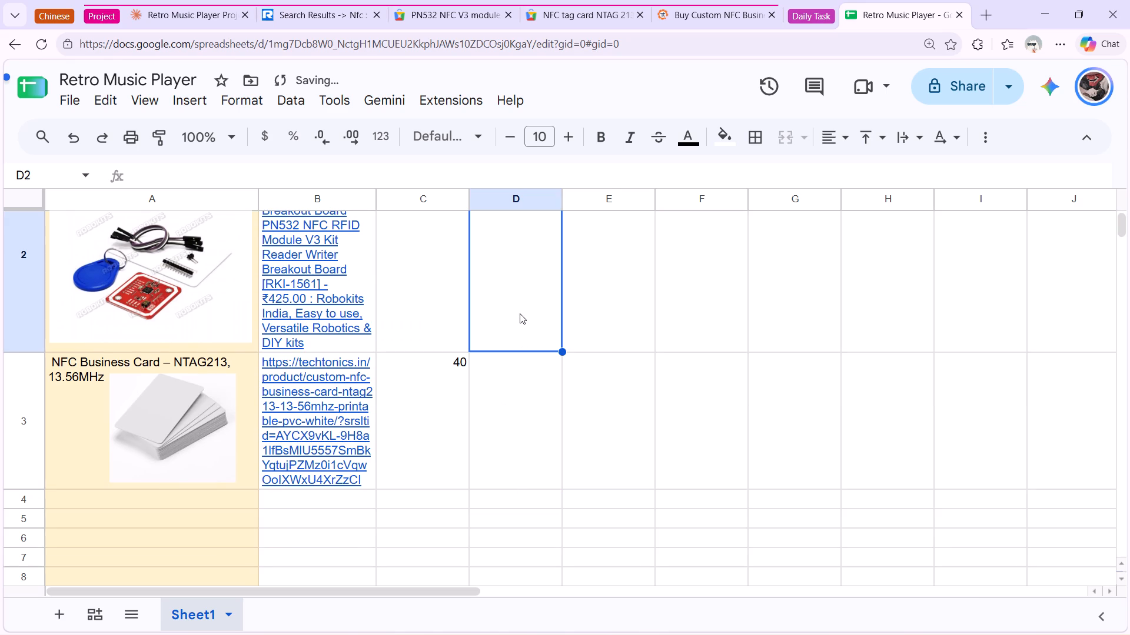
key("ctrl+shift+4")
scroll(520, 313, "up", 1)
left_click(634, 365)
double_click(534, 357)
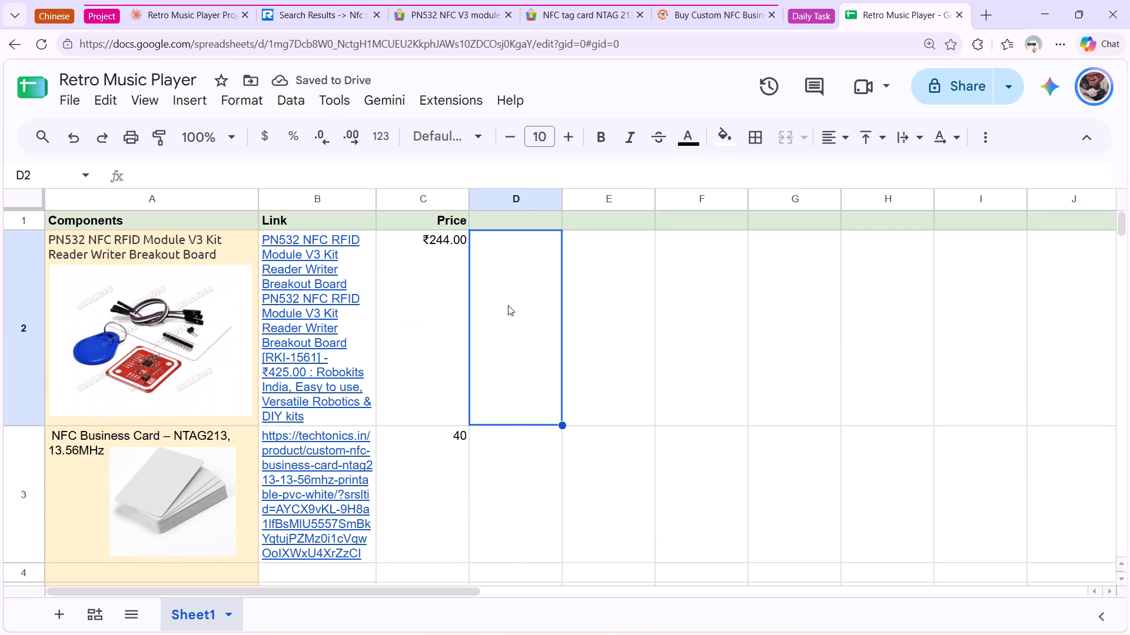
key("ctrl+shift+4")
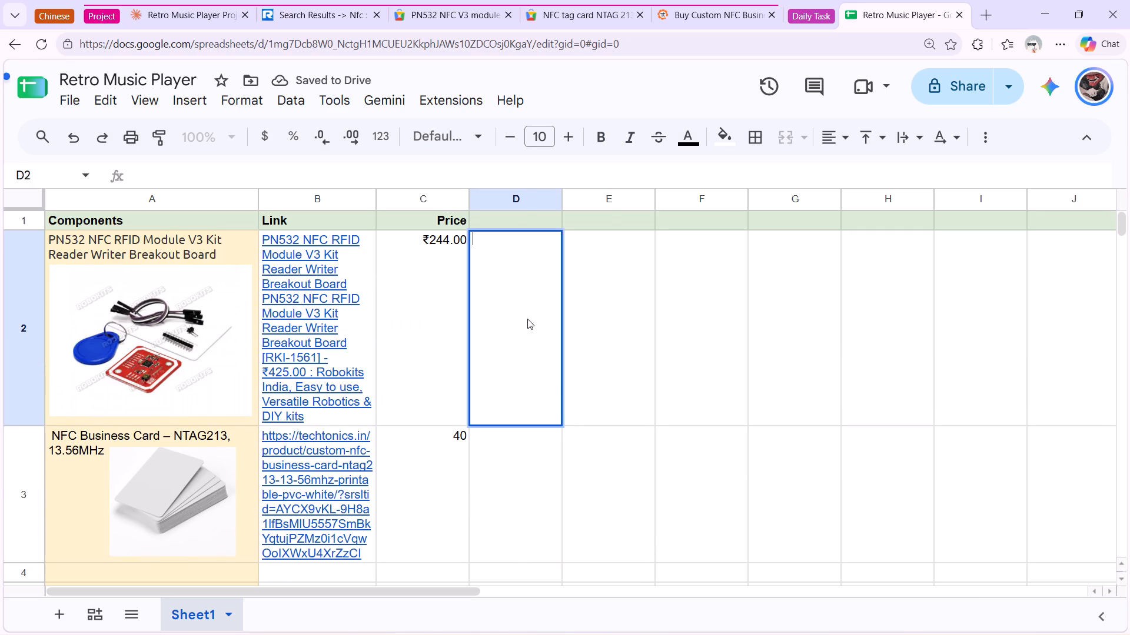
Undo the recent edits back to an empty price cell C3.
left_click(590, 376)
key("ctrl+z")
key("ctrl+z")
key("ctrl+z")
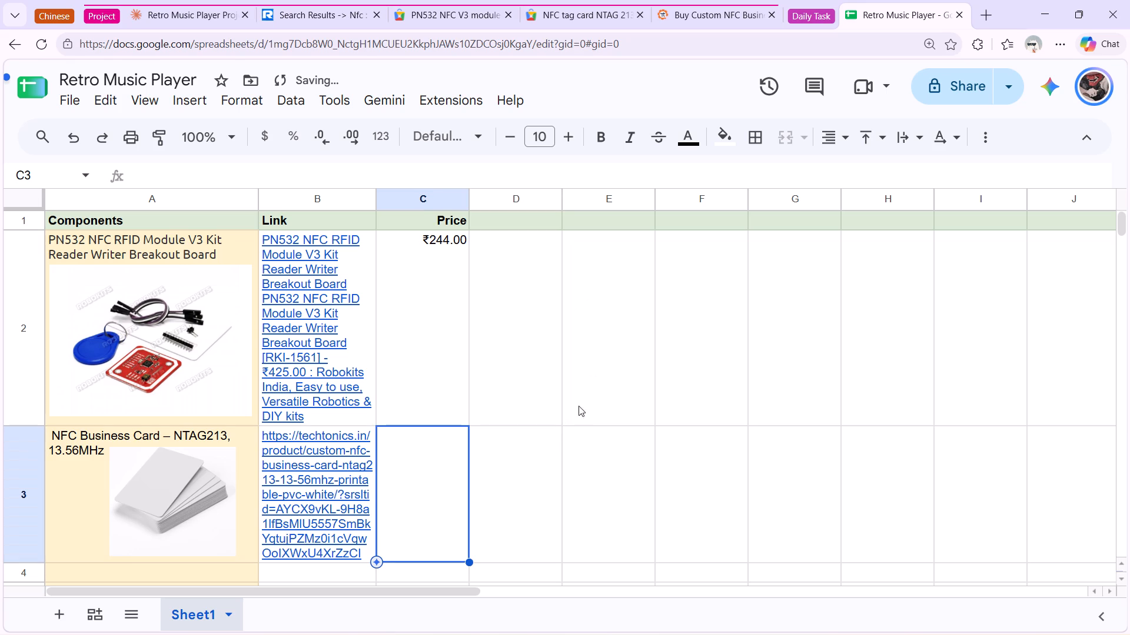
Enter "40 per card" as the NFC Business Card price in cell C3.
double_click(433, 478)
type("40")
key("Left")
key("Right")
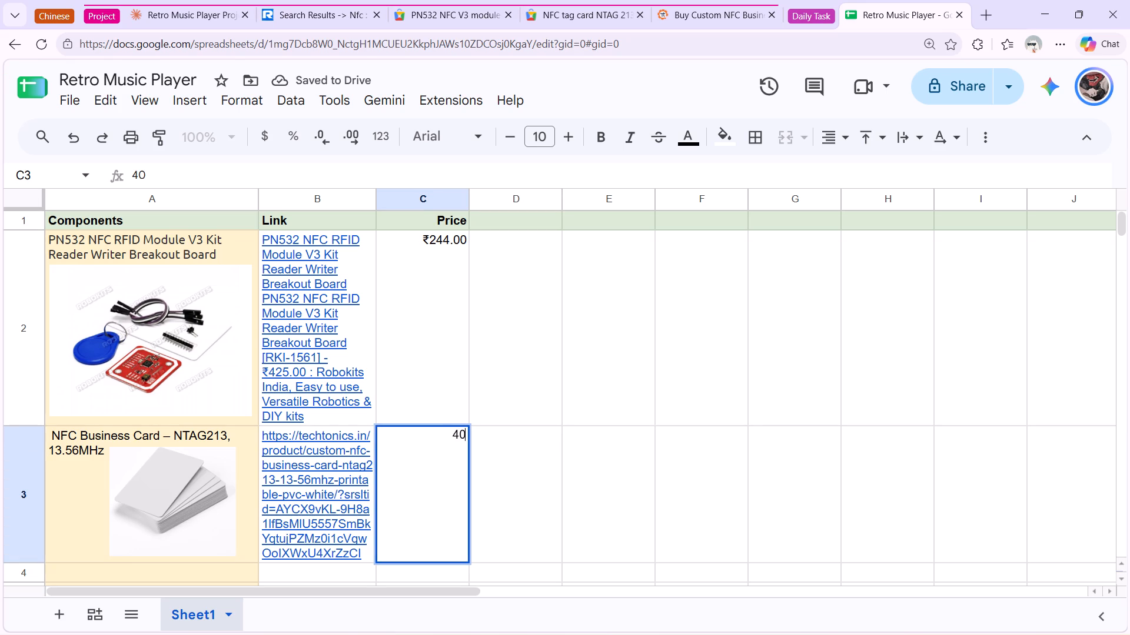
key("space")
type("per card")
key("BackSpace")
key("BackSpace")
key("BackSpace")
key("BackSpace")
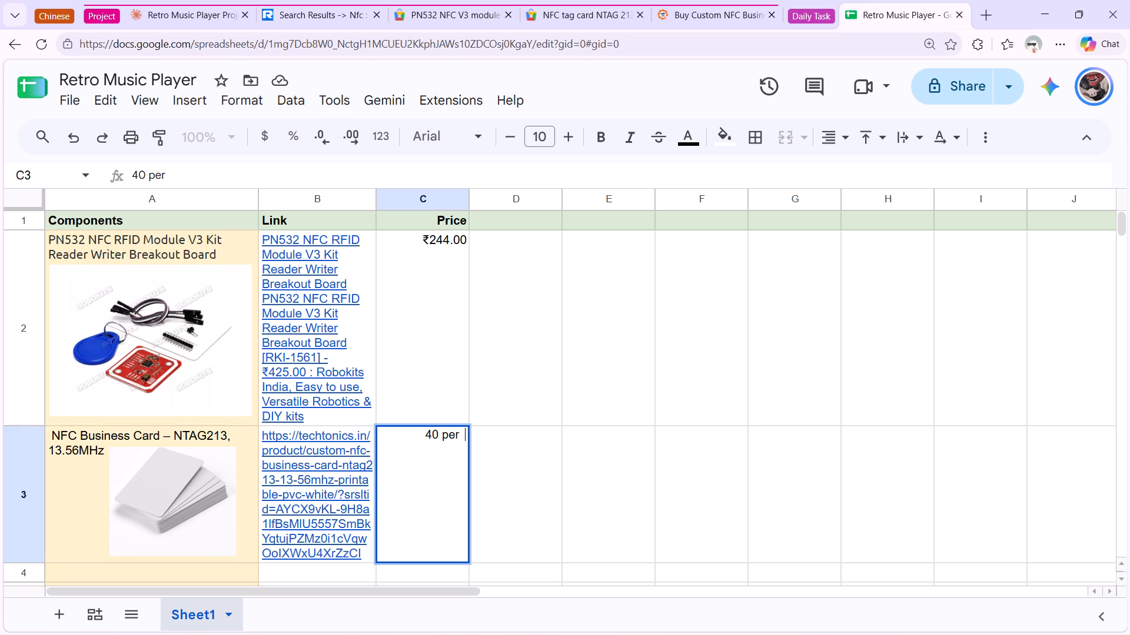
key("BackSpace")
type("card")
left_click(621, 453)
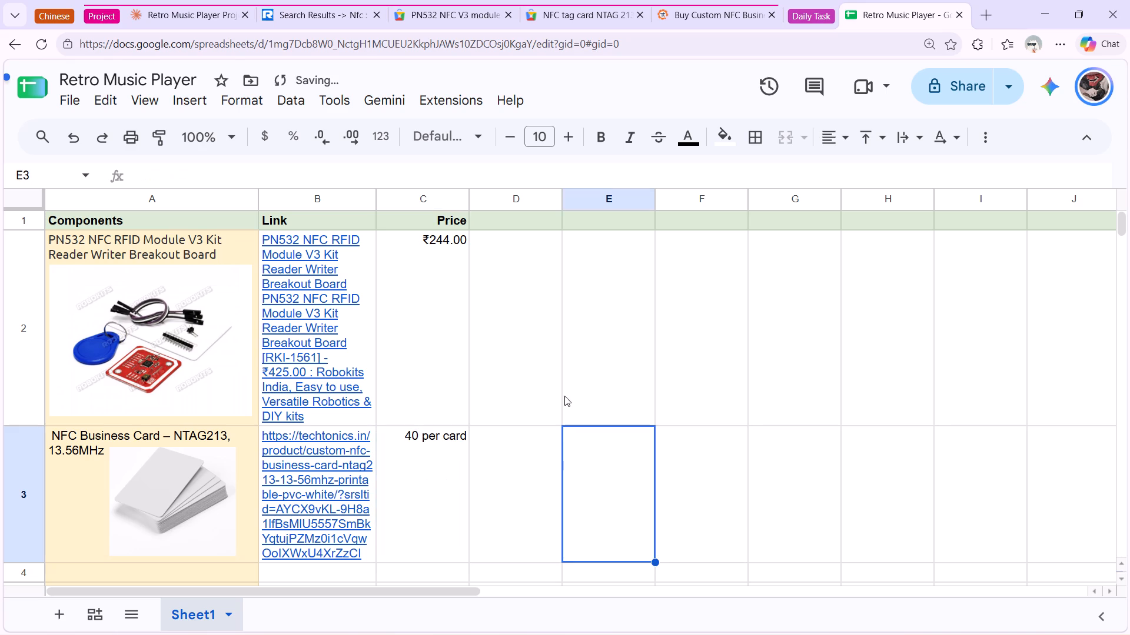
Copy the ₹ symbol from the price in C2 and insert it before "40 per card" in C3.
double_click(428, 234)
left_click_drag(428, 242, 418, 242)
key("ctrl+c")
left_click(388, 460)
triple_click(400, 440)
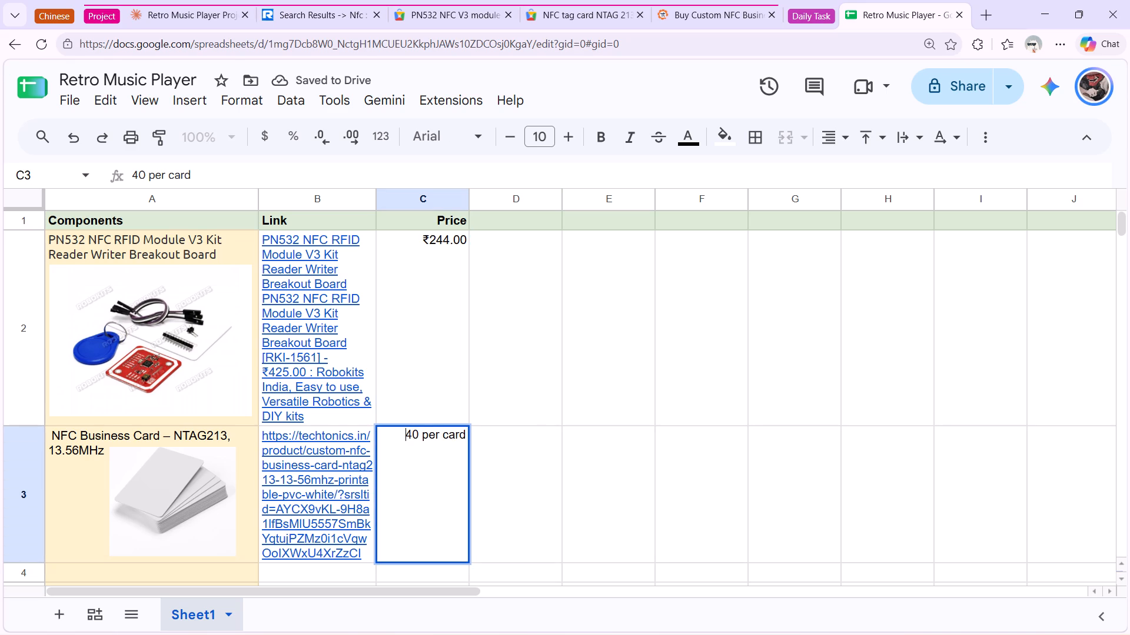
key("ctrl+v")
left_click(634, 436)
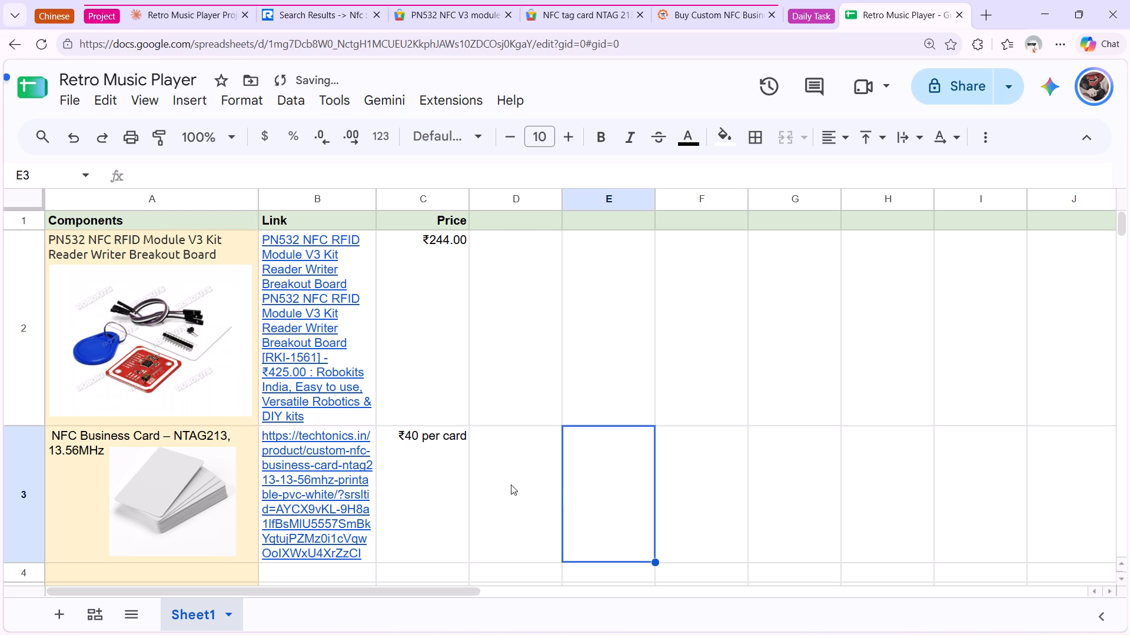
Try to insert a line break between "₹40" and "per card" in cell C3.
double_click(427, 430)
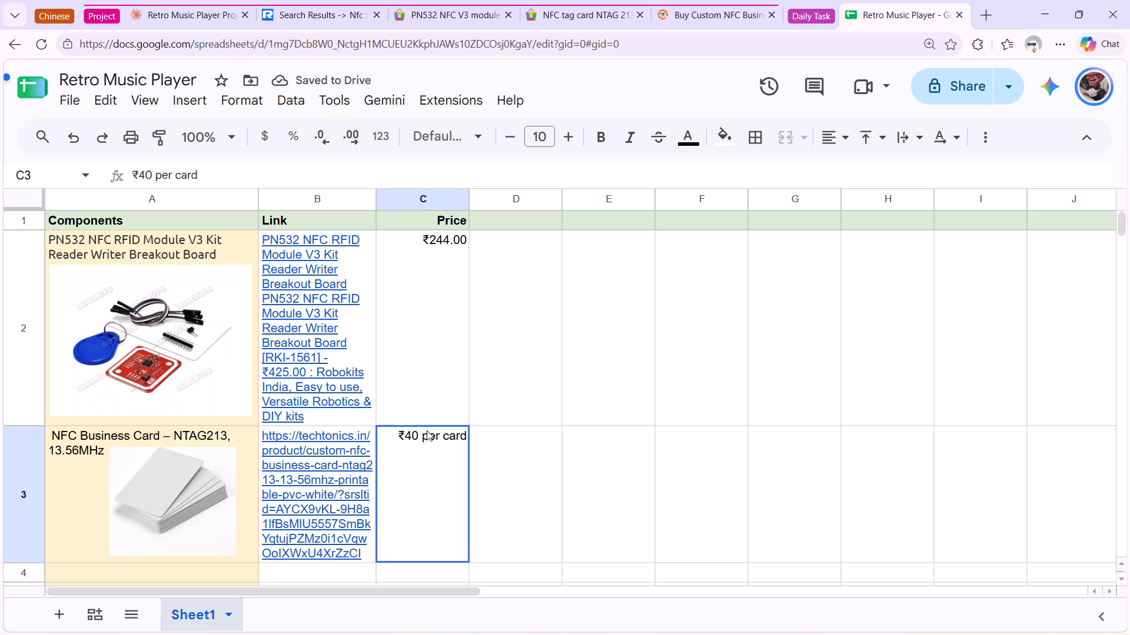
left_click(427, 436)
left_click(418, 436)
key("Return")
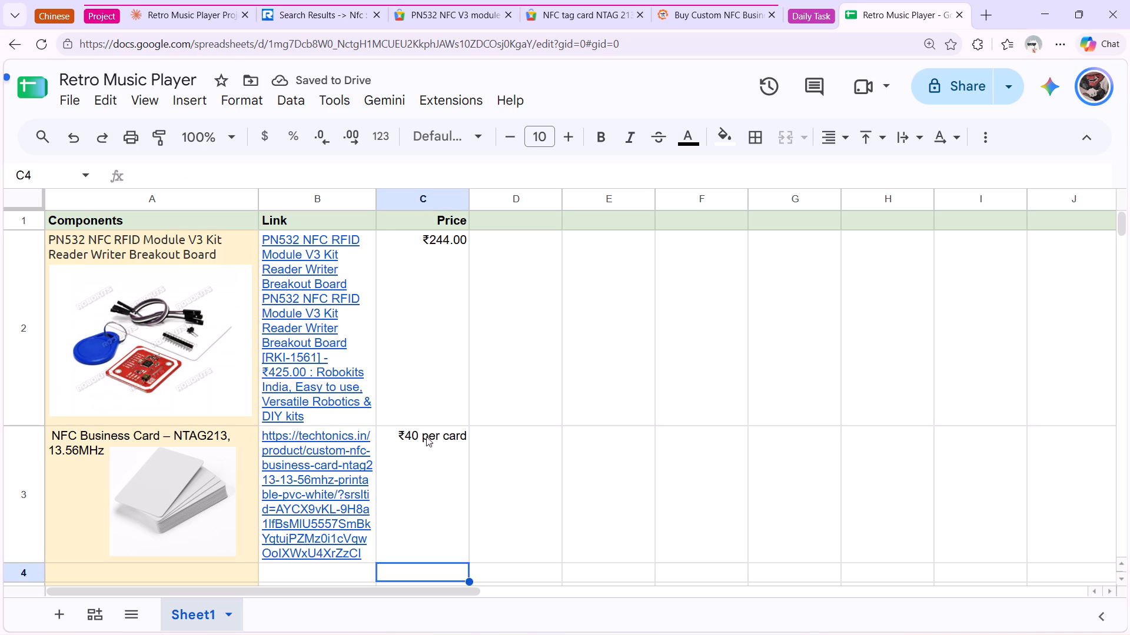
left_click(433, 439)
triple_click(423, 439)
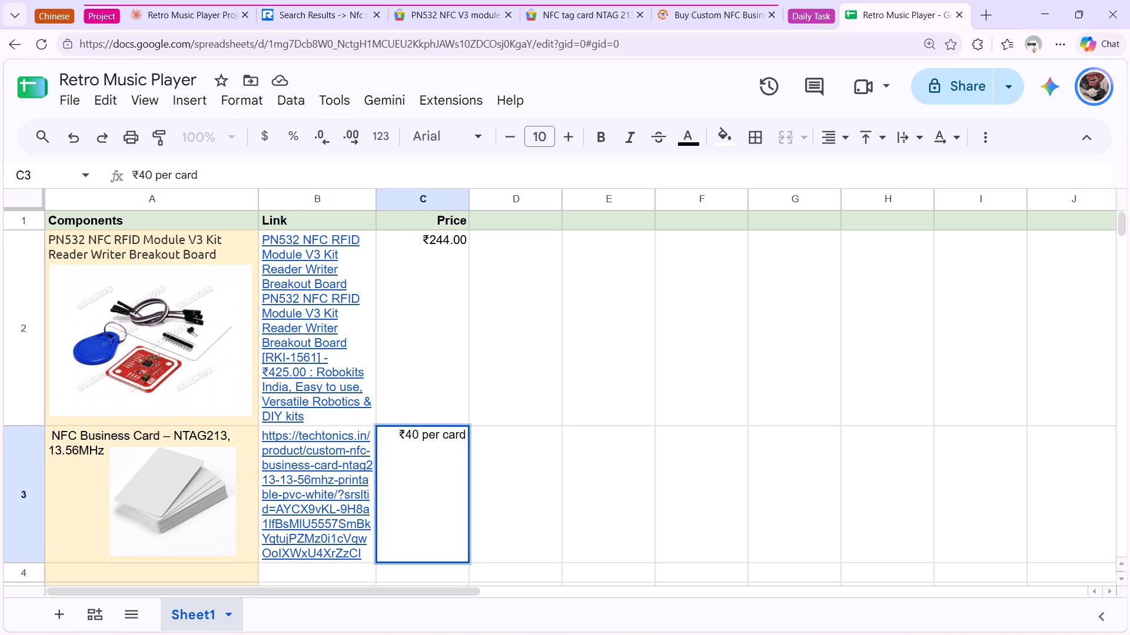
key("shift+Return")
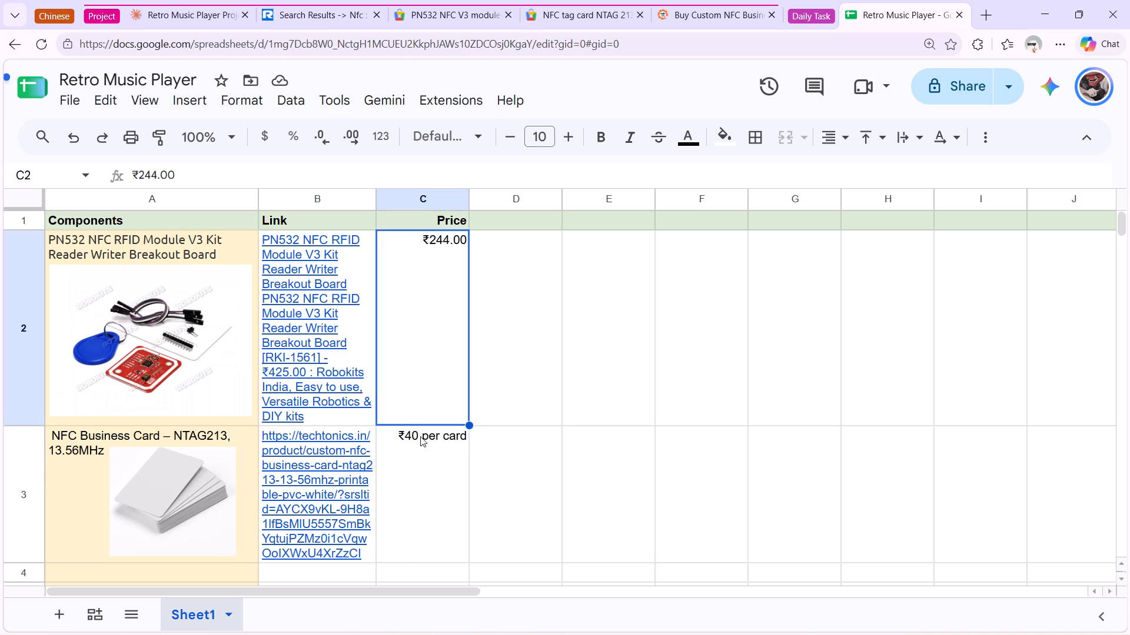
Insert a run of spaces between "₹40" and "per card" in cell C3.
double_click(424, 435)
left_click(414, 436)
left_click(424, 436)
key("space")
key("space")
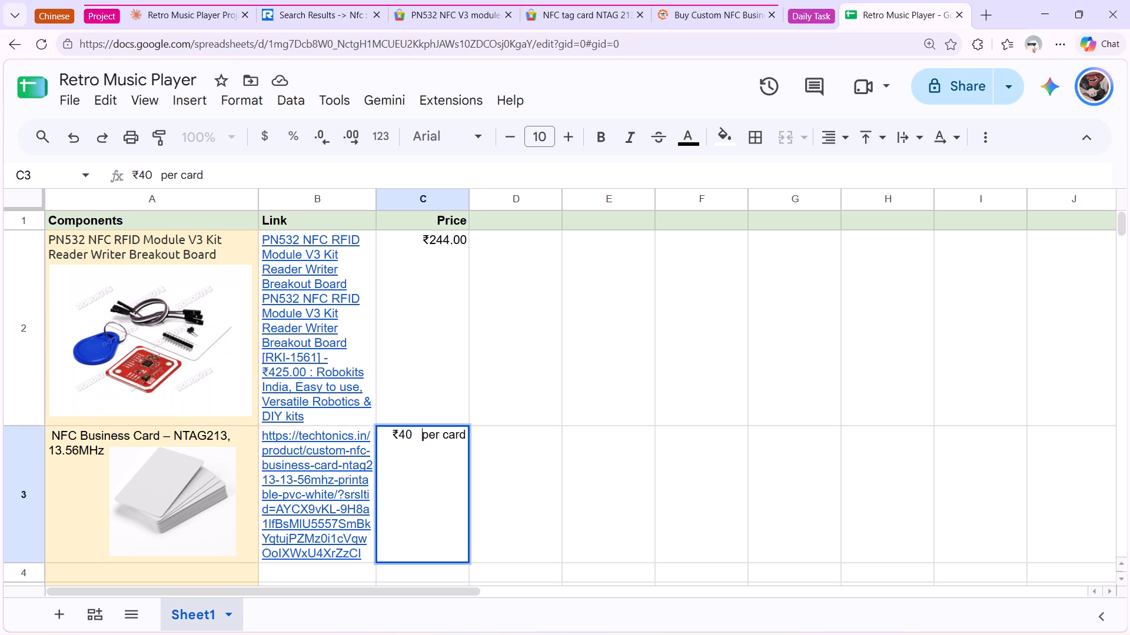
key("space")
key("space")
key("space")
key("space")
key("space")
key("space")
key("space")
key("space")
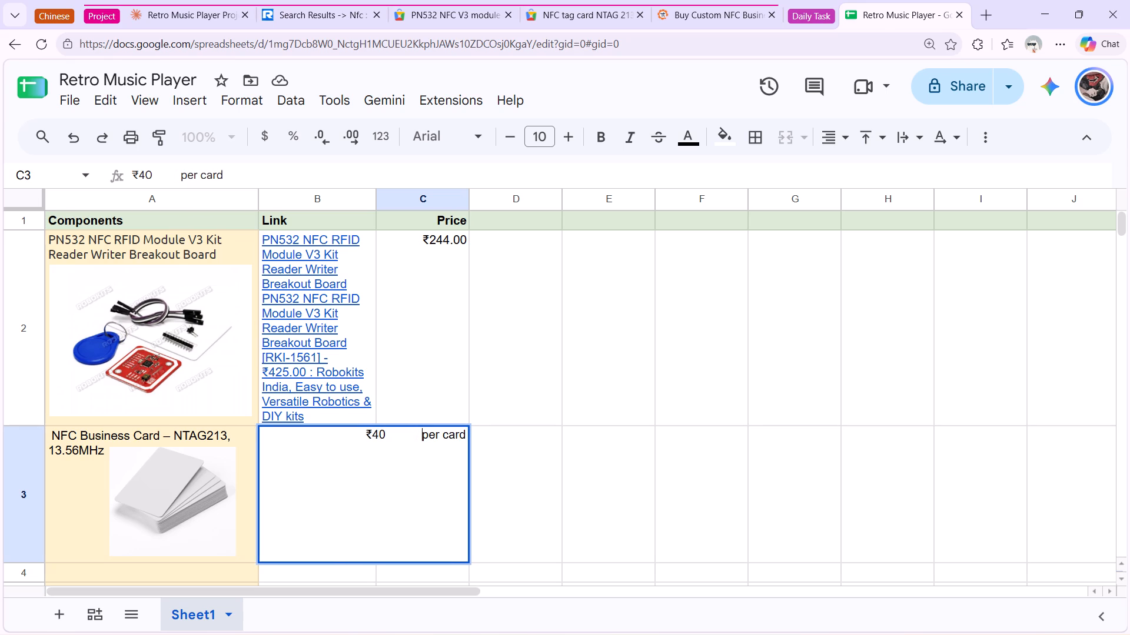
key("space")
left_click(596, 249)
Turn on text wrapping for the whole Price column.
left_click(428, 198)
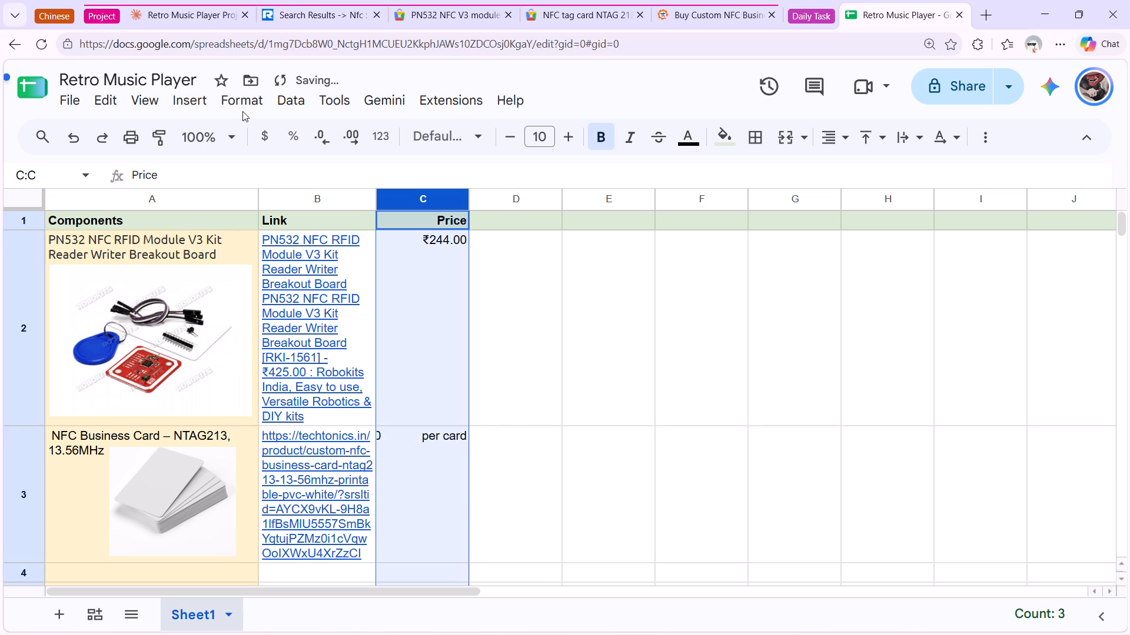
left_click(242, 107)
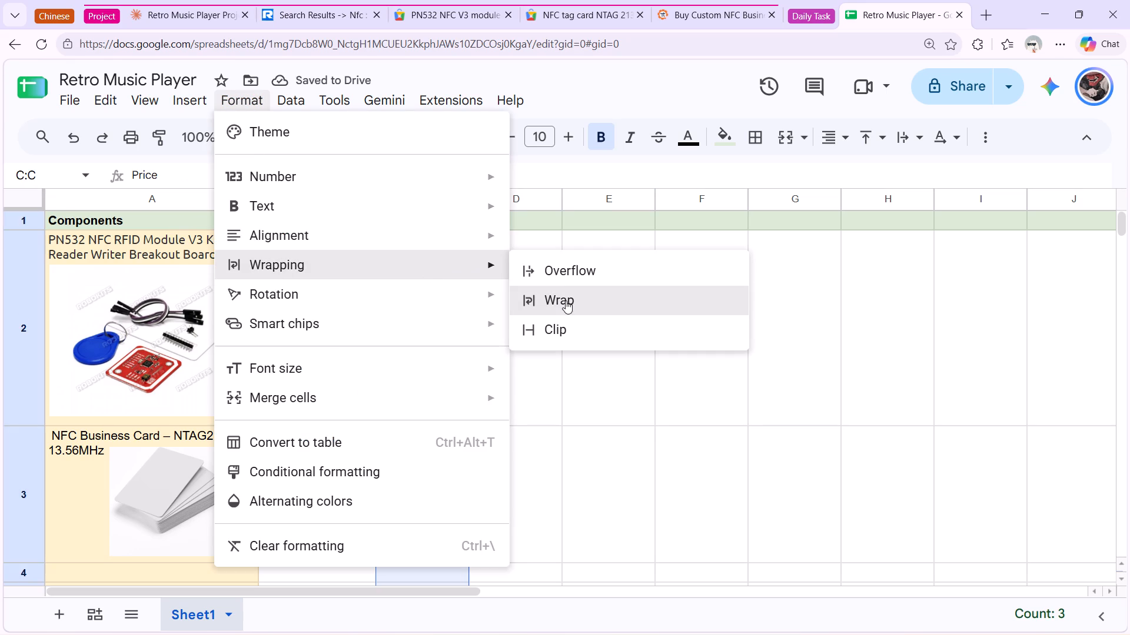
left_click(566, 300)
left_click(552, 454)
Add five more spaces after "₹40" in cell C3 so that "per card" wraps together onto the second line.
double_click(436, 439)
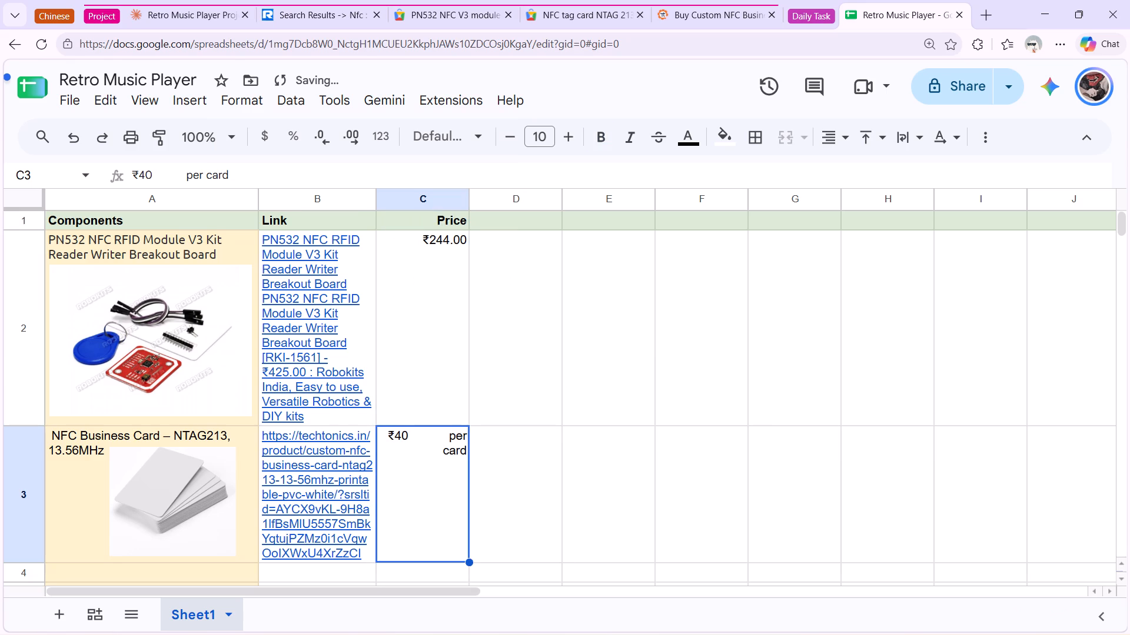
left_click(414, 436)
key("space")
key("space")
key("space")
key("space")
key("space")
left_click(542, 374)
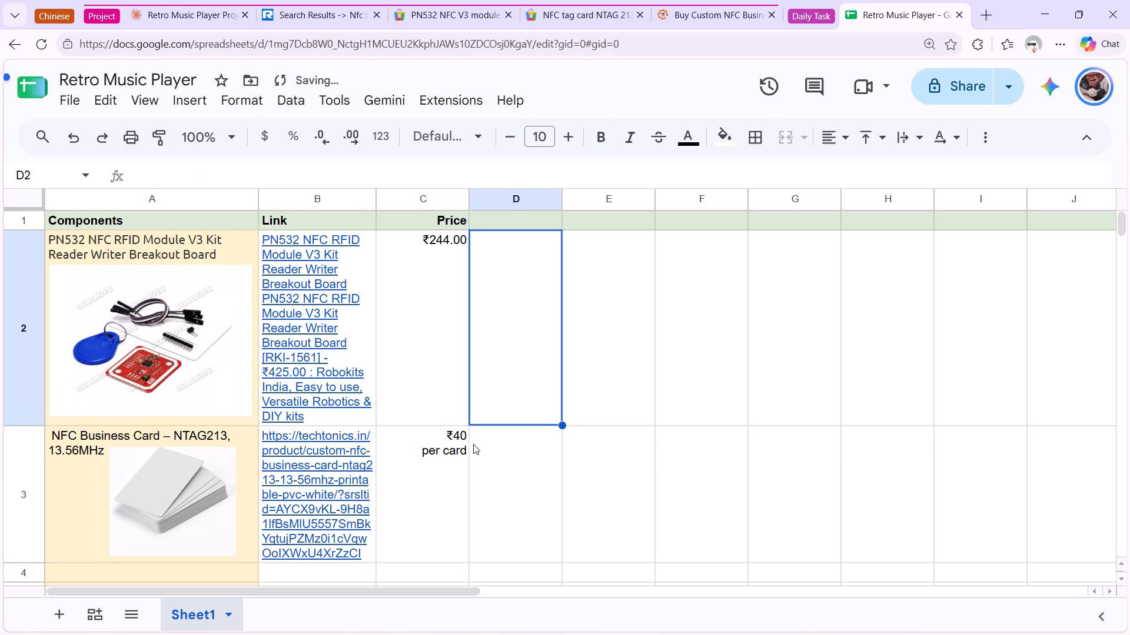
left_click(561, 435)
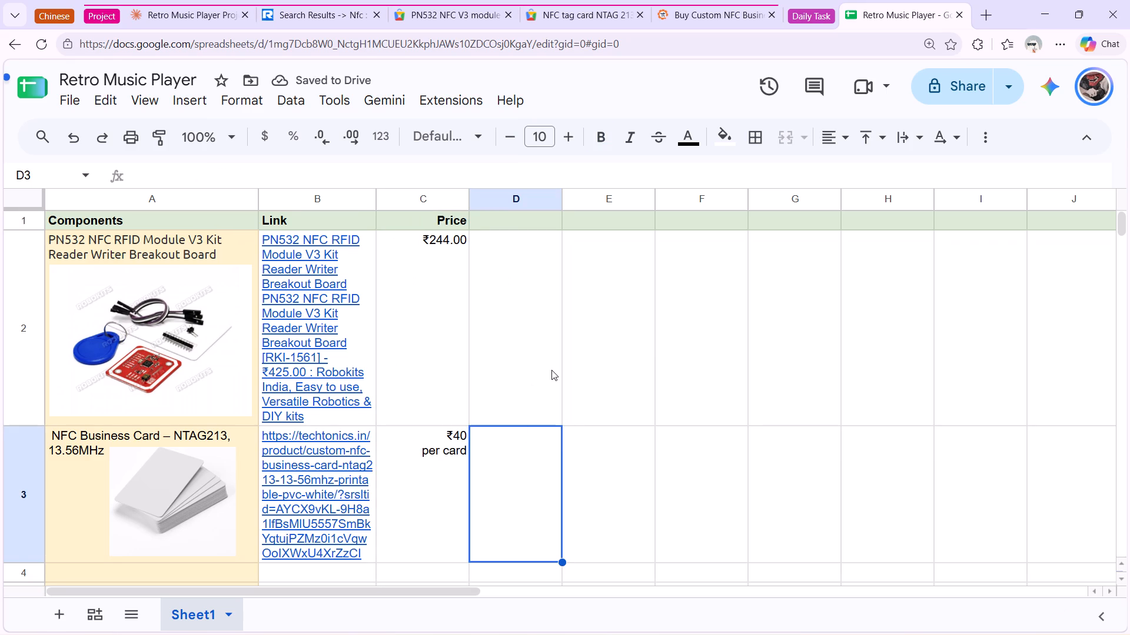
Open the ElectroPi RFID Card 13.56 MHz listing from the NTAG 213 shopping results.
scroll(551, 370, "down", 2)
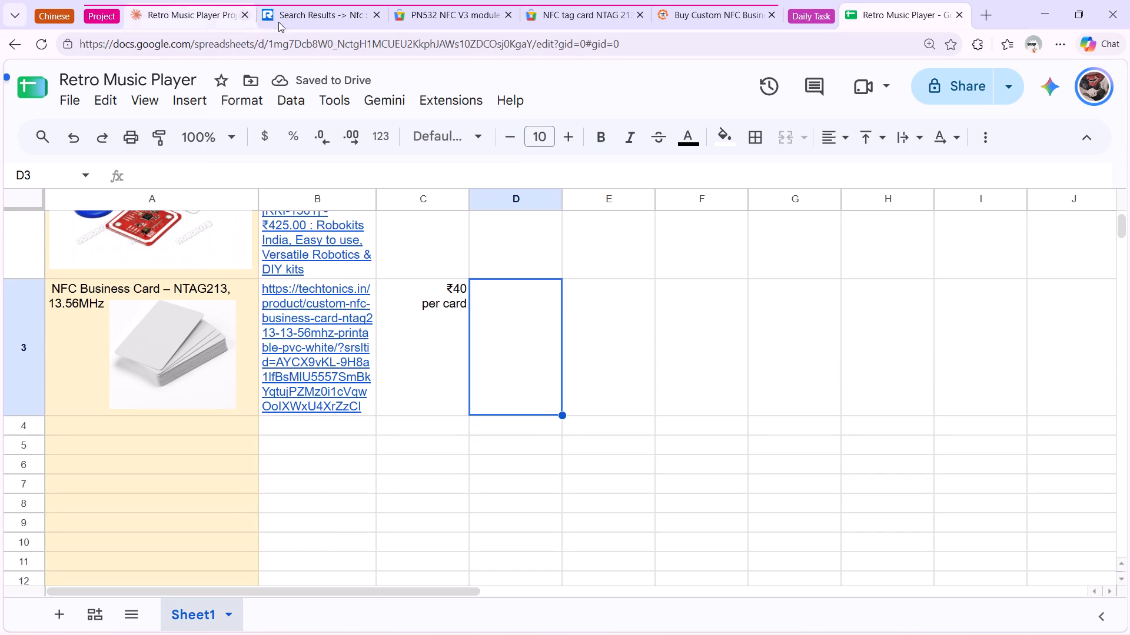
left_click(691, 18)
left_click(587, 18)
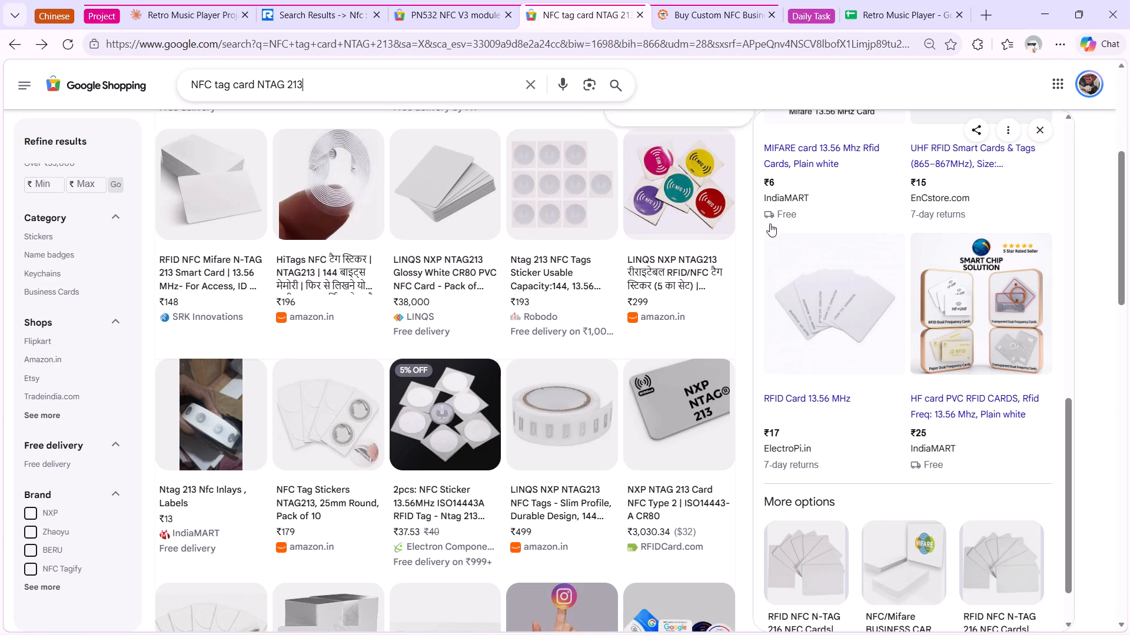
left_click(799, 403)
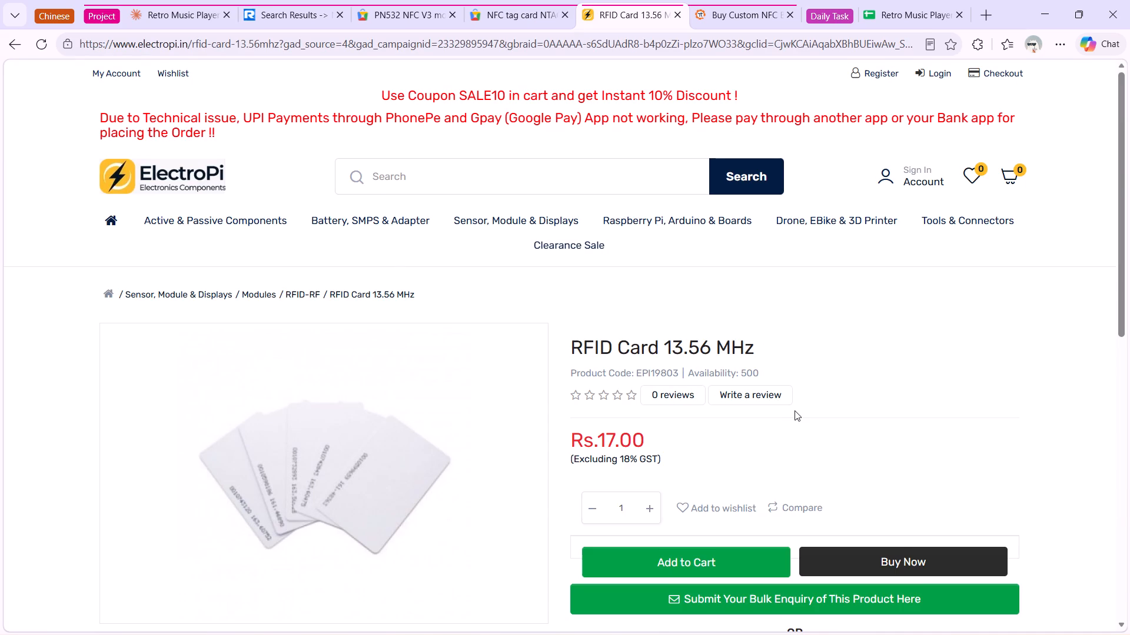
scroll(795, 410, "down", 13)
scroll(795, 410, "up", 4)
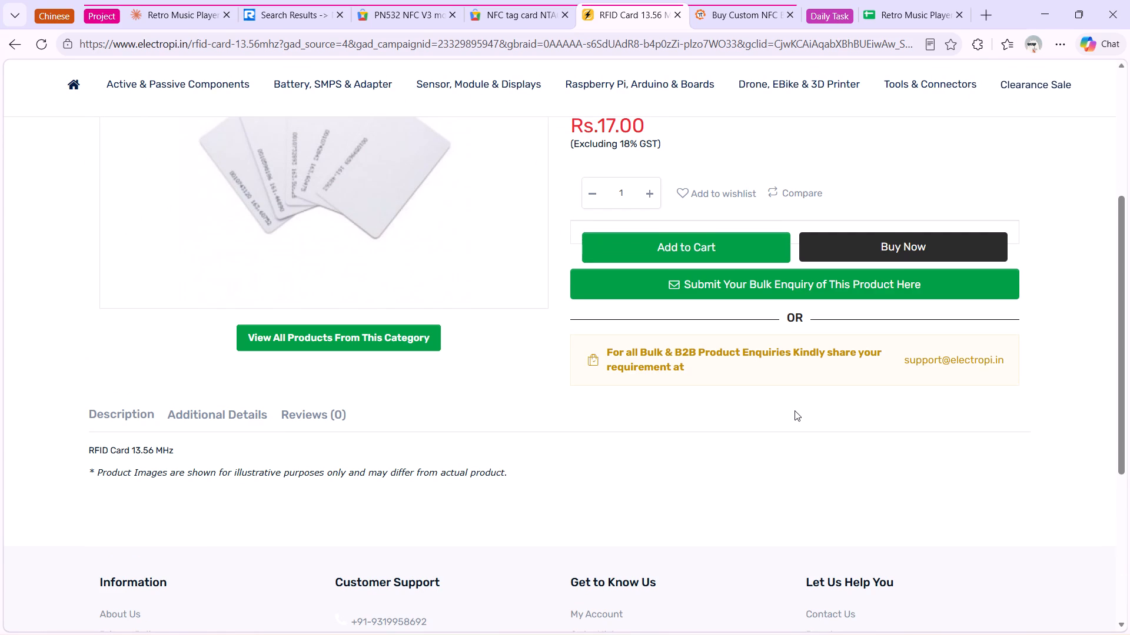
left_click(171, 408)
scroll(274, 424, "down", 2)
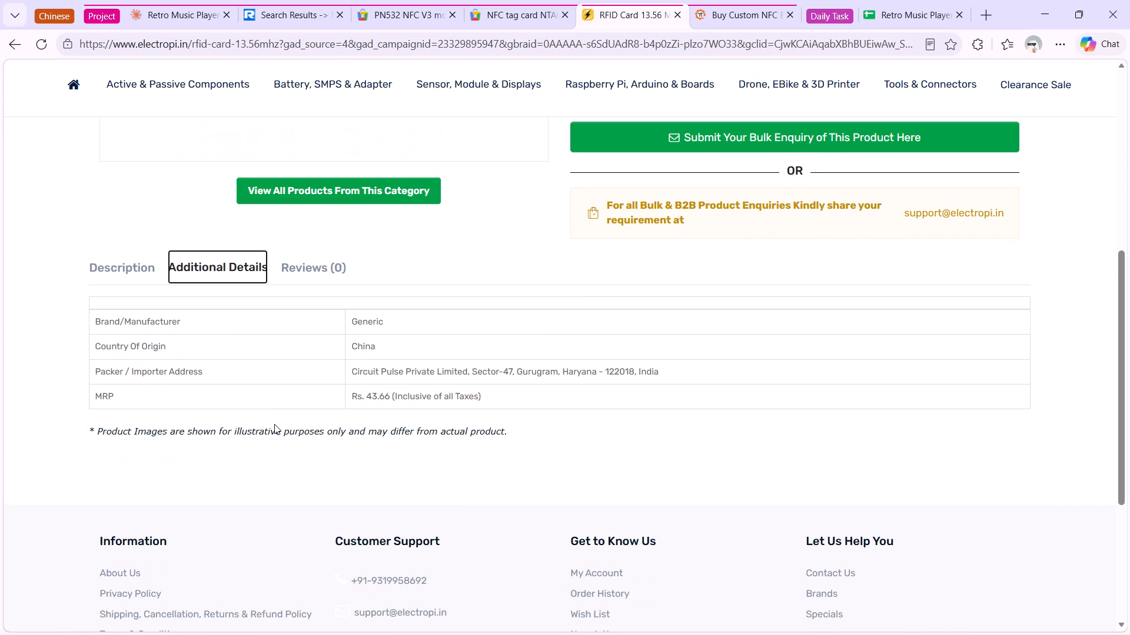
scroll(274, 424, "down", 2)
scroll(274, 424, "up", 2)
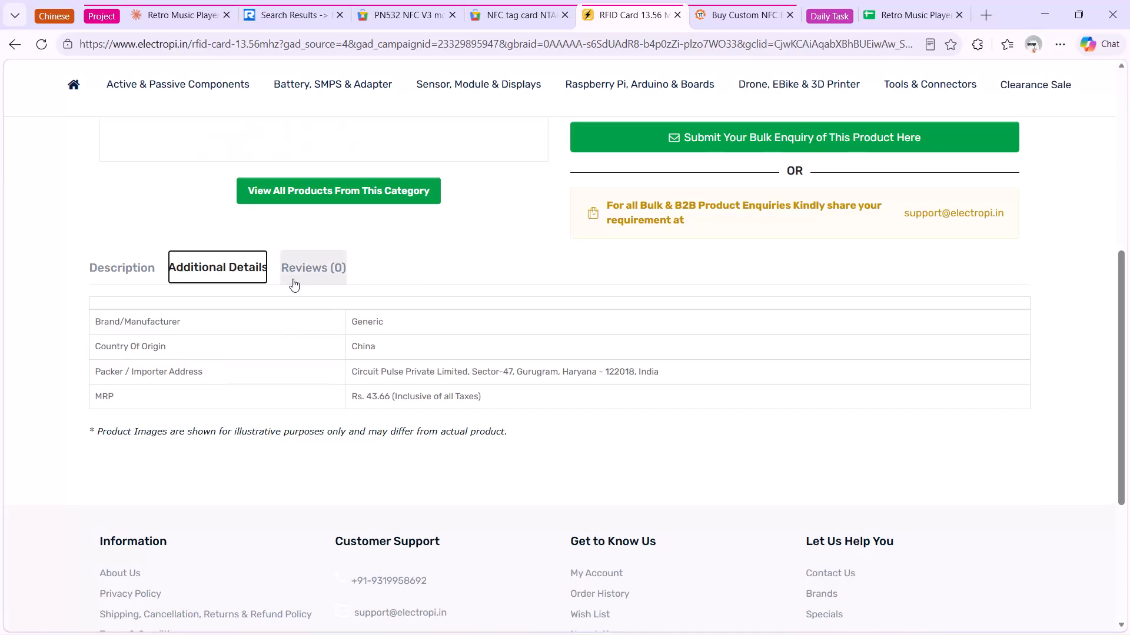
scroll(367, 345, "up", 6)
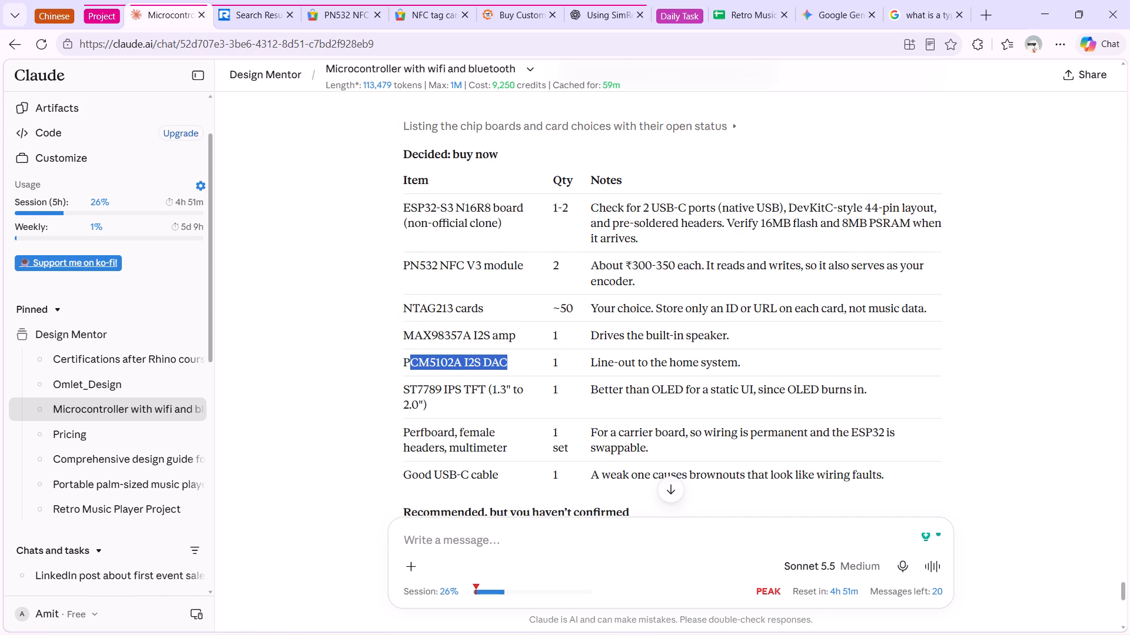
left_click_drag(408, 360, 404, 362)
key("ctrl+c")
key("ctrl+c")
key("ctrl+c")
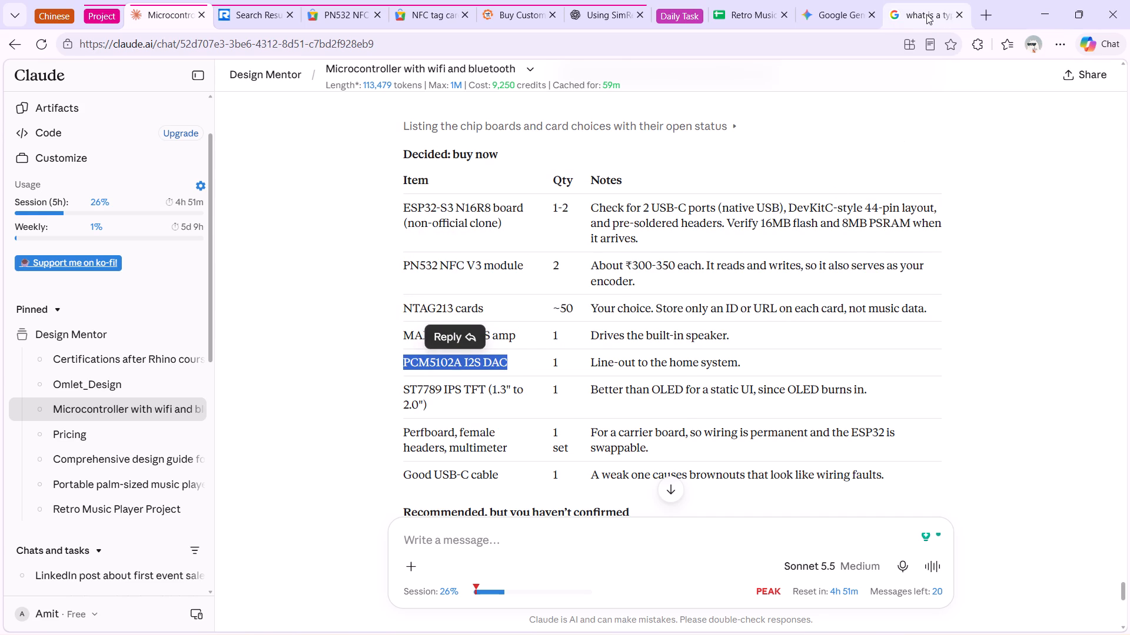
Replace the URL-size query in the Google search tab with "PCM5102A I2S DAC" and run the search.
left_click(926, 14)
left_click_drag(450, 101, 48, 101)
key("ctrl+v")
key("Return")
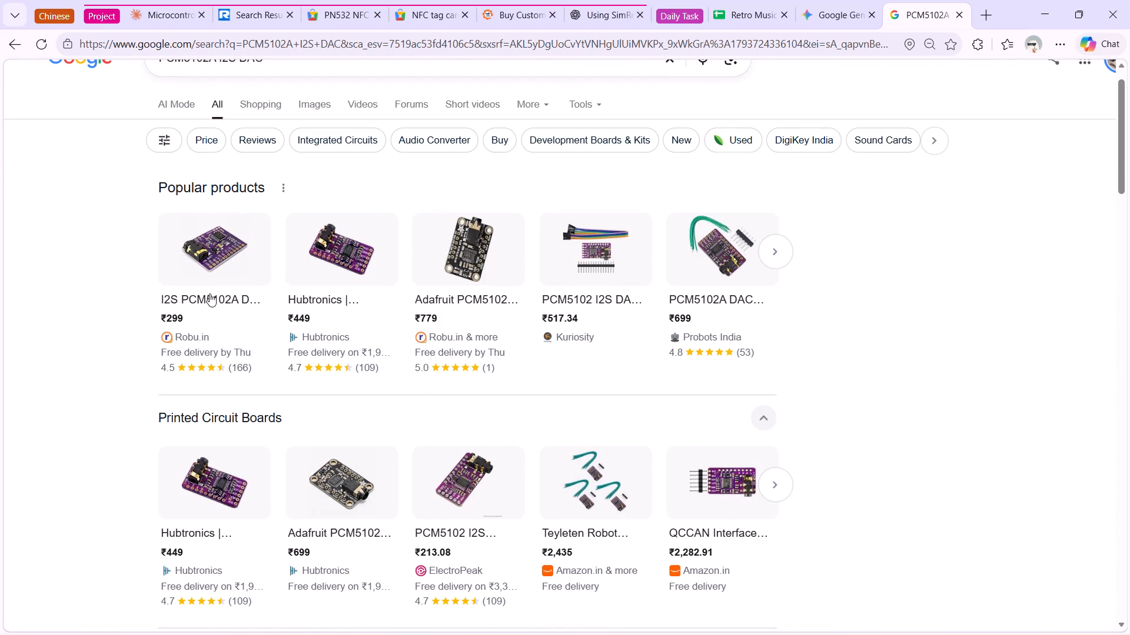
Examine the photos and seller offers of Robu.in's I2S PCM5102A DAC popular product, and close its details.
left_click(210, 301)
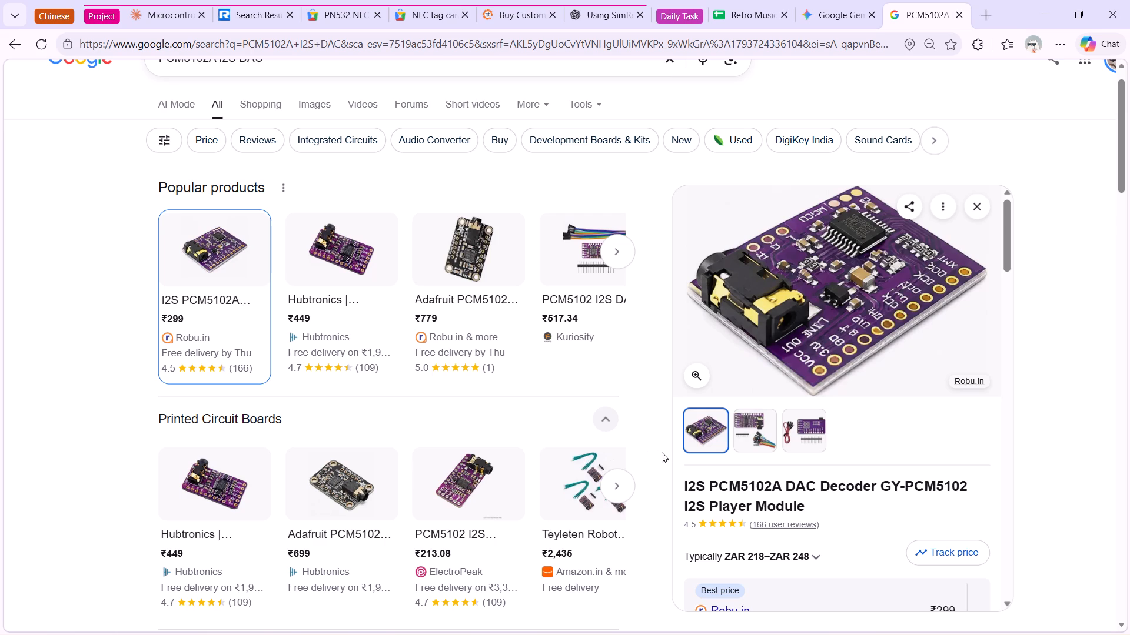
left_click(759, 428)
left_click(806, 428)
scroll(727, 430, "down", 1)
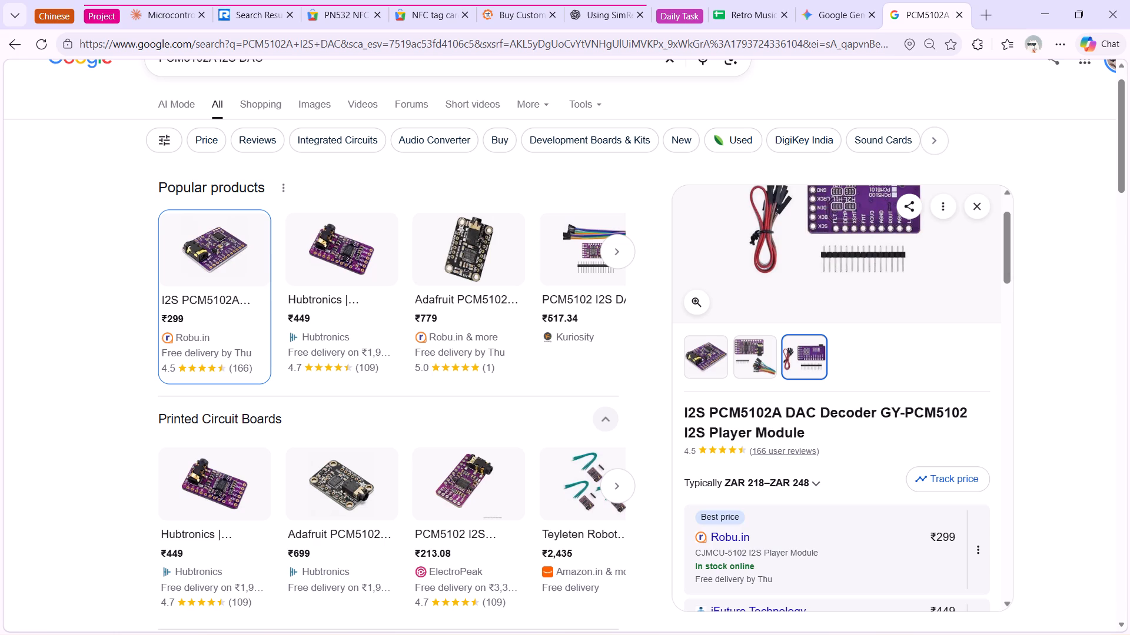
scroll(770, 469, "down", 2)
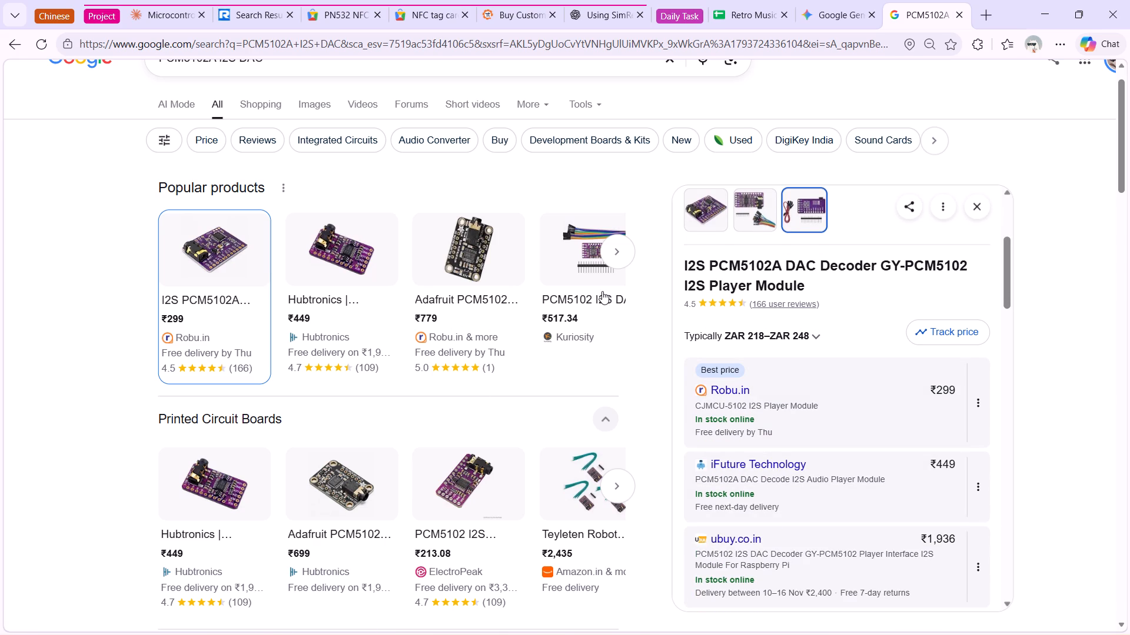
left_click(973, 214)
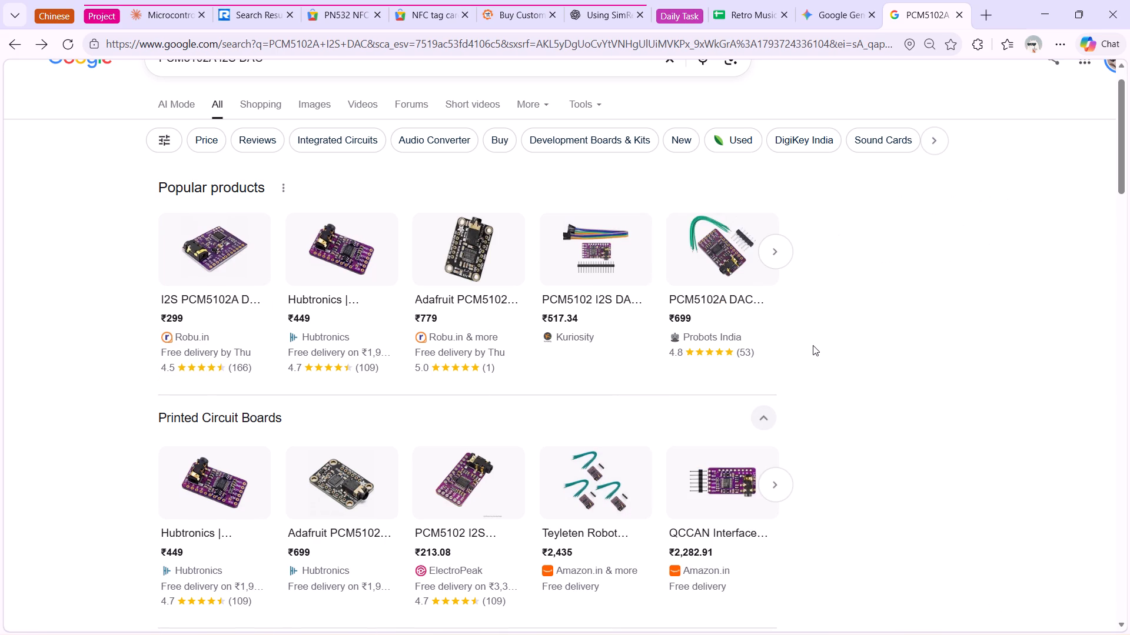
Look through the remaining PCM5102A I2S DAC search results for other modules and sellers.
scroll(813, 345, "down", 7)
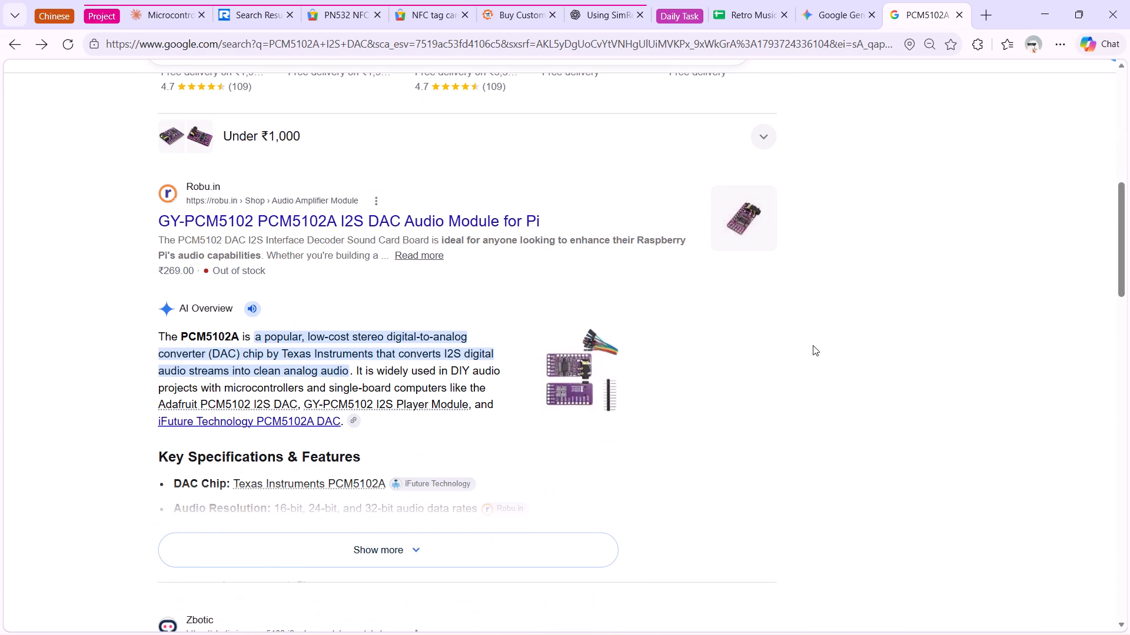
scroll(813, 345, "down", 6)
scroll(548, 347, "up", 7)
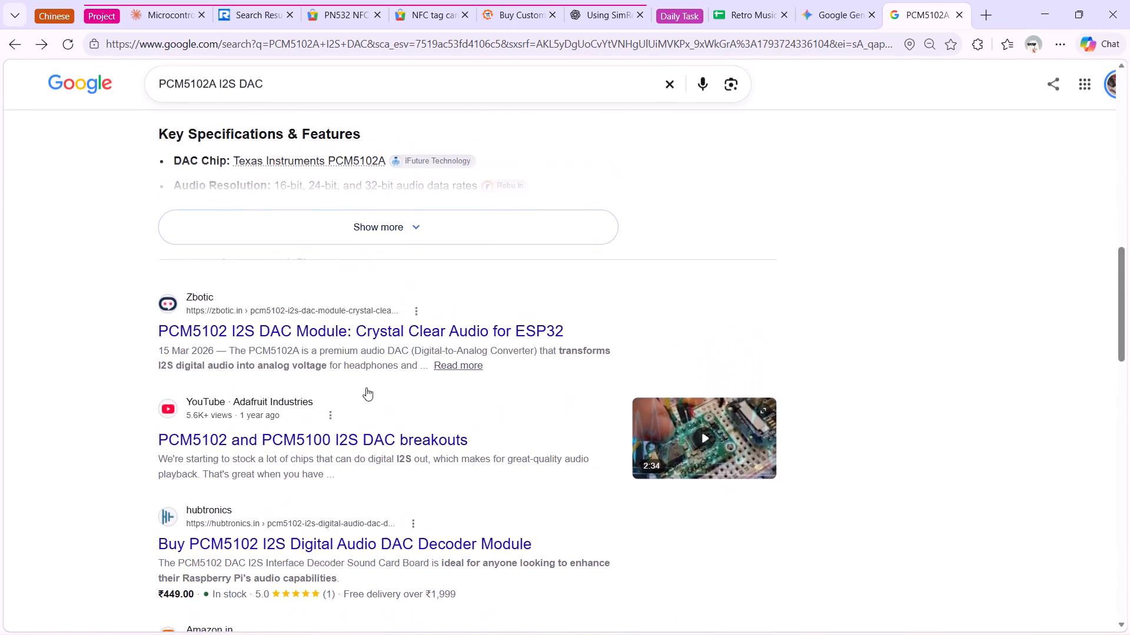
scroll(366, 387, "up", 8)
scroll(299, 248, "up", 3)
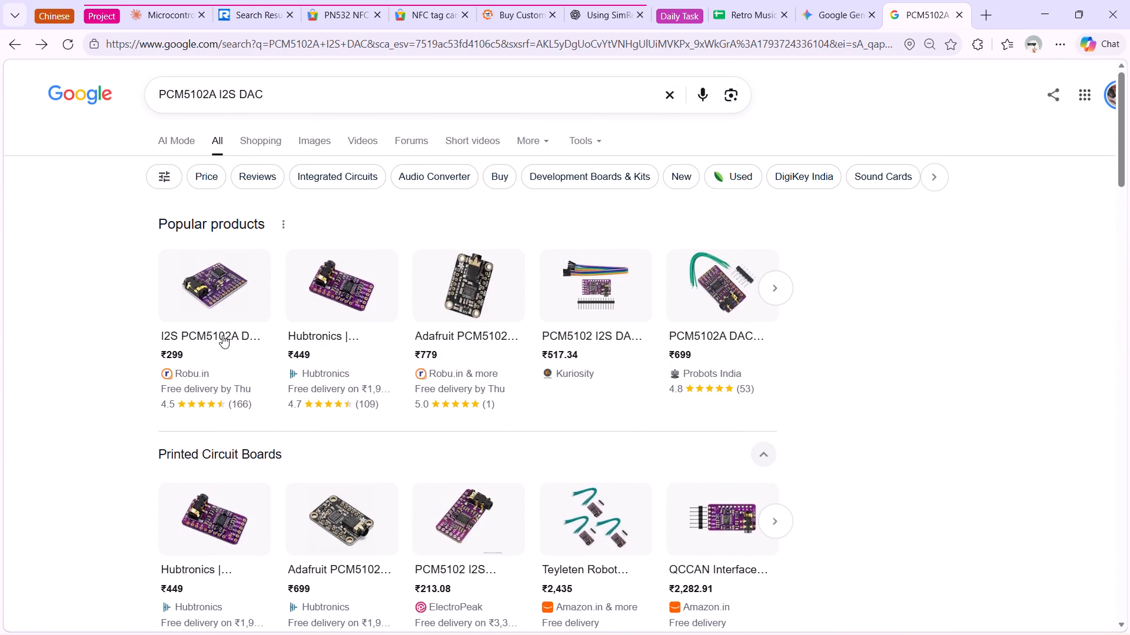
Open Robu.in's offer for the I2S PCM5102A DAC Decoder module from the popular products.
left_click(222, 335)
scroll(863, 360, "down", 3)
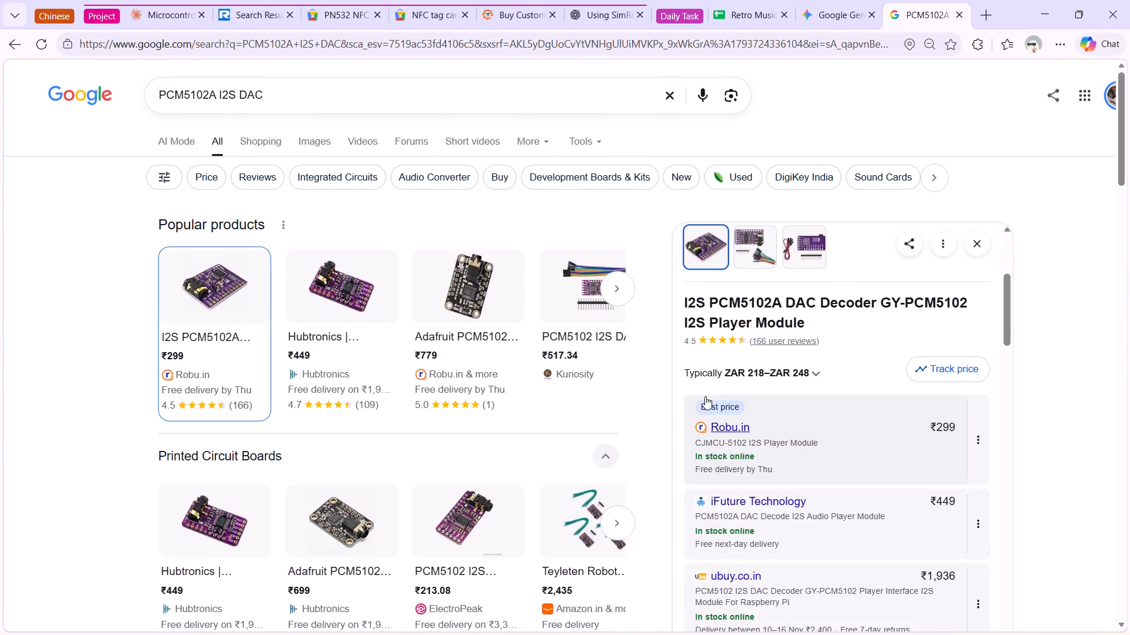
left_click(717, 425)
left_click(841, 0)
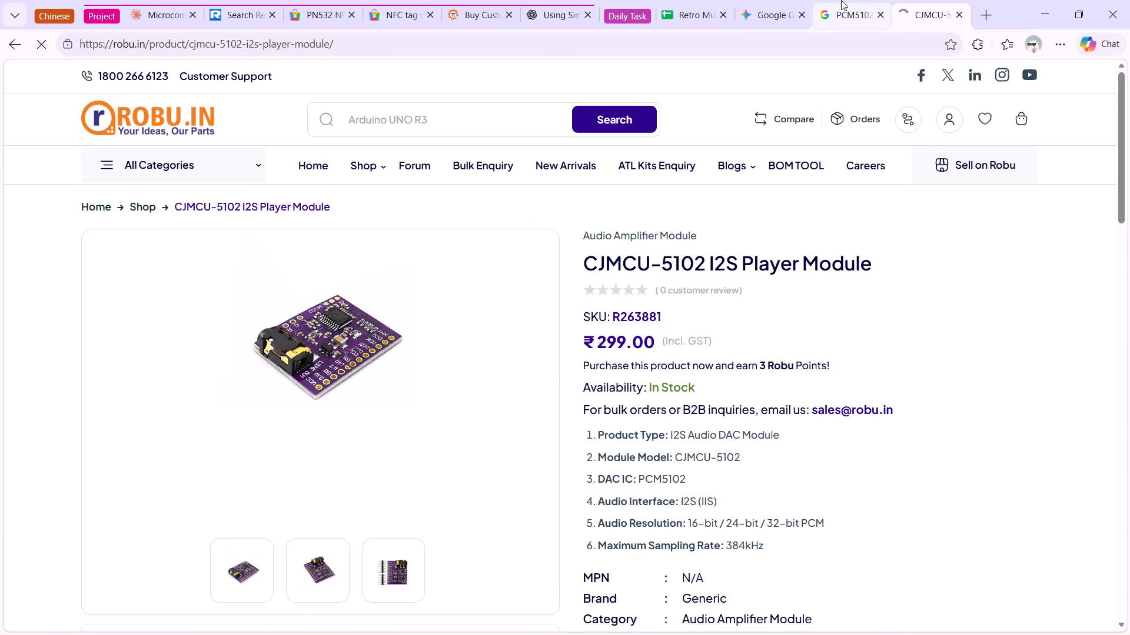
left_click(930, 6)
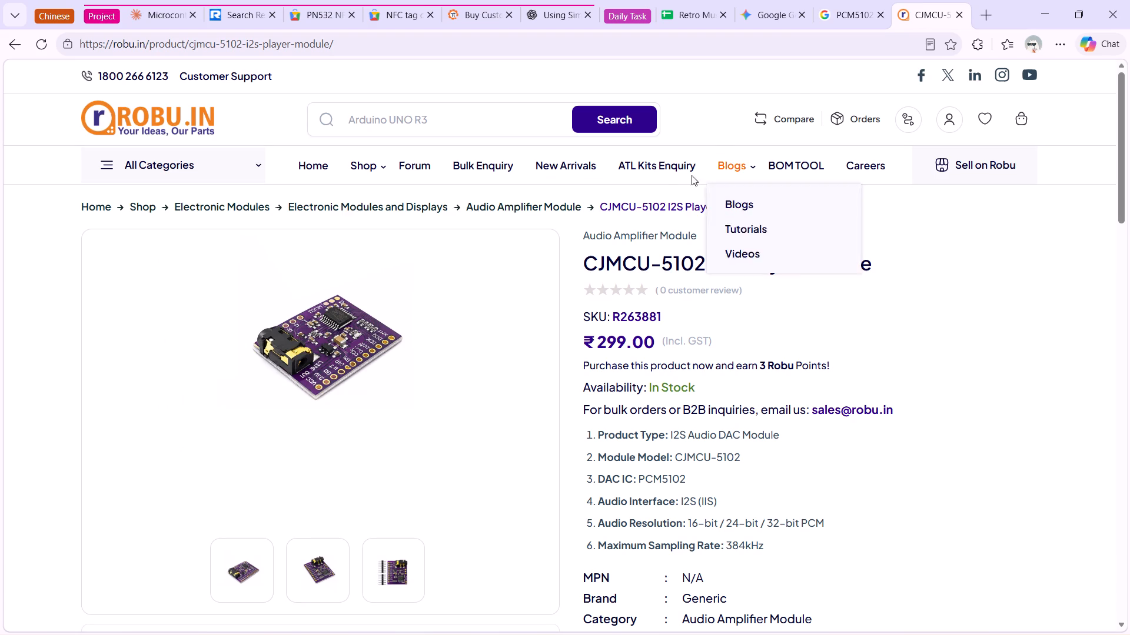
Examine the CJMCU-5102 I2S Player Module's photos, description, specifications and package contents on Robu.in.
scroll(639, 351, "down", 2)
left_click(309, 432)
left_click(381, 432)
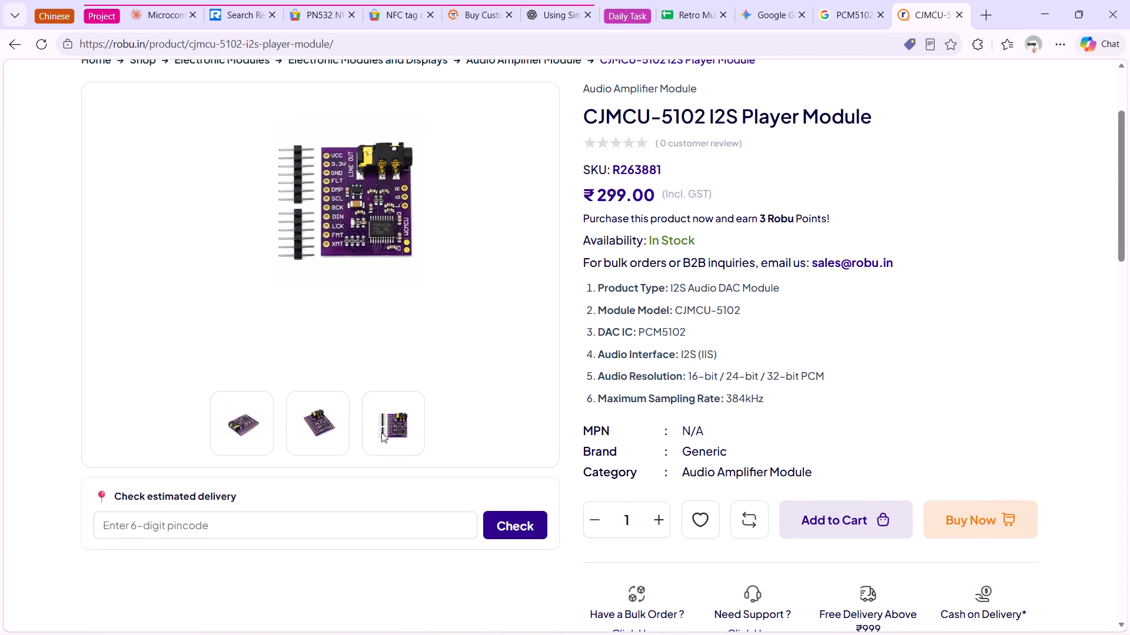
scroll(785, 343, "up", 1)
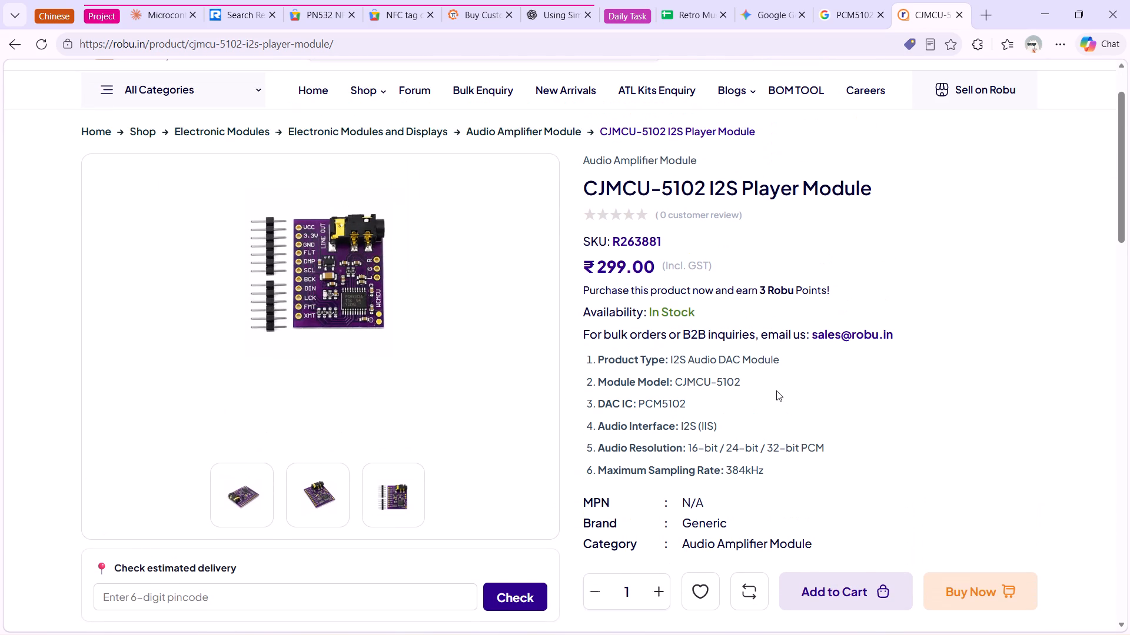
scroll(776, 390, "up", 4)
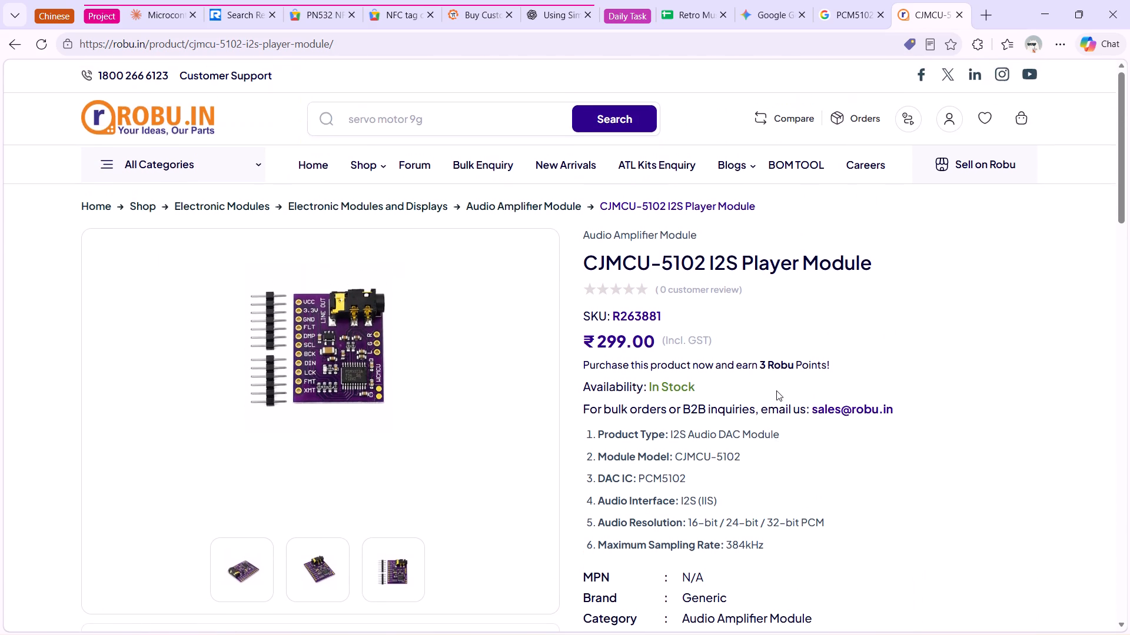
scroll(776, 390, "down", 4)
scroll(759, 469, "down", 5)
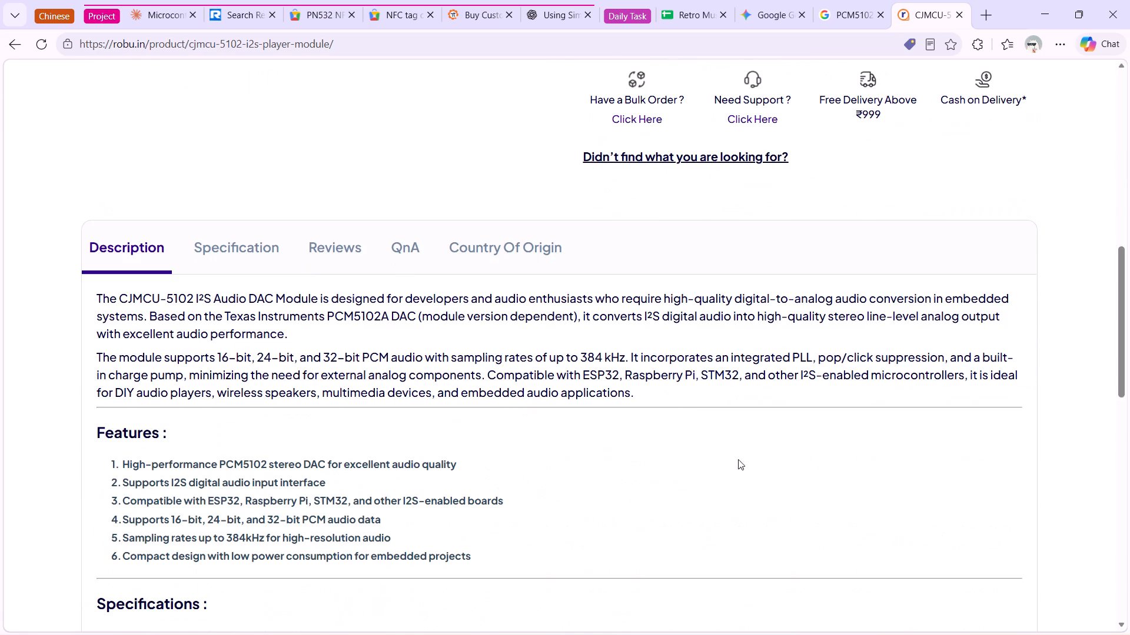
scroll(708, 433, "down", 15)
scroll(692, 390, "up", 4)
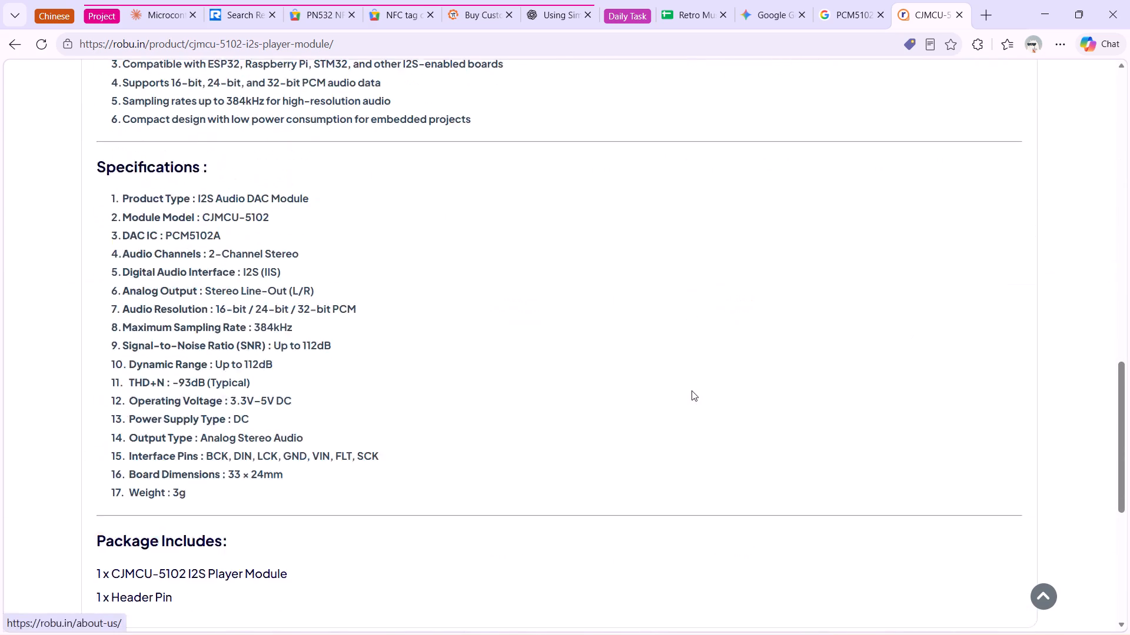
scroll(692, 390, "up", 20)
scroll(692, 390, "up", 2)
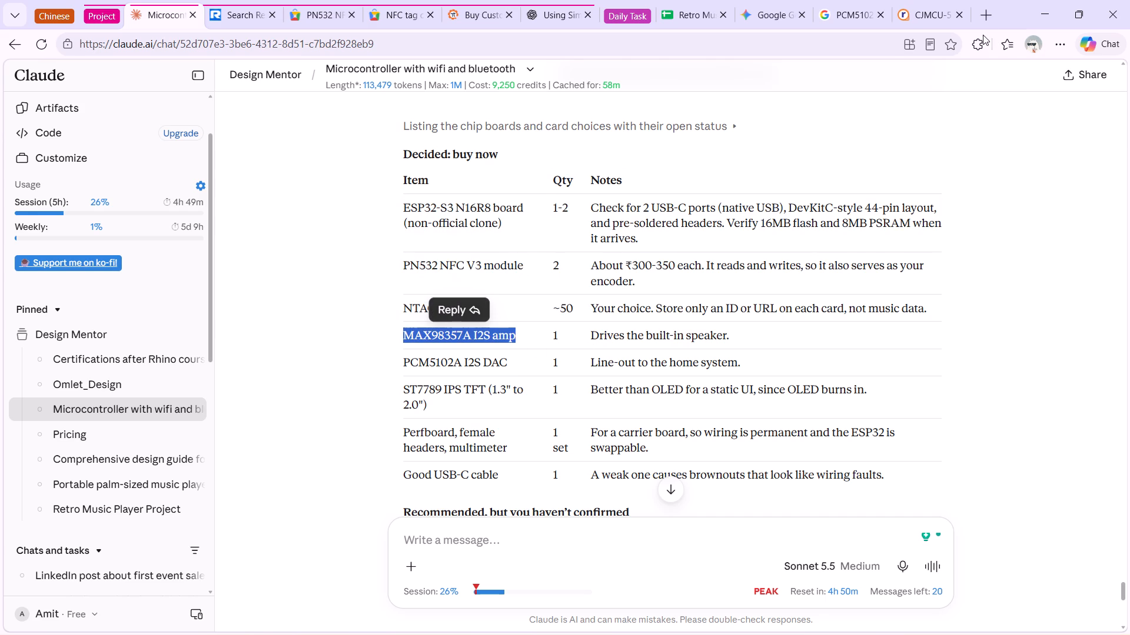
Search Google for "MAX98357A I2S amp" in a new tab.
left_click(981, 18)
key("ctrl+v")
key("Return")
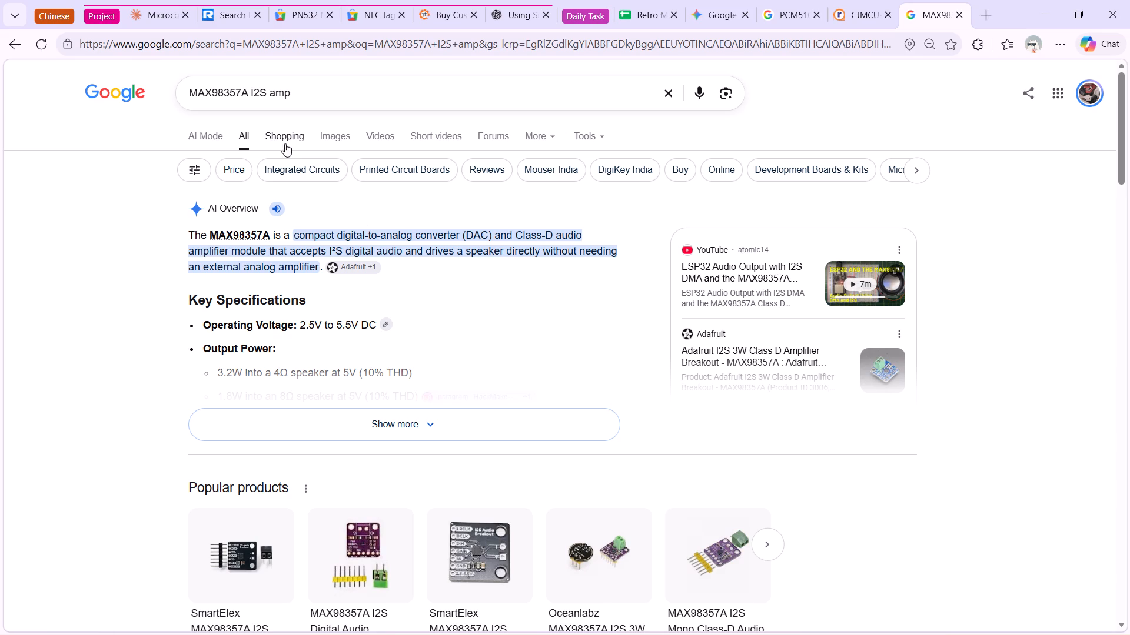
Browse the image results for the MAX98357A I2S amp and preview Robu.in's Class D amplifier breakout wired to a speaker.
left_click(330, 135)
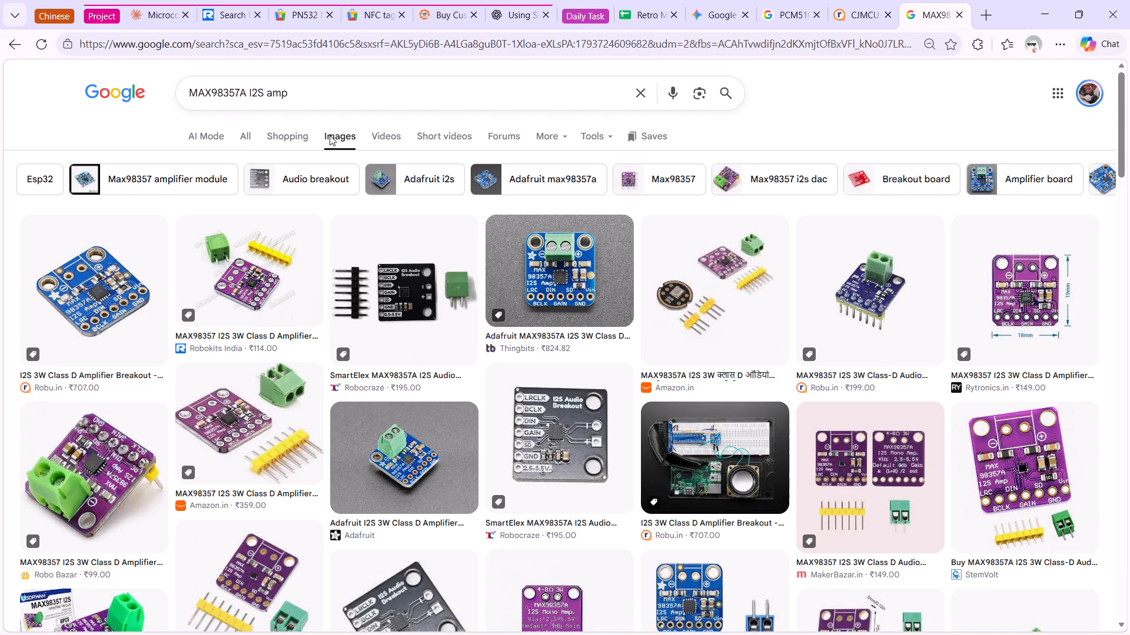
left_click(702, 467)
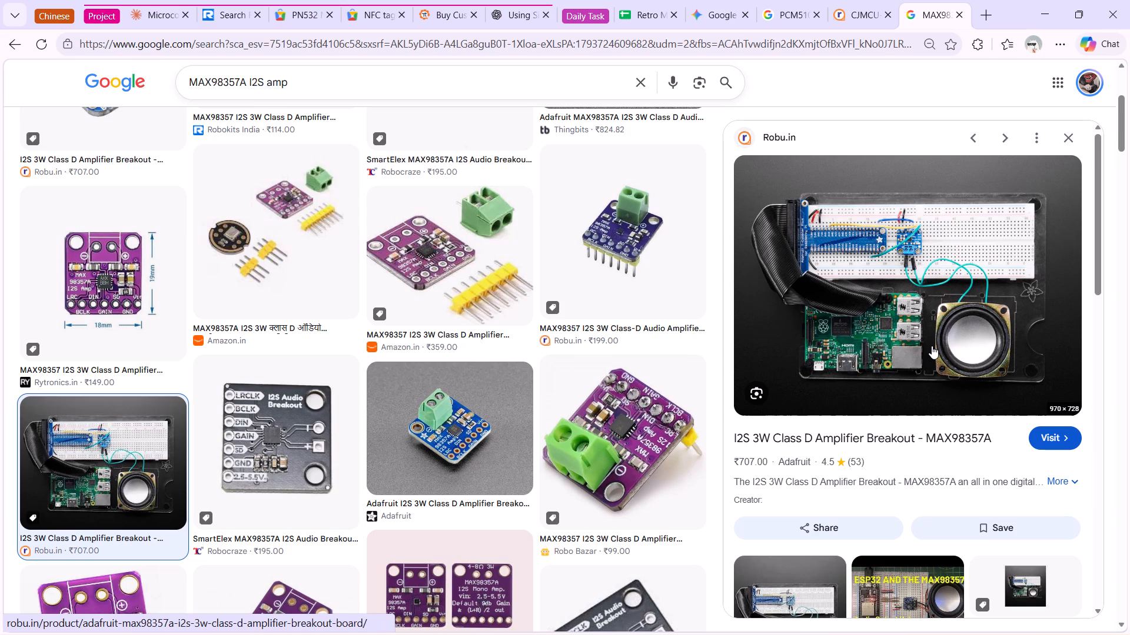
scroll(490, 422, "up", 5)
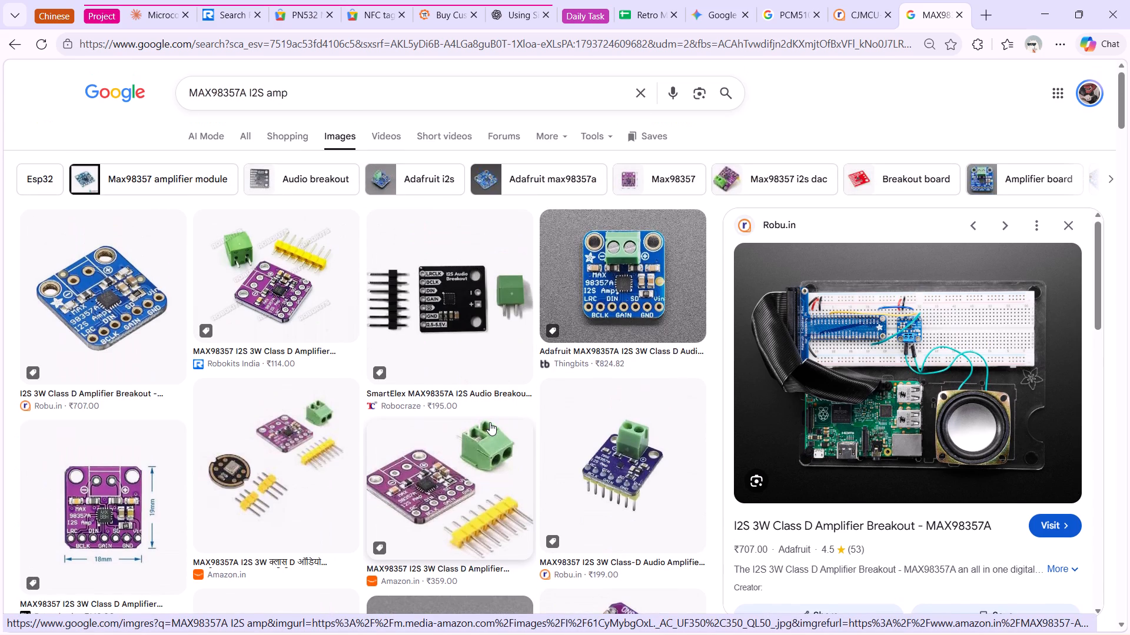
Switch to the shopping results for the MAX98357A I2S amp and look over the popular options.
left_click(281, 142)
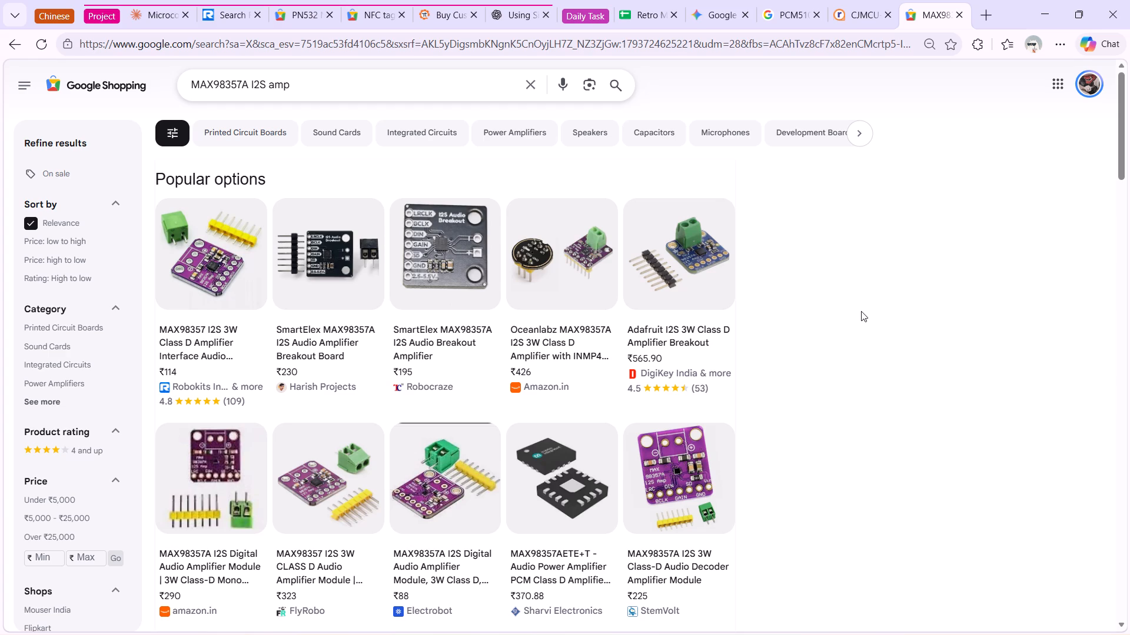
scroll(861, 311, "down", 1)
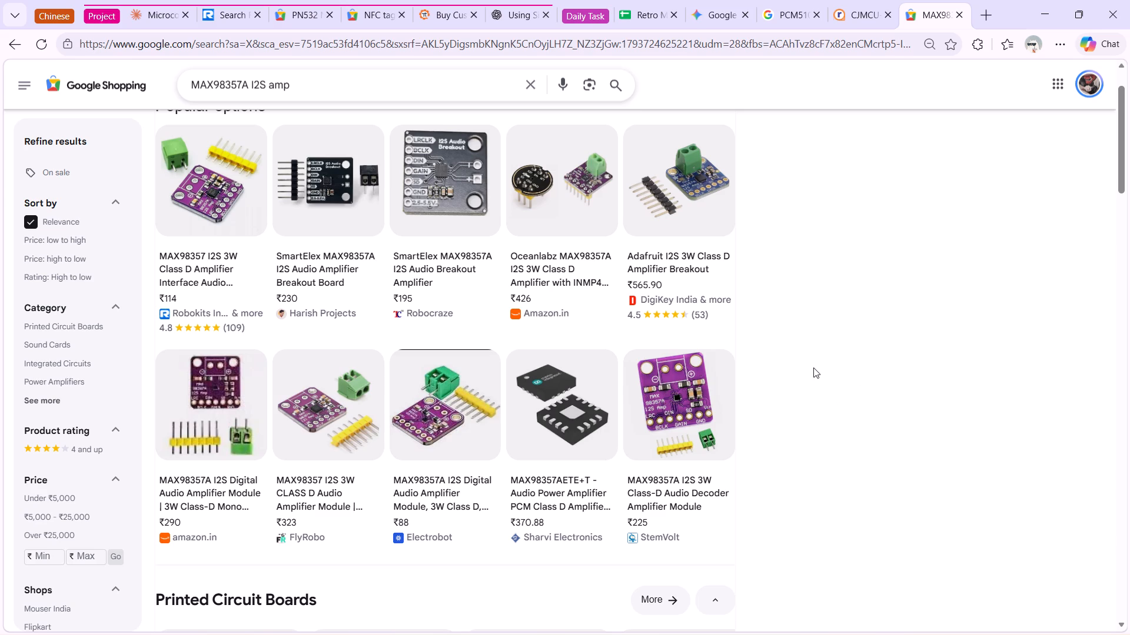
scroll(321, 346, "up", 2)
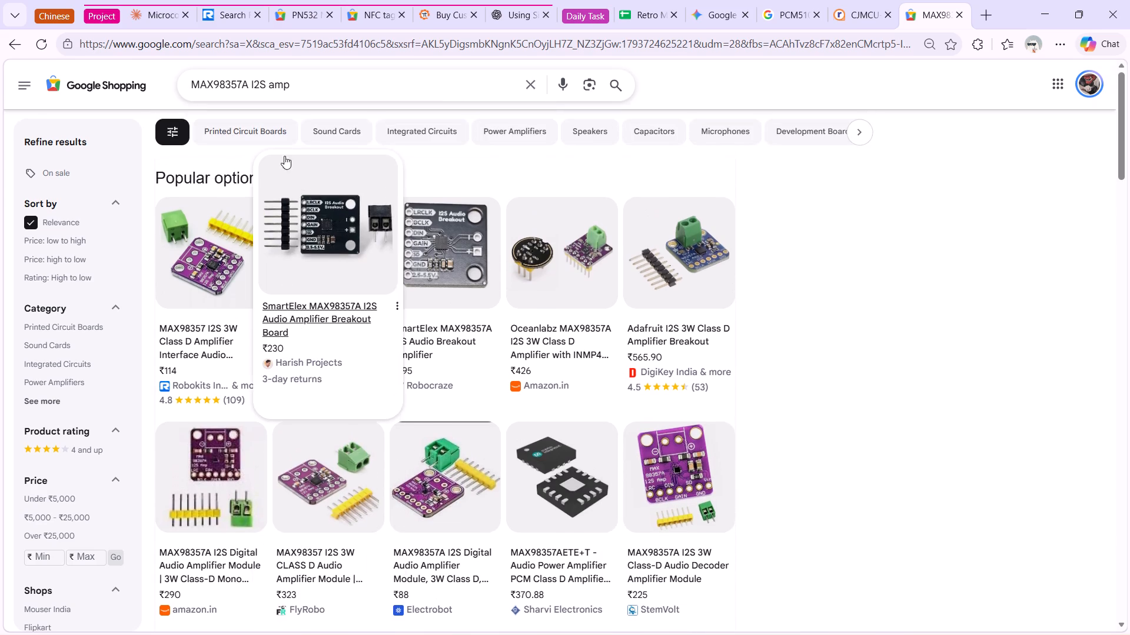
Open Robu.in's CJMCU-5102 I2S Player Module page again in a separate new tab using its copied address.
left_click_drag(313, 89, 172, 91)
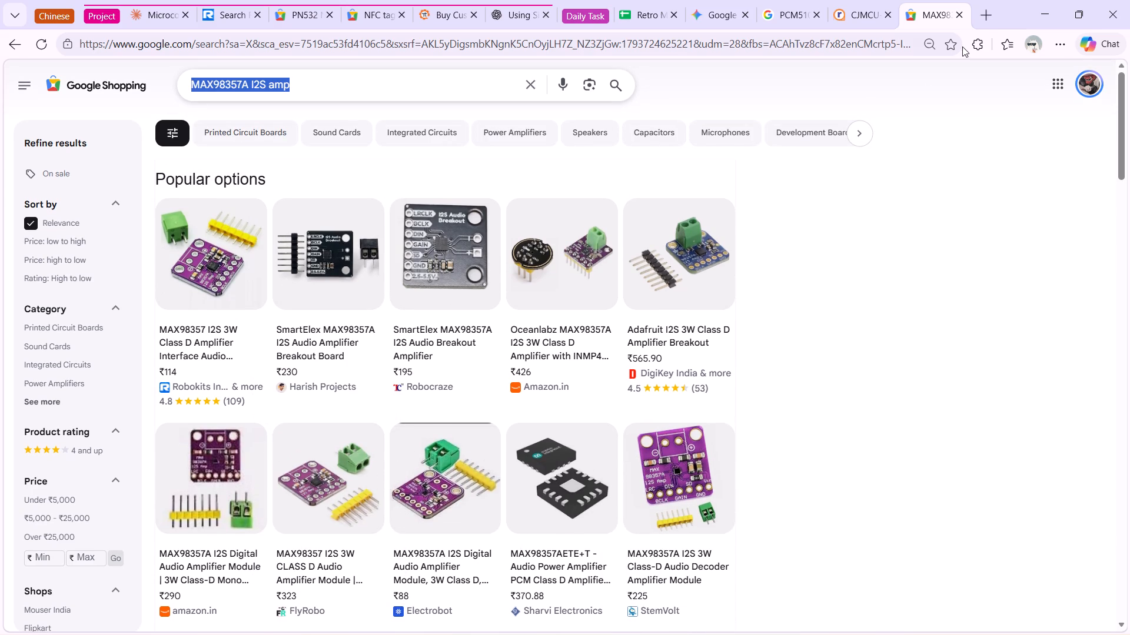
left_click(851, 16)
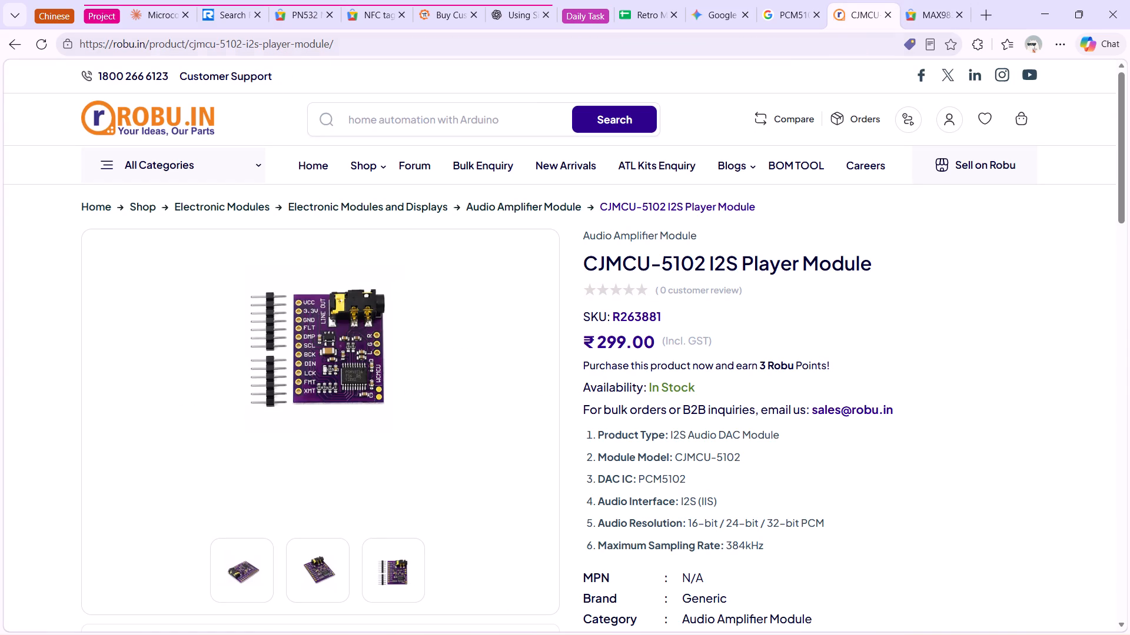
left_click_drag(348, 42, 72, 58)
key("ctrl+c")
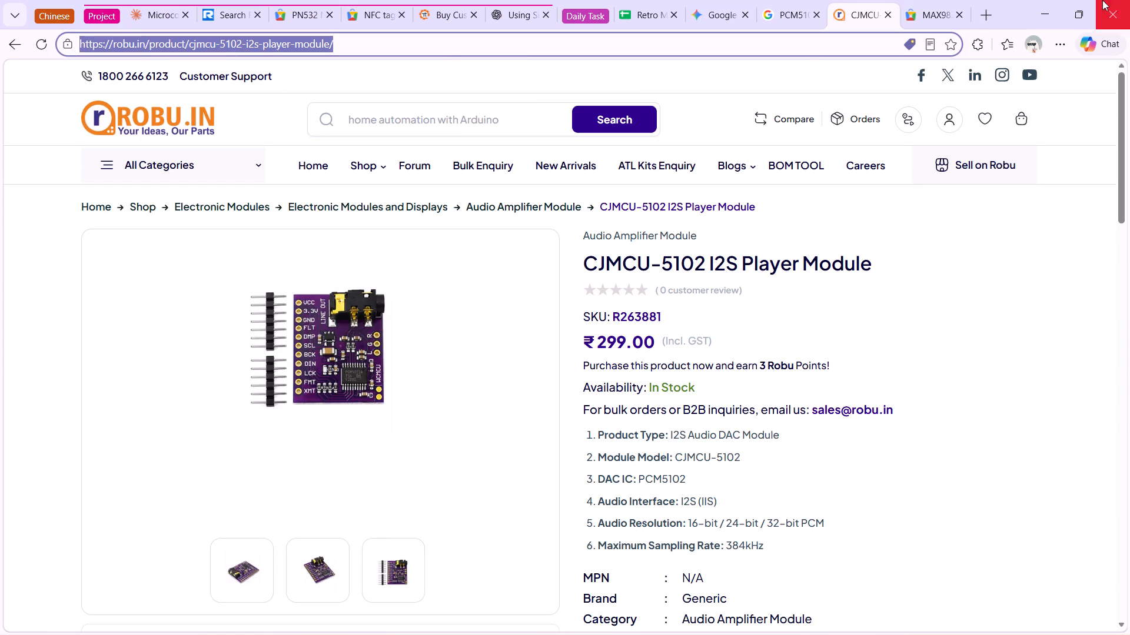
left_click(983, 10)
key("ctrl+v")
key("Return")
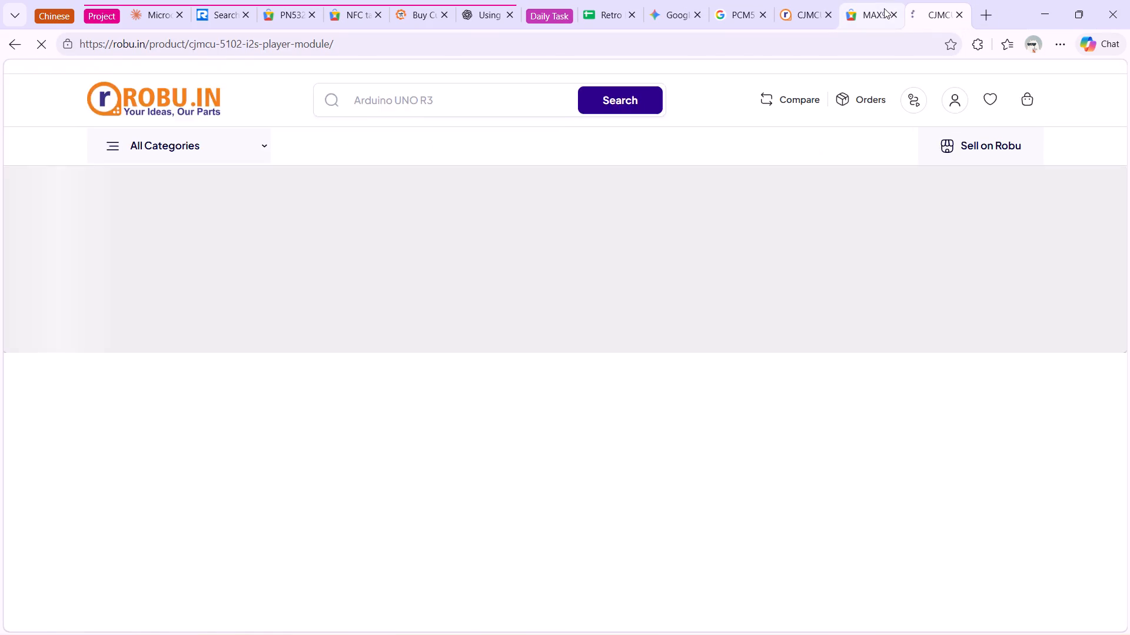
Search Robu.in for "MAX98357A I2S amp" using the query copied from Google Shopping, and view the matching products.
left_click(884, 8)
key("ctrl+c")
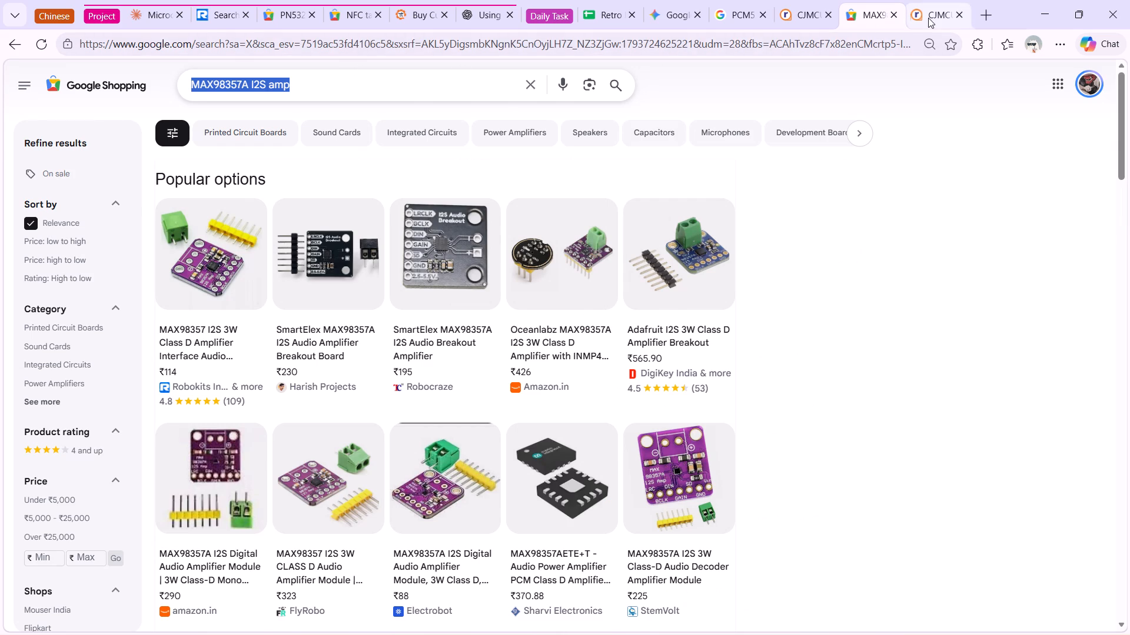
left_click(928, 18)
left_click(479, 105)
key("ctrl+v")
key("Return")
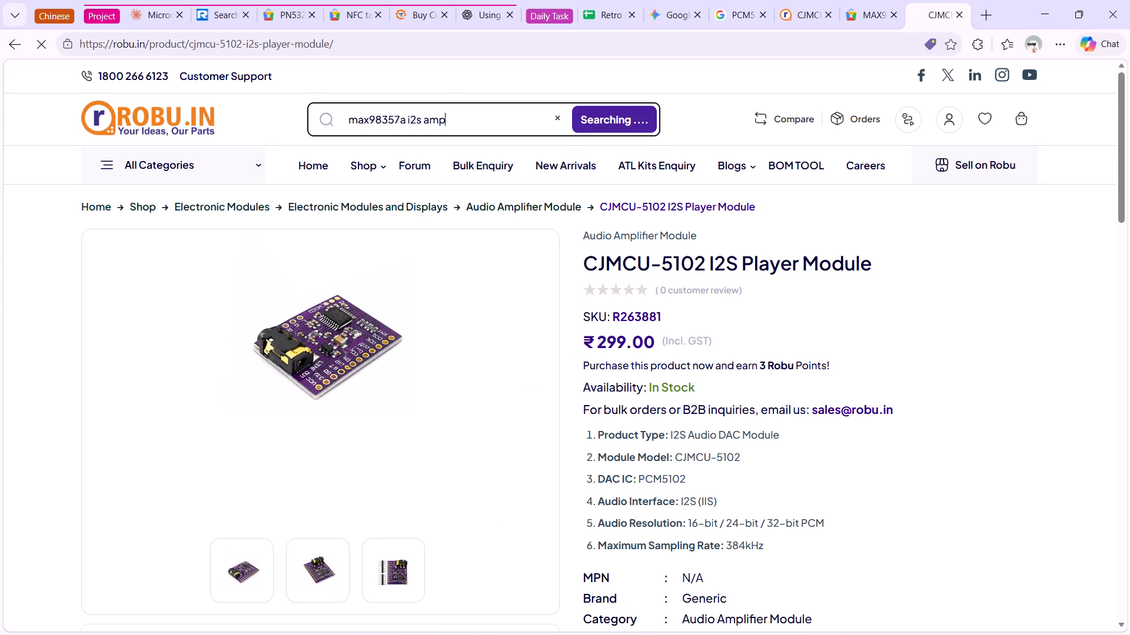
scroll(459, 366, "down", 3)
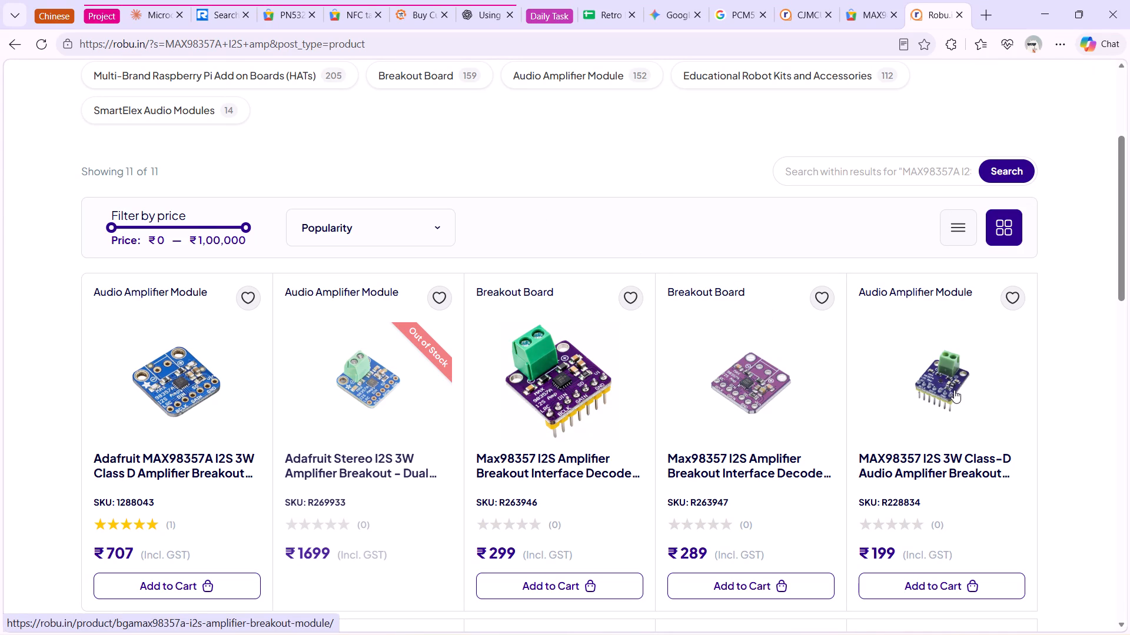
Revisit the PCM5102A I2S DAC search results and return to the MAX98357A I2S amp shopping results.
left_click(873, 1)
left_click(662, 16)
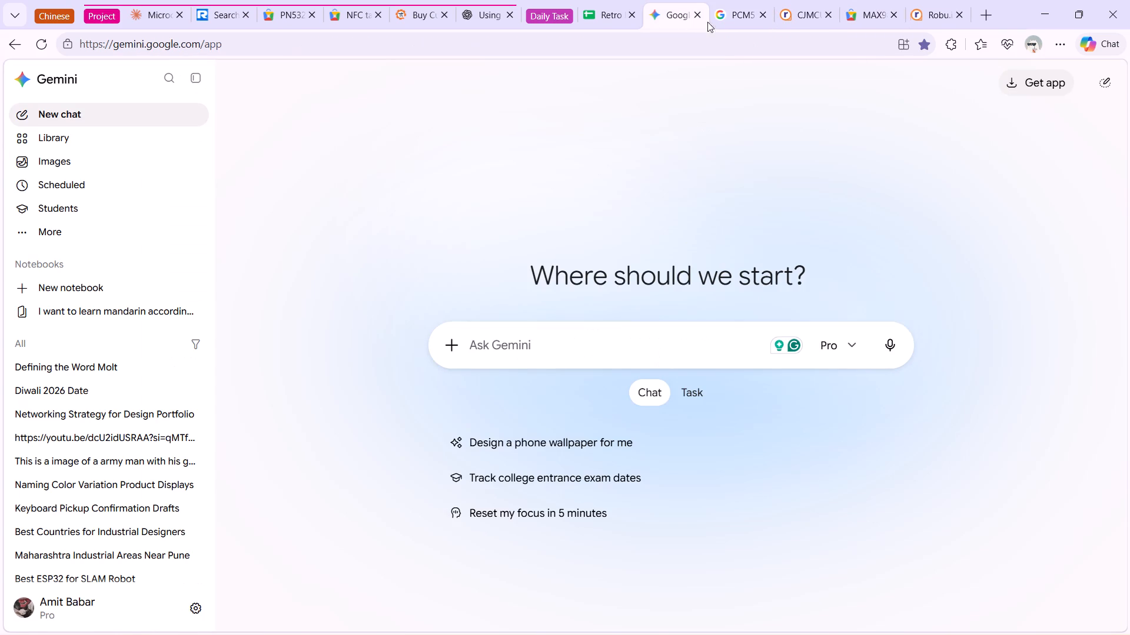
left_click(732, 18)
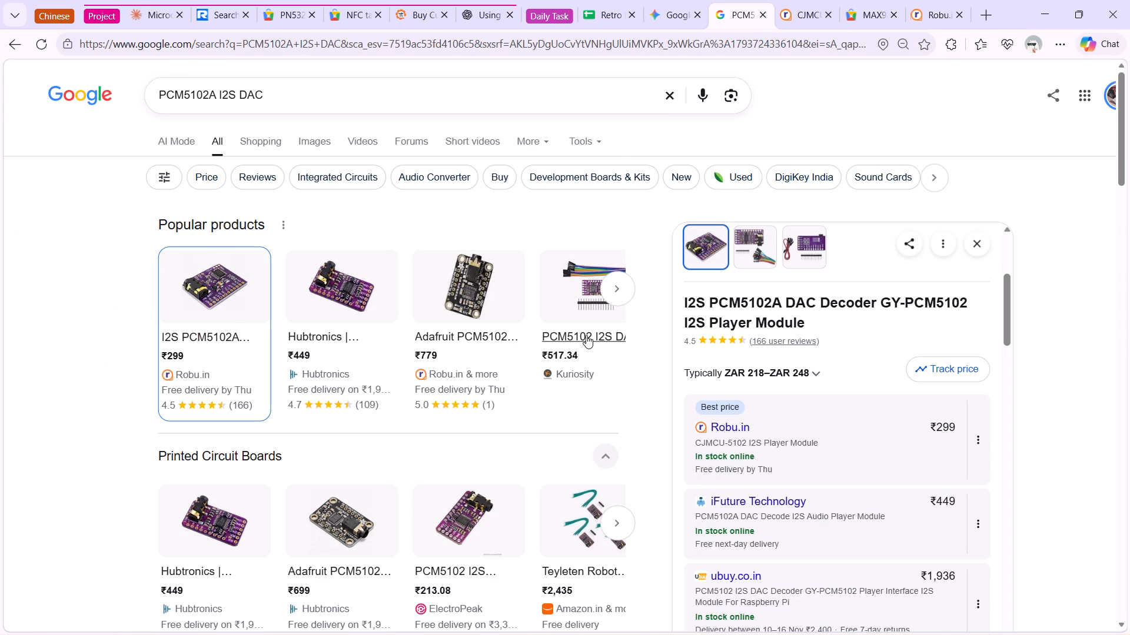
scroll(600, 341, "down", 1)
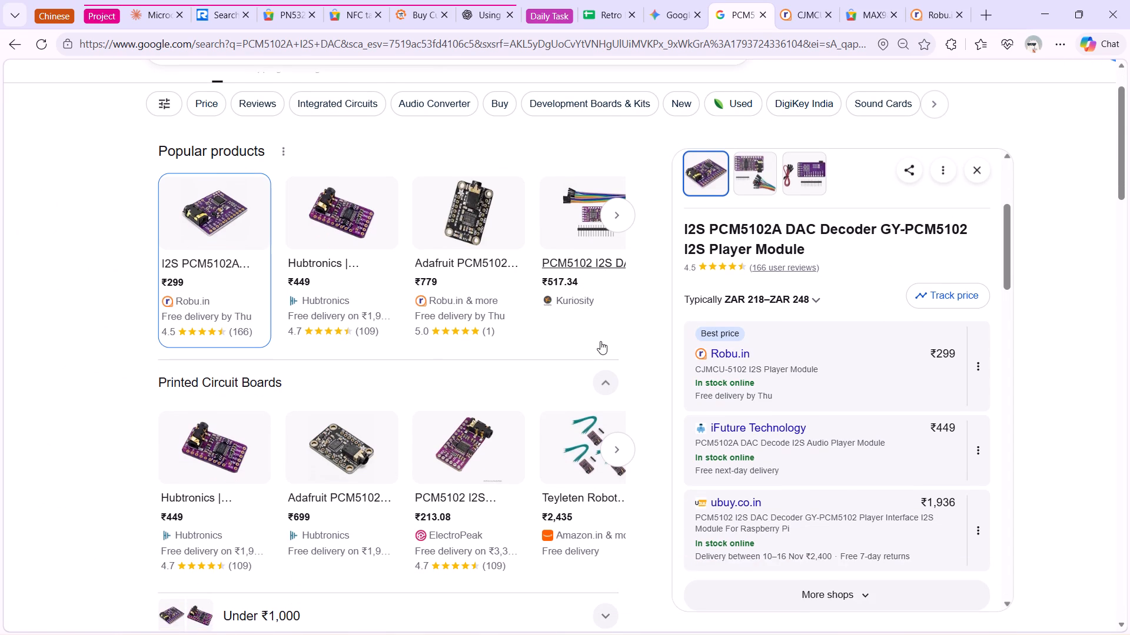
left_click(801, 20)
left_click(865, 20)
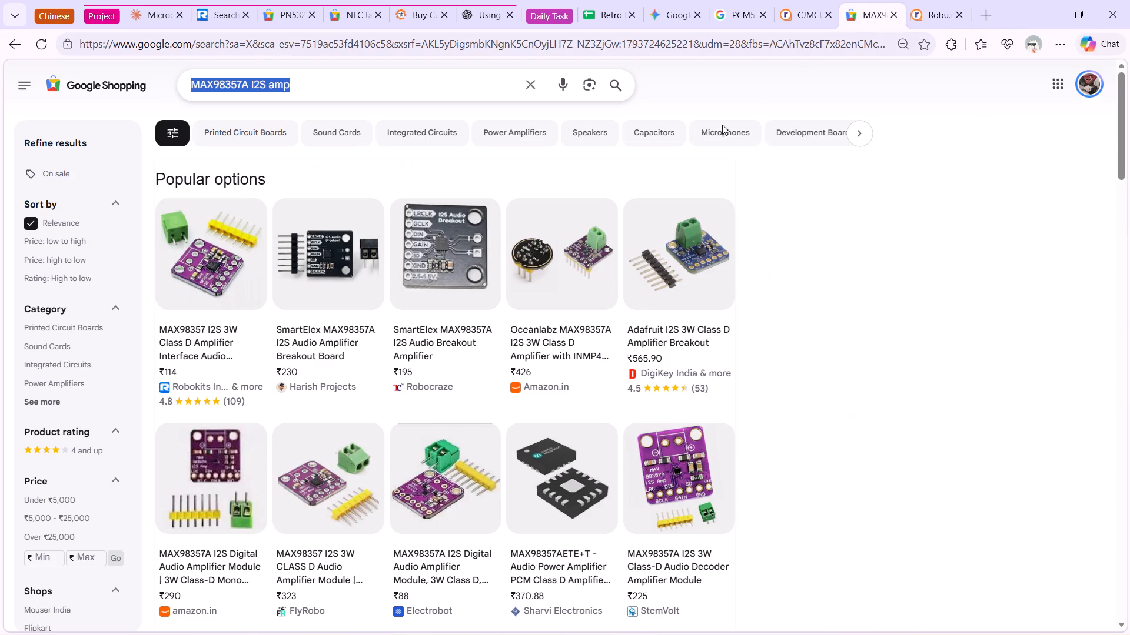
Look through the MAX98357A I2S amp shopping results and sort them by price from low to high.
scroll(902, 297, "down", 3)
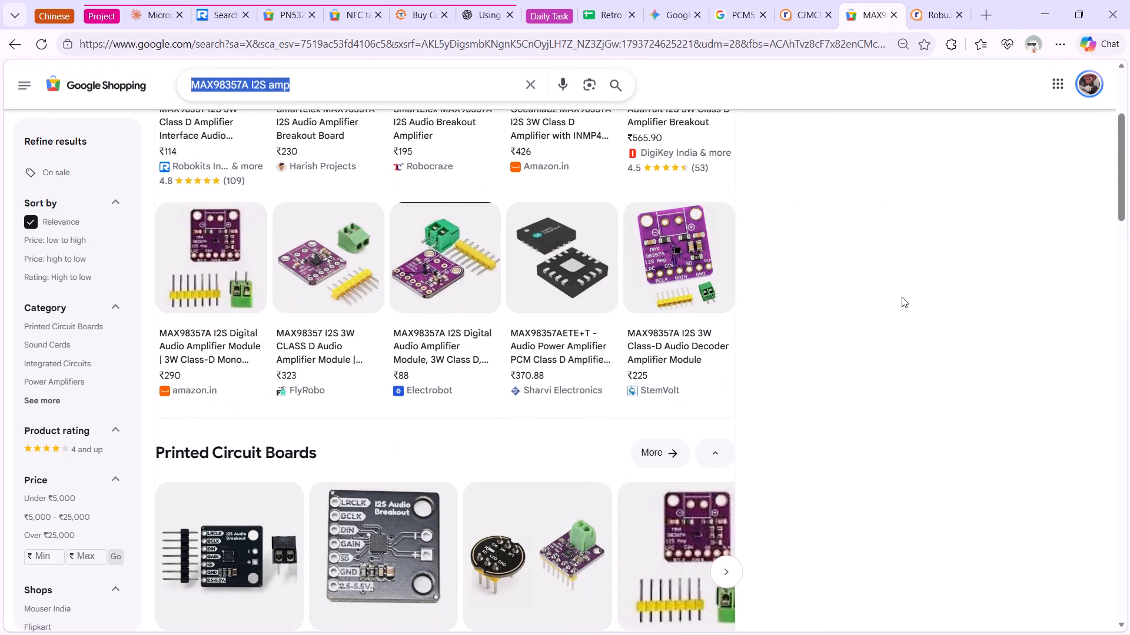
scroll(902, 297, "up", 2)
scroll(902, 297, "down", 6)
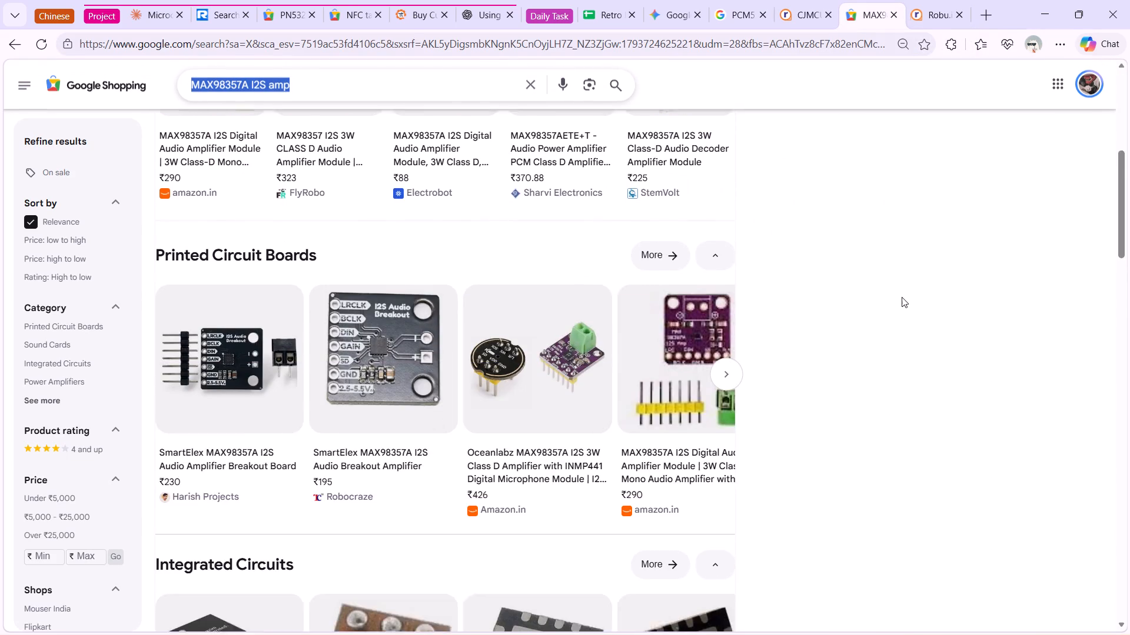
scroll(902, 297, "down", 2)
scroll(902, 297, "up", 8)
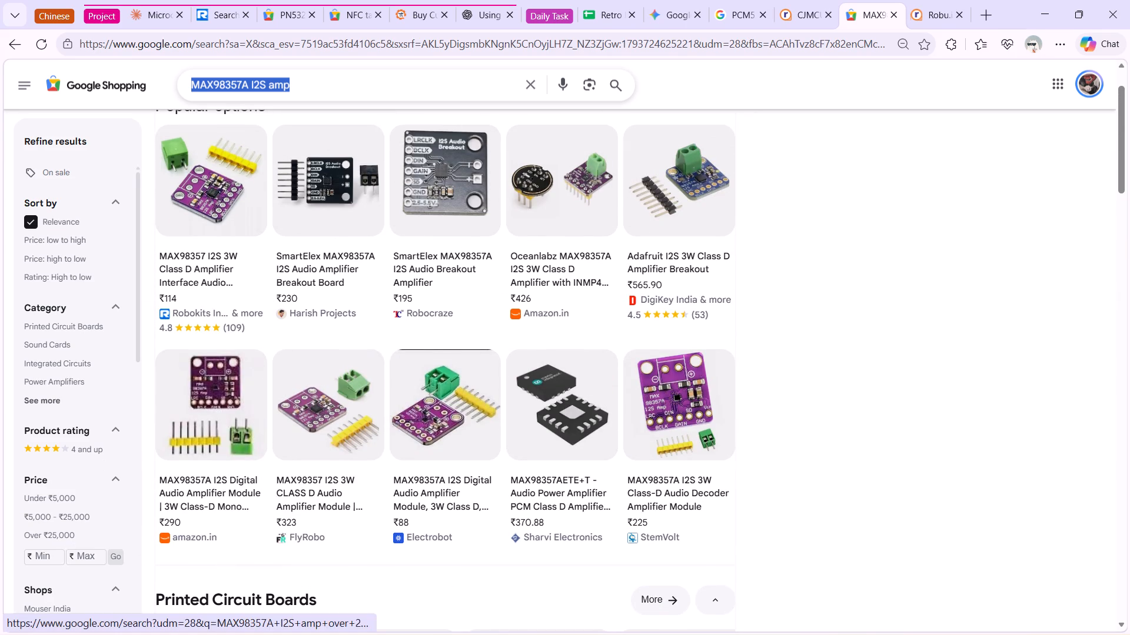
left_click(42, 240)
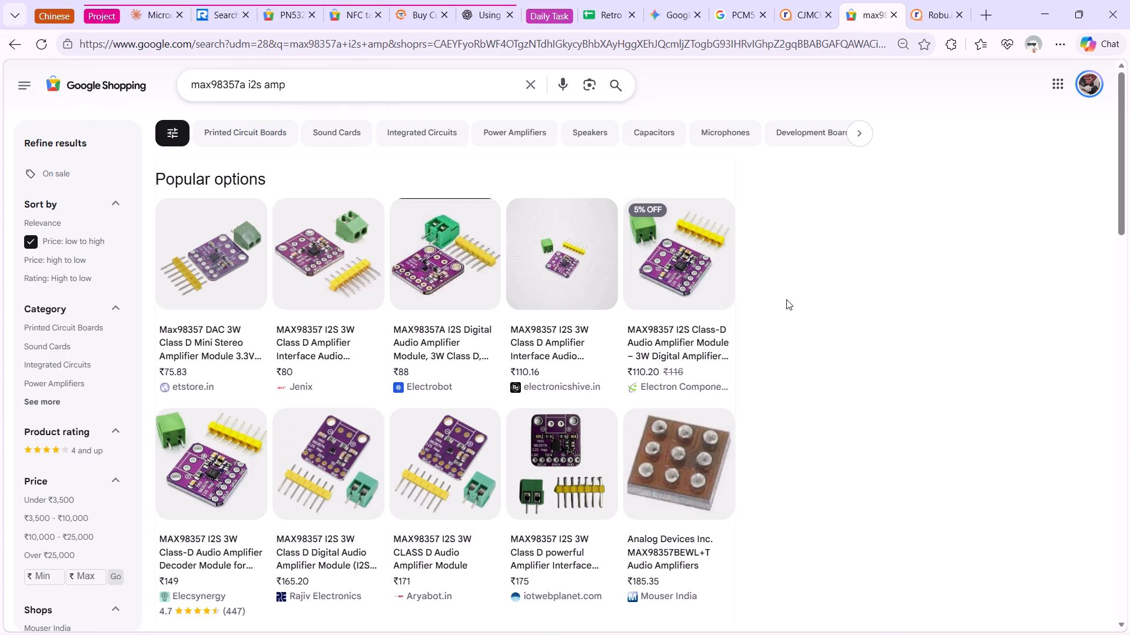
Look through the price-sorted MAX98357A listings and open Electrobot's ₹88 MAX98357A I2S Digital Audio Amplifier Module on the seller's site.
scroll(786, 299, "down", 1)
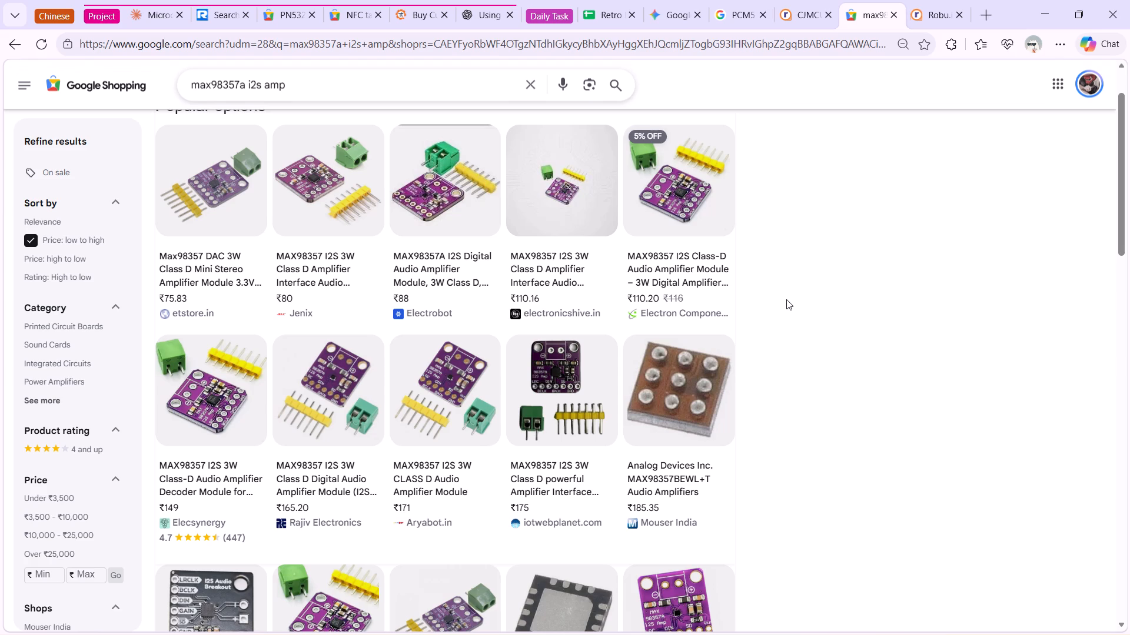
scroll(786, 299, "down", 3)
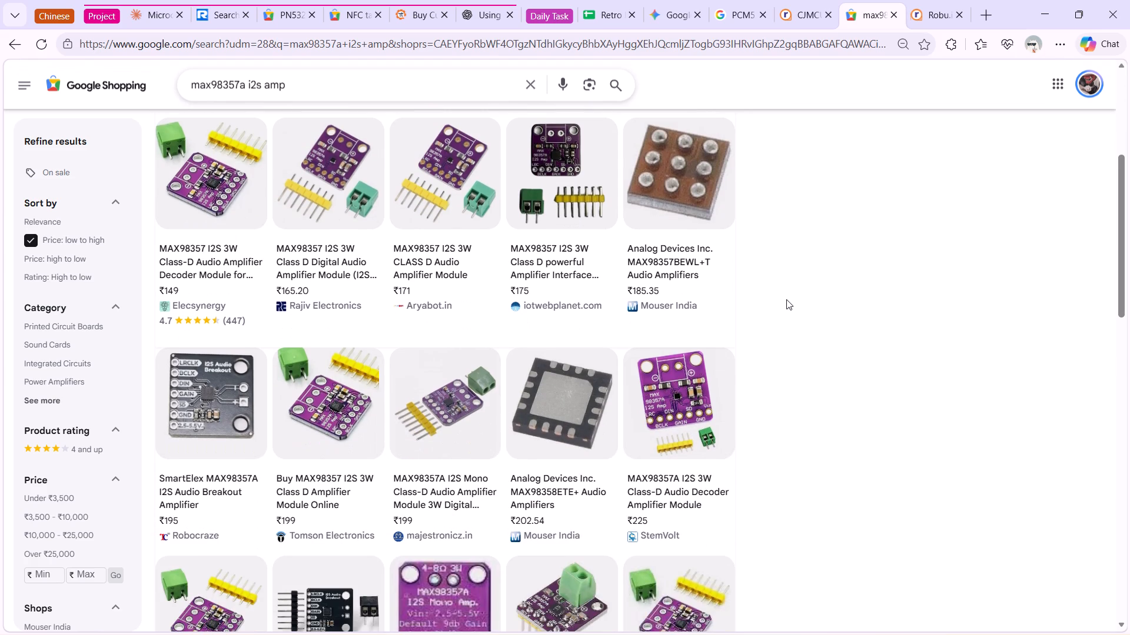
scroll(786, 299, "up", 3)
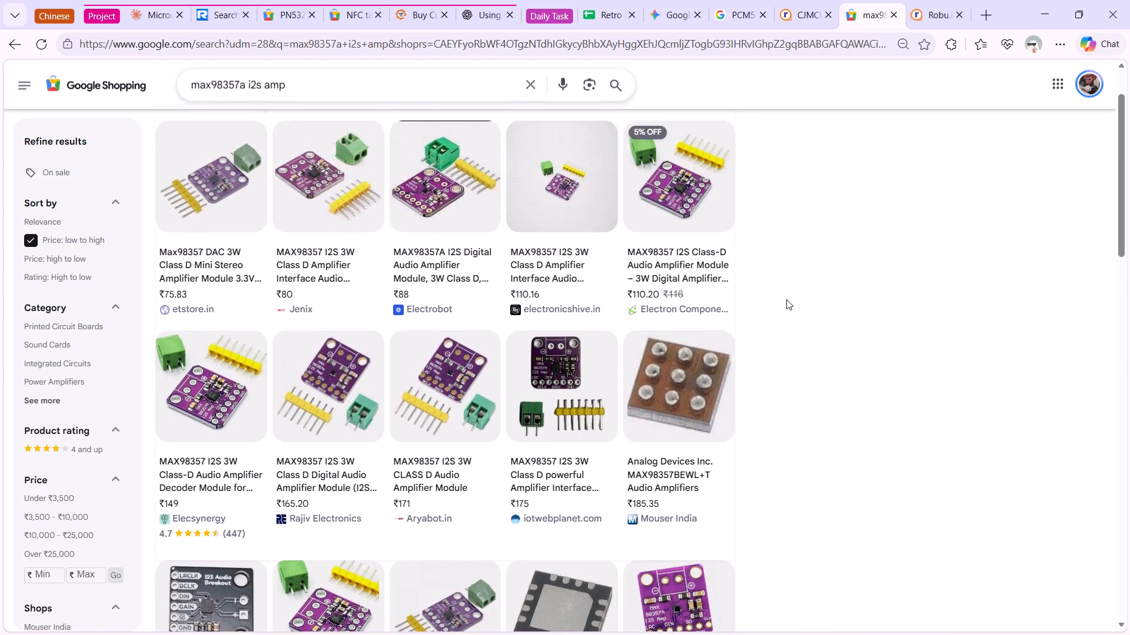
left_click(443, 268)
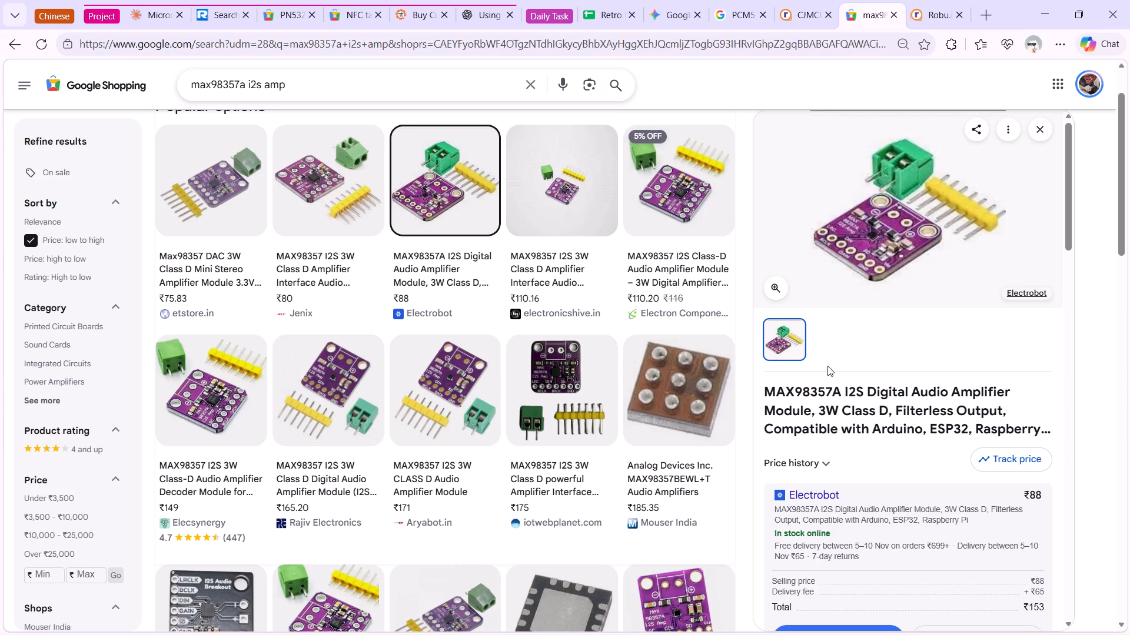
scroll(839, 369, "down", 1)
left_click(839, 568)
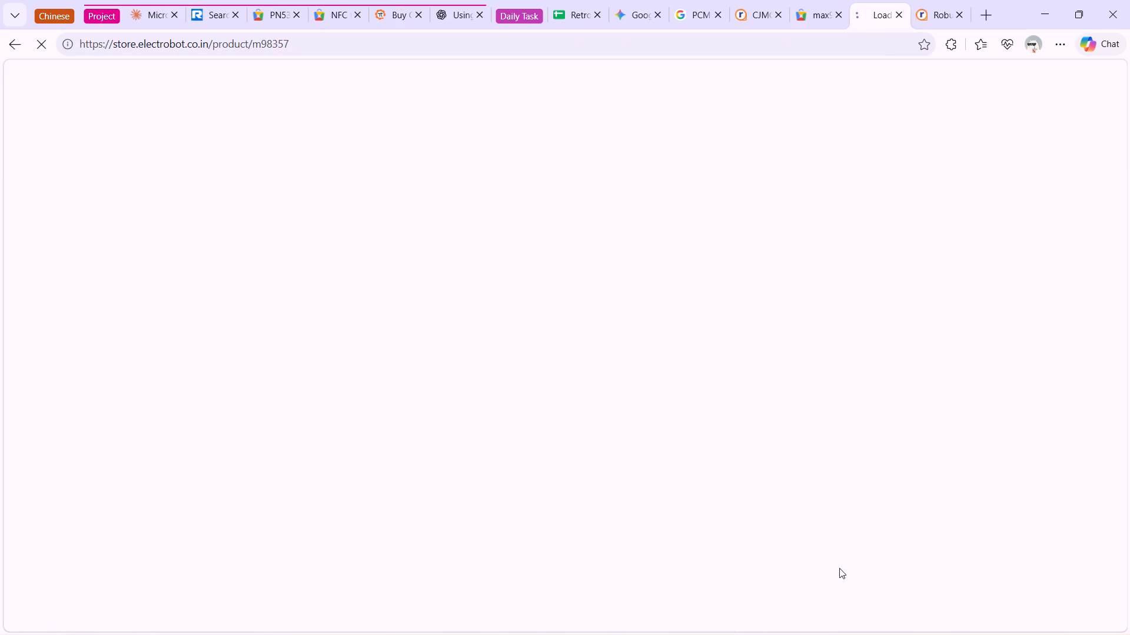
Check the shipping cost of the MAX98357A module on Electrobot for the delivery pincode.
scroll(635, 319, "down", 2)
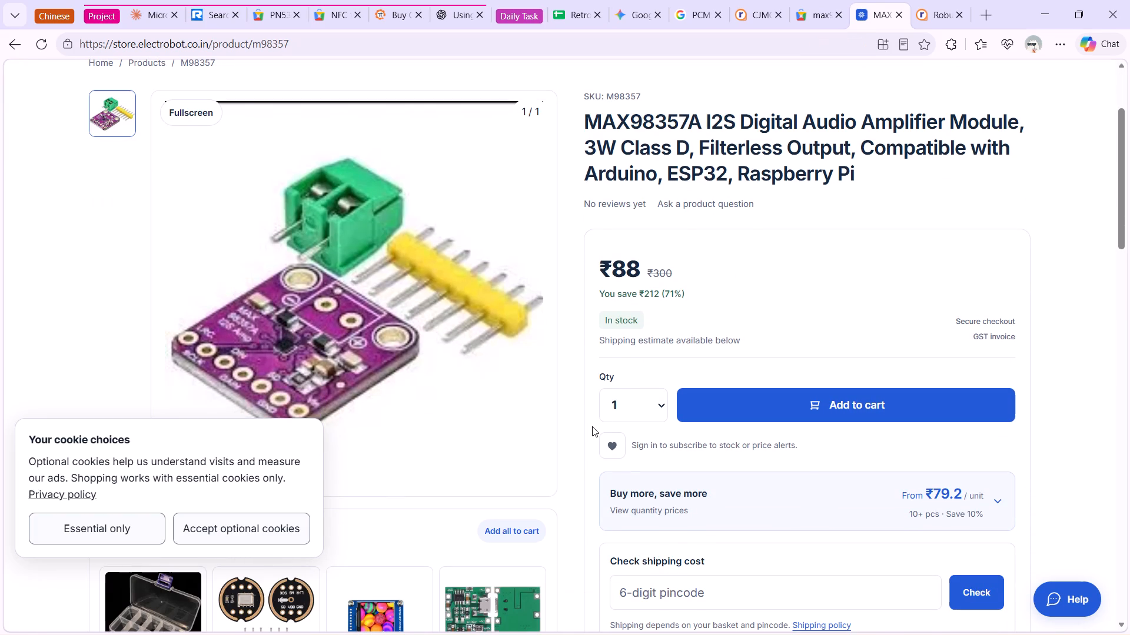
scroll(583, 426, "down", 4)
scroll(606, 329, "up", 2)
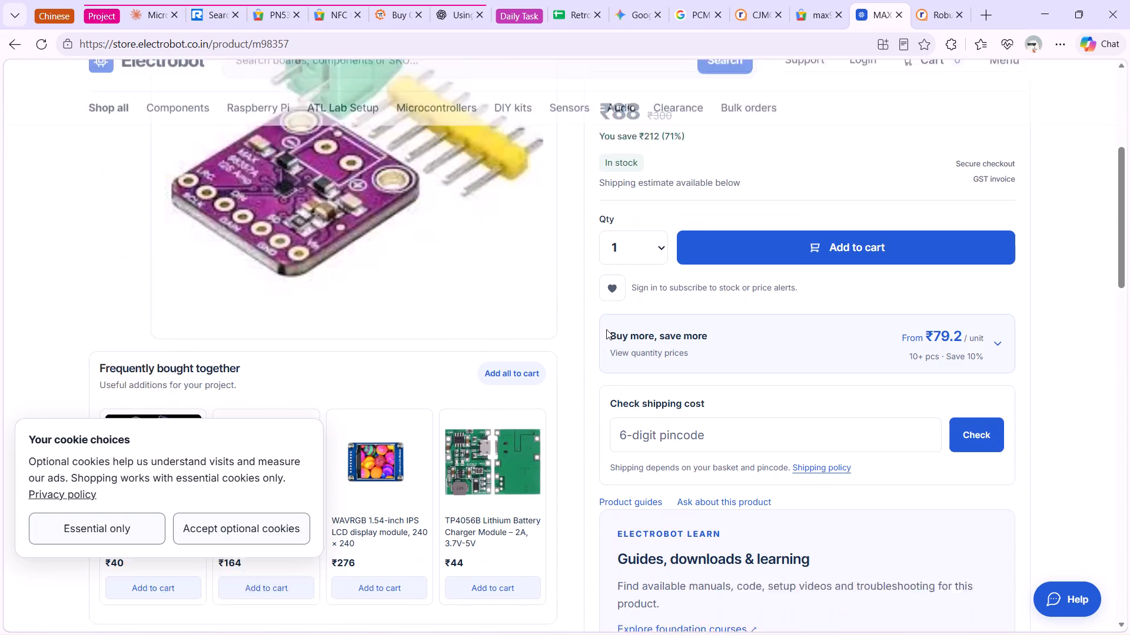
left_click(619, 438)
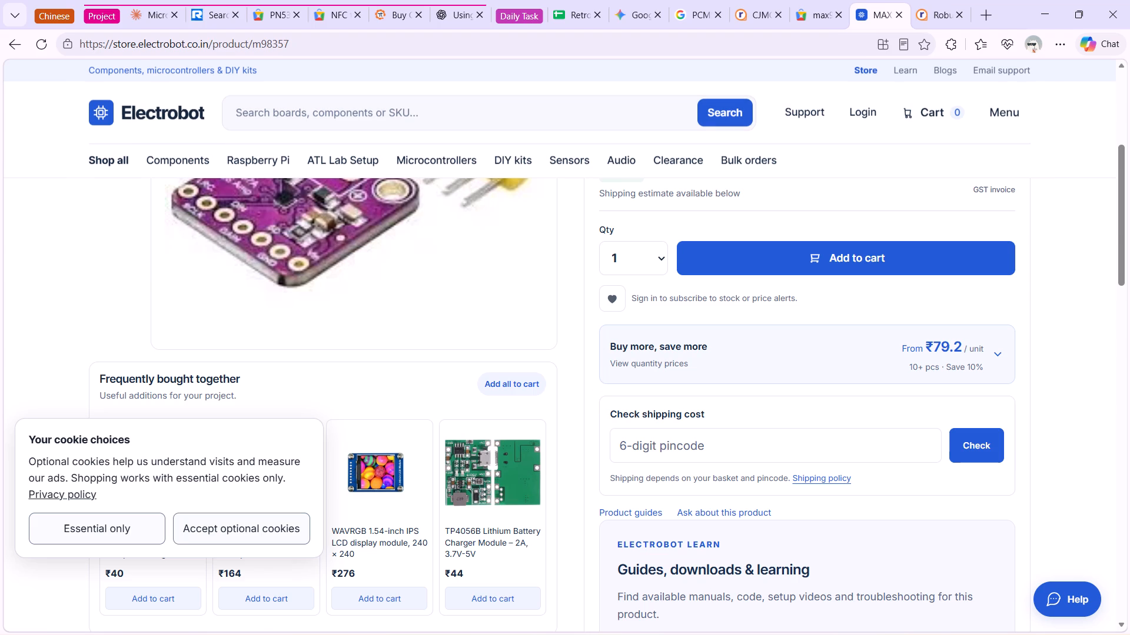
left_click(699, 517)
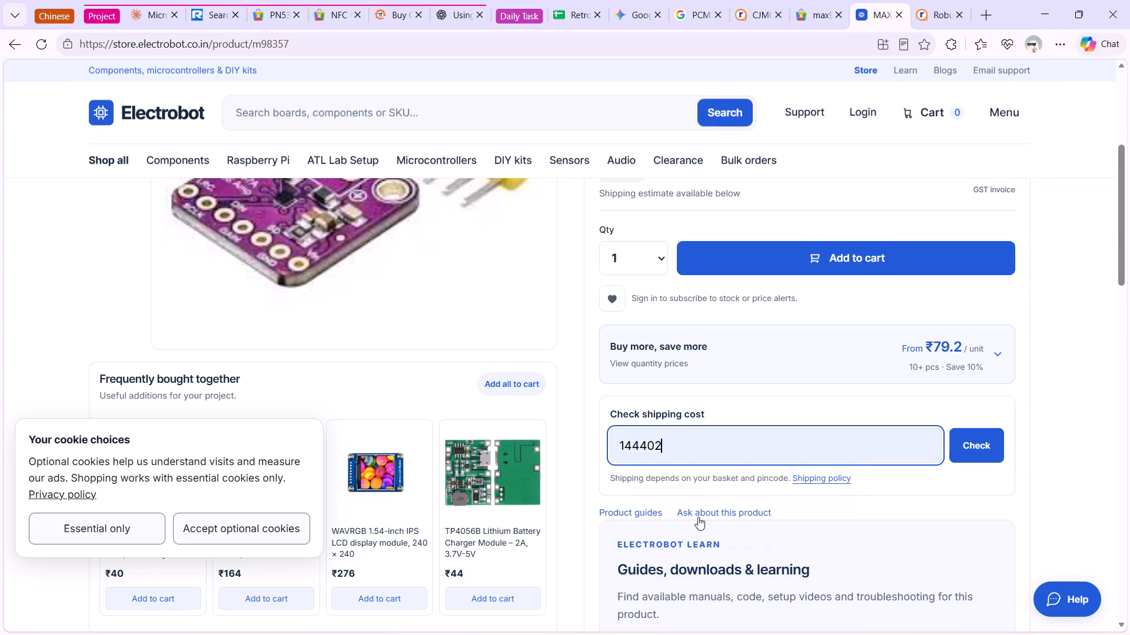
left_click(981, 446)
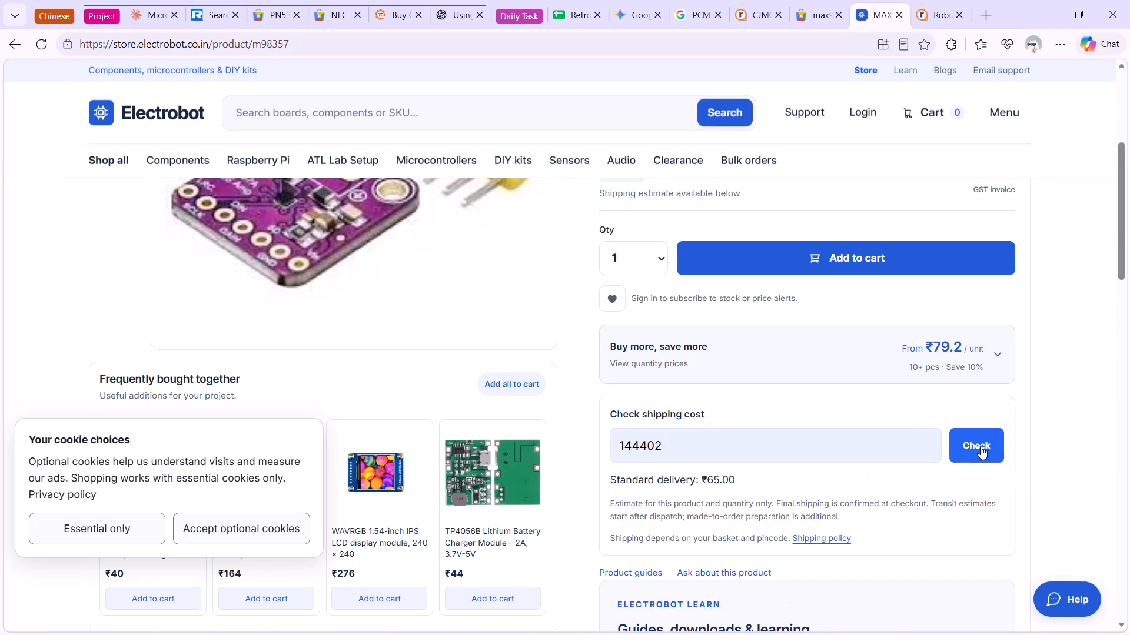
Examine the MAX98357A product page's features, specifications, reviews and similar items, allowing essential cookies only.
scroll(842, 462, "up", 3)
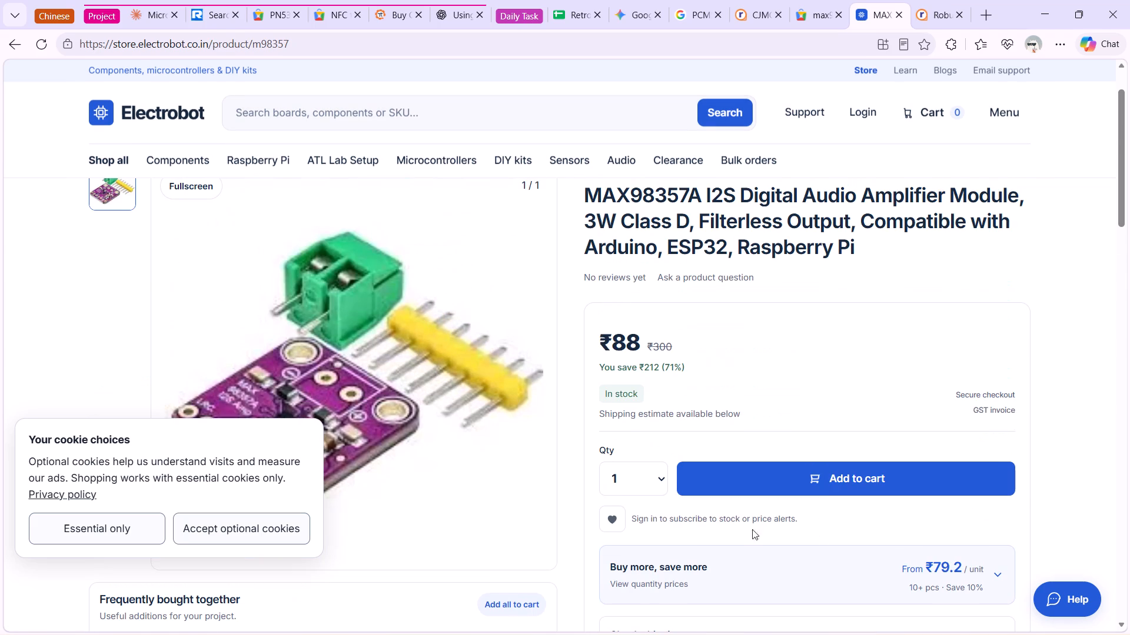
scroll(713, 319, "up", 2)
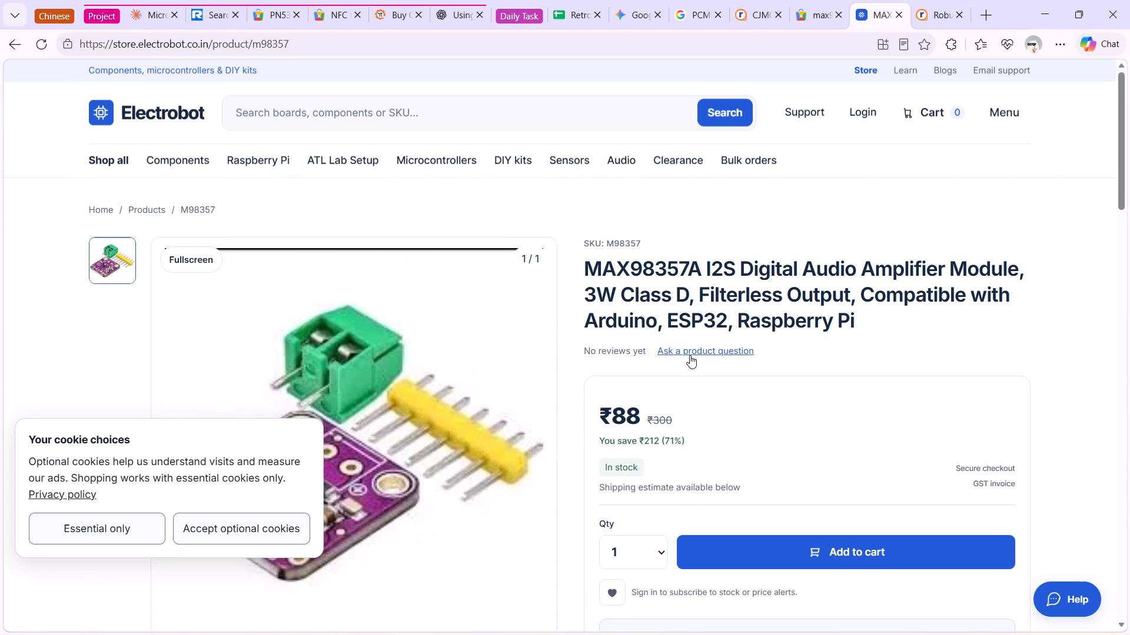
scroll(690, 355, "down", 7)
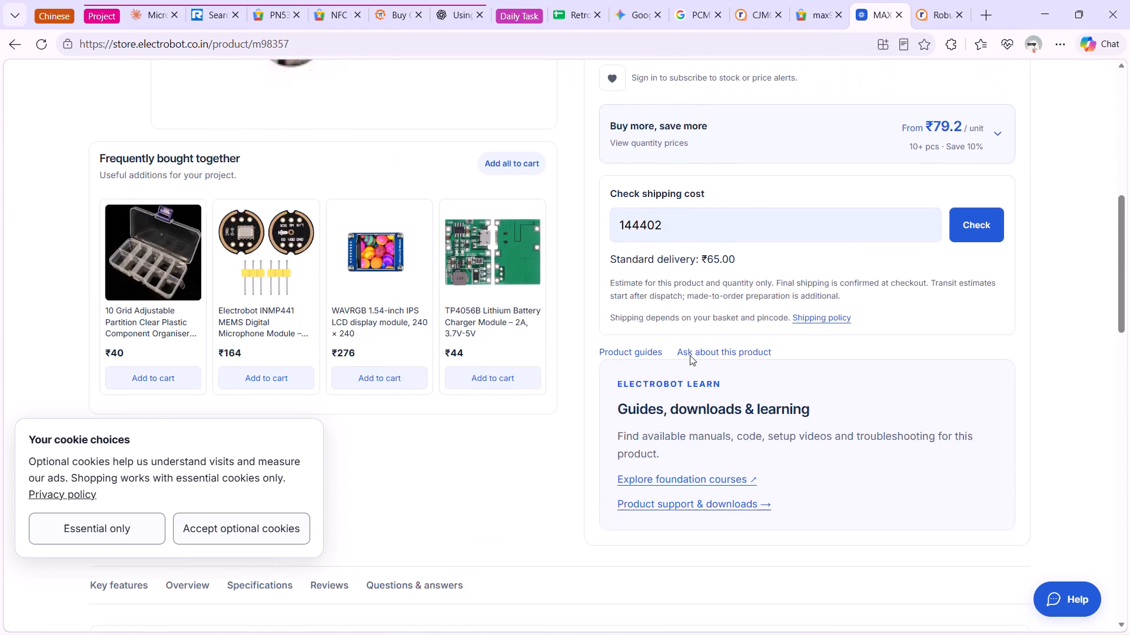
scroll(690, 355, "down", 10)
scroll(690, 355, "up", 3)
scroll(690, 355, "down", 4)
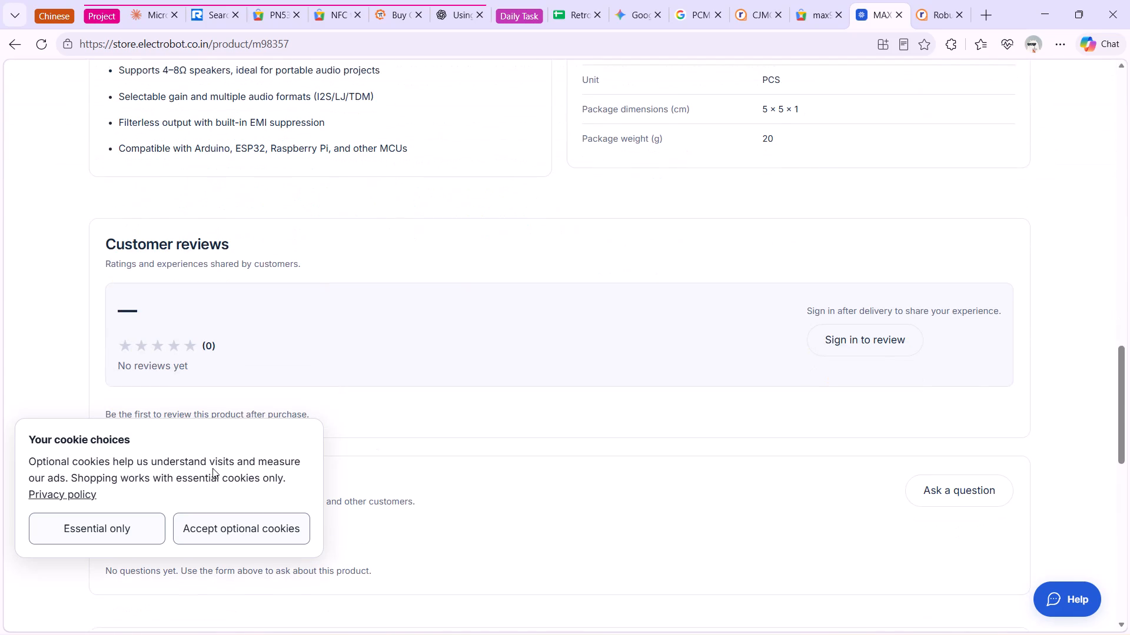
left_click(117, 539)
scroll(375, 439, "down", 4)
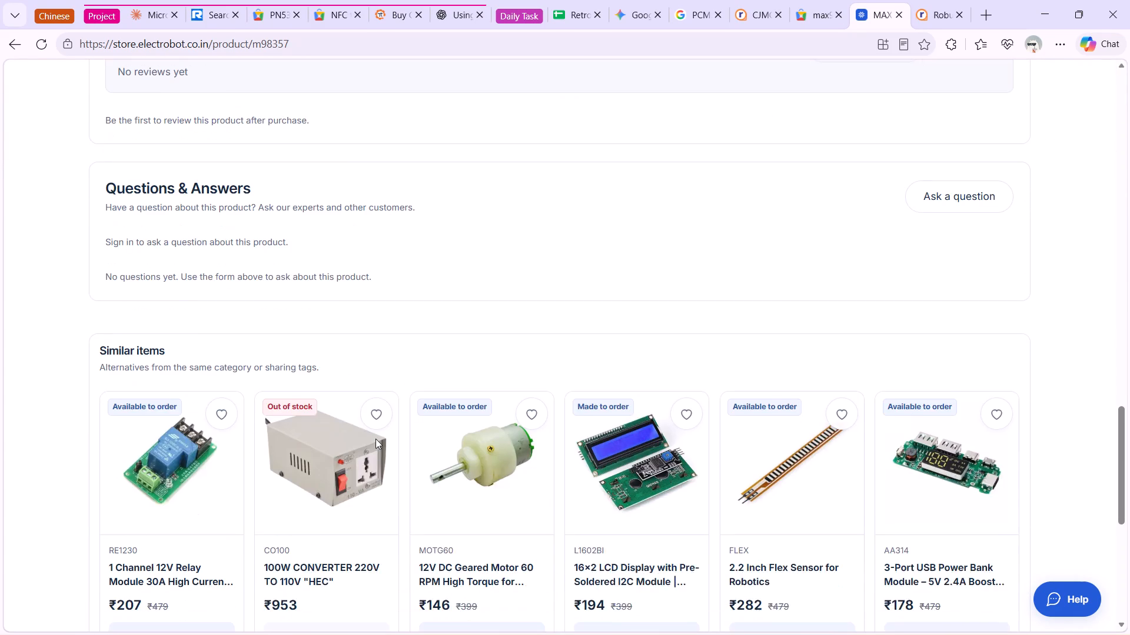
scroll(375, 439, "down", 3)
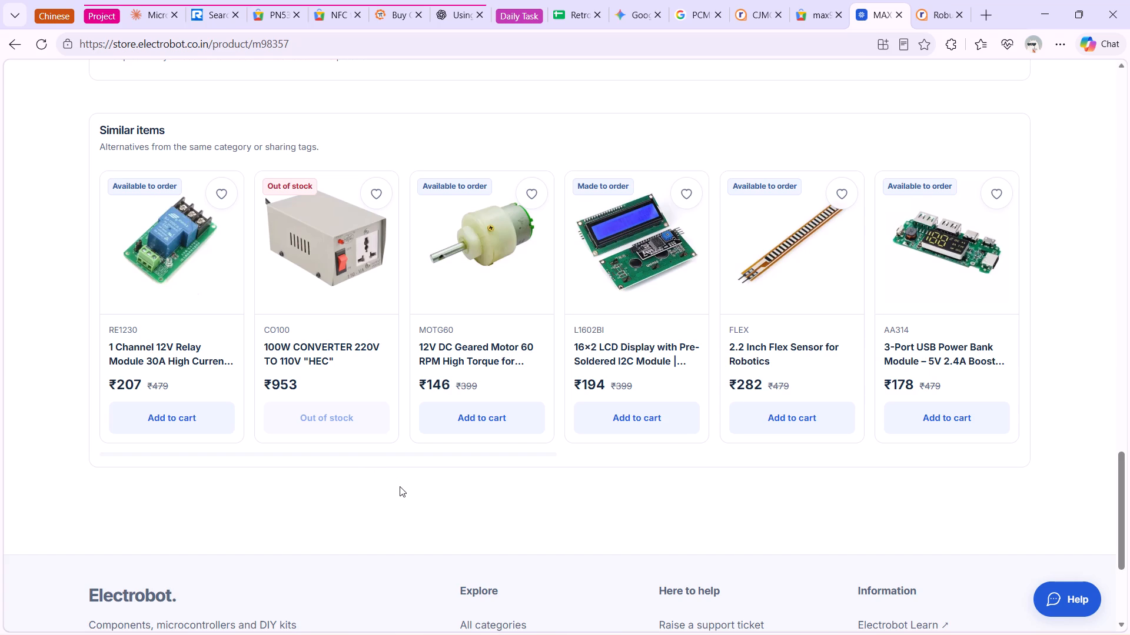
scroll(400, 486, "up", 20)
scroll(400, 486, "up", 5)
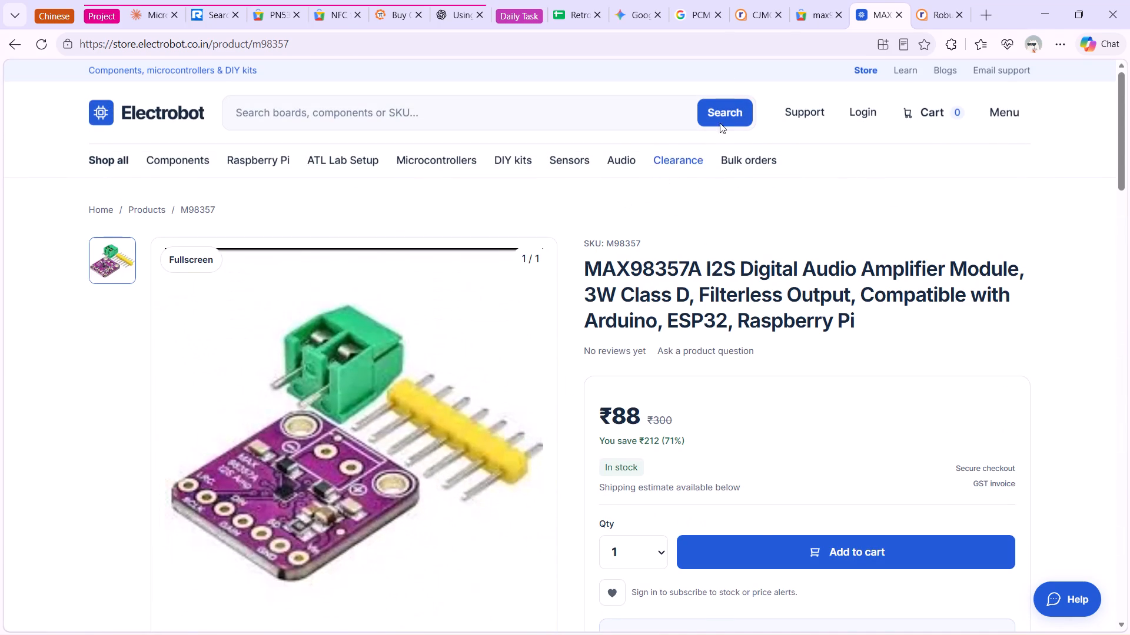
Search Electrobot for "CJMCU-5102 I2S Player Module" using the product name copied from its Robu.in page.
left_click(756, 6)
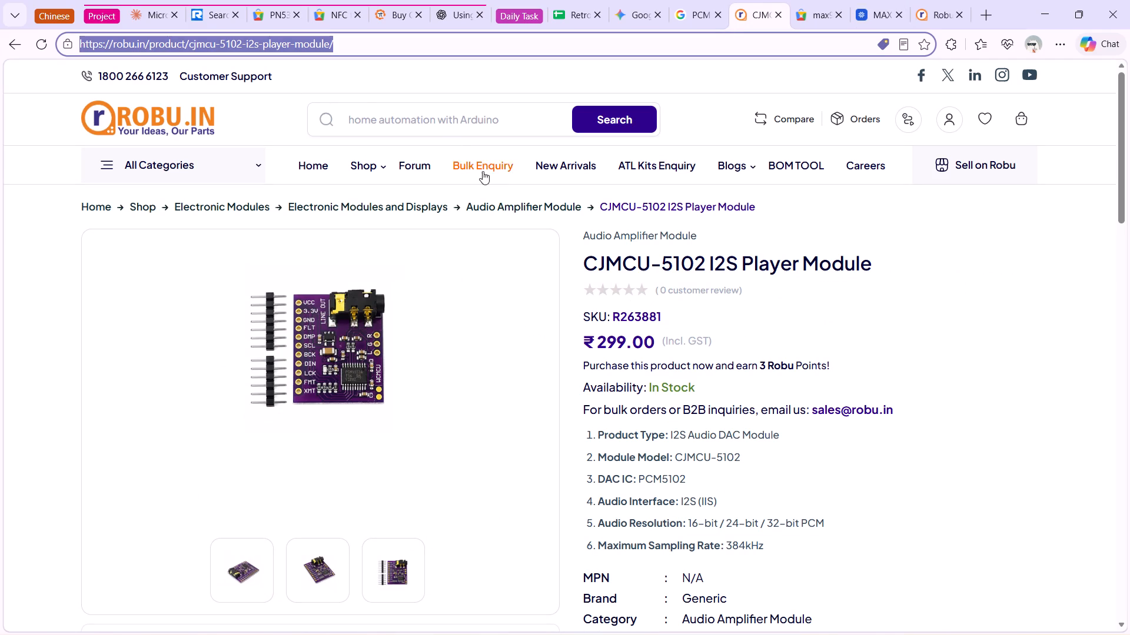
left_click_drag(584, 267, 888, 264)
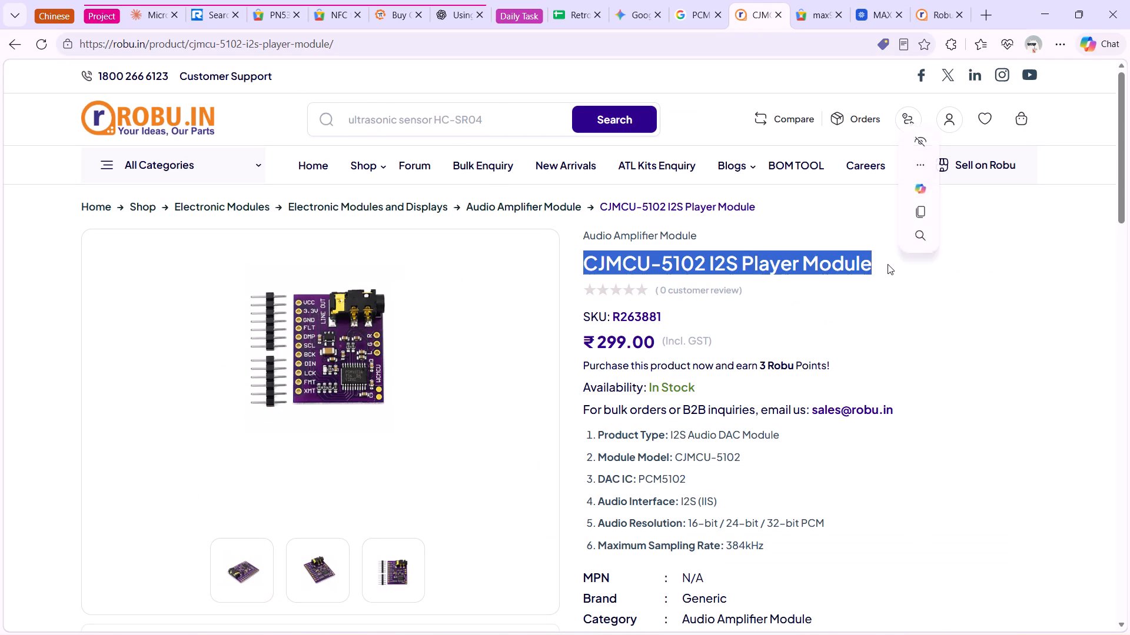
key("ctrl+c")
key("ctrl+c")
key("ctrl+c")
left_click(868, 20)
left_click(319, 105)
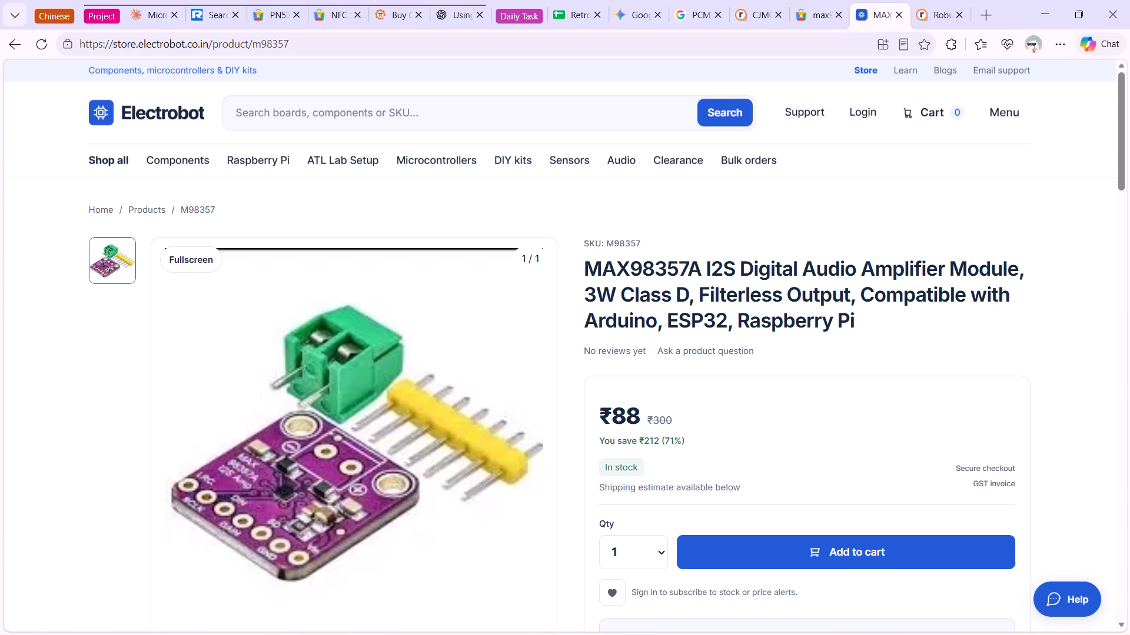
left_click(323, 129)
left_click(339, 115)
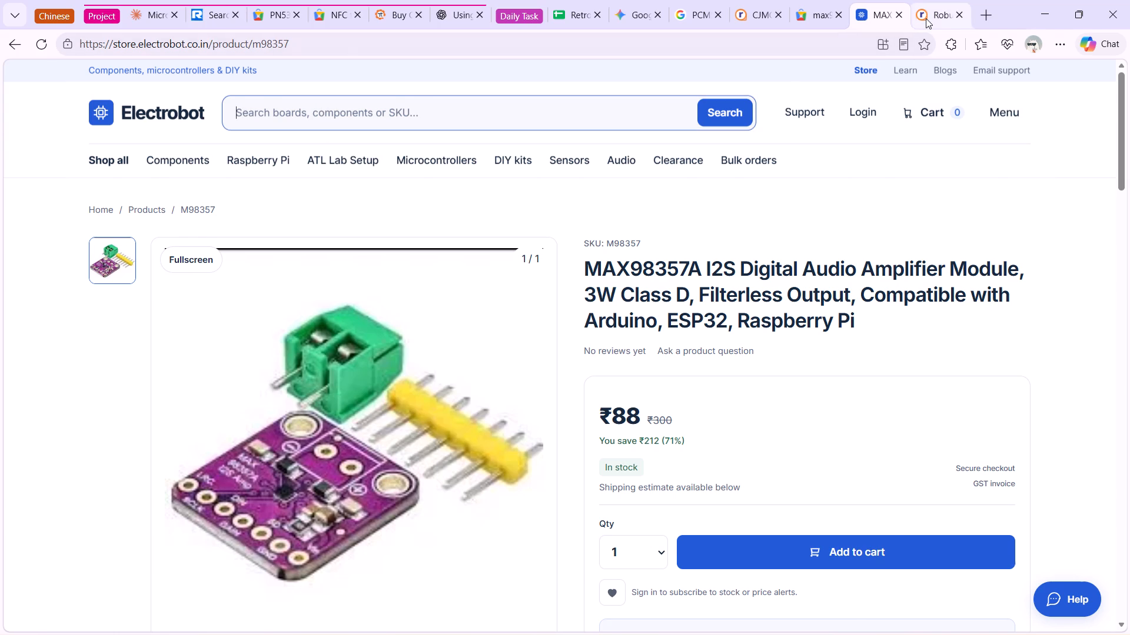
left_click(928, 18)
scroll(584, 315, "up", 13)
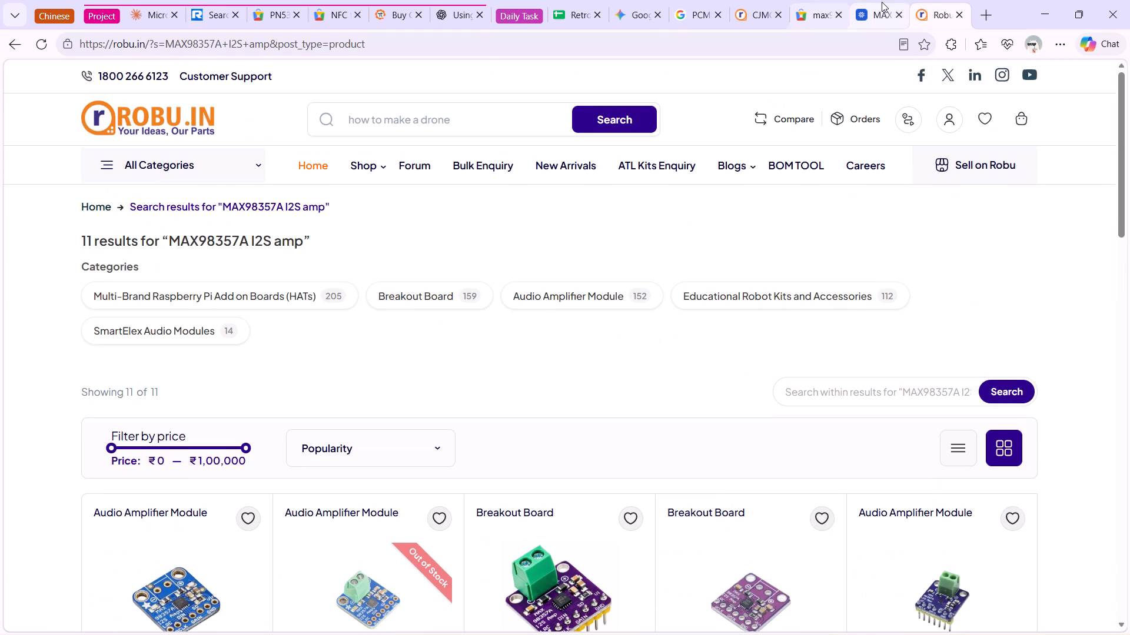
left_click(880, 14)
left_click(930, 14)
left_click(880, 14)
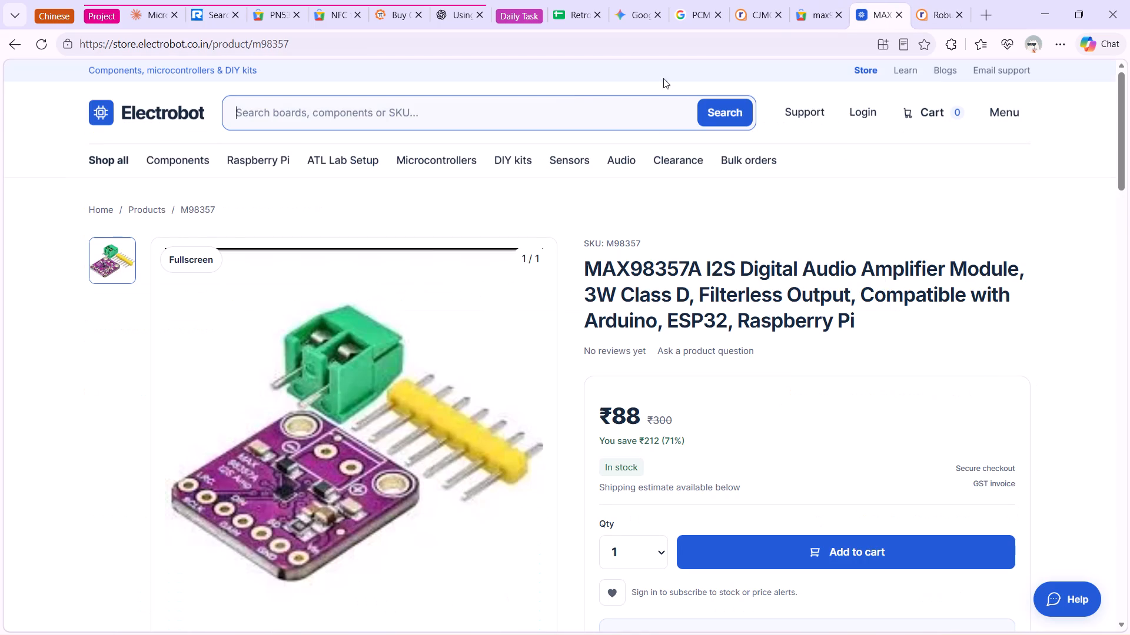
left_click(471, 107)
key("ctrl+v")
key("Return")
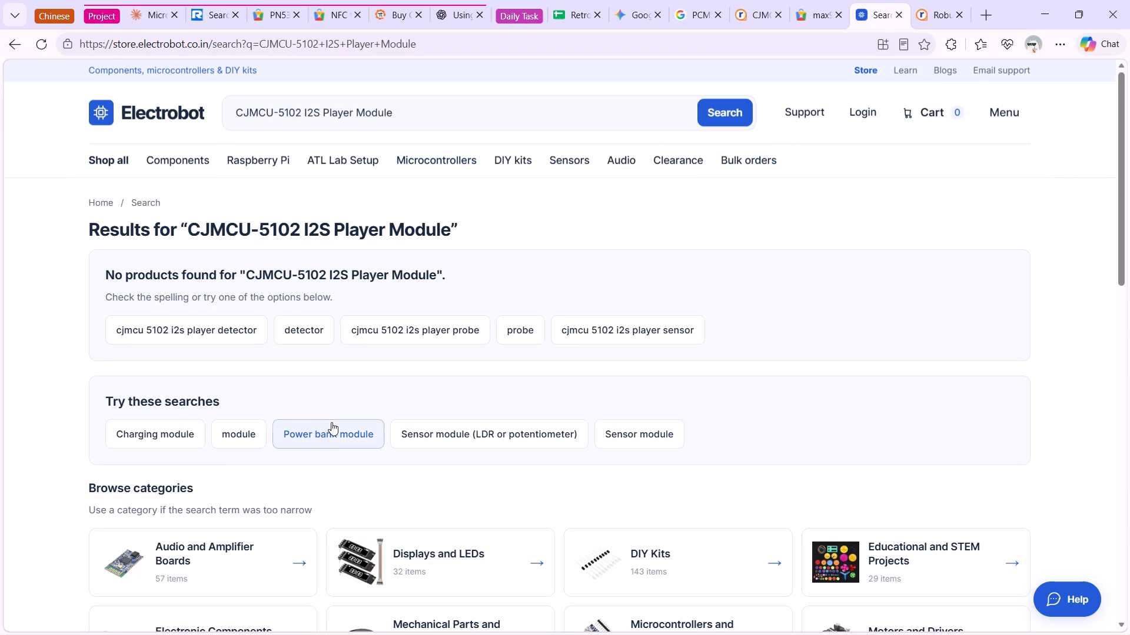
Browse Electrobot's Audio and Amplifier Boards category for the DAC module, and return to the MAX98357A product page.
scroll(331, 422, "down", 3)
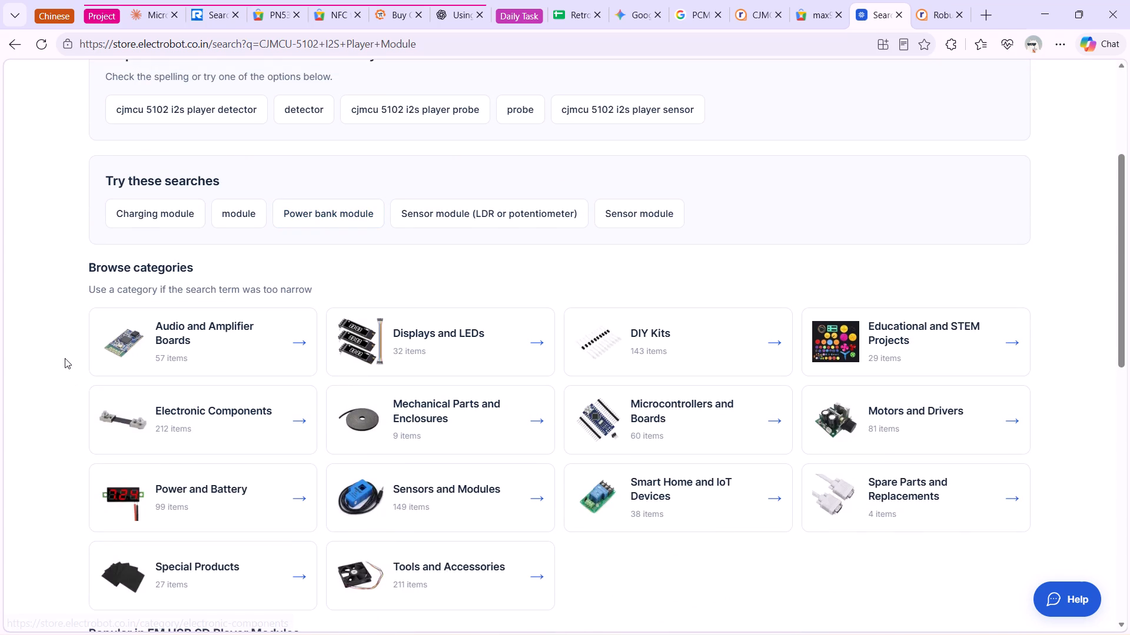
left_click(271, 358)
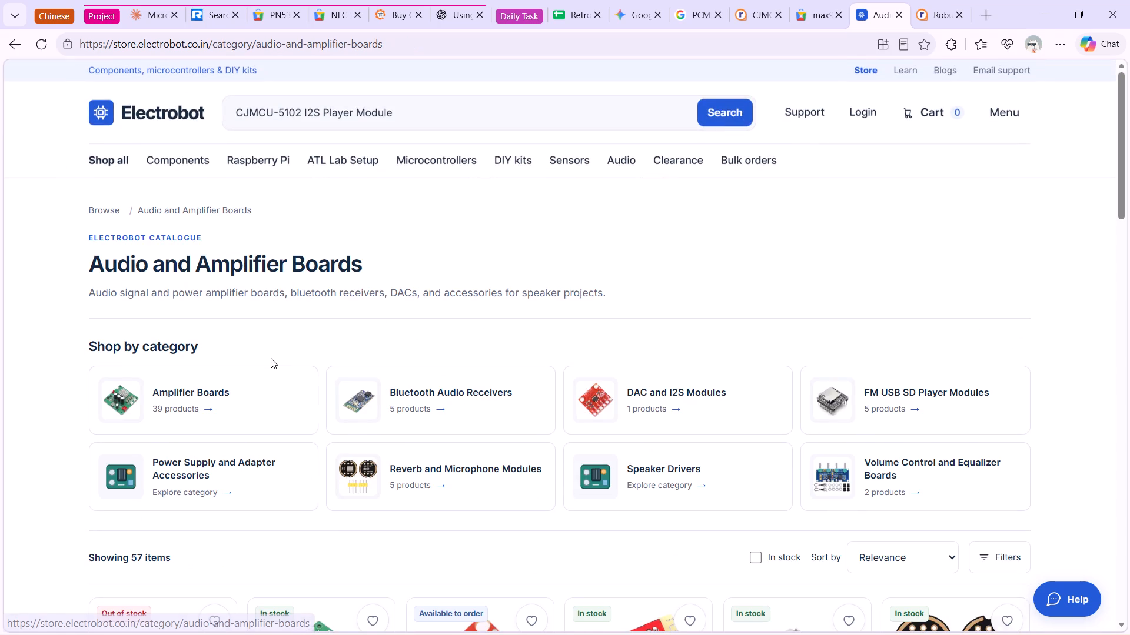
scroll(526, 380, "down", 6)
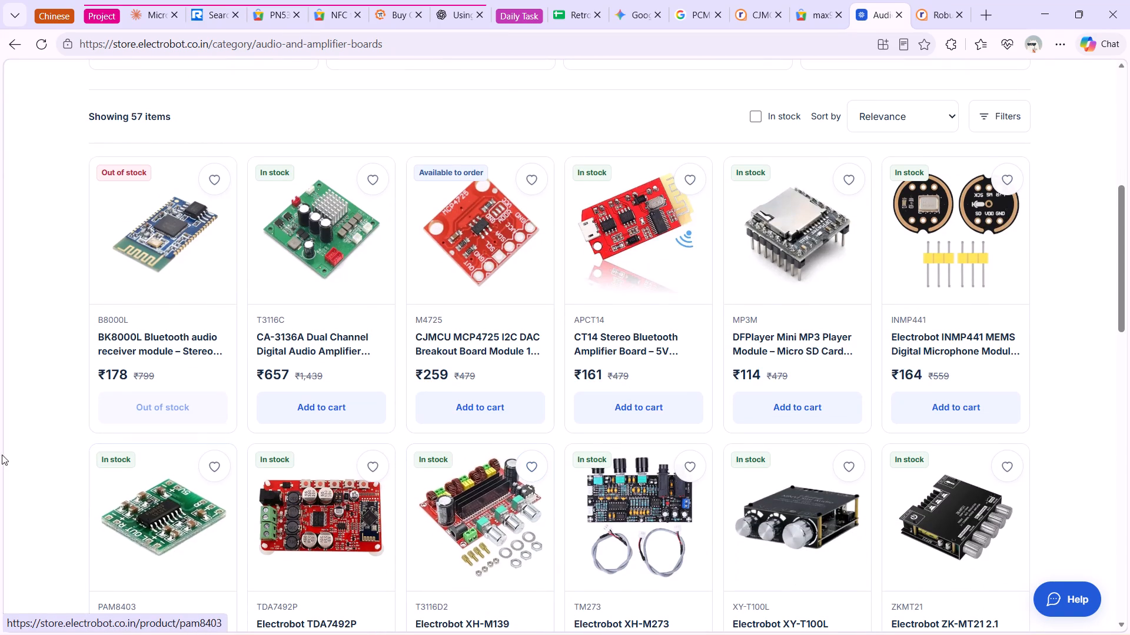
left_click(24, 420)
left_click(317, 280)
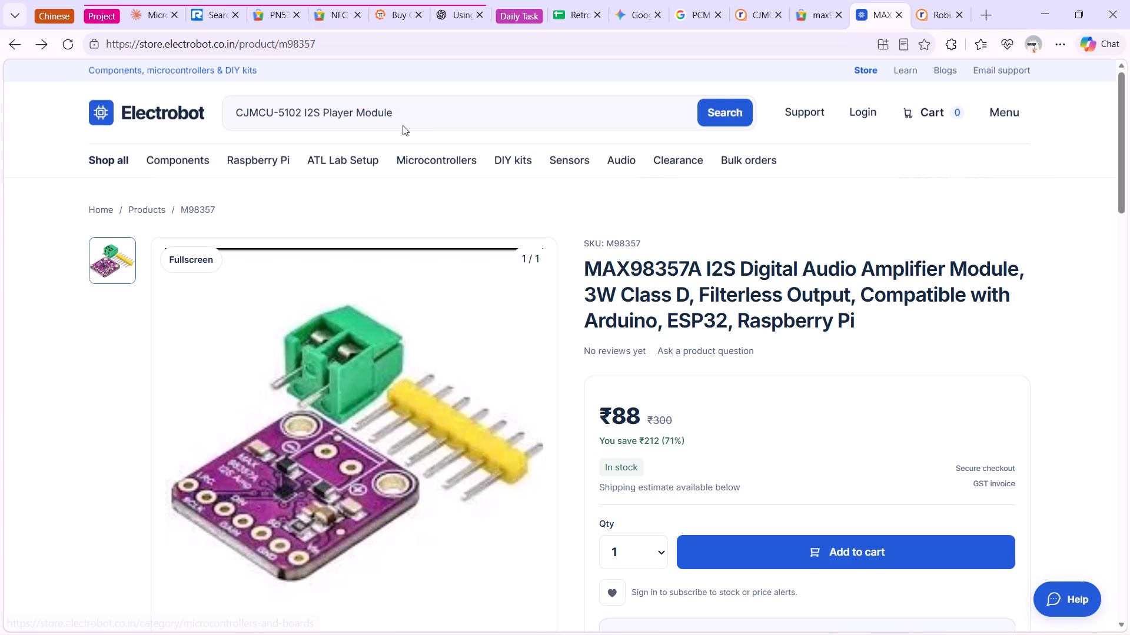
left_click(406, 122)
left_click(414, 118)
left_click_drag(413, 118, 232, 119)
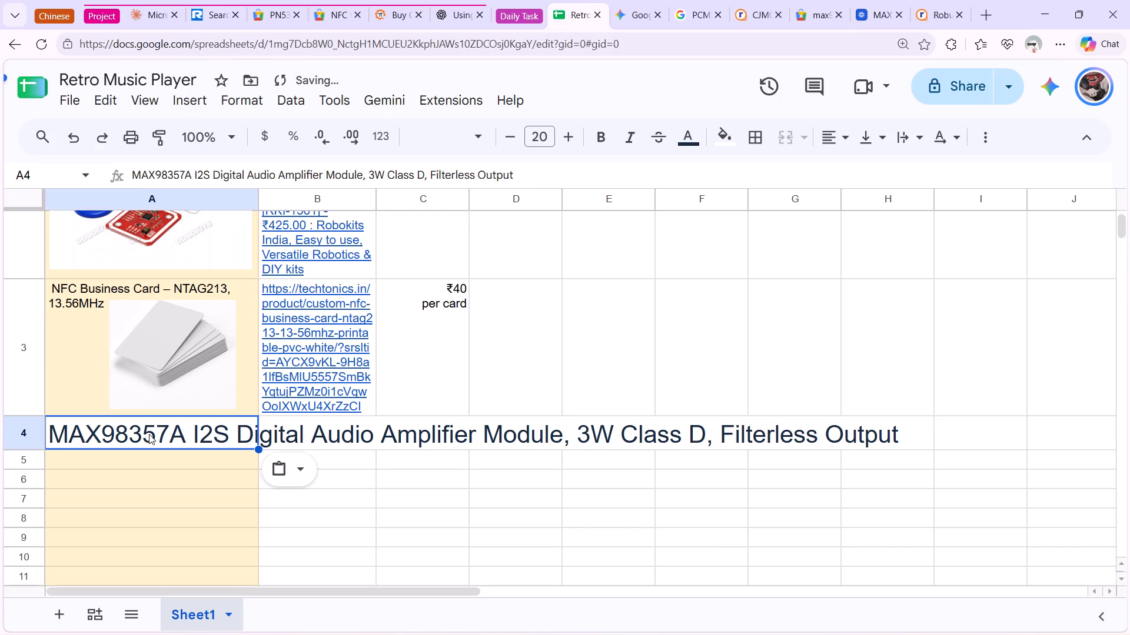
left_click_drag(422, 456, 417, 456)
Set the font size of the amplifier name in cell A4 to 10.
left_click(135, 425)
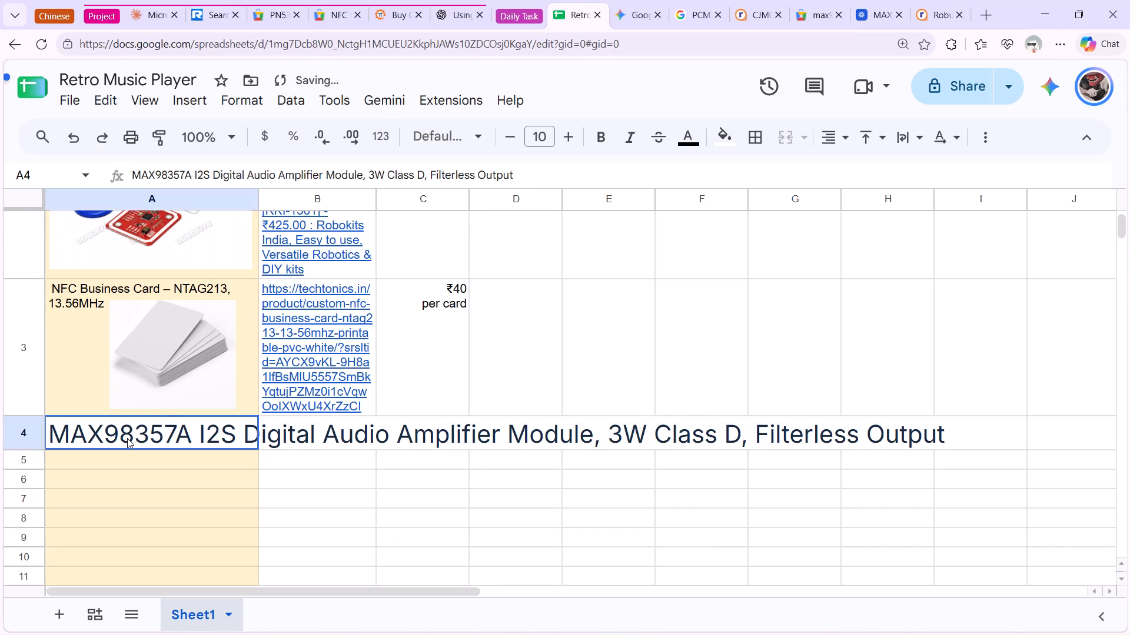
left_click(515, 139)
left_click(540, 141)
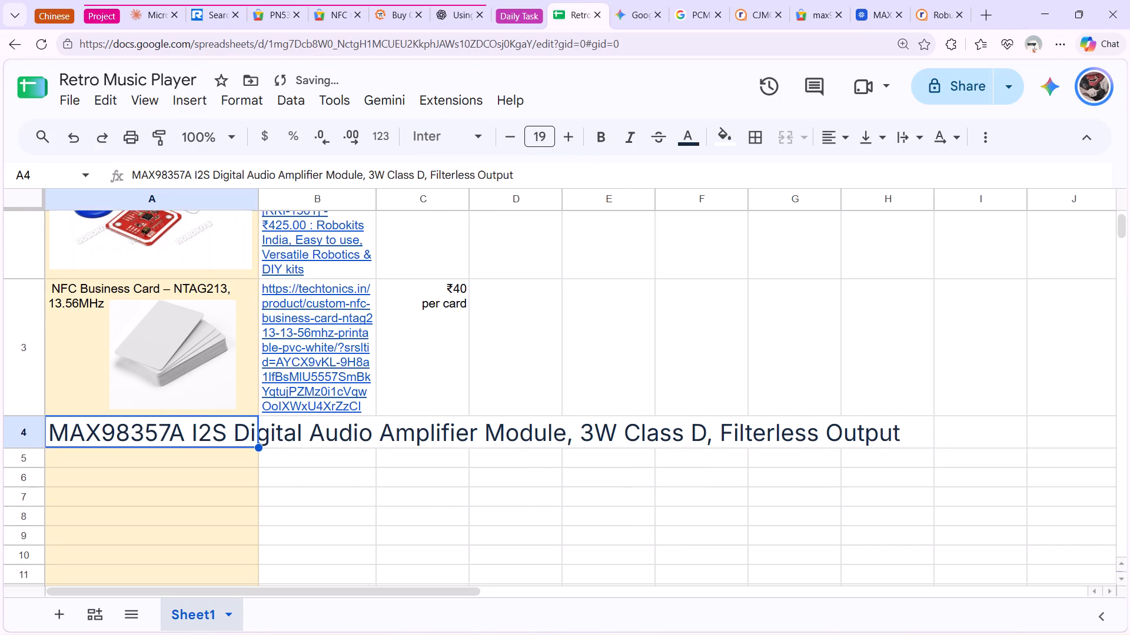
type("10")
key("Return")
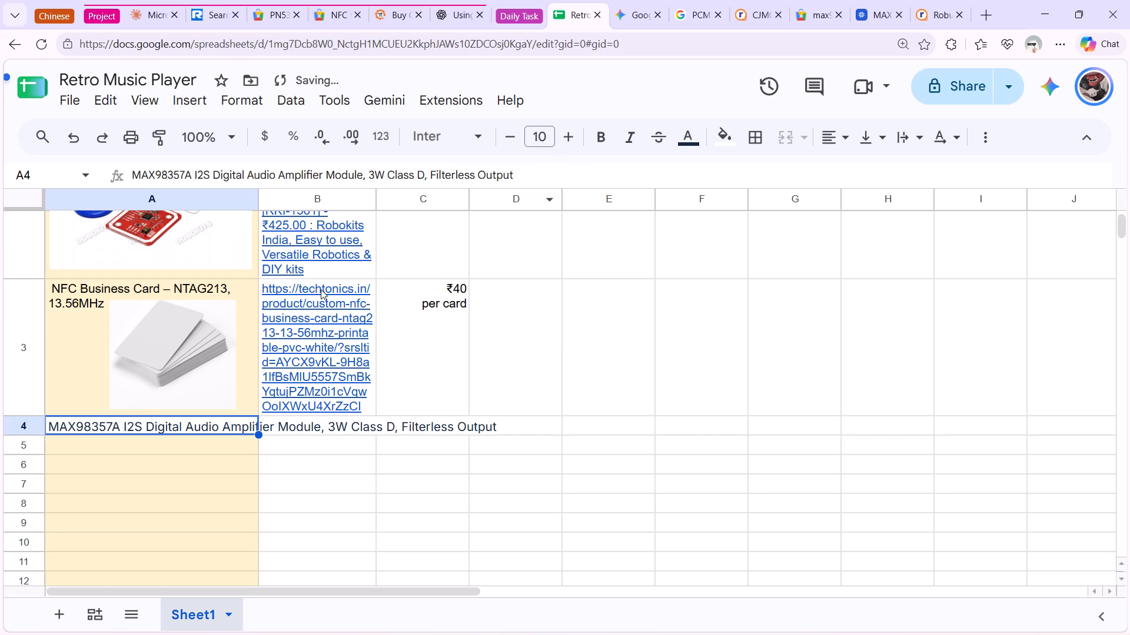
Apply Wrap text wrapping to the whole Components column.
scroll(147, 343, "up", 3)
left_click(158, 210)
left_click(161, 202)
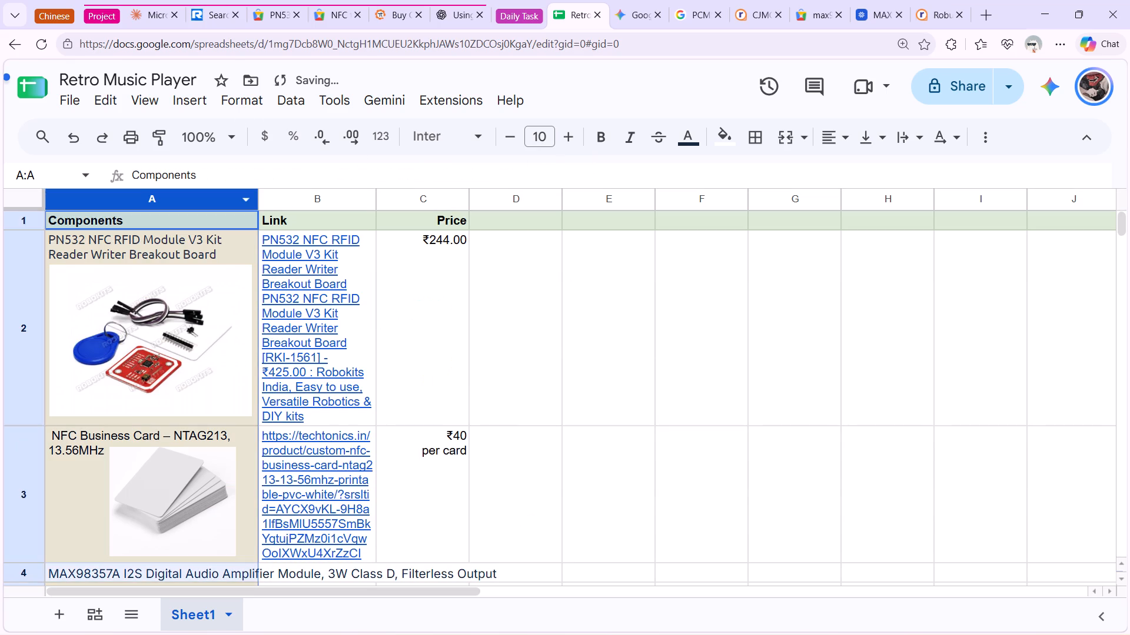
left_click(242, 109)
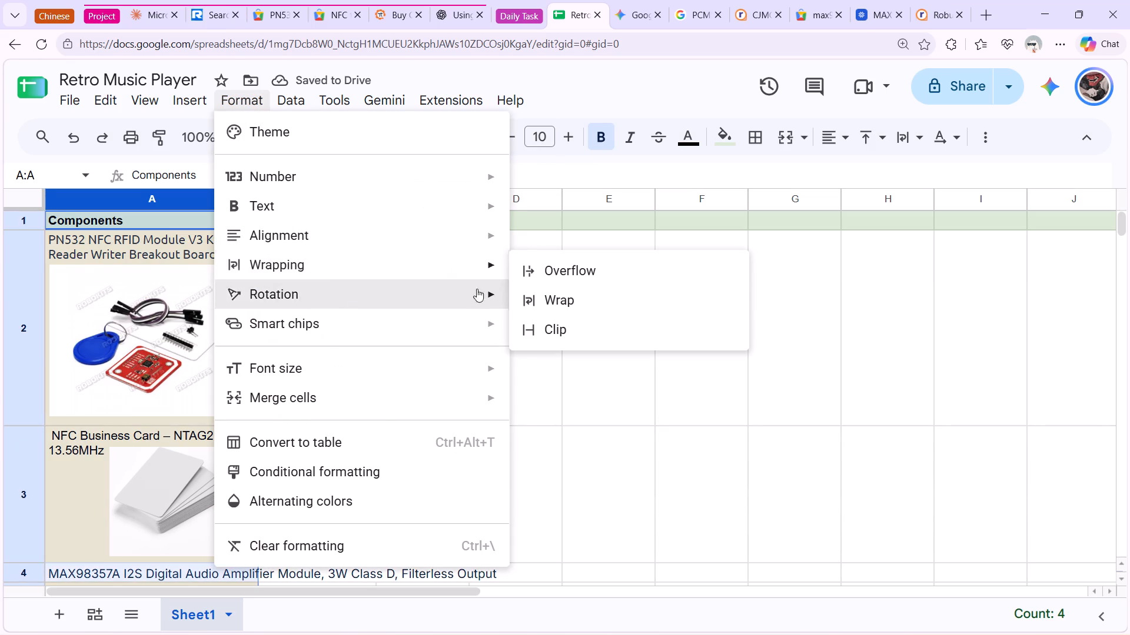
left_click(568, 303)
scroll(562, 392, "down", 5)
left_click(550, 392)
scroll(506, 363, "up", 2)
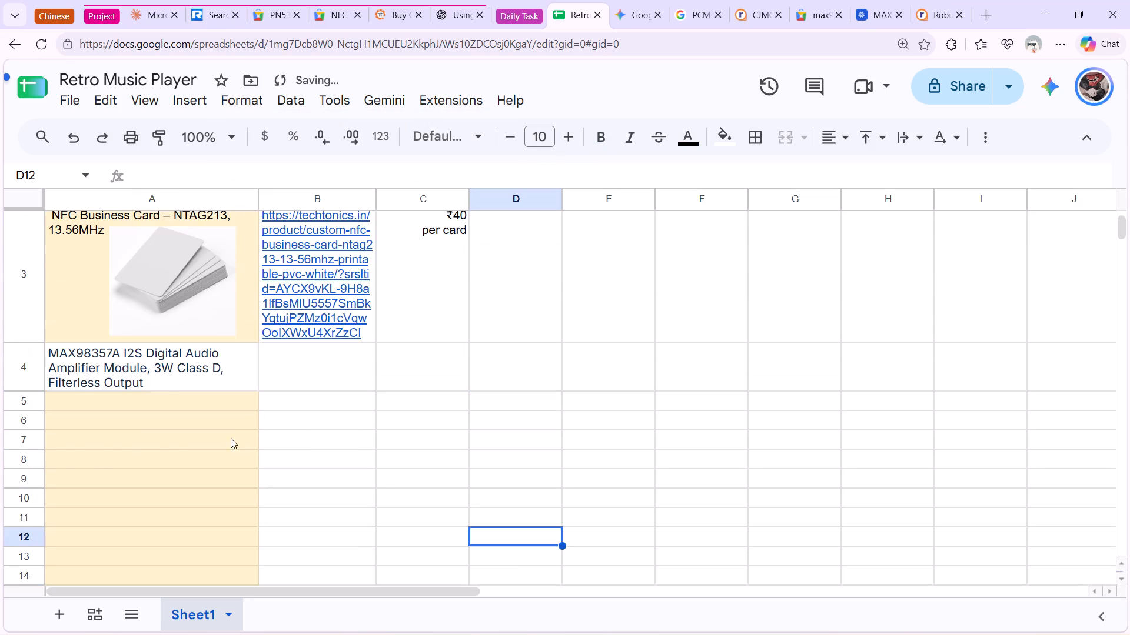
scroll(162, 386, "up", 1)
Fill cell A4 with the same pale yellow as the rest of the Components column.
left_click(157, 456)
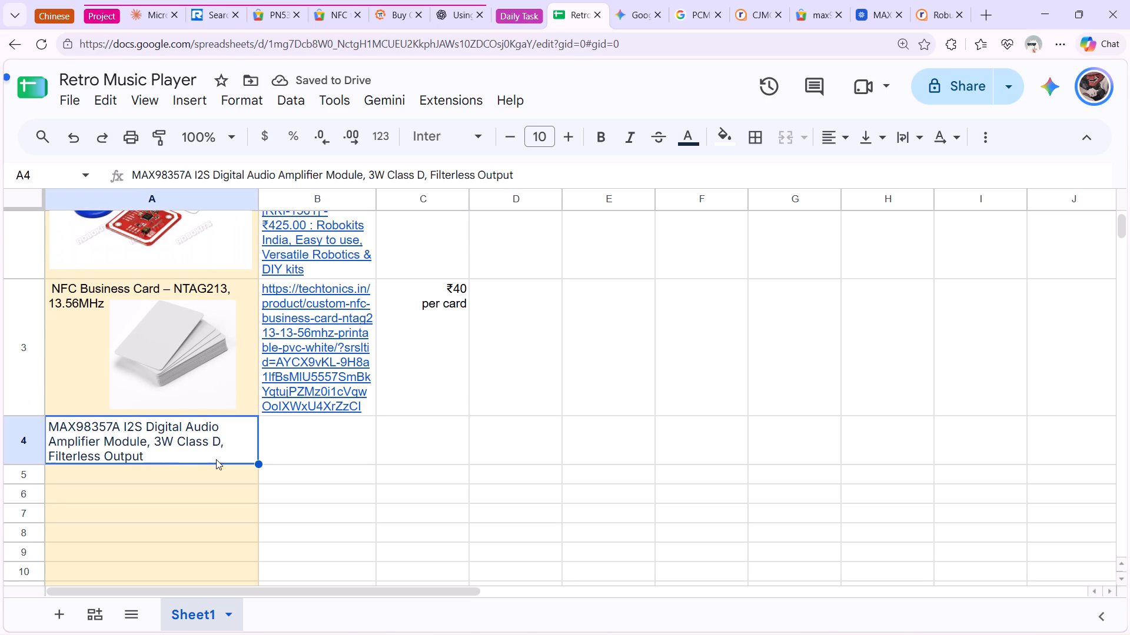
left_click(737, 133)
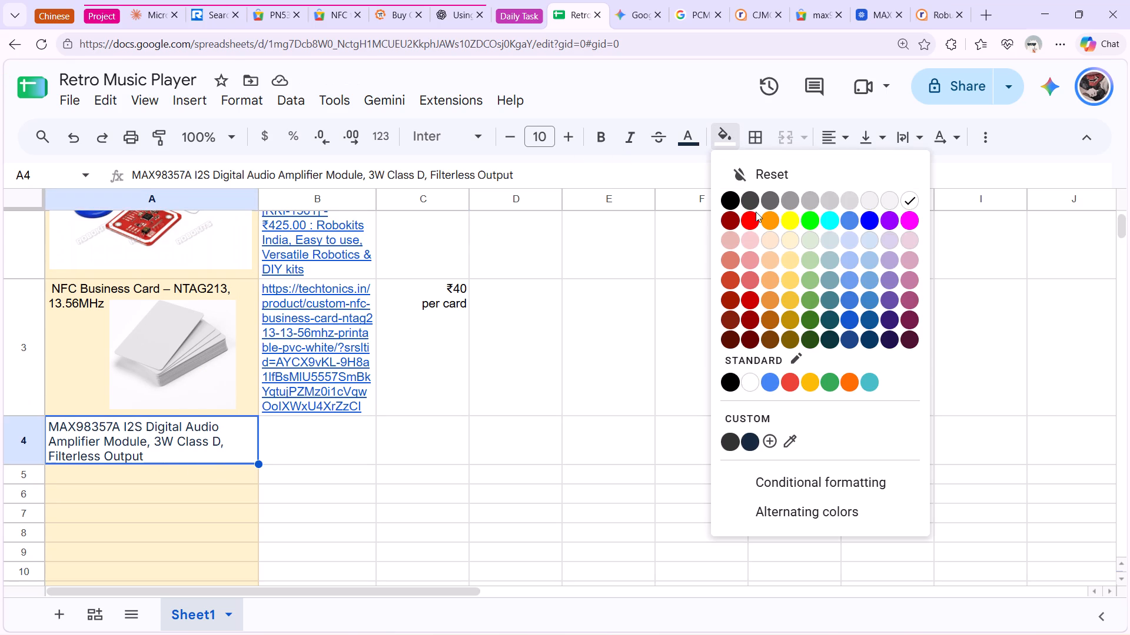
left_click(789, 242)
left_click(496, 454)
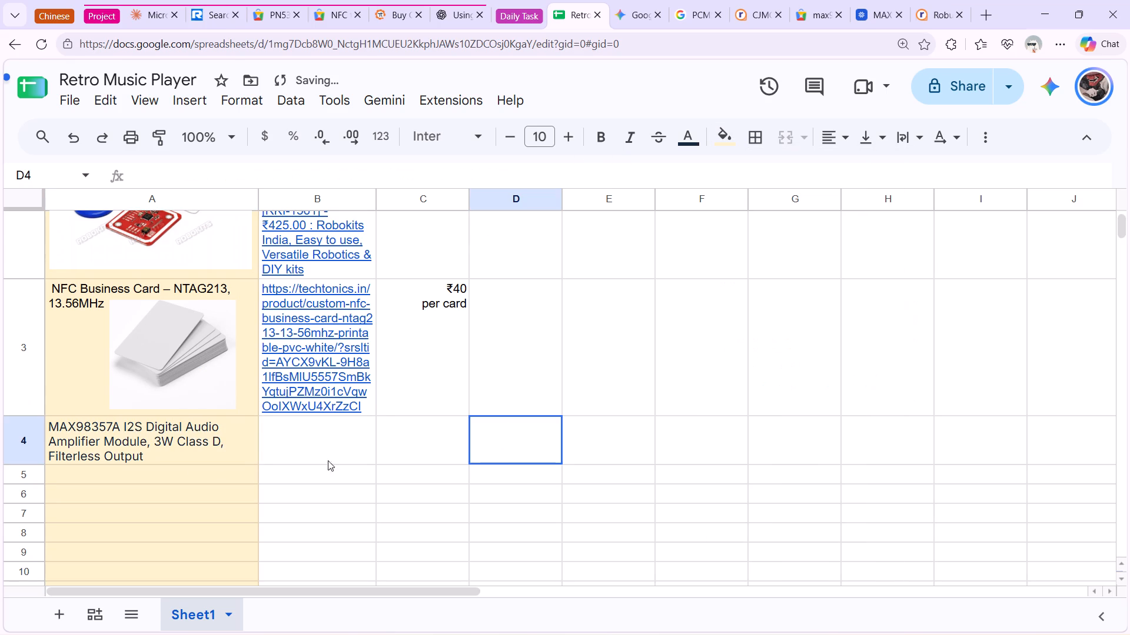
Copy the Electrobot MAX98357A product page address into the Link cell B4.
left_click(295, 451)
left_click(888, 18)
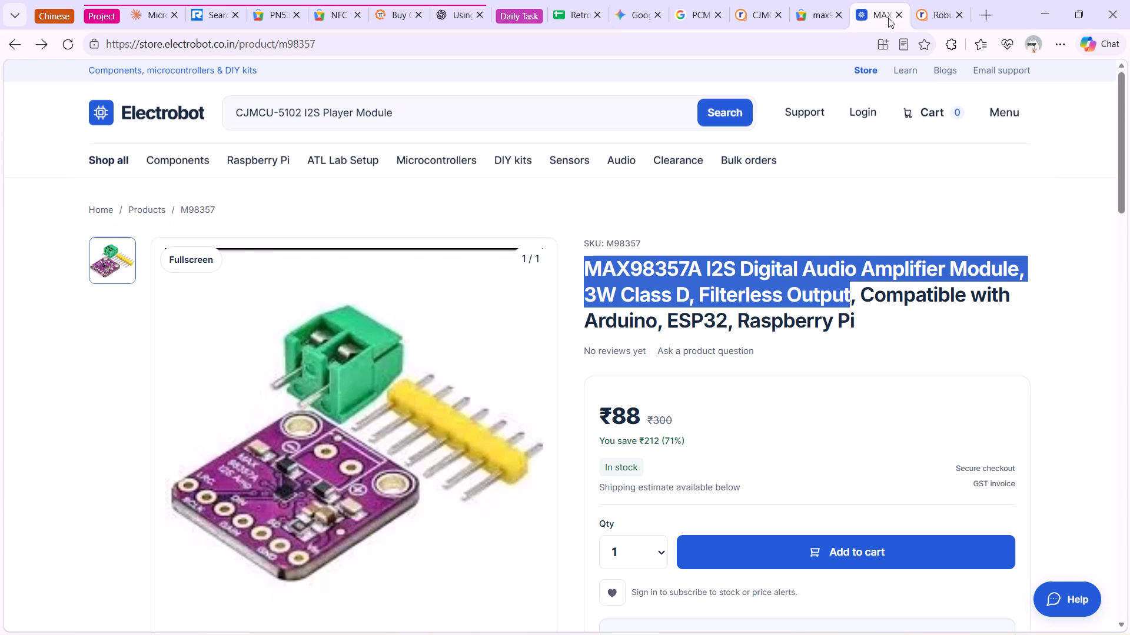
left_click(345, 43)
left_click(351, 43)
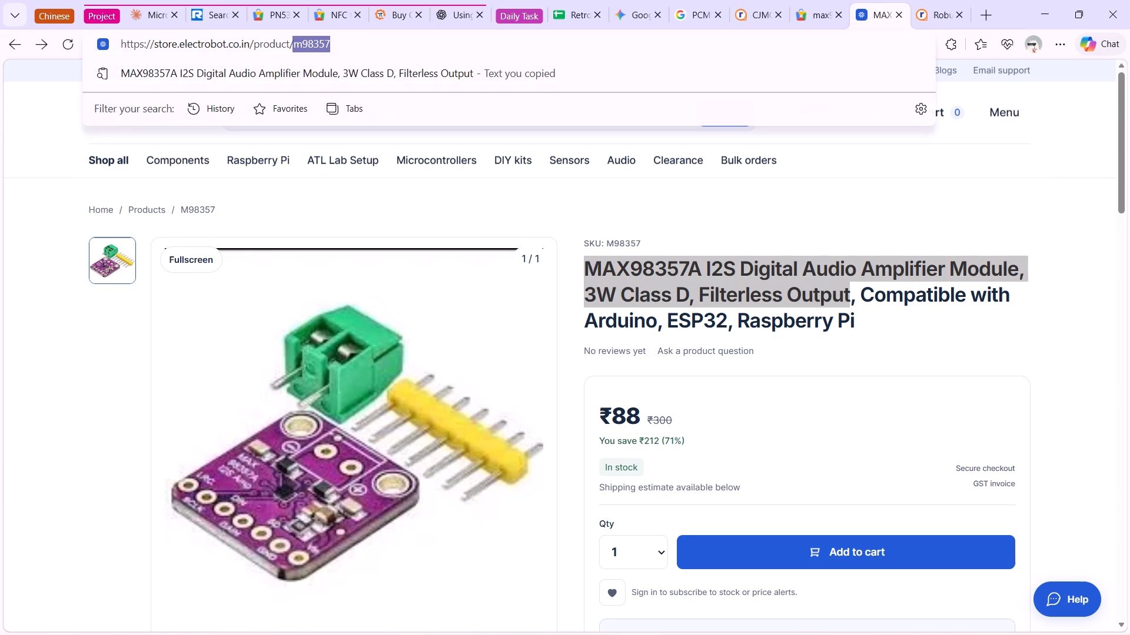
key("ctrl+a")
key("ctrl+c")
key("ctrl+c")
key("ctrl+c")
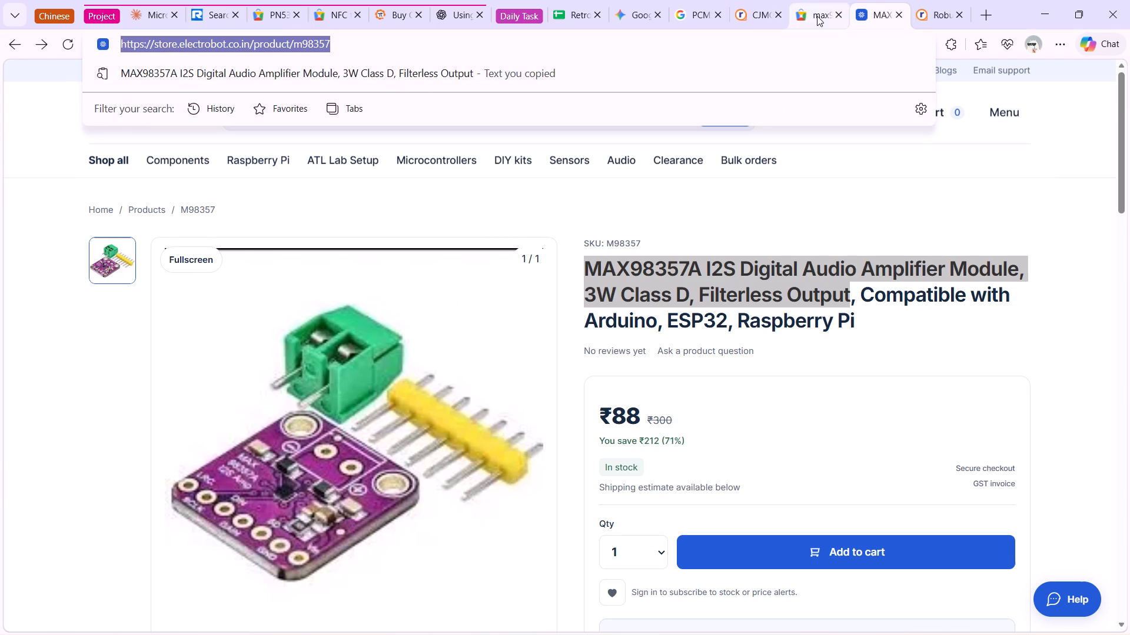
left_click(570, 16)
double_click(281, 443)
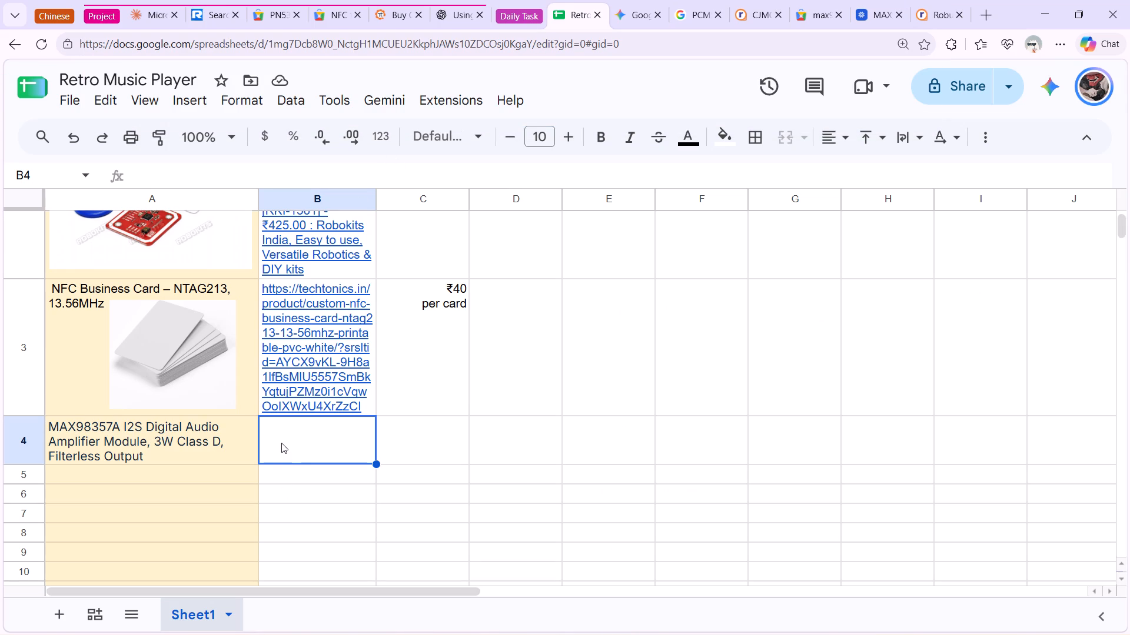
key("ctrl+v")
left_click(440, 491)
Copy the ₹88 price from the Electrobot product page into the Price cell C4.
left_click(396, 433)
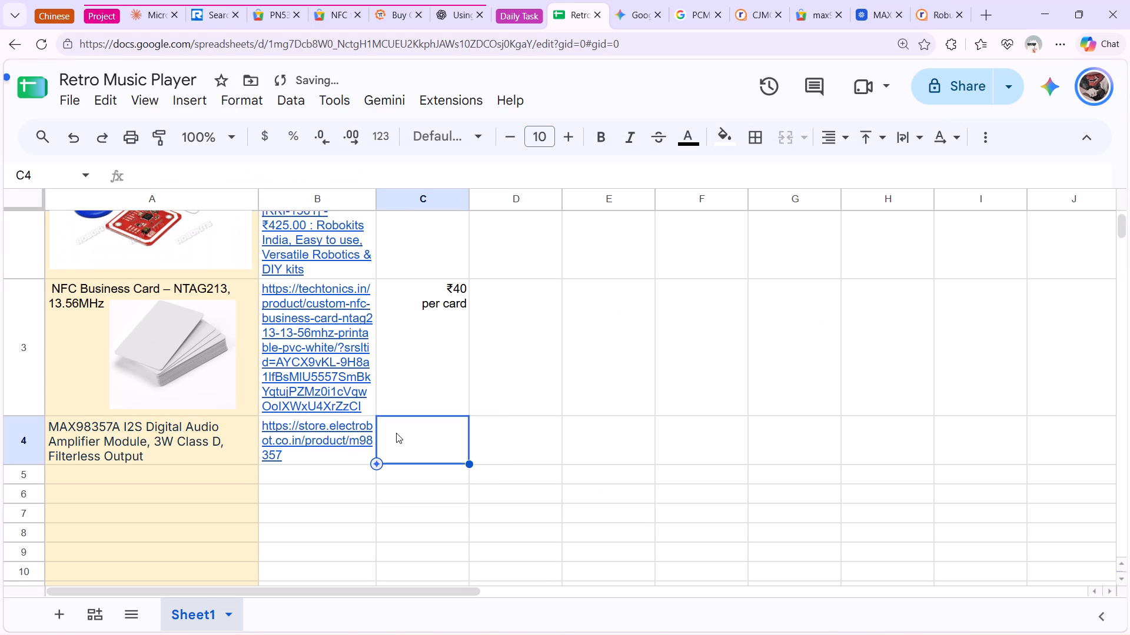
left_click(882, 0)
left_click(624, 410)
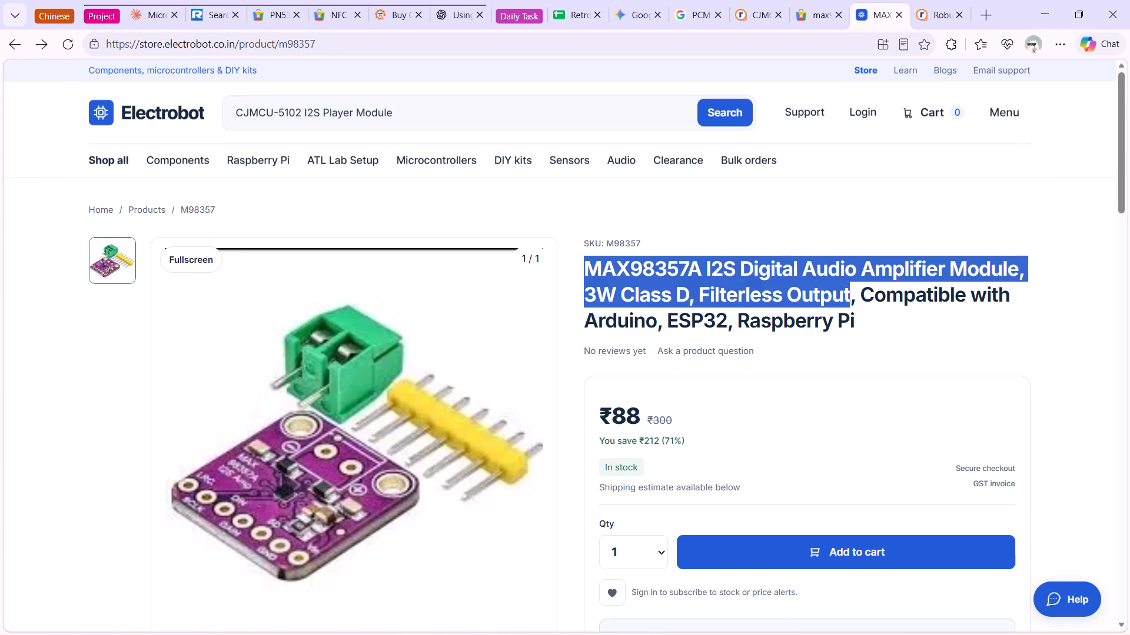
left_click_drag(599, 410, 637, 409)
key("ctrl+c")
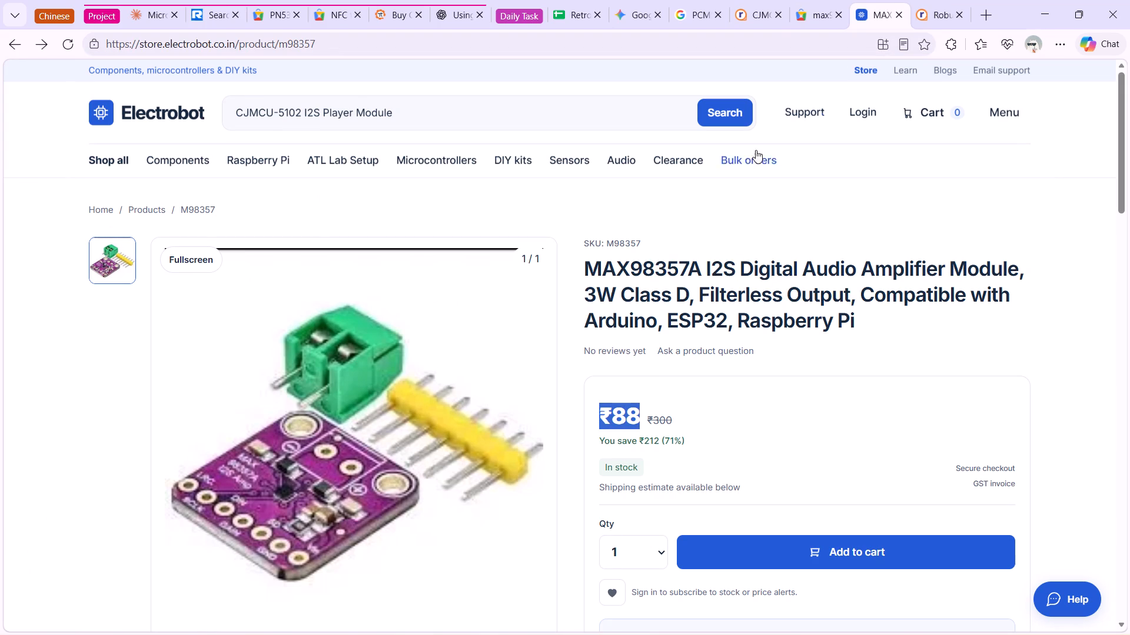
key("ctrl+c")
left_click(570, 1)
left_click(435, 440)
key("ctrl+v")
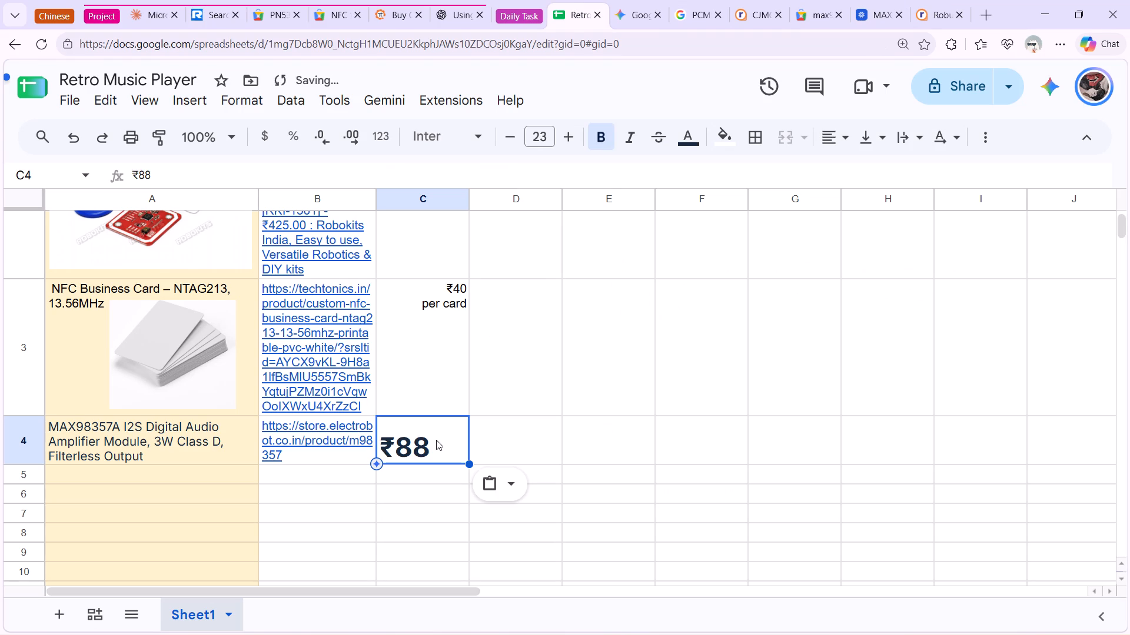
left_click(578, 454)
Set the font size of the ₹88 price in cell C4 to 10.
double_click(424, 450)
left_click_drag(434, 452, 378, 452)
double_click(420, 444)
left_click(542, 137)
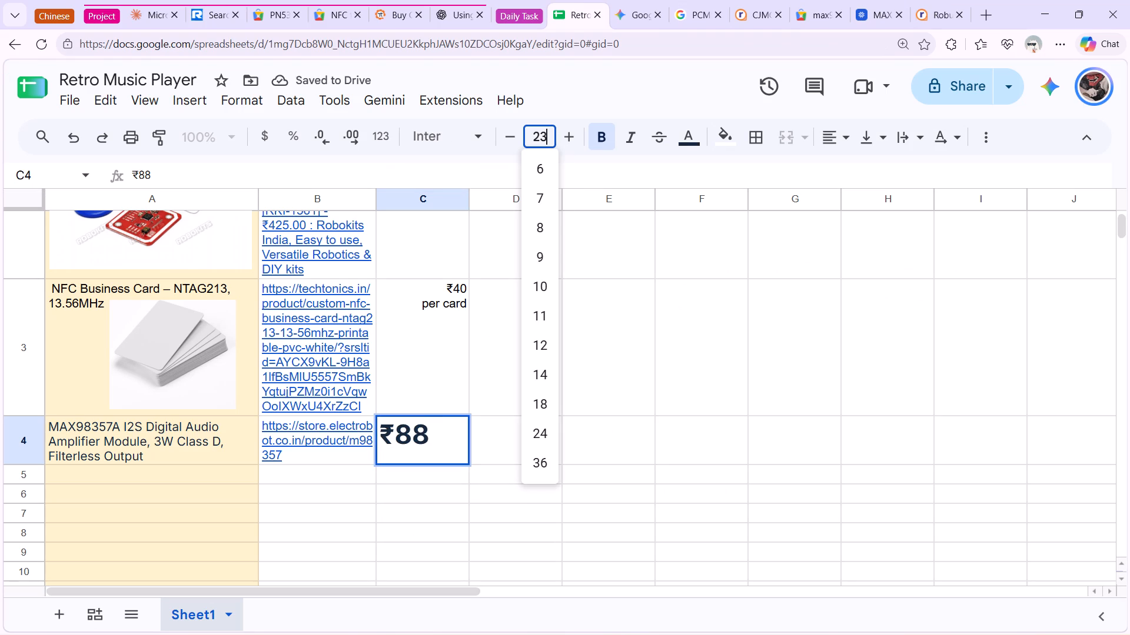
type("10")
key("Return")
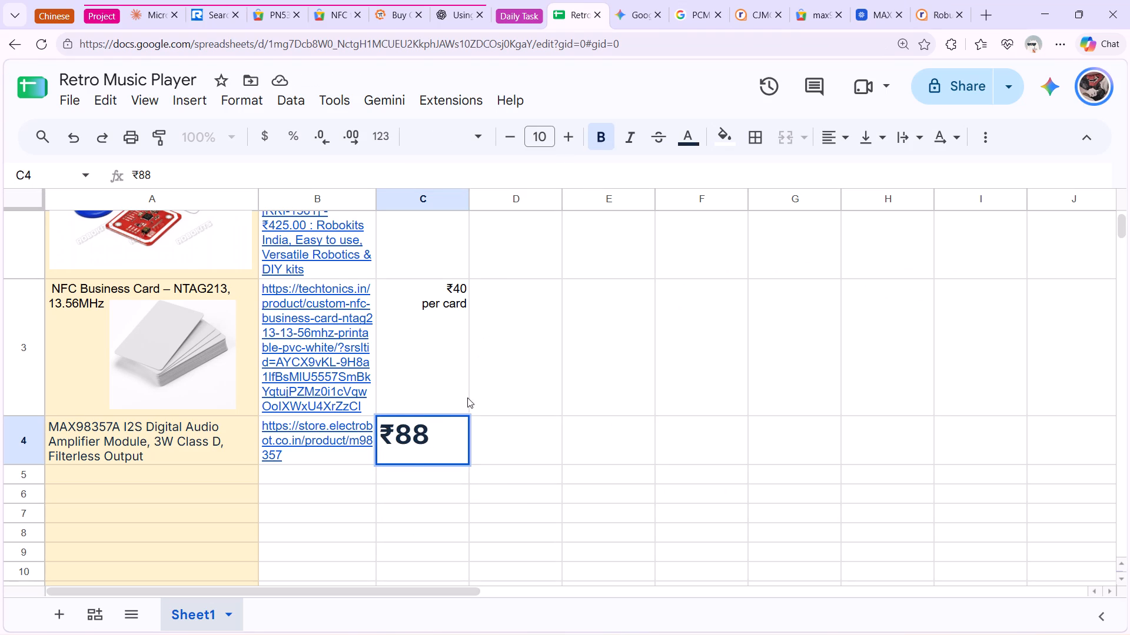
left_click(437, 407)
triple_click(430, 450)
left_click(540, 139)
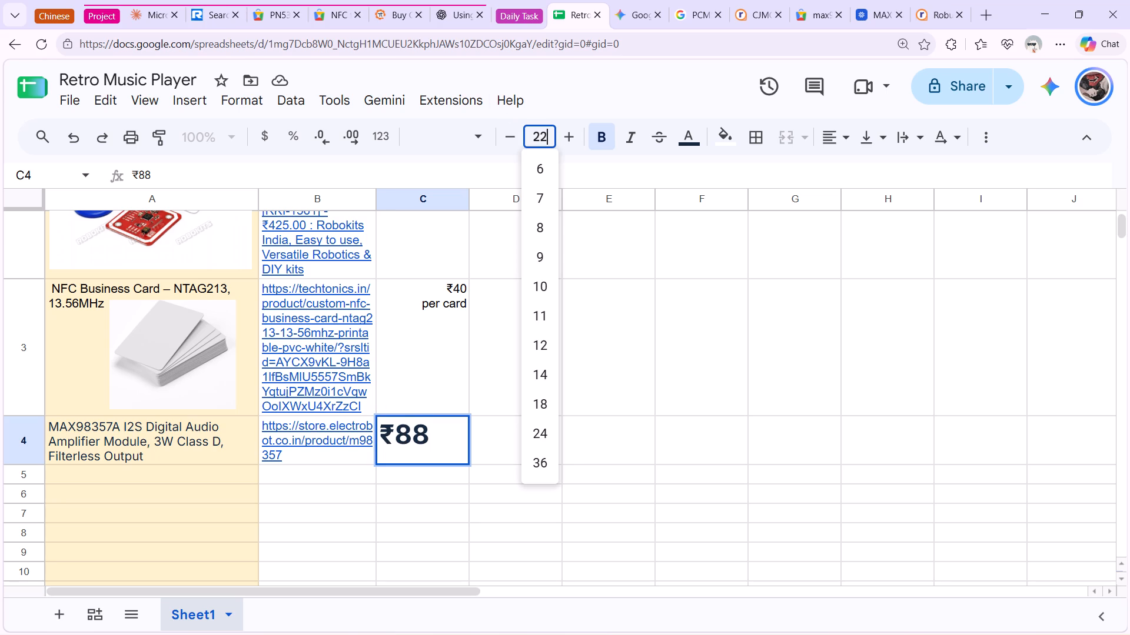
key("grave")
key("BackSpace")
type("10")
key("Return")
left_click(437, 444)
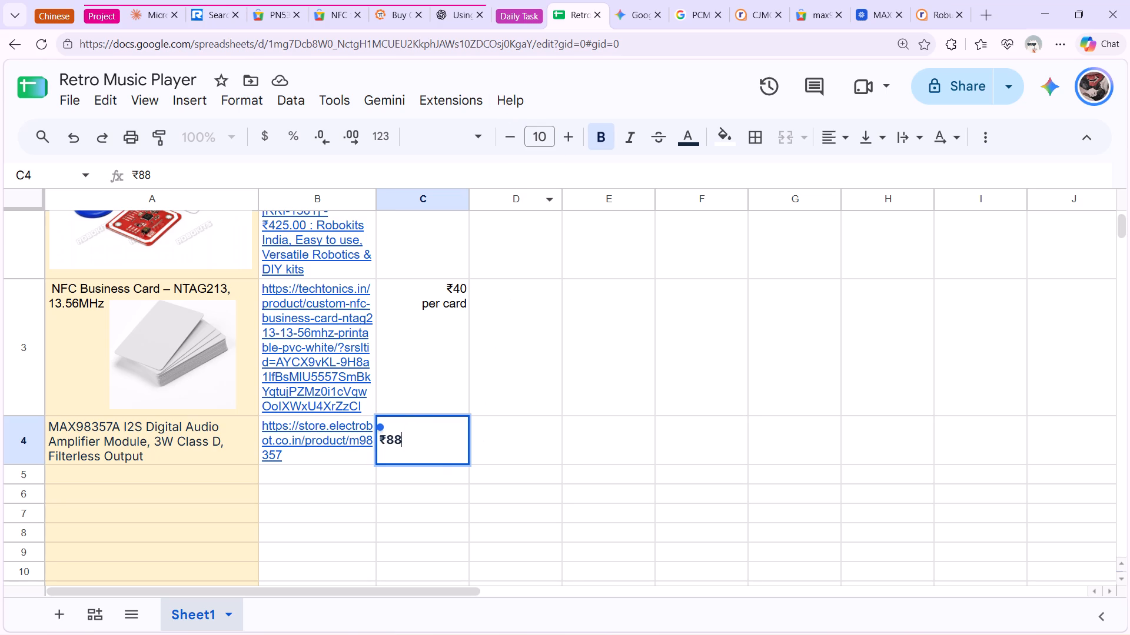
Replace the contents of cell C4 with the "₹40 per card" price text copied from the NFC card row.
left_click(448, 279)
double_click(439, 288)
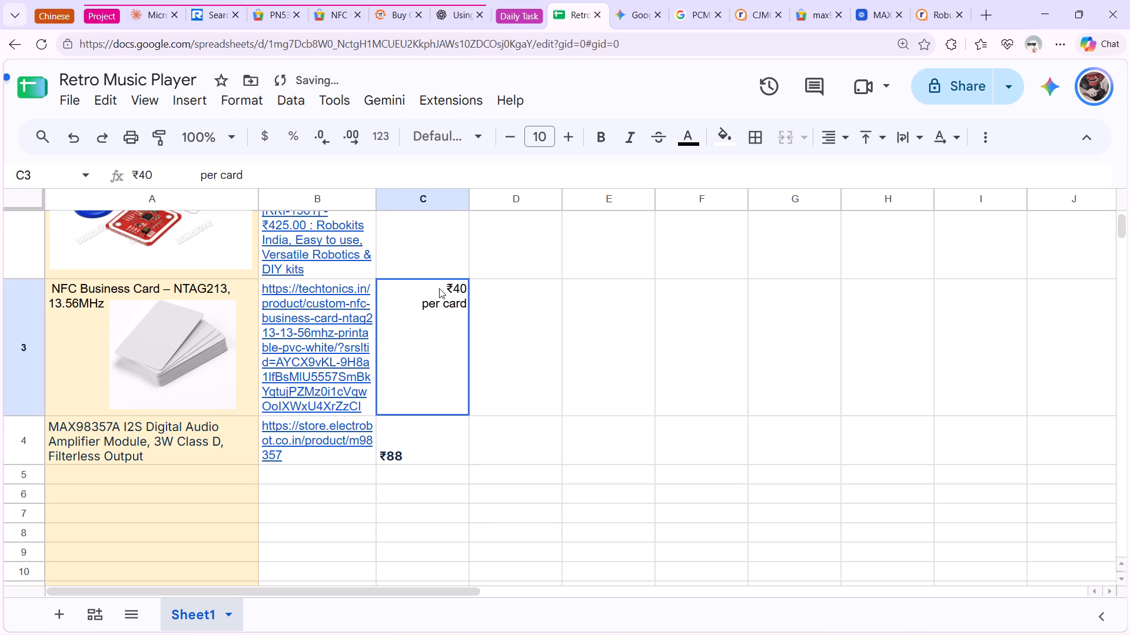
left_click_drag(370, 289, 338, 289)
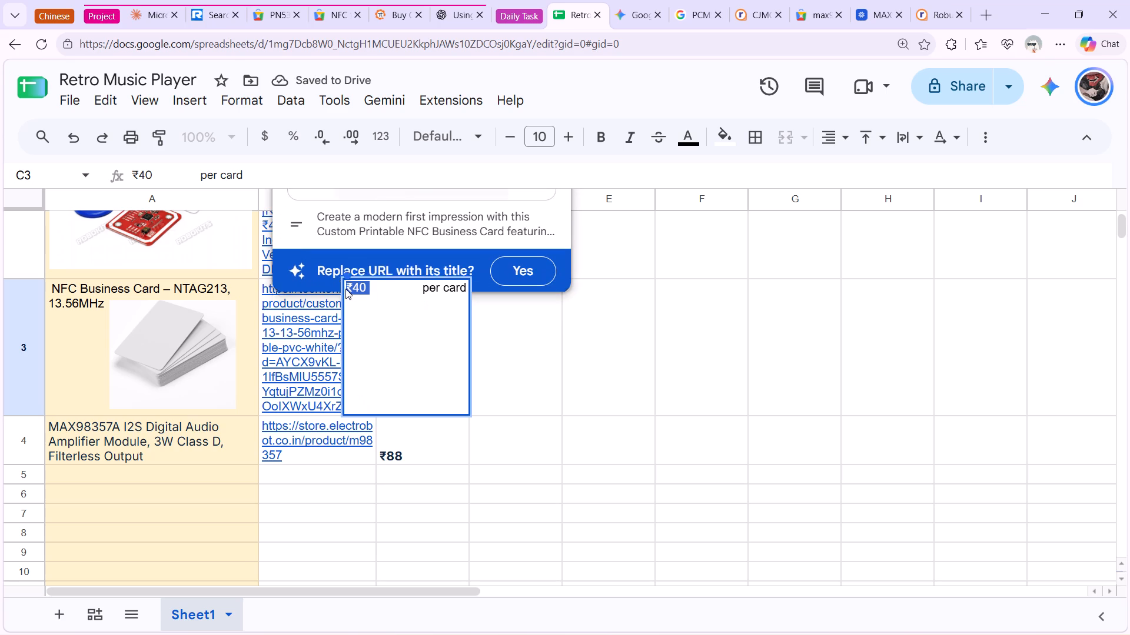
key("ctrl+c")
left_click(412, 449)
triple_click(416, 449)
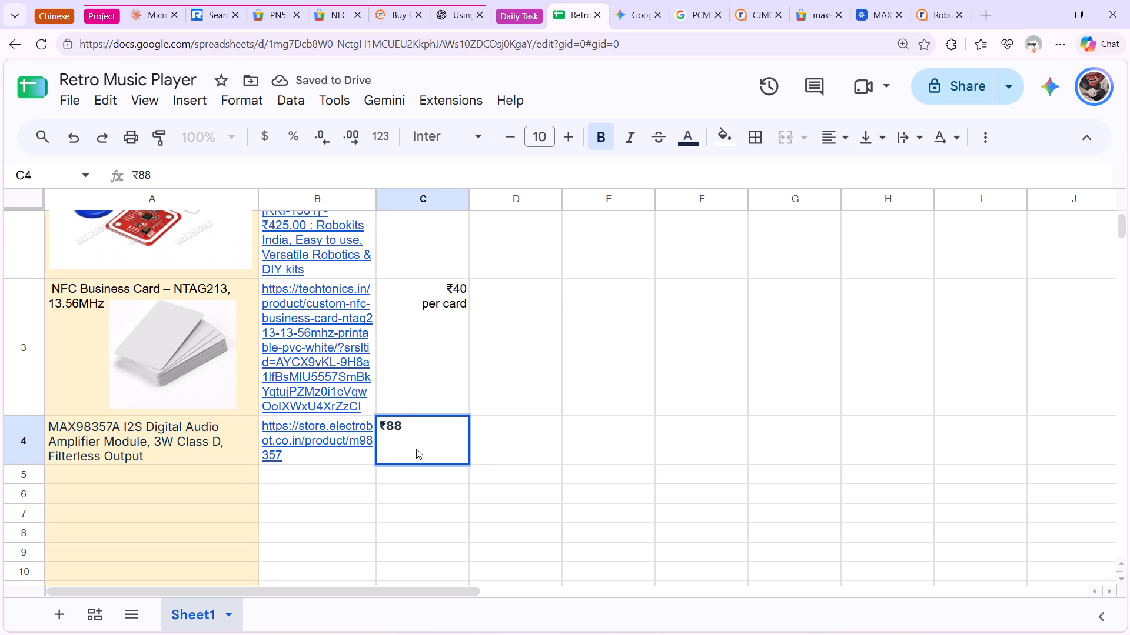
key("ctrl+a")
key("ctrl+v")
left_click(432, 476)
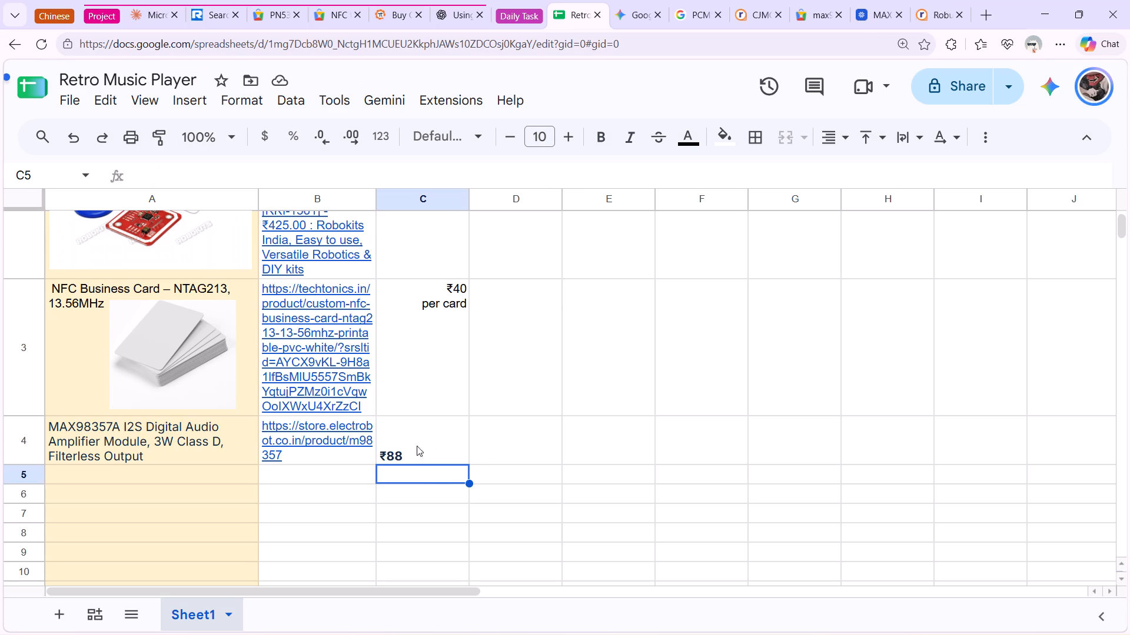
double_click(418, 443)
key("ctrl+a")
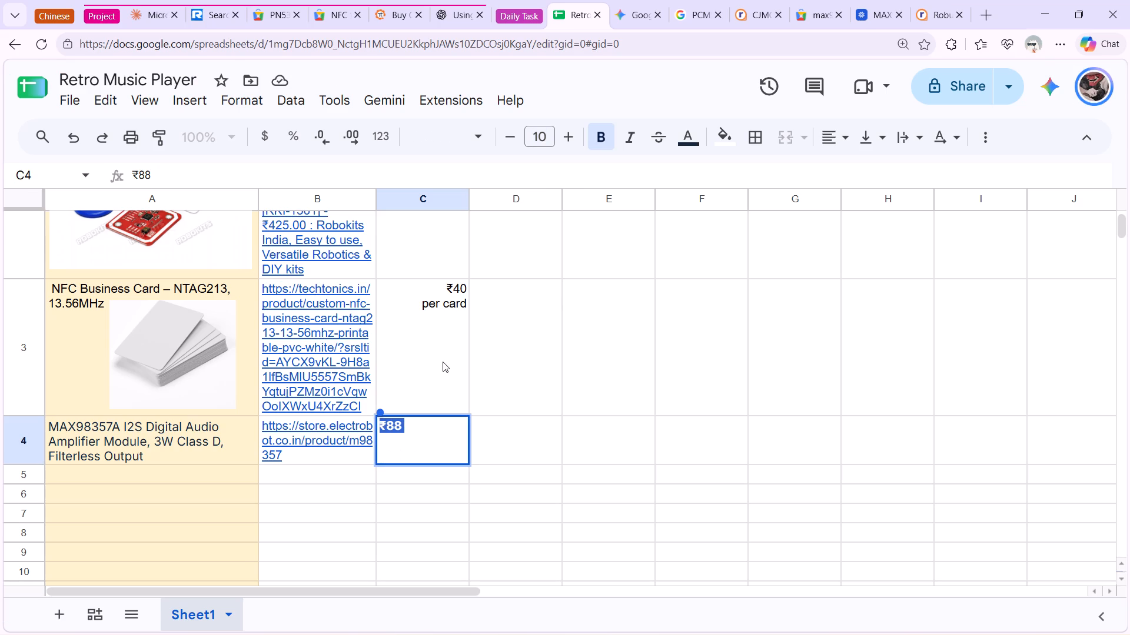
key("ctrl+v")
left_click(447, 483)
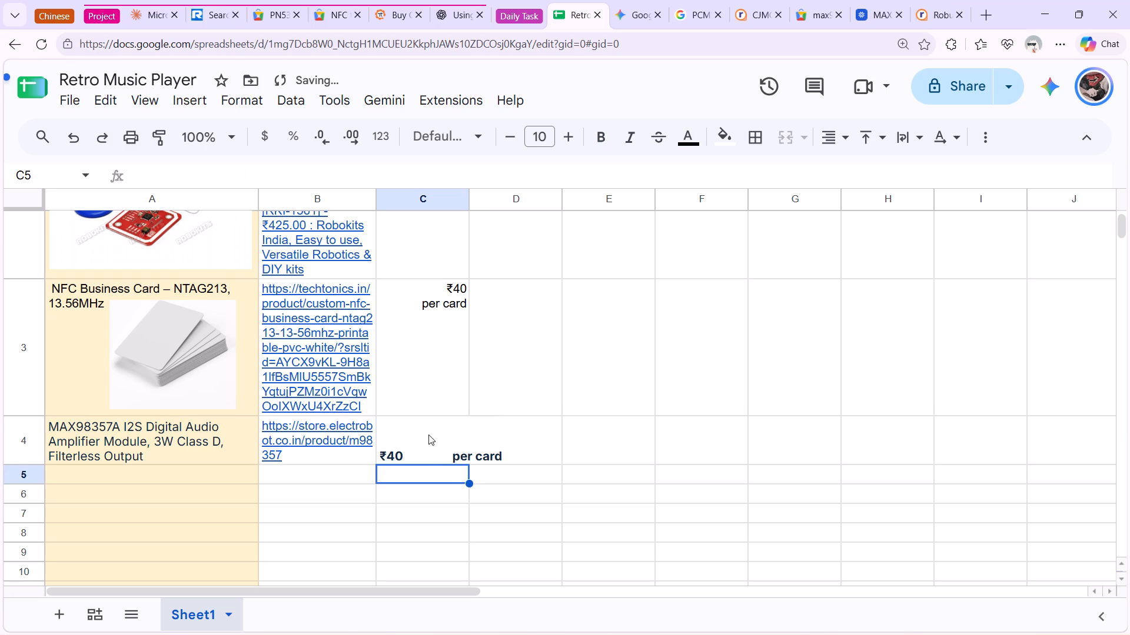
Remove the "per card" text from the price in cell C4, leaving only ₹40.
left_click(414, 454)
double_click(426, 454)
left_click(443, 440)
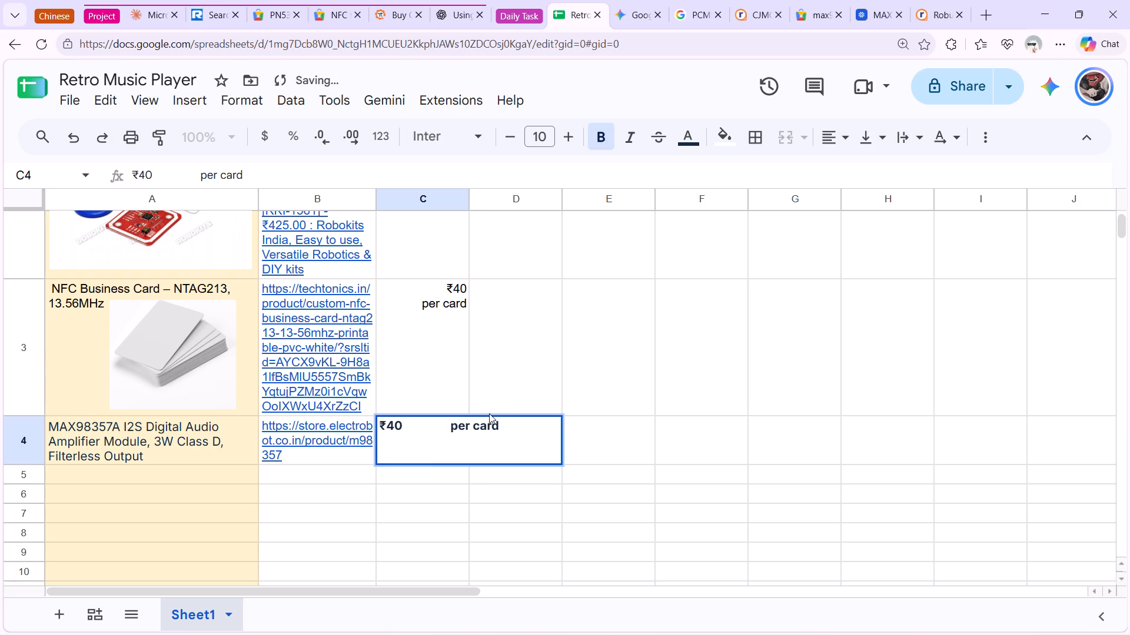
key("BackSpace")
key("BackSpace")
key("BackSpace")
key("BackSpace")
key("BackSpace")
key("BackSpace")
double_click(503, 430)
key("BackSpace")
key("BackSpace")
key("BackSpace")
key("BackSpace")
key("BackSpace")
key("BackSpace")
key("BackSpace")
key("BackSpace")
key("BackSpace")
key("BackSpace")
key("BackSpace")
key("BackSpace")
key("BackSpace")
key("BackSpace")
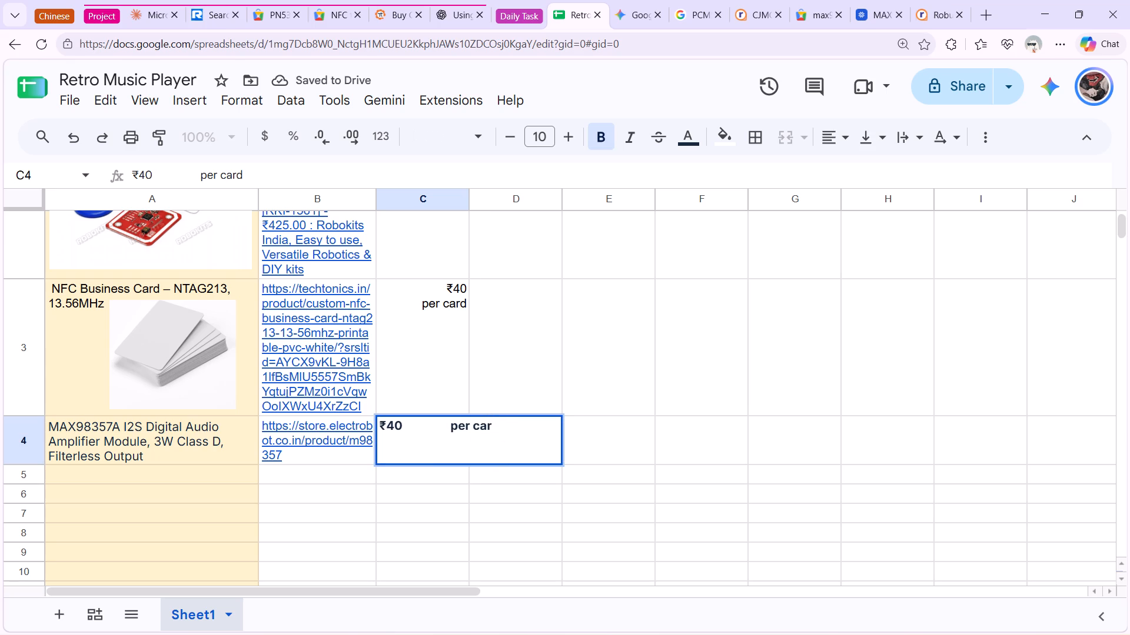
key("BackSpace")
key("BackSpace")
key("BackSpace")
key("BackSpace")
key("BackSpace")
key("BackSpace")
key("BackSpace")
key("BackSpace")
key("BackSpace")
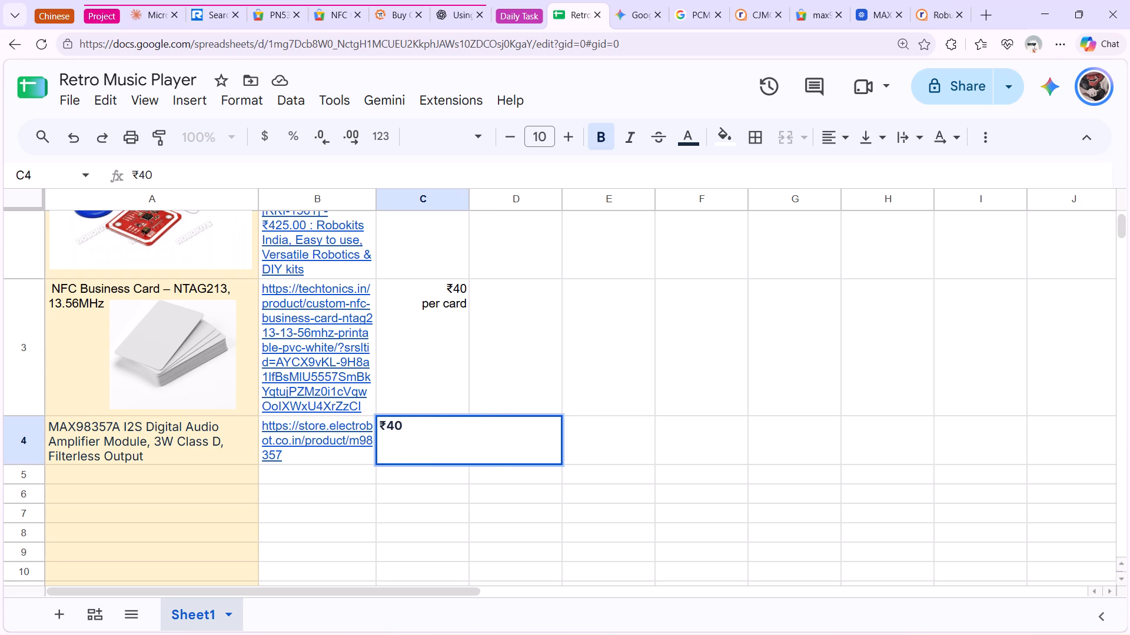
key("BackSpace")
key("BackSpace")
key("Delete")
key("Delete")
key("Delete")
key("Delete")
key("Delete")
key("Delete")
key("Delete")
key("Delete")
key("Delete")
key("Delete")
key("Delete")
key("Delete")
key("Delete")
key("Delete")
key("Delete")
key("Delete")
left_click(473, 514)
Turn off bold for the price in cell C4.
left_click(423, 456)
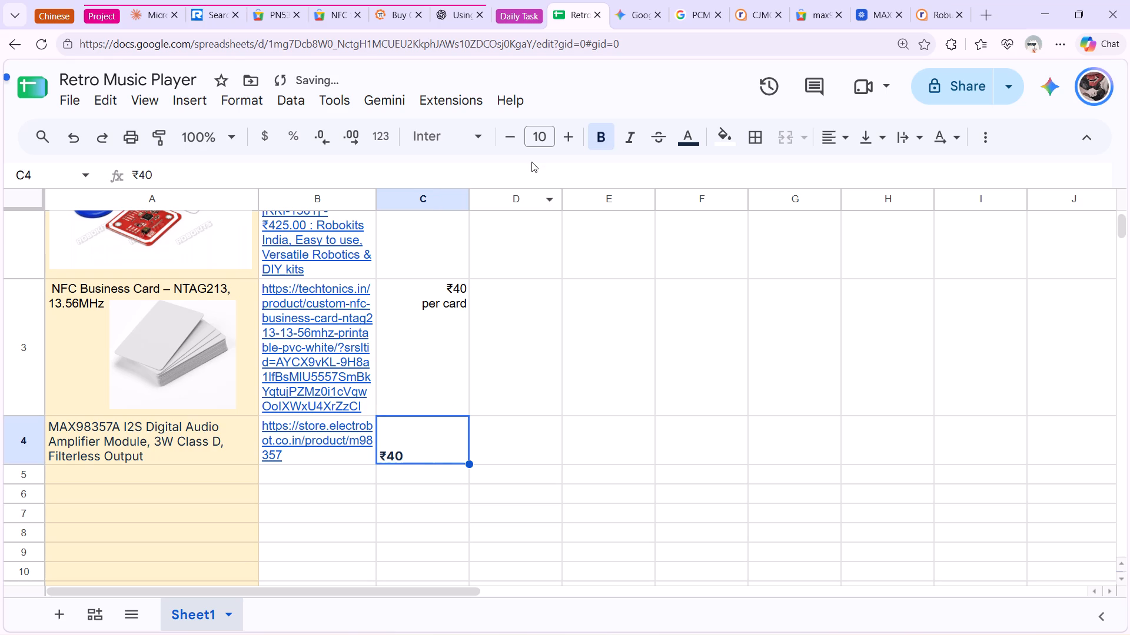
left_click(610, 141)
left_click(584, 432)
Align the whole Price column C to the right.
left_click(441, 438)
scroll(445, 290, "up", 2)
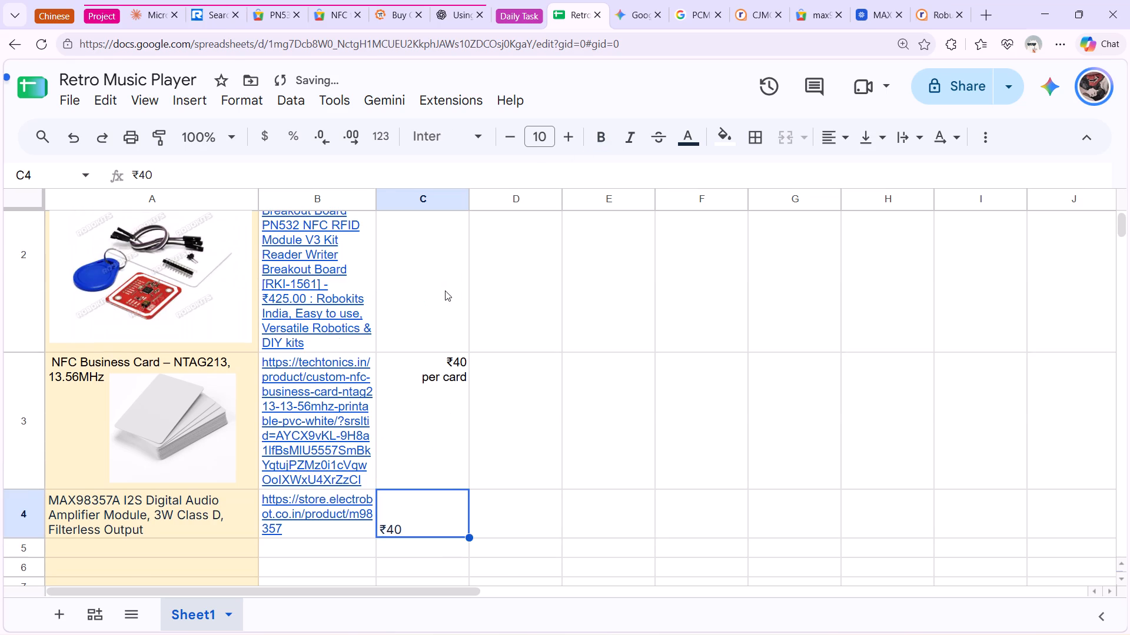
scroll(445, 290, "up", 1)
left_click(443, 194)
left_click(251, 102)
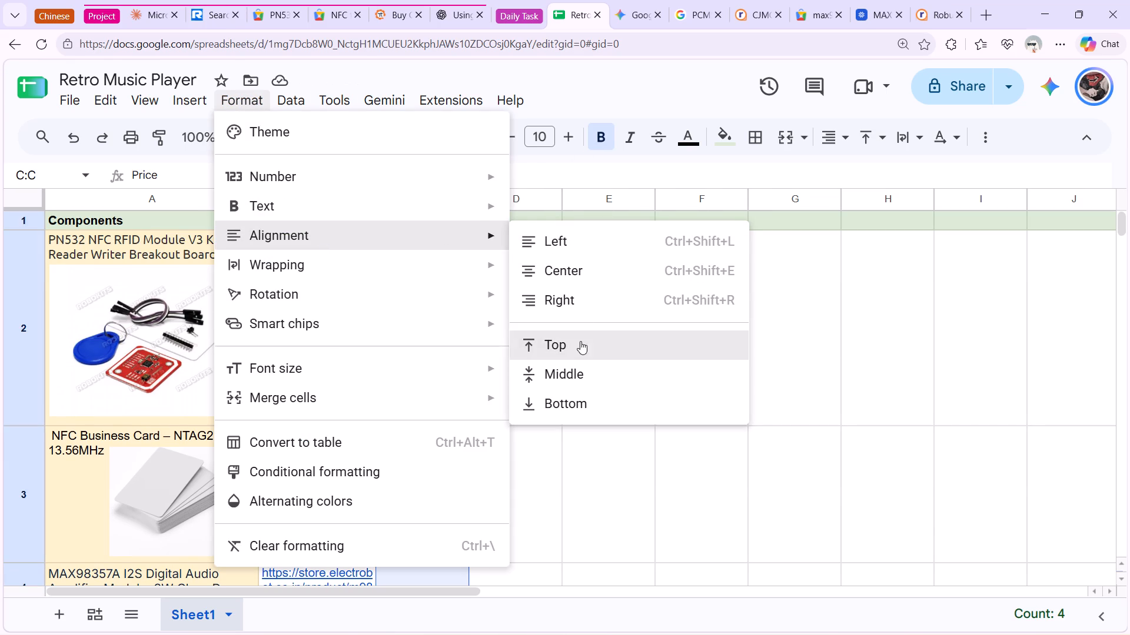
left_click(573, 295)
scroll(530, 407, "down", 3)
left_click(530, 407)
Set the vertical alignment of the whole Price column C to top.
scroll(491, 392, "up", 1)
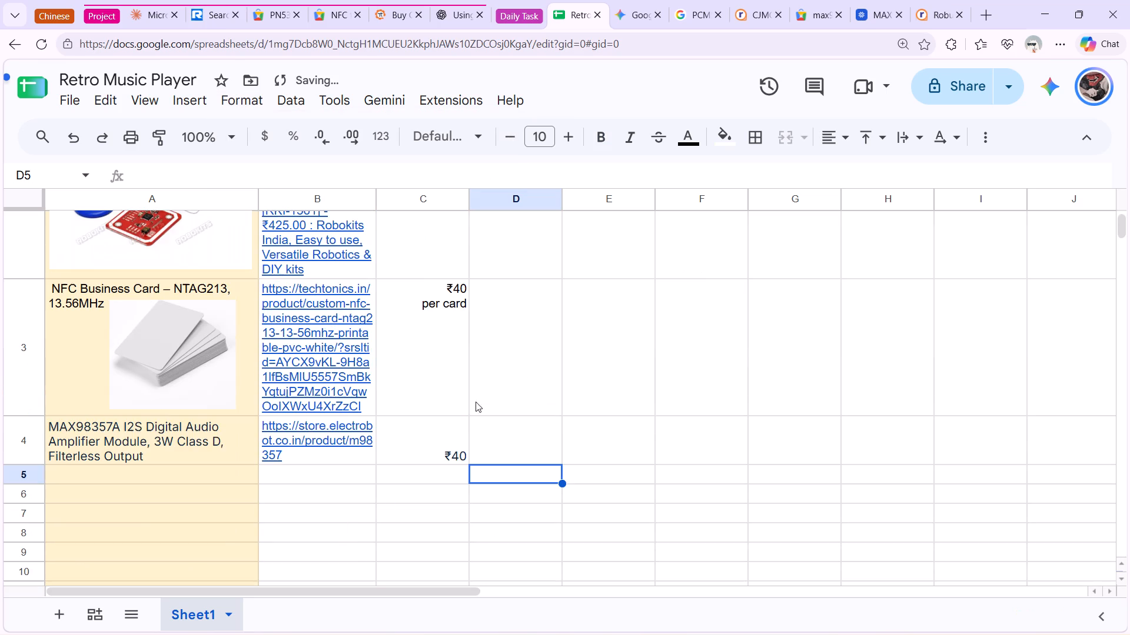
scroll(426, 295, "up", 4)
left_click(428, 222)
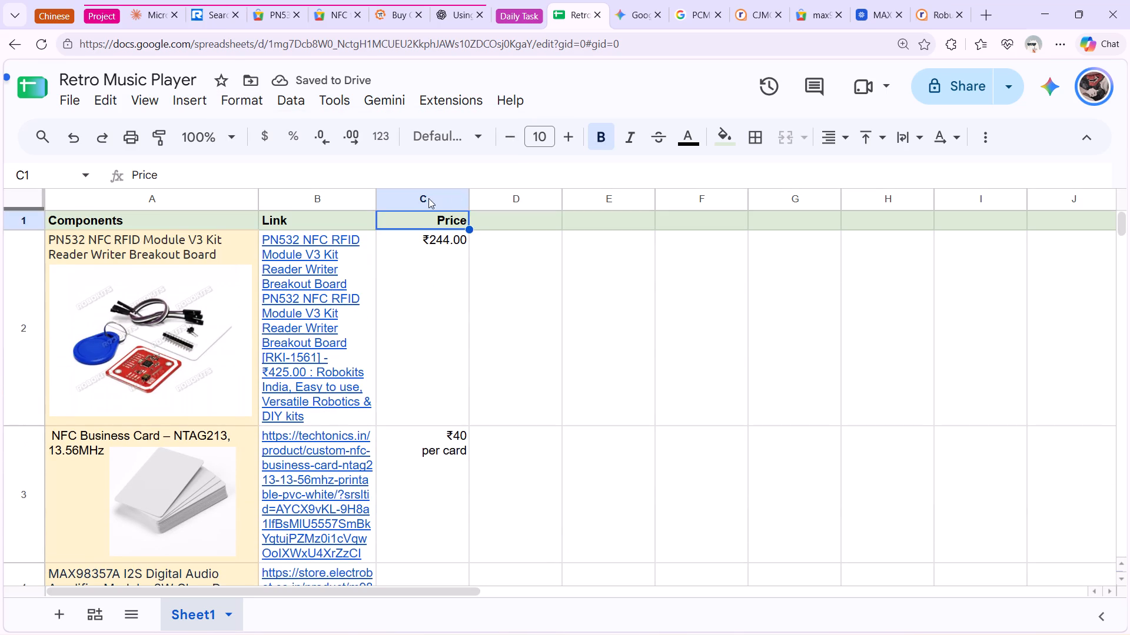
left_click(428, 198)
left_click(232, 107)
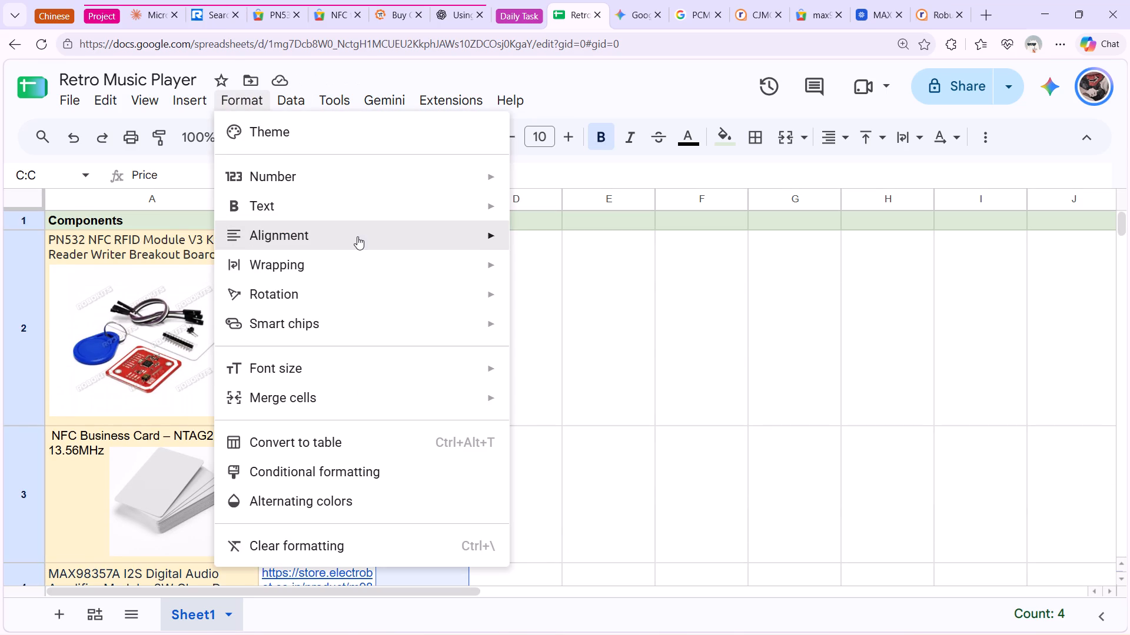
left_click(589, 346)
scroll(589, 428, "down", 3)
left_click(524, 402)
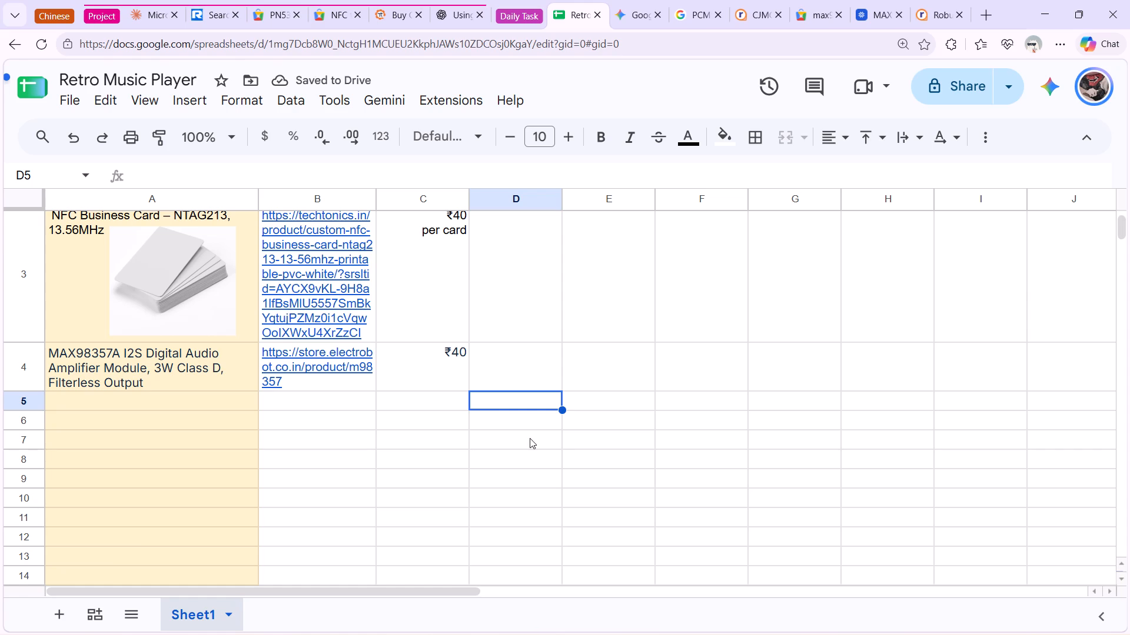
Check the amplifier's price on the Electrobot product page and change cell C4 to ₹88.
double_click(461, 366)
double_click(457, 356)
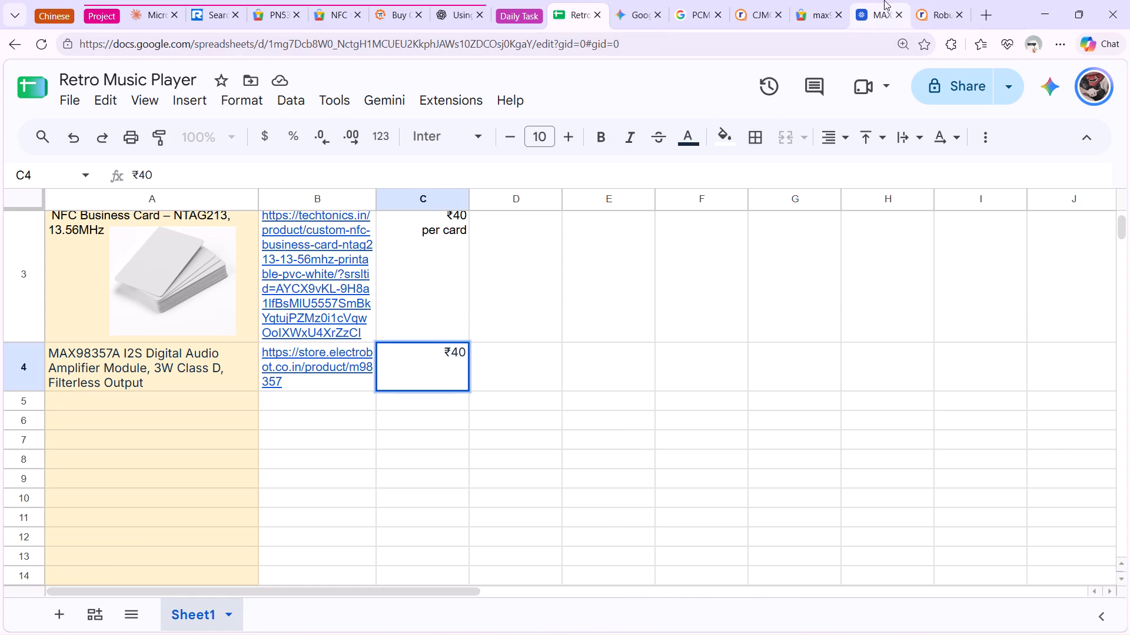
left_click(882, 4)
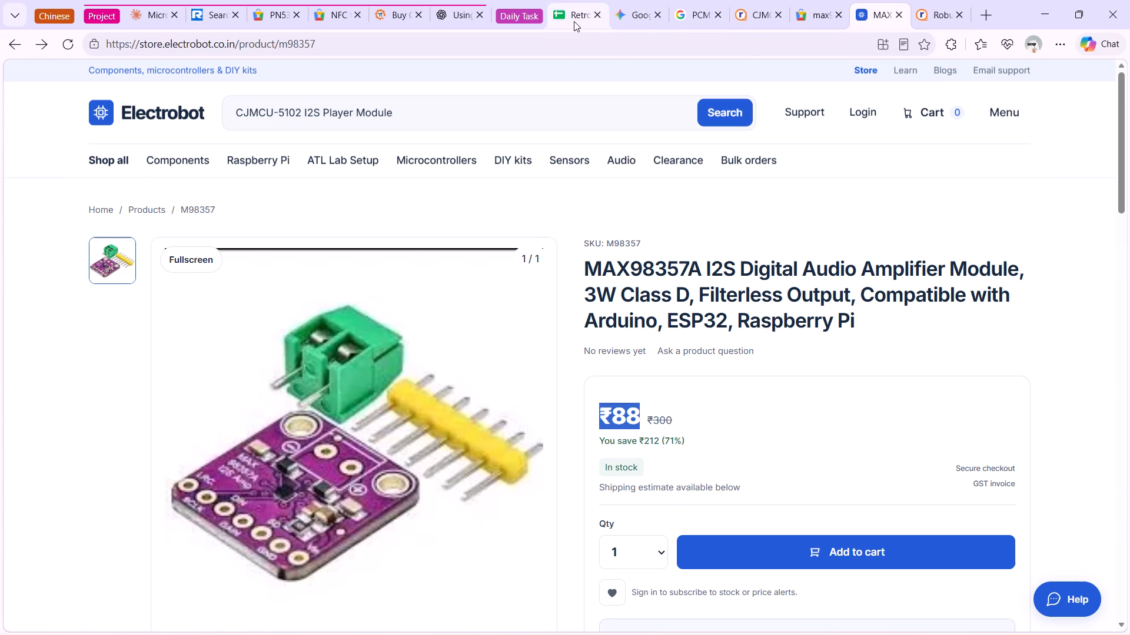
left_click(562, 21)
key("BackSpace")
key("BackSpace")
type("88")
left_click(489, 444)
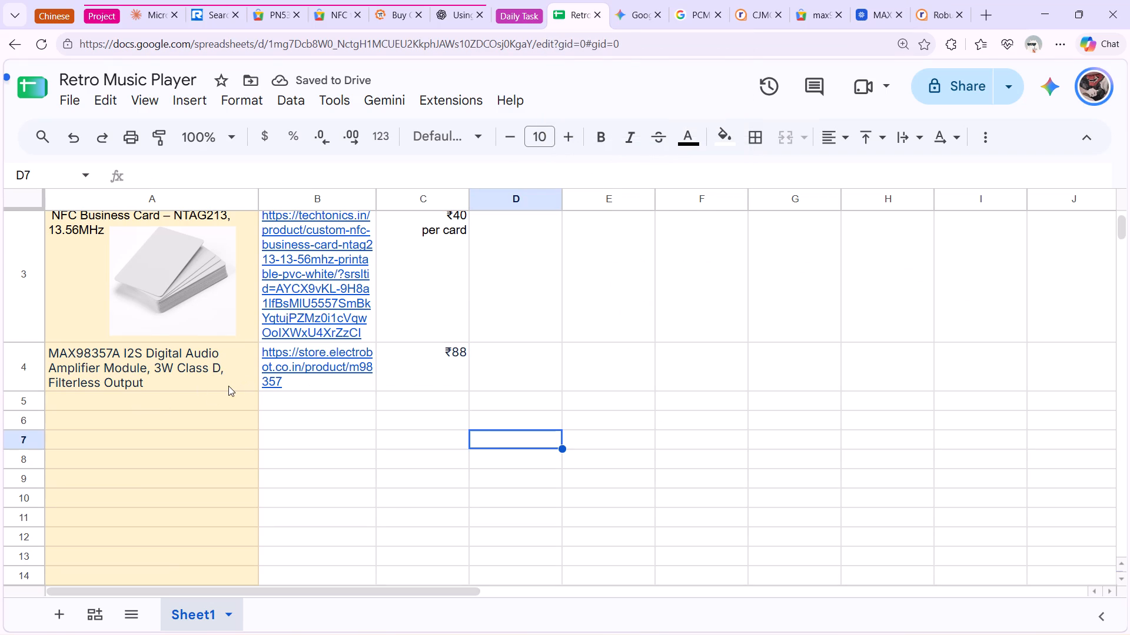
Increase the height of the MAX98357A row 4 to roughly match the NFC card row.
left_click(228, 386)
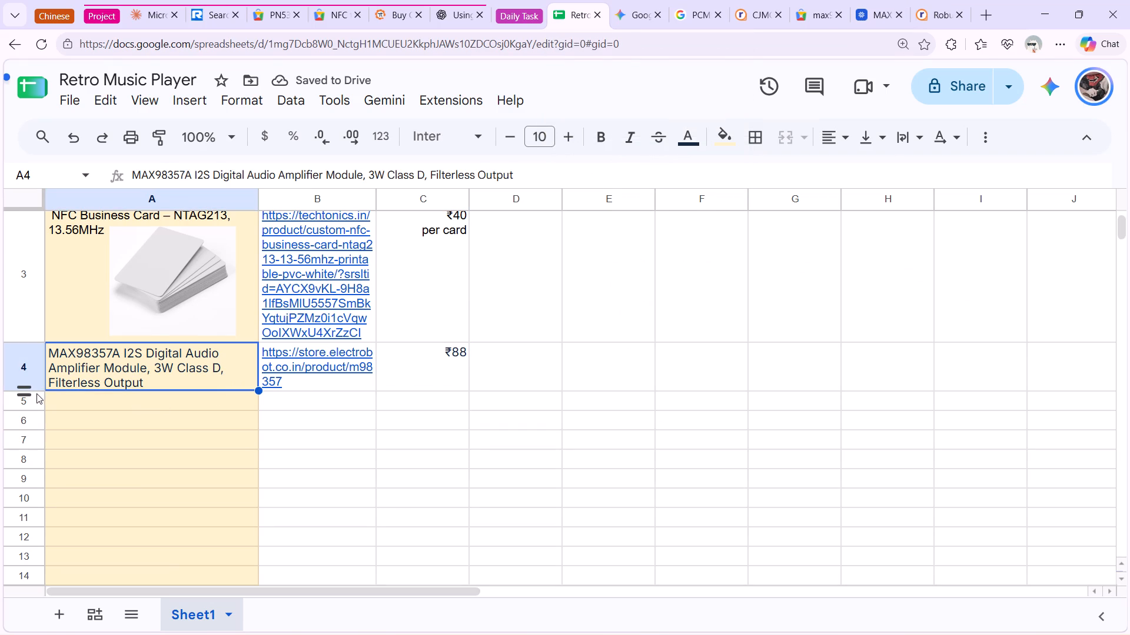
left_click_drag(26, 393, 26, 487)
Set the vertical alignment of the whole Components column A to top.
scroll(167, 329, "up", 4)
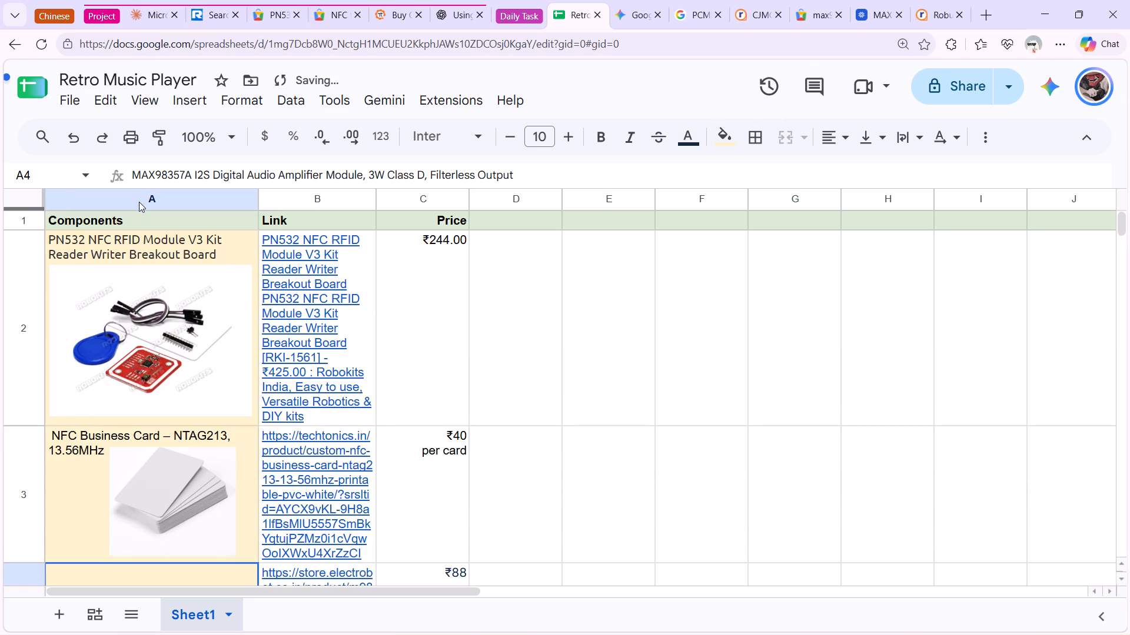
left_click(149, 201)
left_click(242, 103)
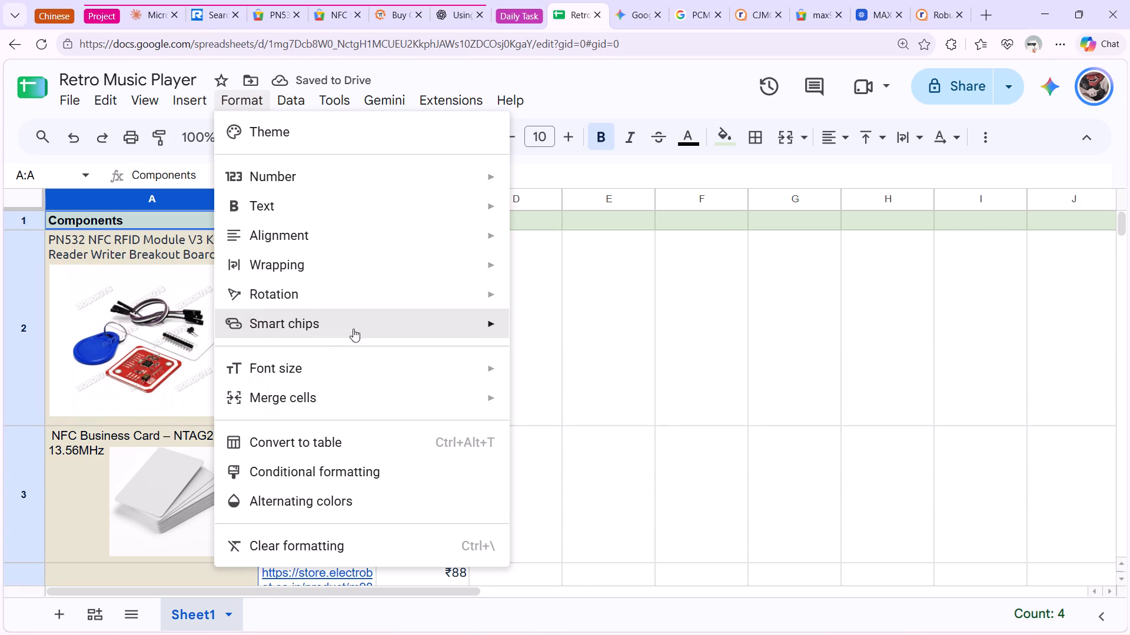
left_click(574, 337)
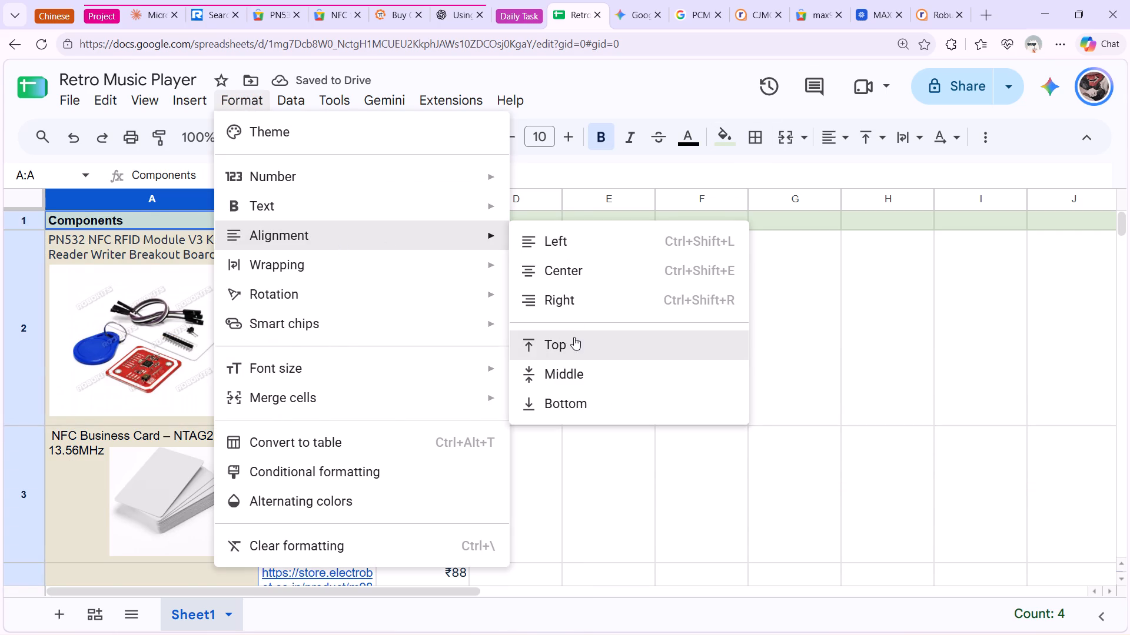
scroll(562, 381, "down", 4)
left_click(562, 383)
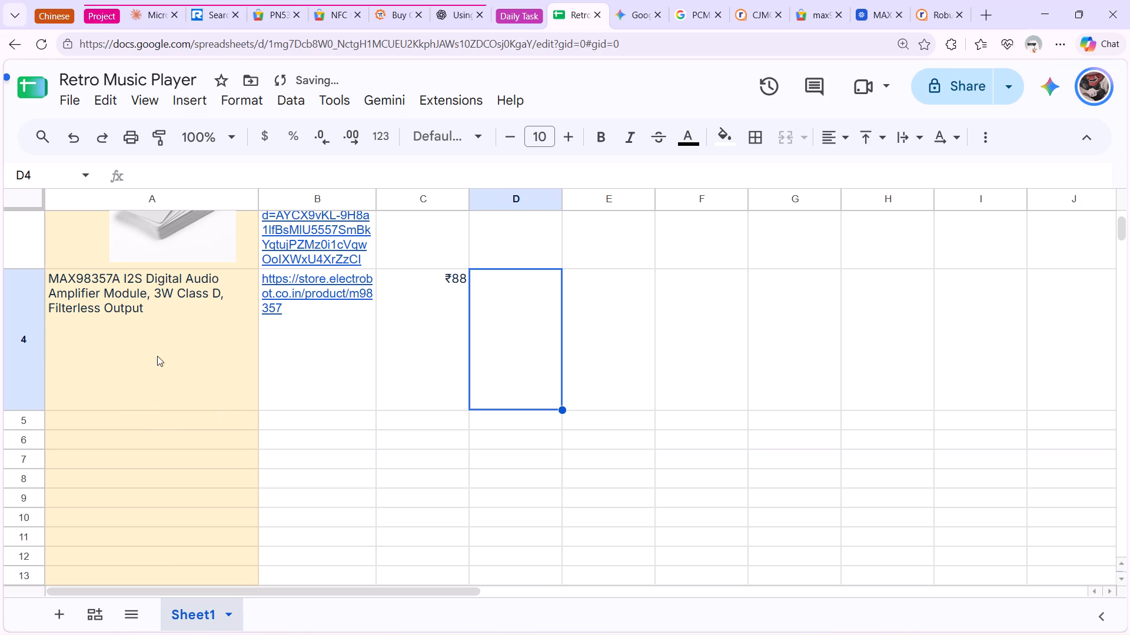
Copy the MAX98357A amplifier photo from the Electrobot product page and paste it into the sheet at cell A4.
left_click(878, 14)
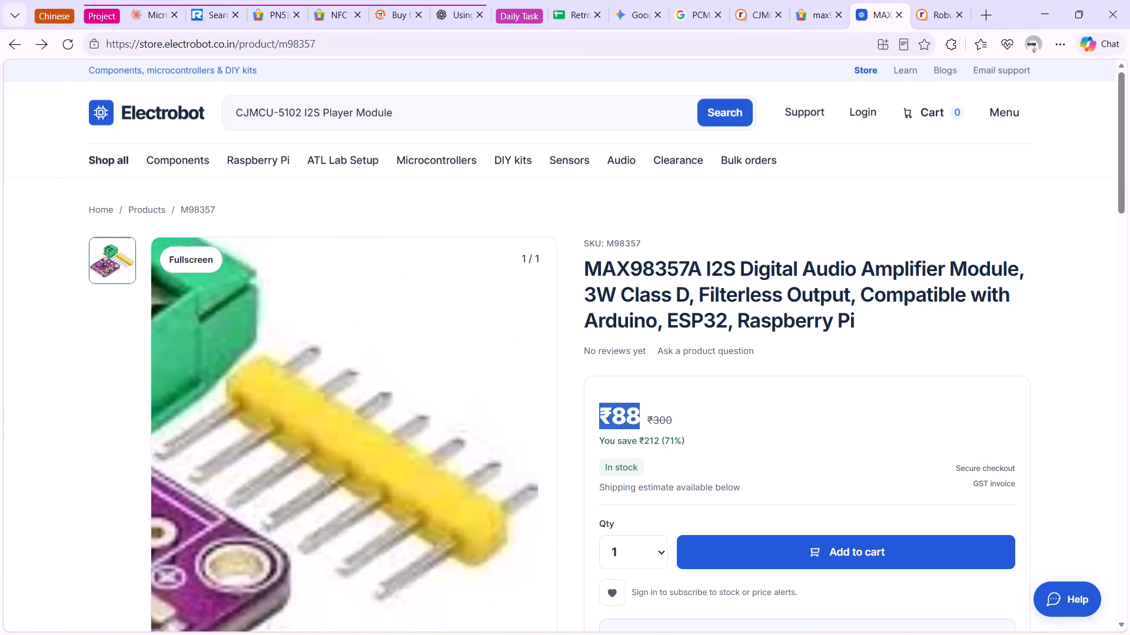
scroll(91, 426, "down", 3)
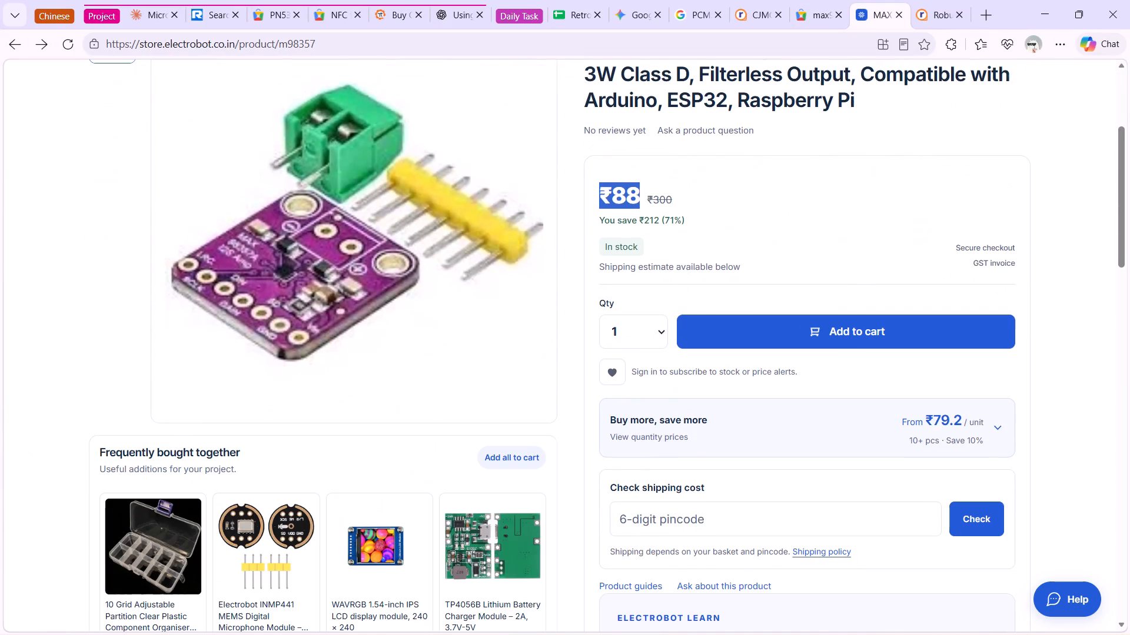
scroll(50, 367, "up", 1)
right_click(305, 299)
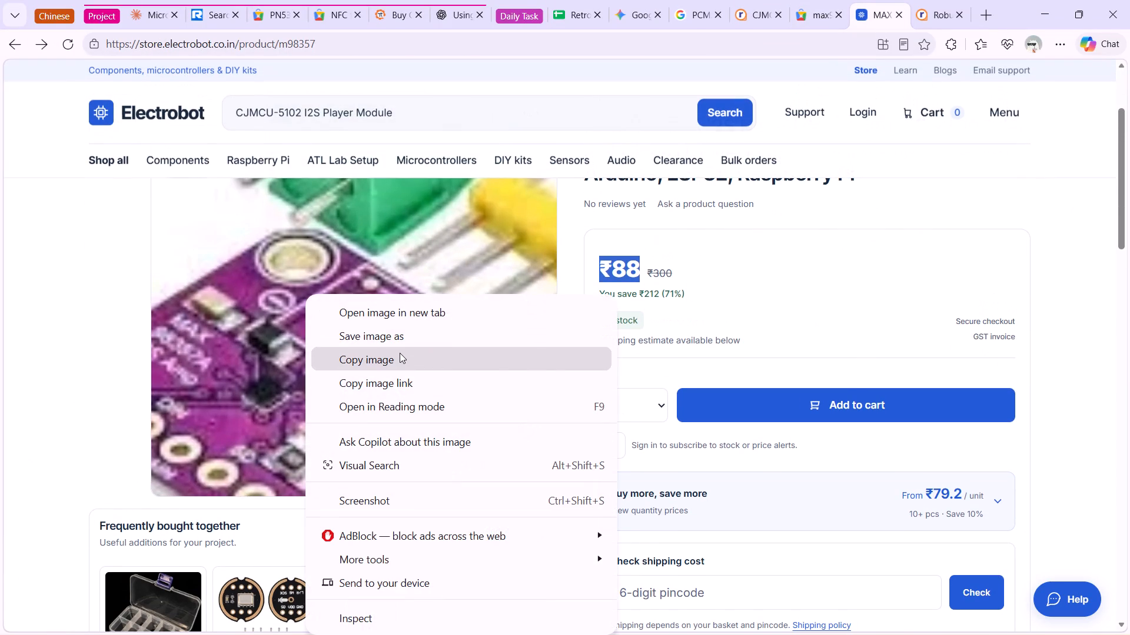
left_click(400, 353)
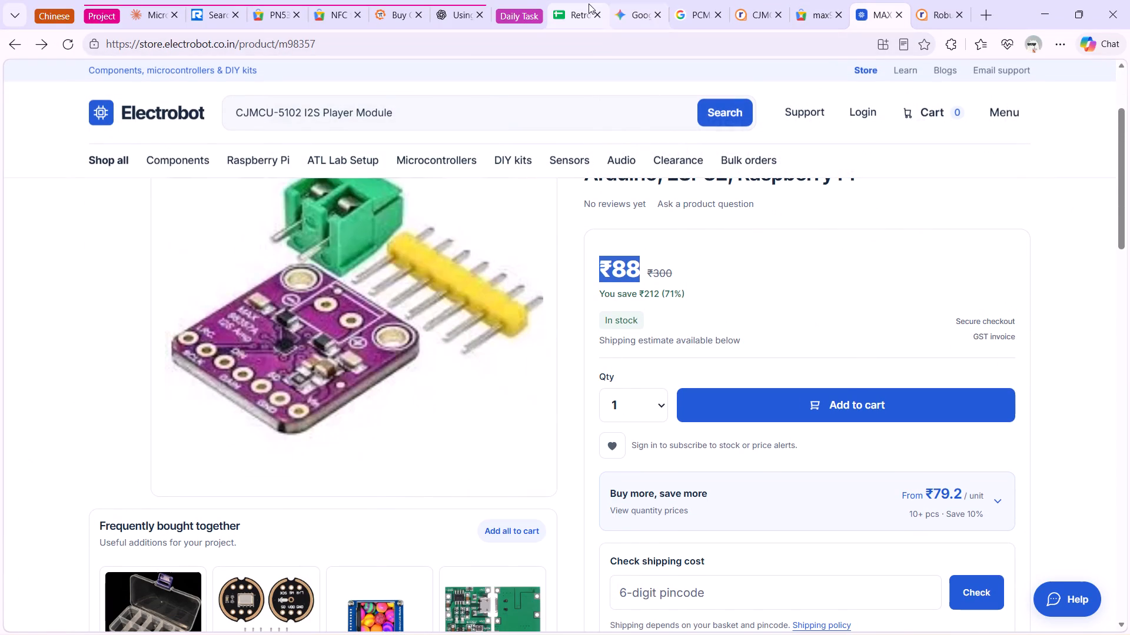
left_click(589, 4)
double_click(121, 363)
left_click(558, 369)
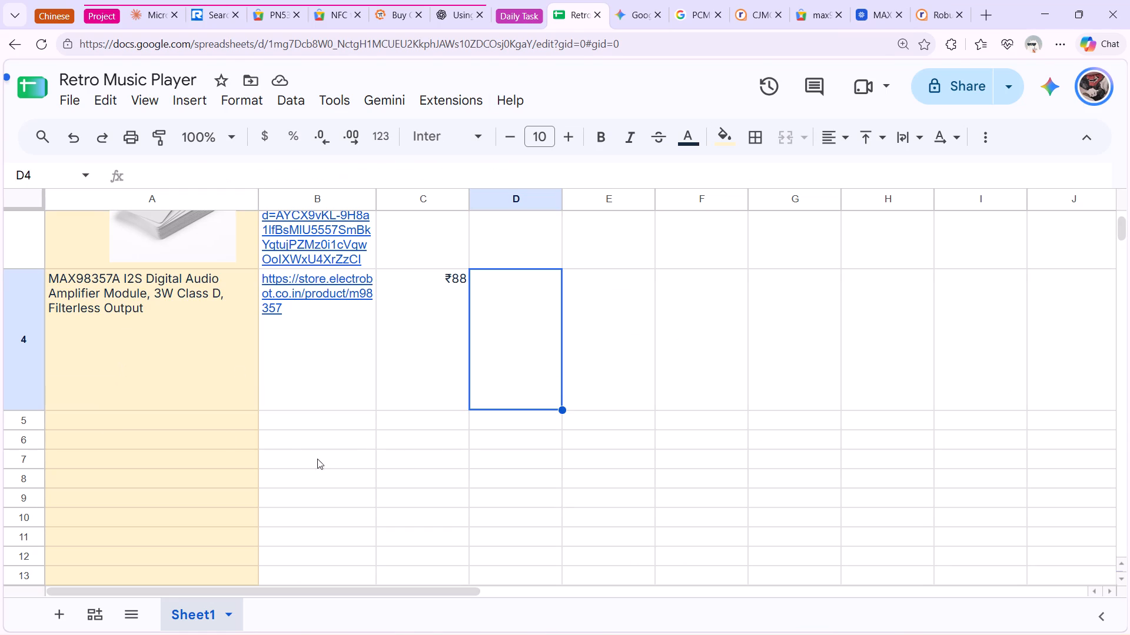
left_click(87, 347)
key("ctrl+v")
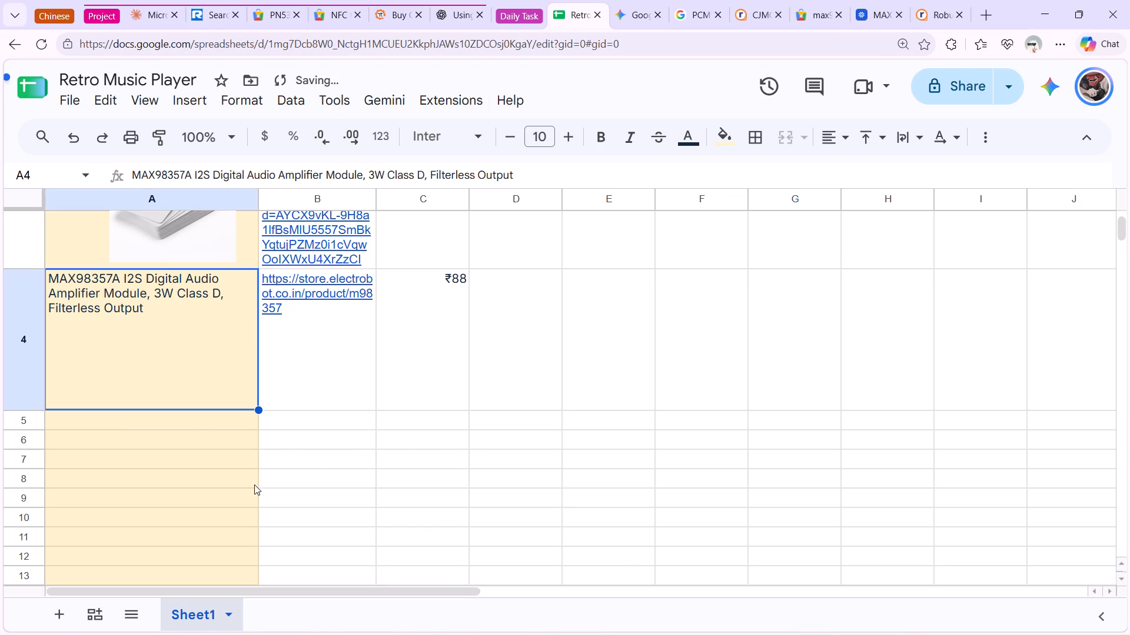
Shrink the pasted amplifier photo and place it inside cell A4 below the component name, in the cell's lower-right corner.
left_click_drag(249, 474, 109, 351)
left_click(370, 373)
left_click(69, 339)
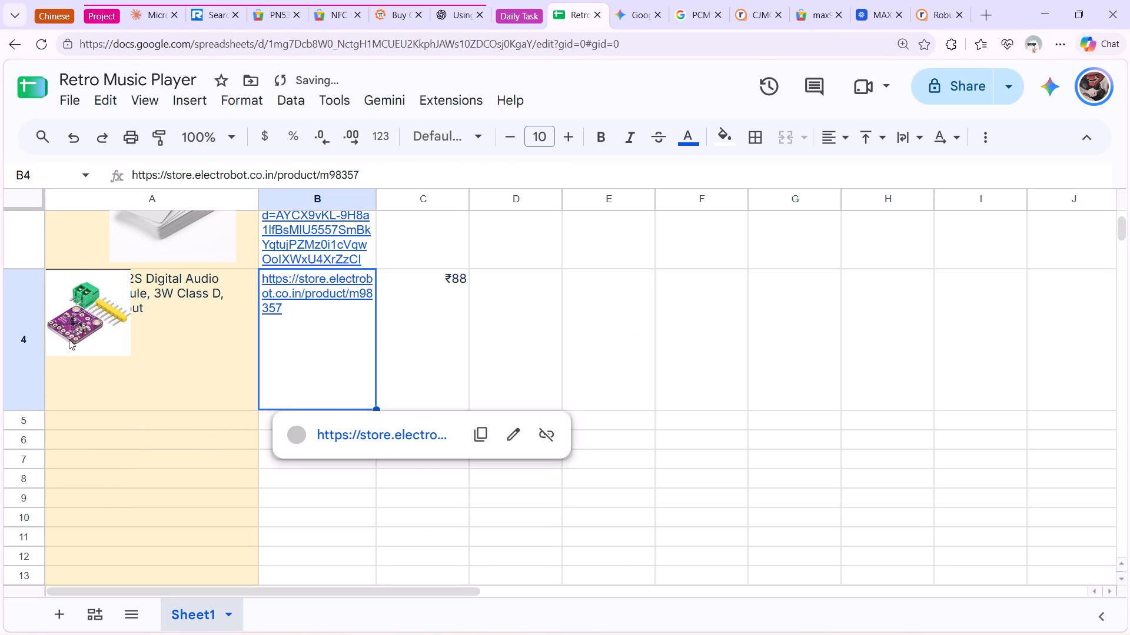
left_click_drag(84, 331, 192, 370)
left_click_drag(237, 394, 246, 407)
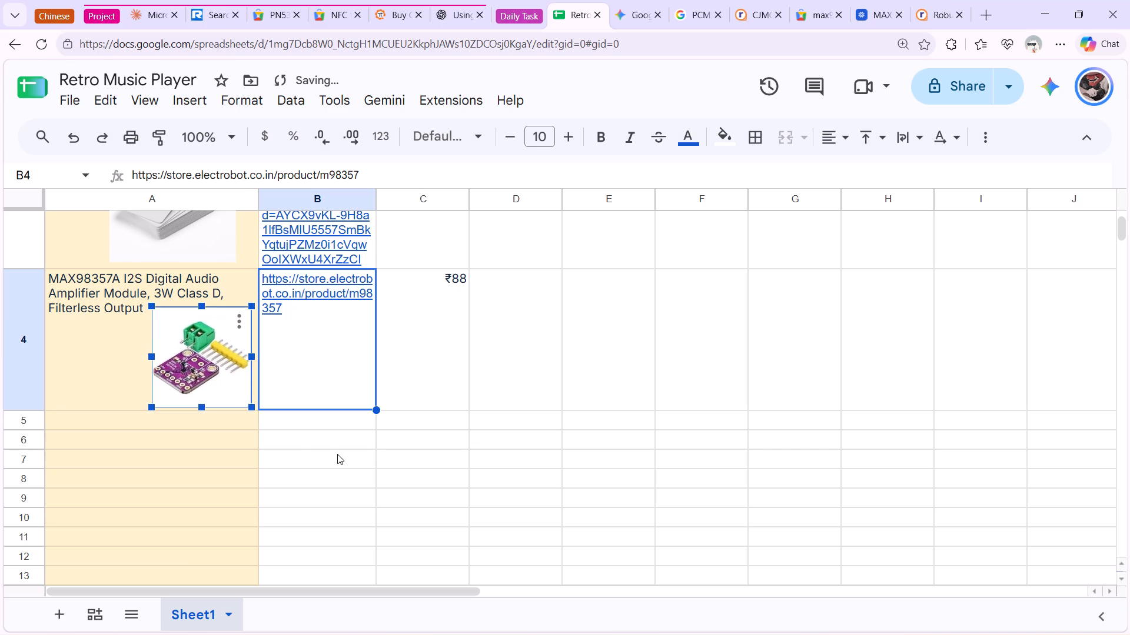
left_click(337, 454)
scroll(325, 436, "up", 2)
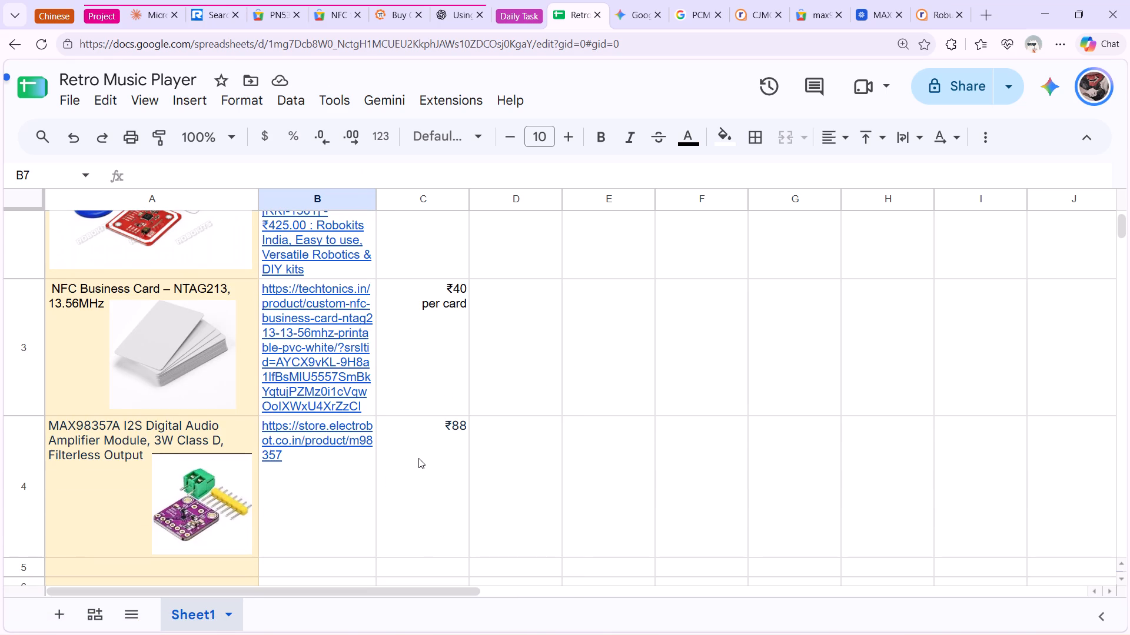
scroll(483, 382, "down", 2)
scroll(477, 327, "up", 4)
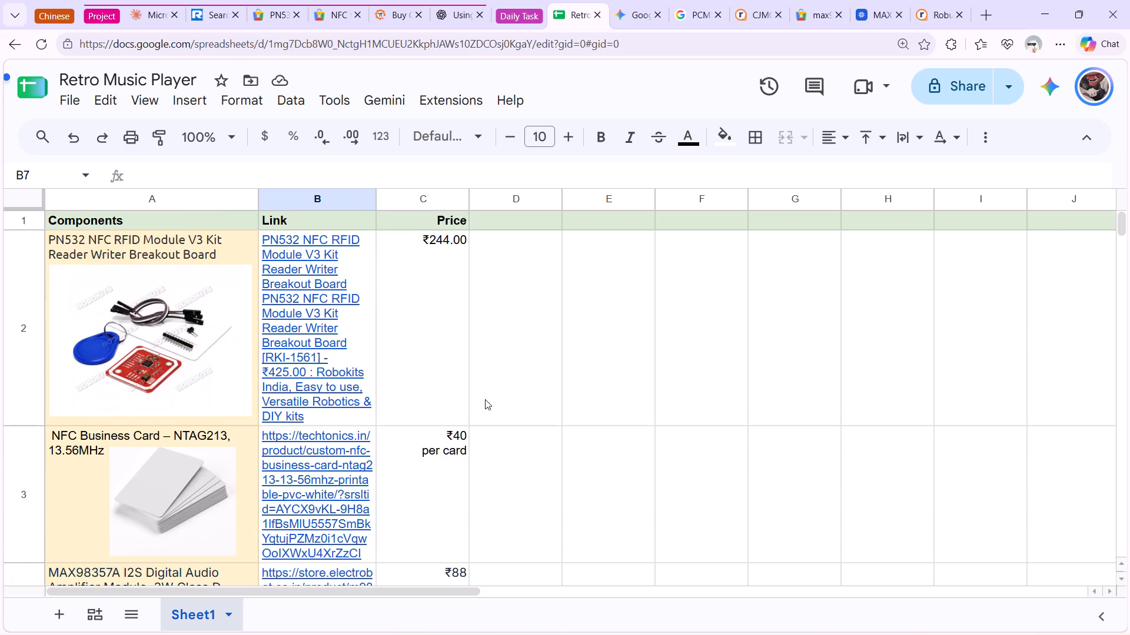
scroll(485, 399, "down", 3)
Copy the product name CJMCU-5102 I2S Player Module from the Robu page and paste it as plain text into cell A5.
left_click(752, 11)
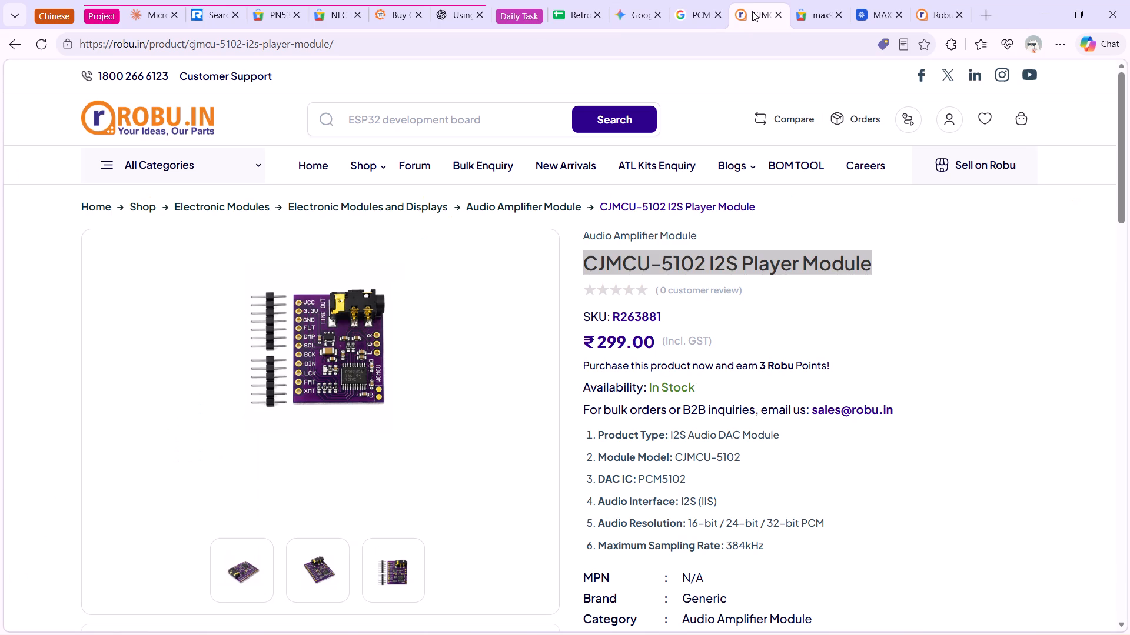
key("ctrl+c")
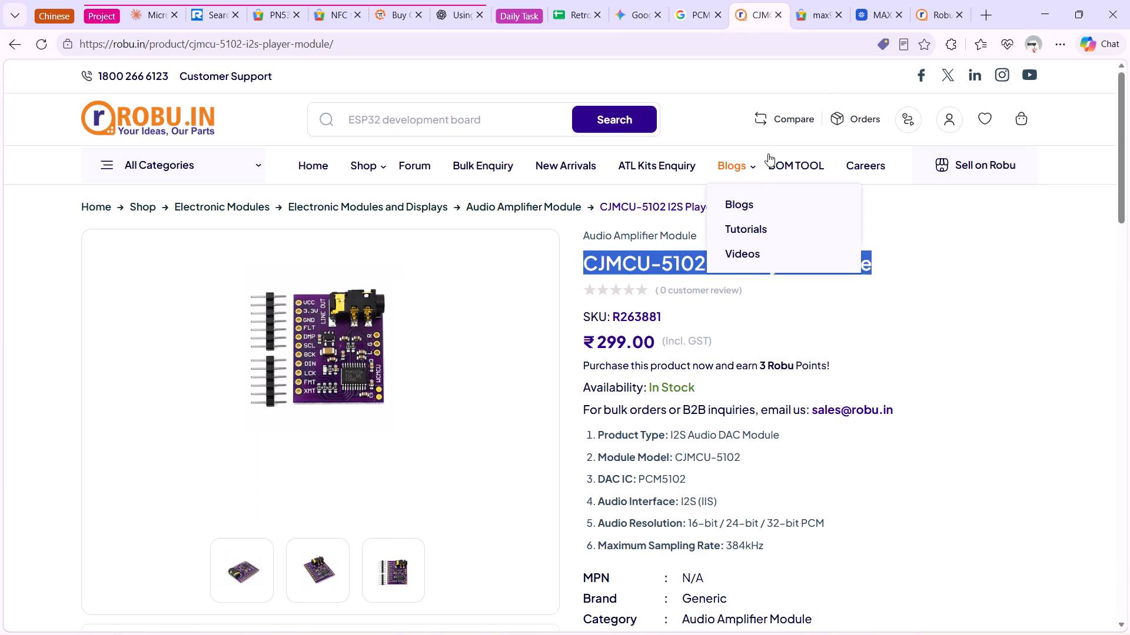
key("ctrl+c")
key("ctrl+c")
key("ctrl+c")
left_click(556, 18)
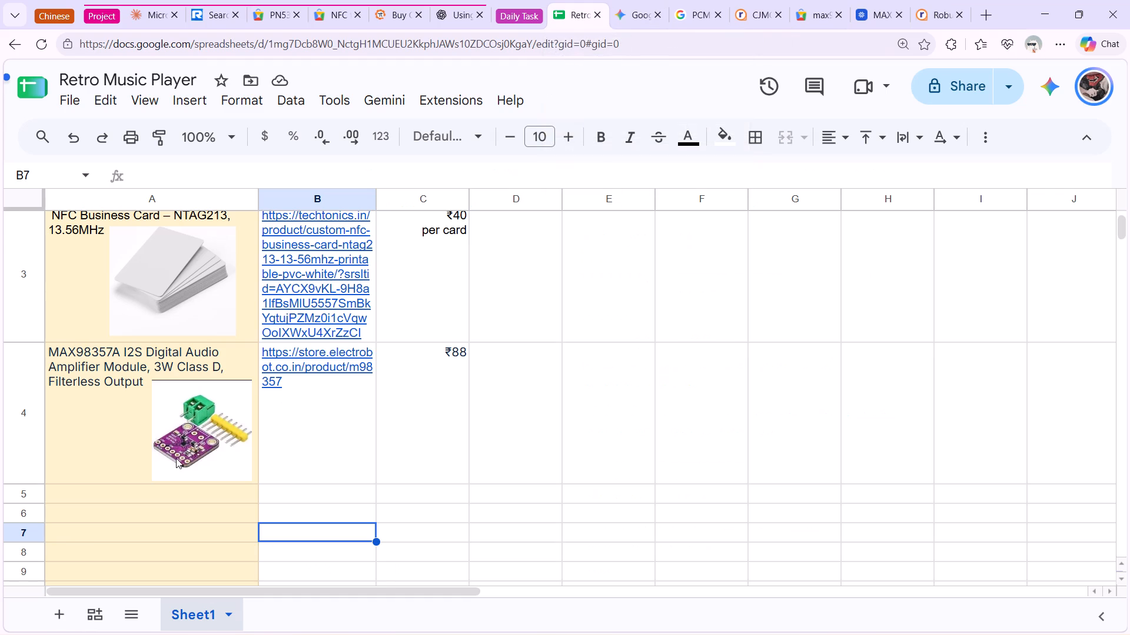
double_click(55, 491)
key("ctrl+v")
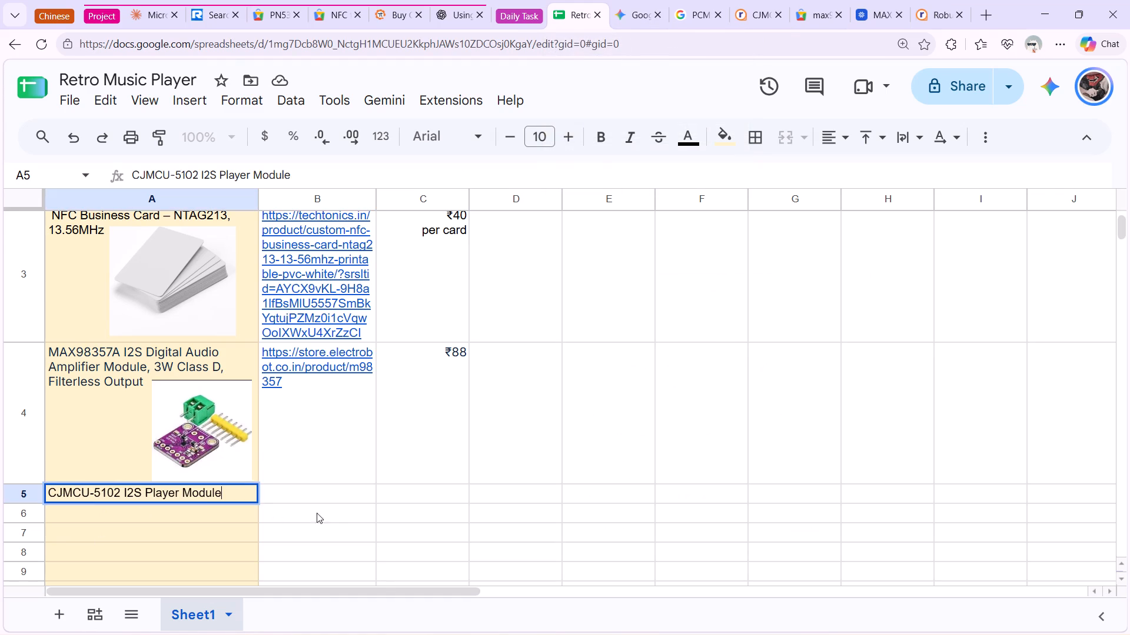
key("ctrl+z")
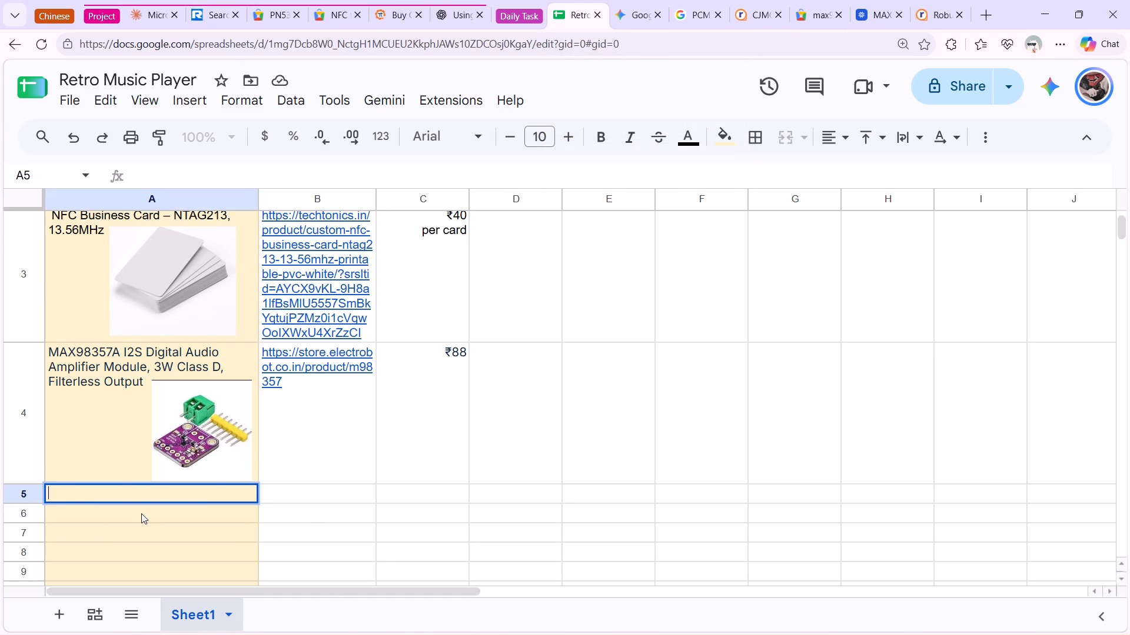
key("ctrl+shift+v")
key("ctrl+z")
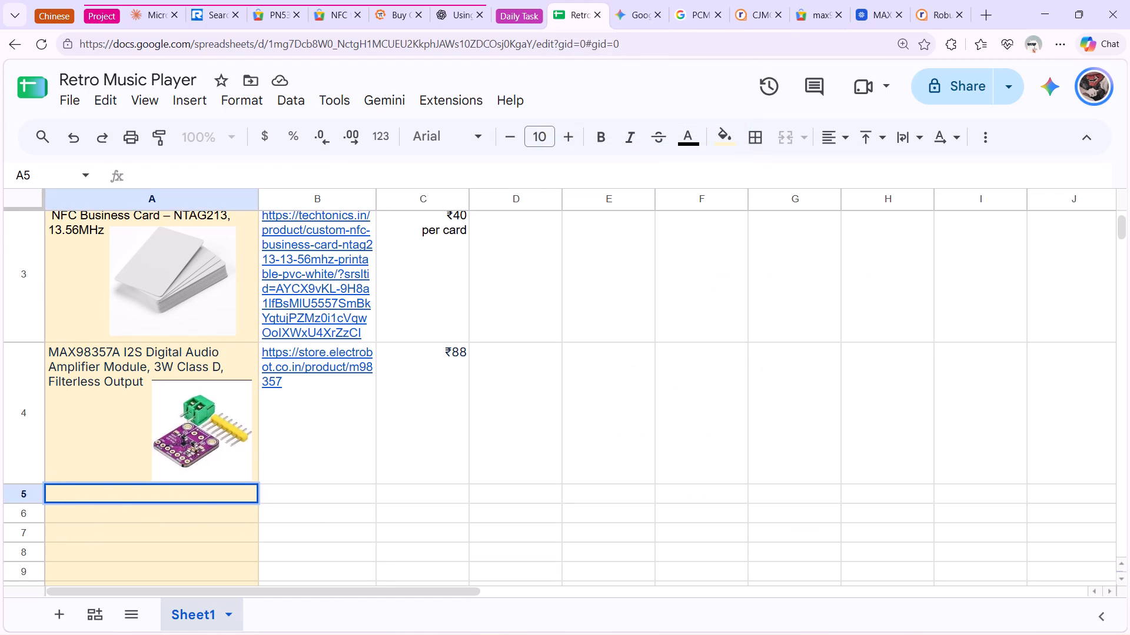
right_click(66, 494)
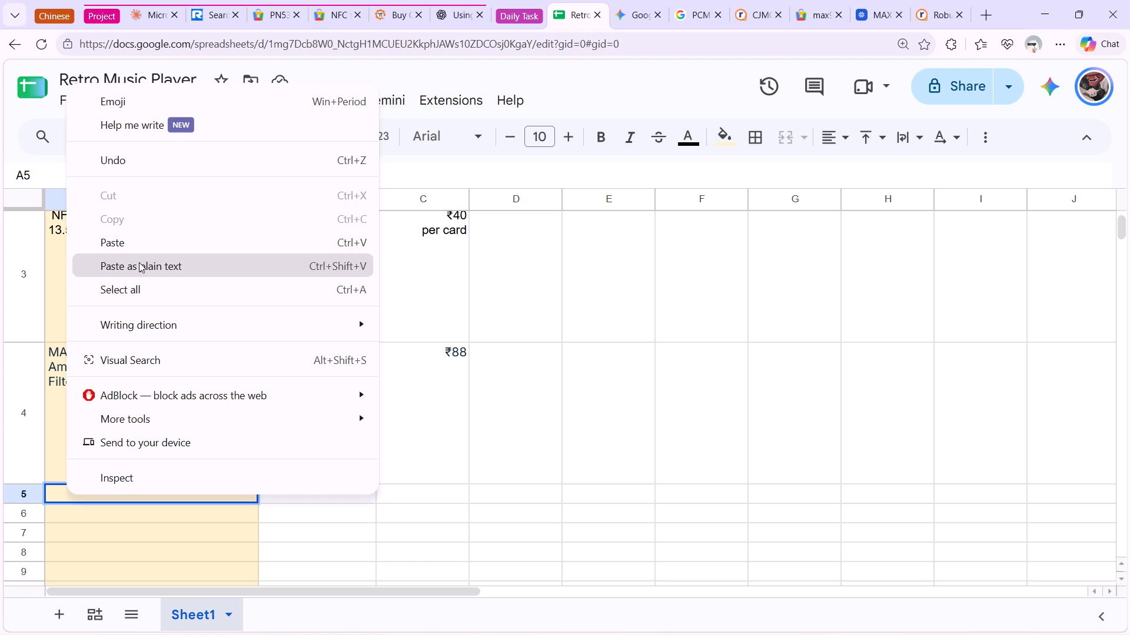
left_click(139, 262)
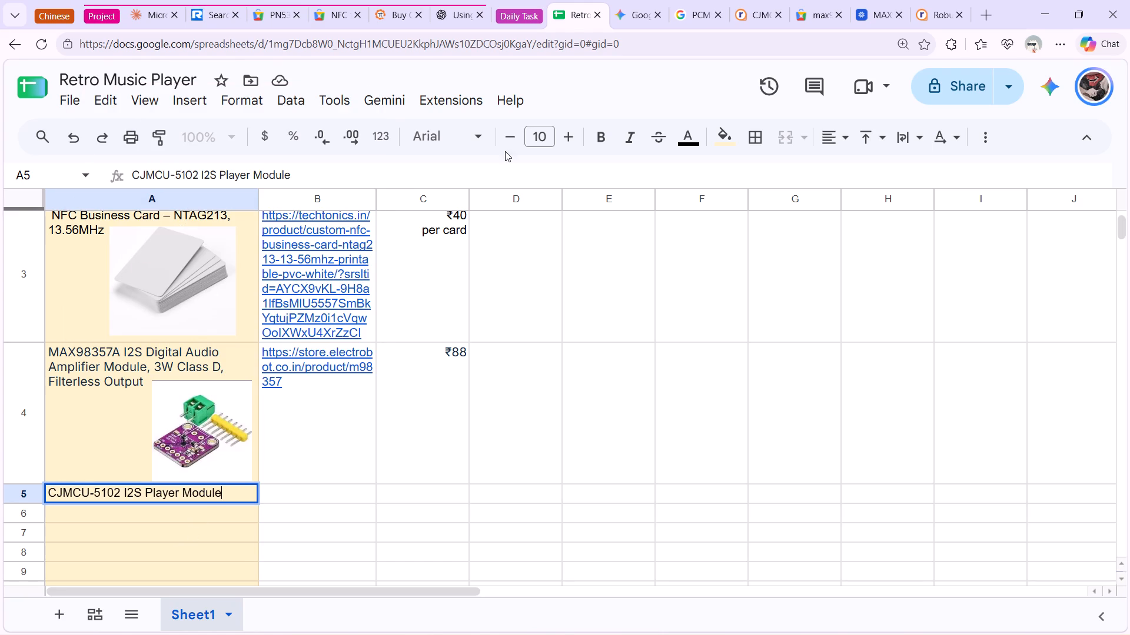
key("ctrl+a")
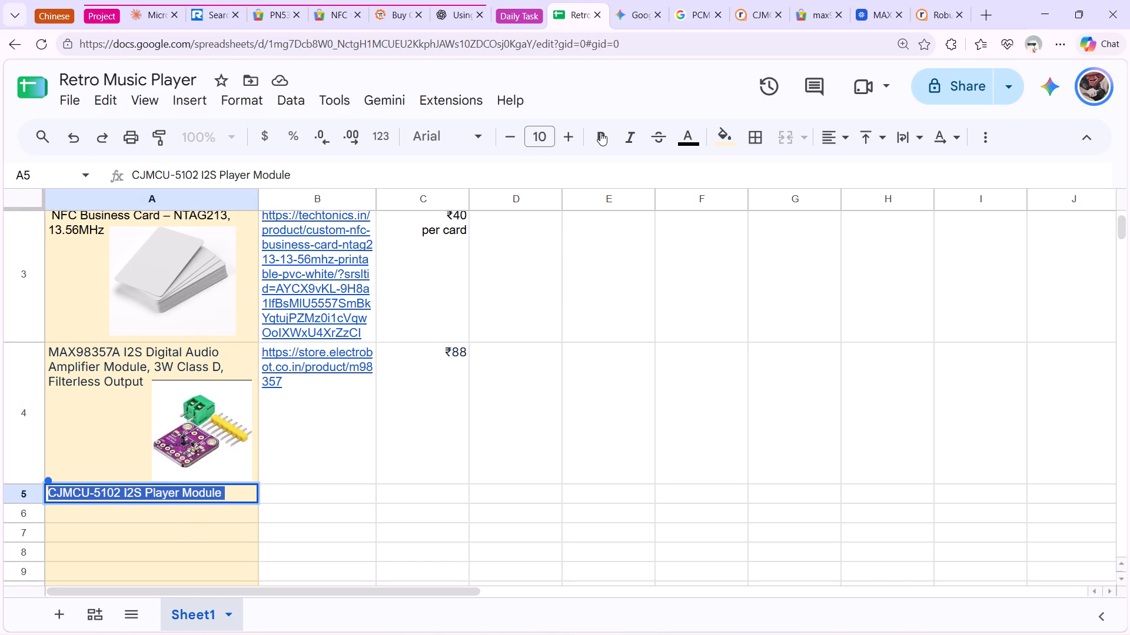
double_click(602, 132)
left_click(364, 541)
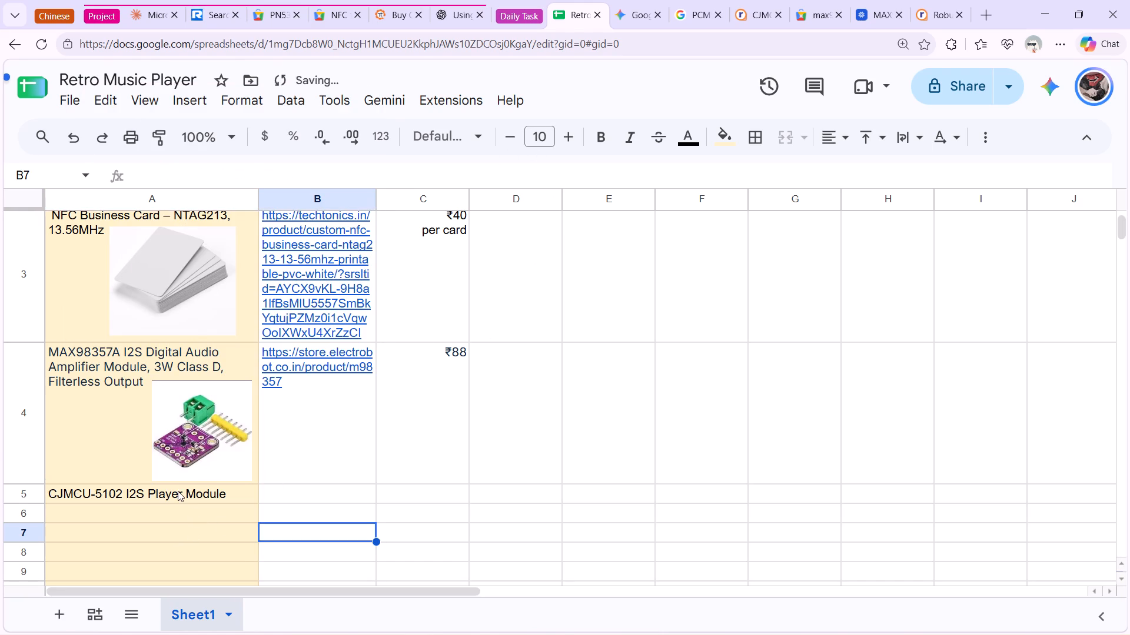
Check the fonts used by the component names in cells A4 and A5.
double_click(107, 366)
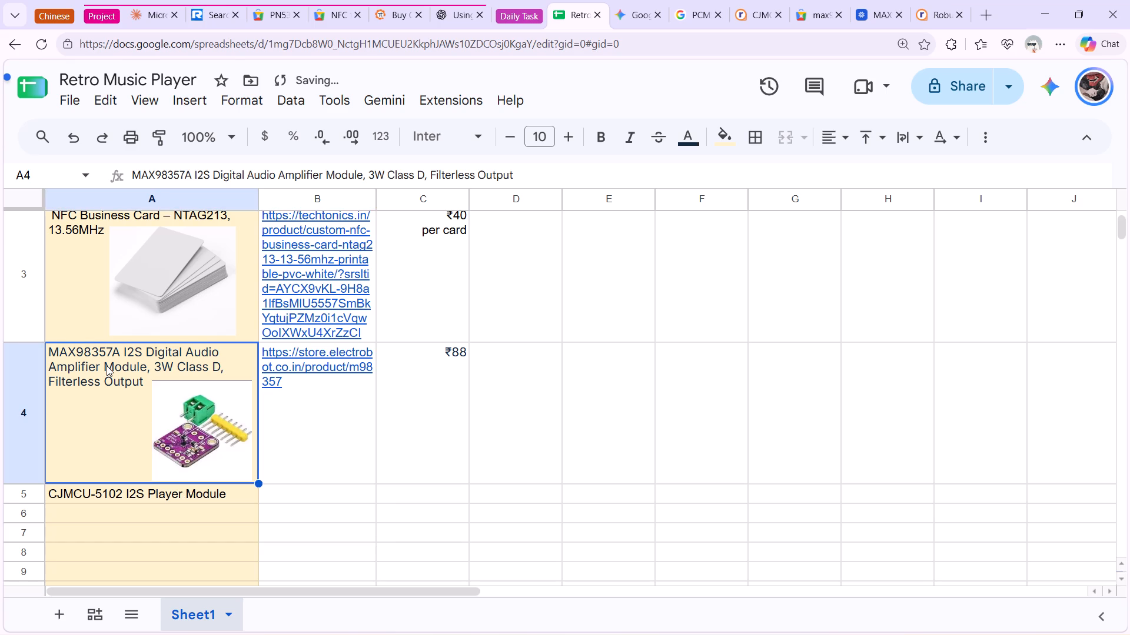
left_click(242, 353)
left_click_drag(244, 353, 192, 353)
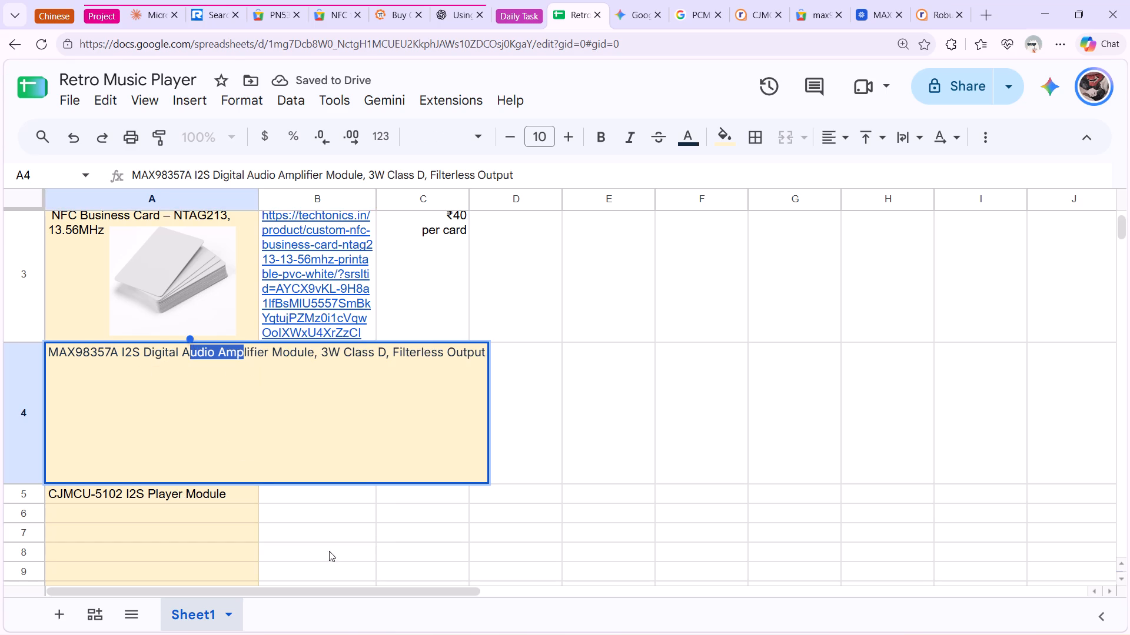
left_click(478, 129)
left_click(705, 275)
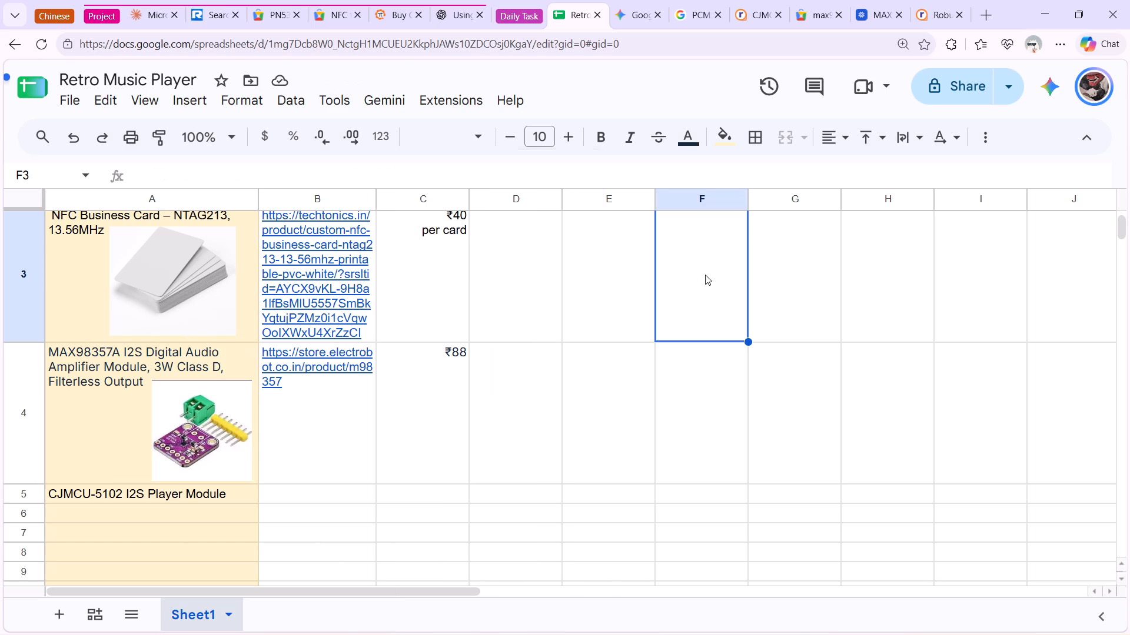
left_click(119, 501)
double_click(125, 489)
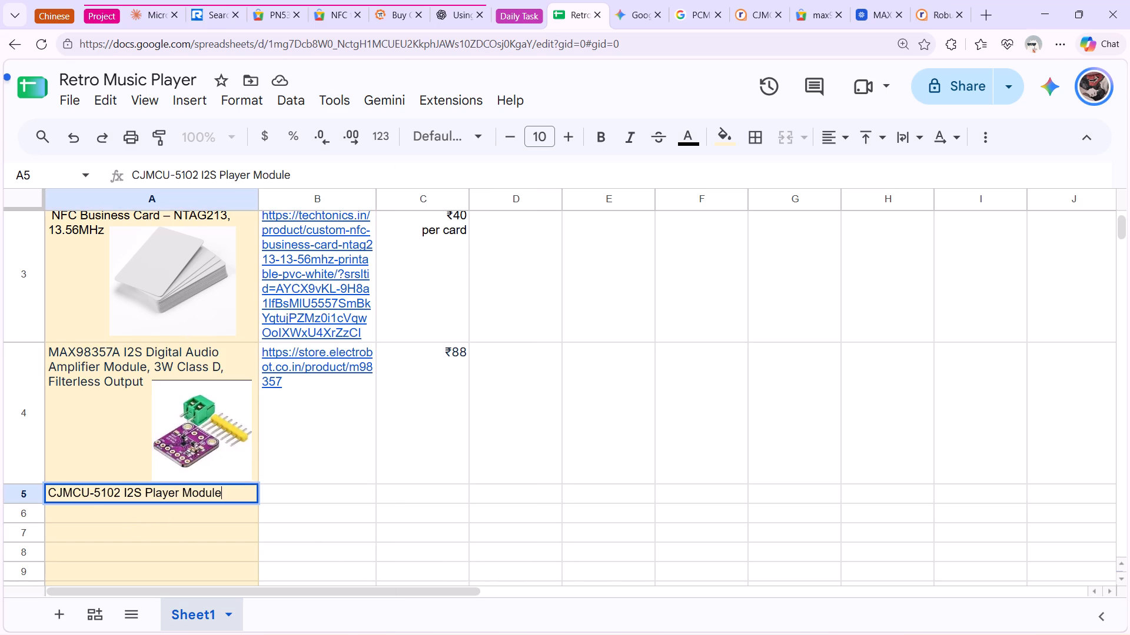
left_click_drag(129, 499, 101, 499)
left_click(481, 137)
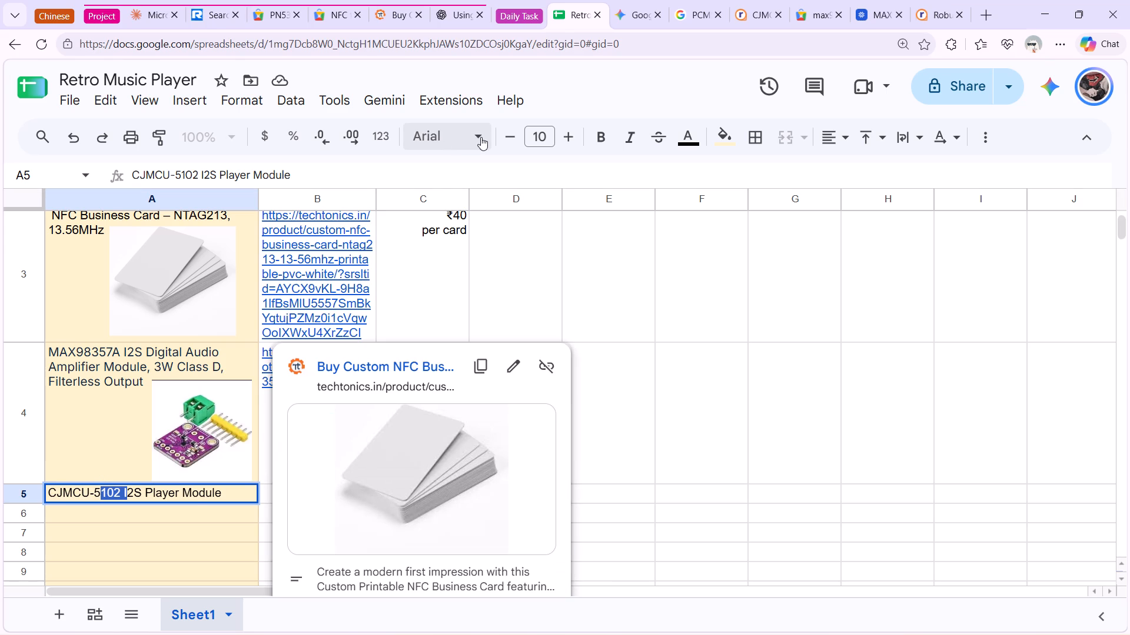
left_click(750, 270)
Set the font of the whole sheet to the default Arial.
scroll(123, 339, "up", 3)
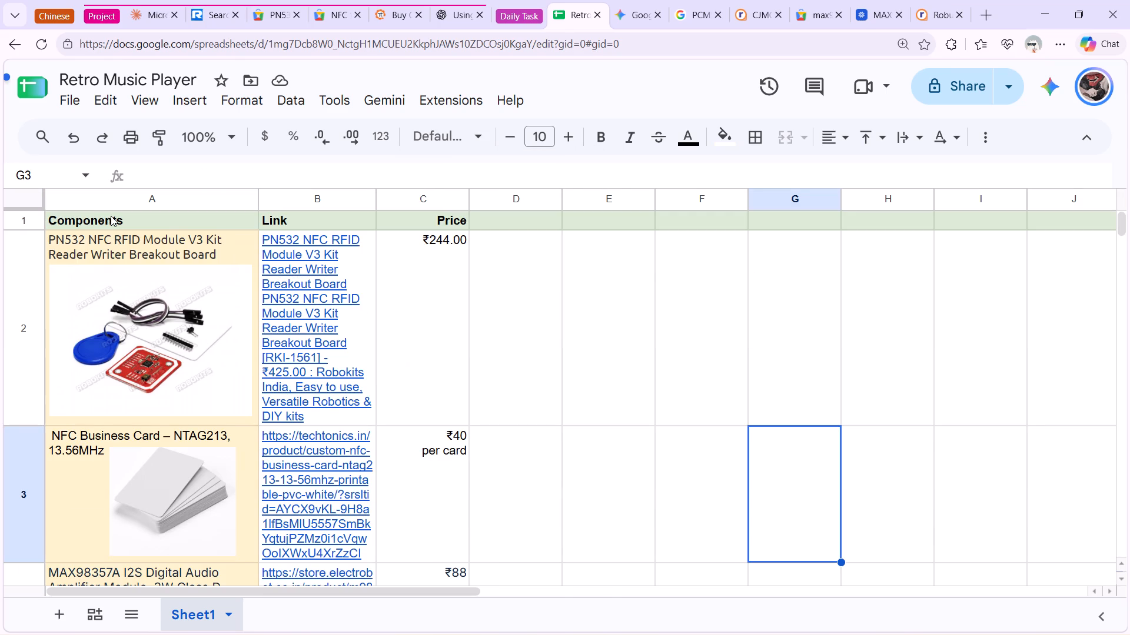
left_click(14, 202)
left_click(479, 135)
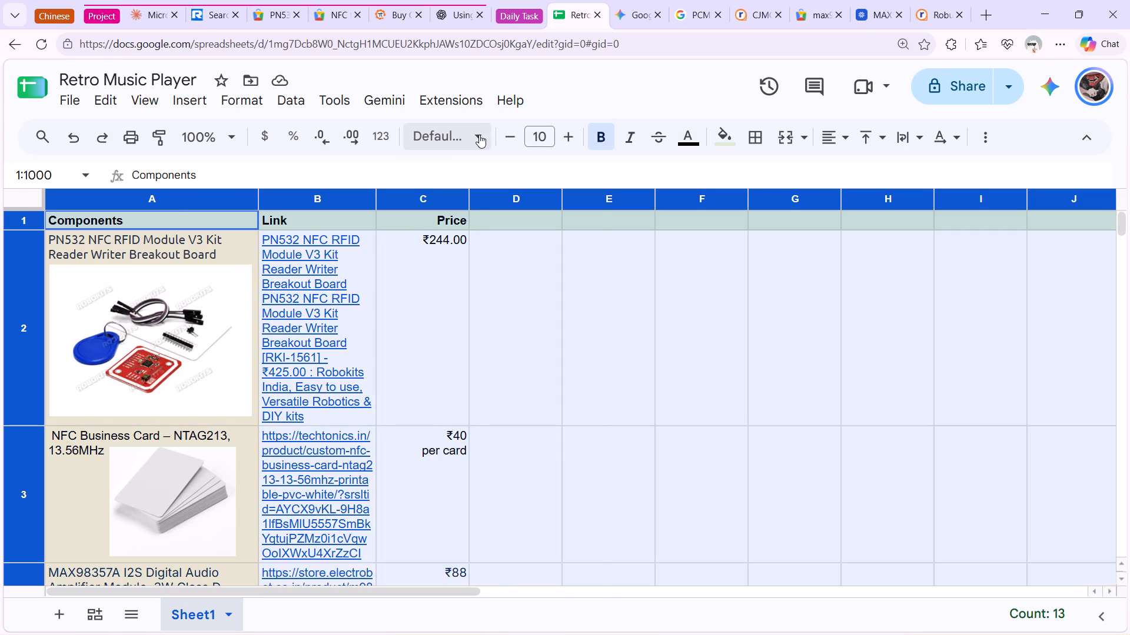
left_click(481, 246)
scroll(469, 345, "down", 3)
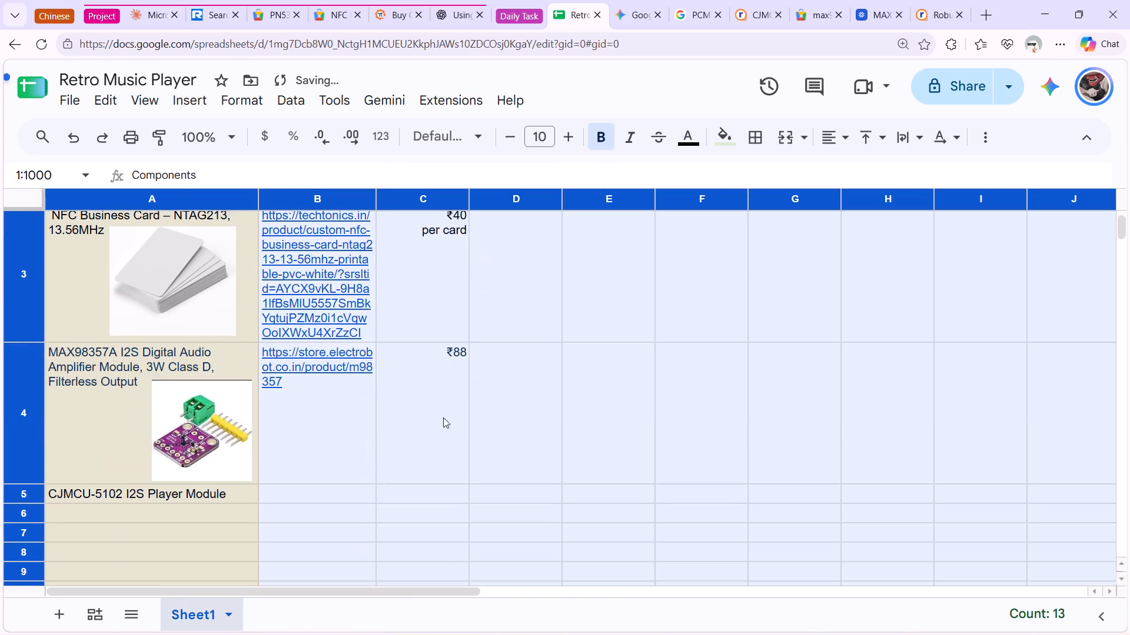
left_click(417, 446)
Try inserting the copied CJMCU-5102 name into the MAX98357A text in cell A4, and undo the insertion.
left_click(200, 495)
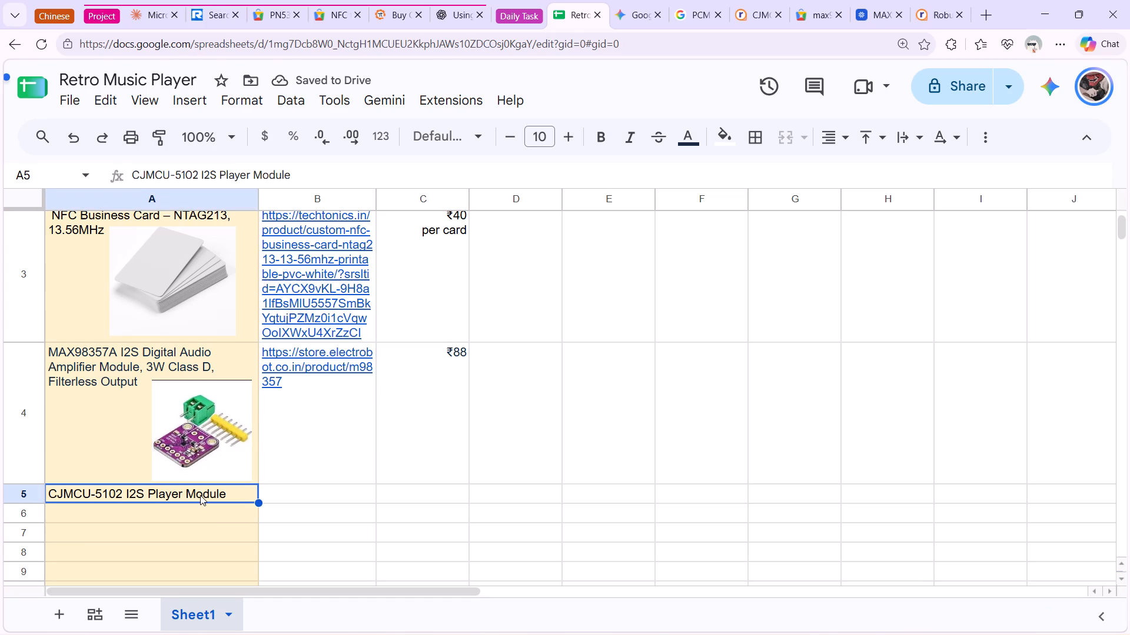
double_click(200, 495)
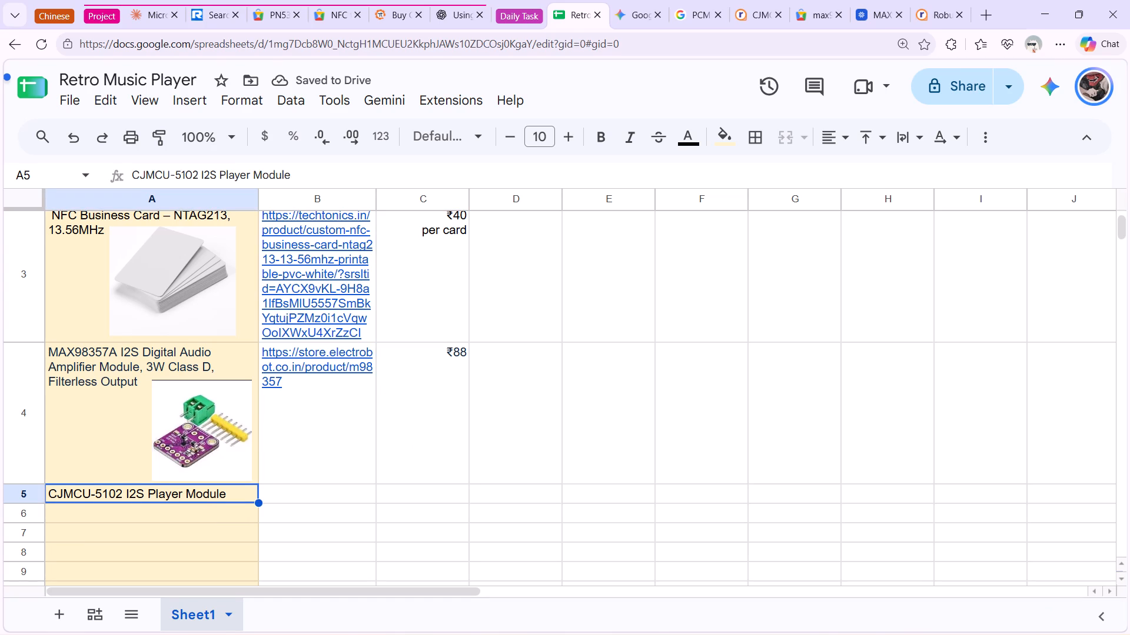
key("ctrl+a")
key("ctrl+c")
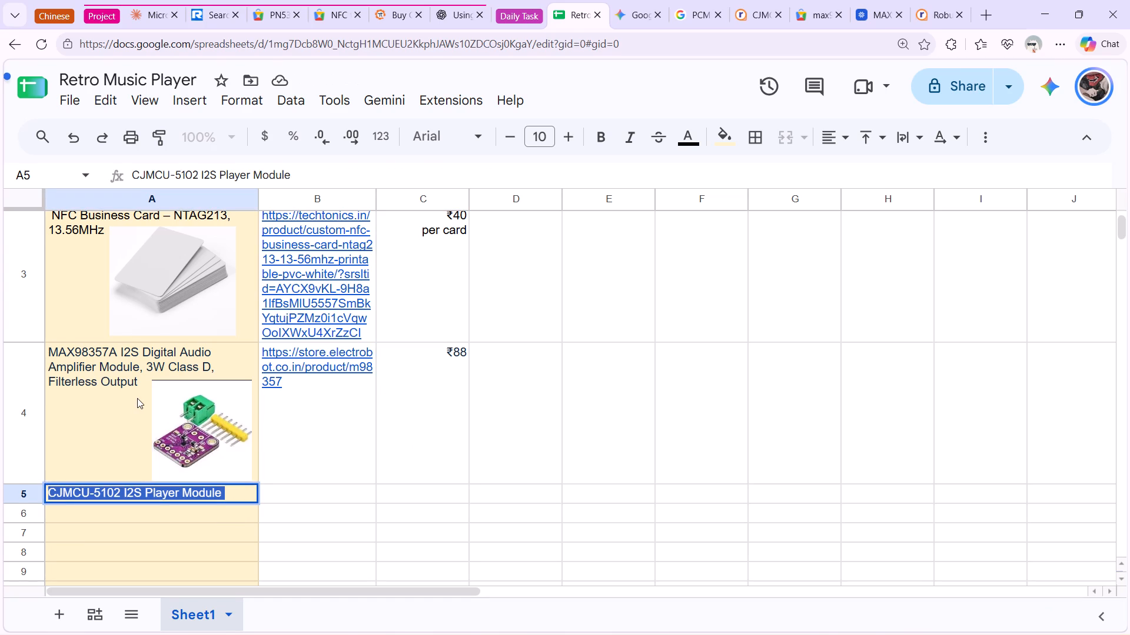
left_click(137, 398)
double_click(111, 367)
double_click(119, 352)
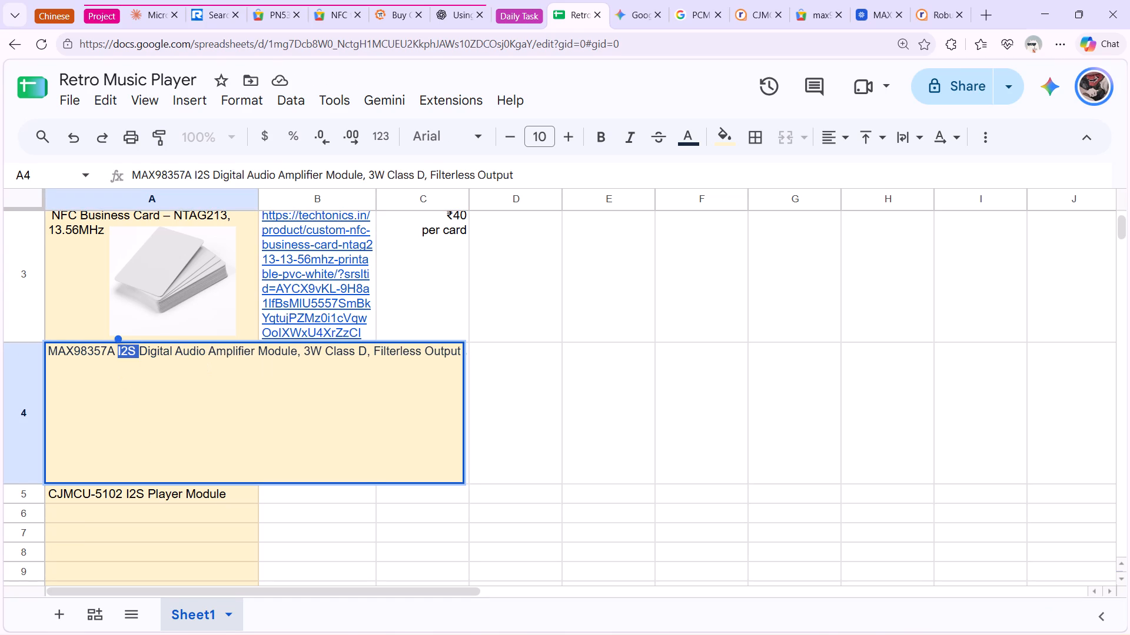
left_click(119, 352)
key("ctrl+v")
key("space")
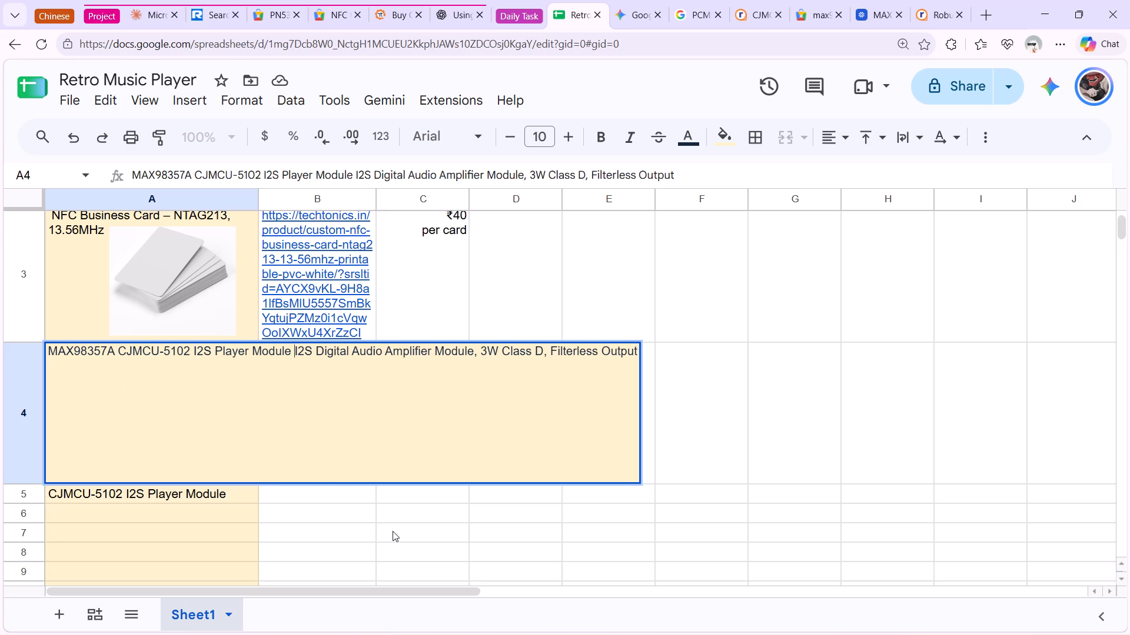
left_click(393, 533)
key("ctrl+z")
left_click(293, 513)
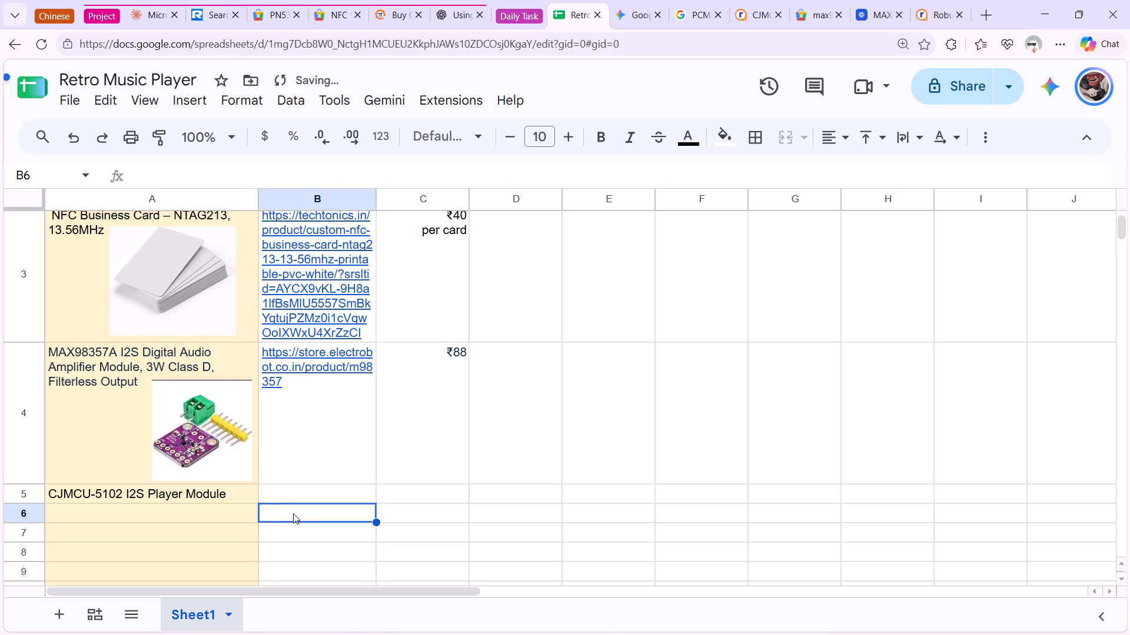
Copy the Robu product page address of the CJMCU-5102 module and paste it into the Link cell B5.
left_click(265, 499)
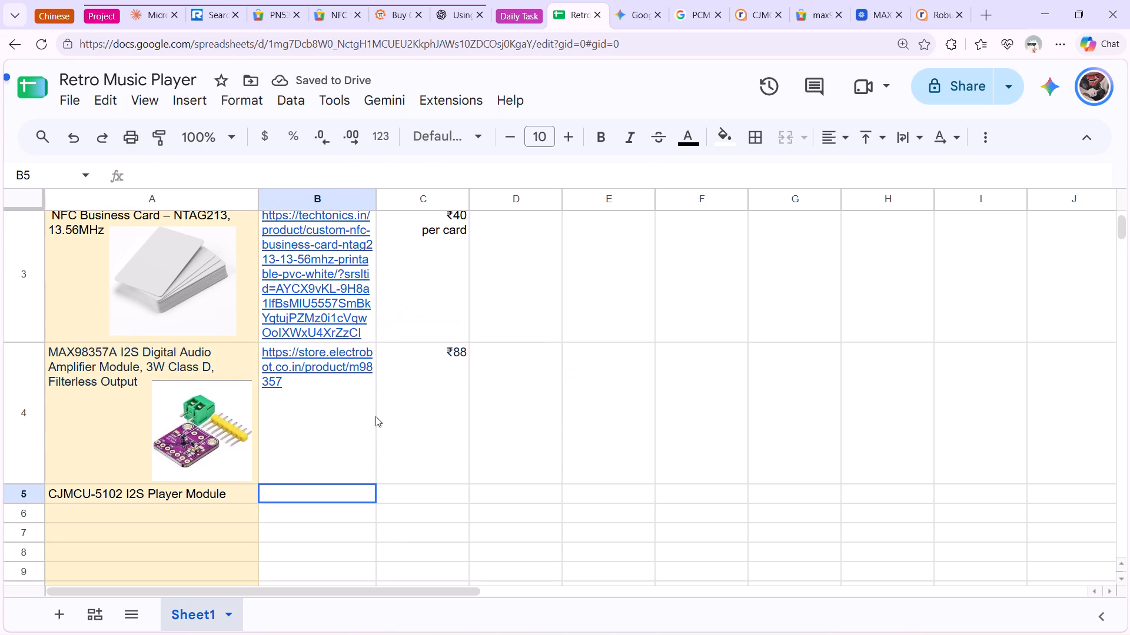
left_click(765, 0)
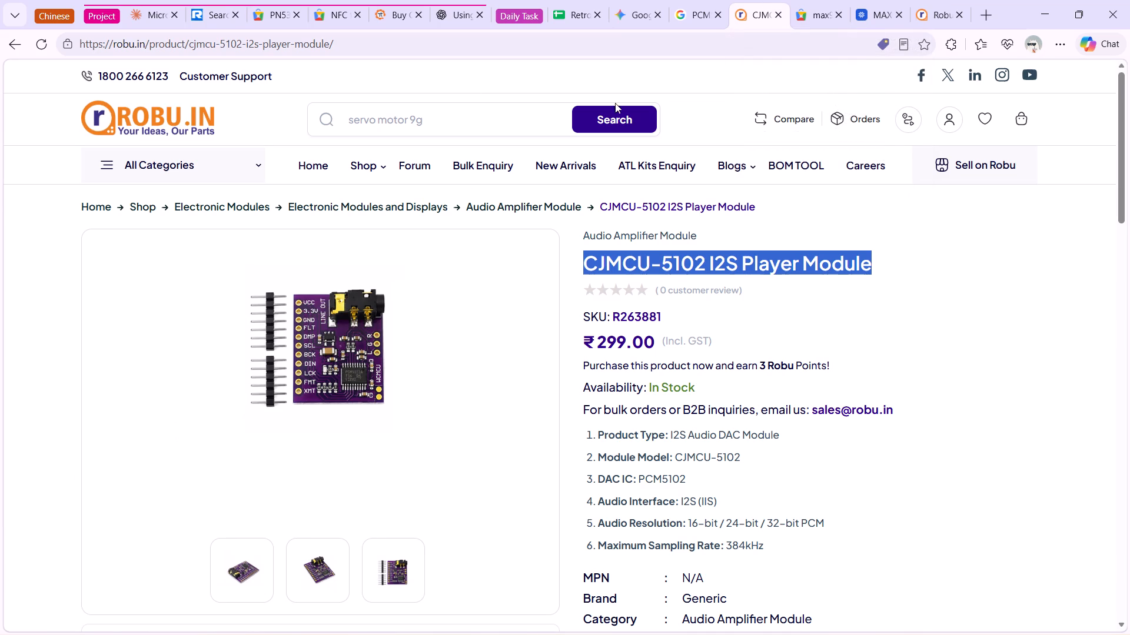
left_click(357, 45)
left_click(367, 45)
key("ctrl+a")
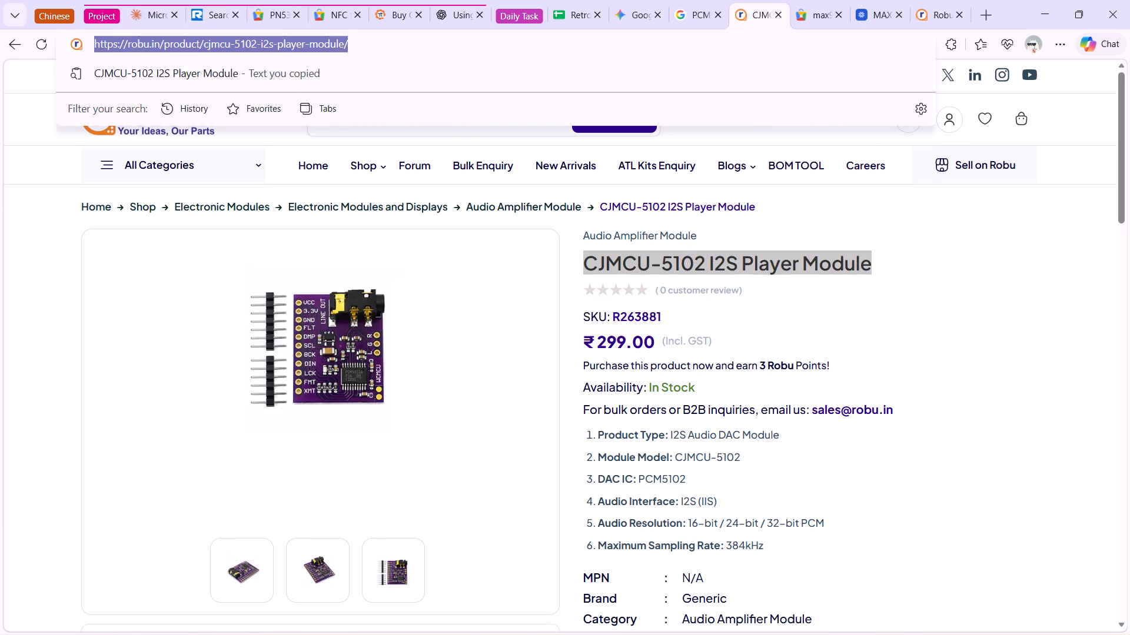
key("ctrl+c")
key("ctrl+c")
key("ctrl+c")
key("ctrl+c")
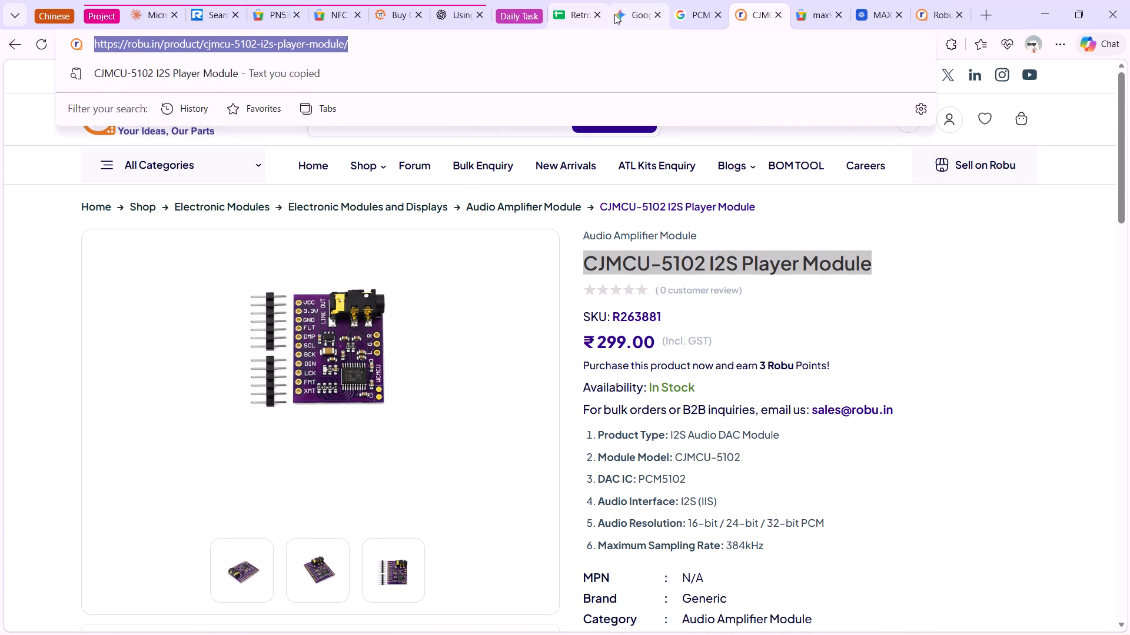
left_click(619, 14)
left_click(580, 14)
left_click(309, 487)
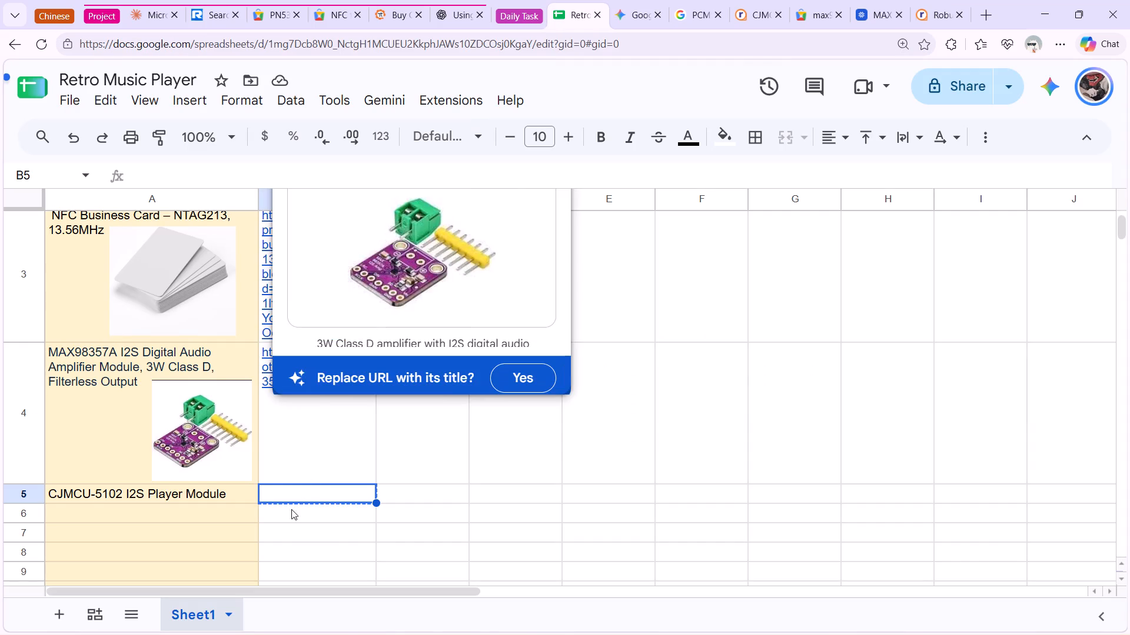
double_click(293, 492)
key("ctrl+v")
left_click(416, 556)
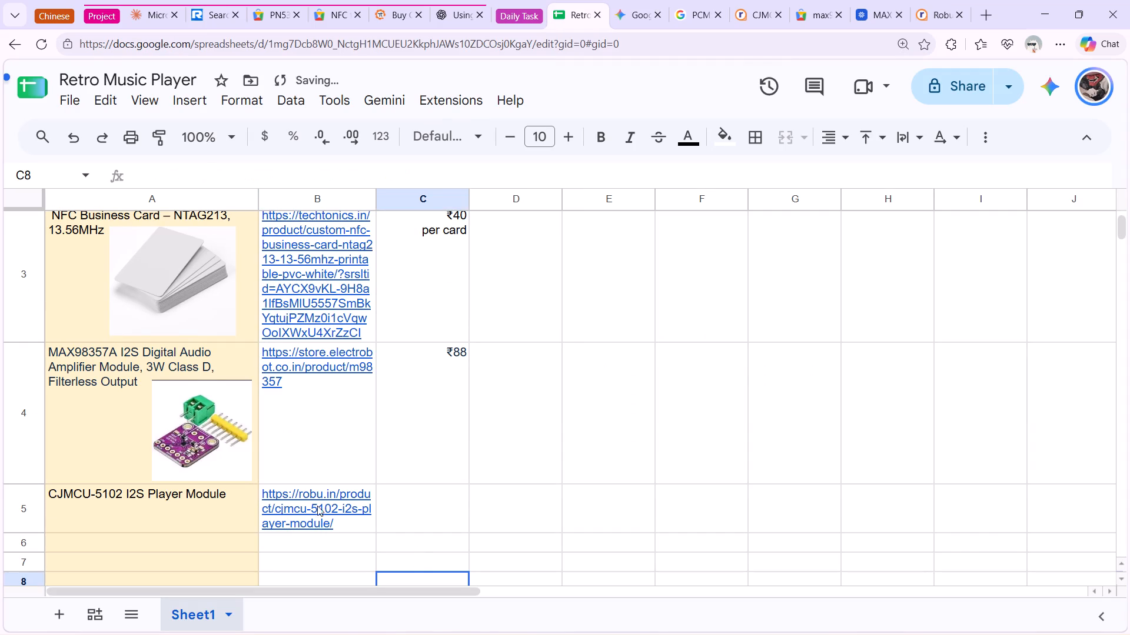
Open the number format options for the whole Price column C.
left_click(417, 511)
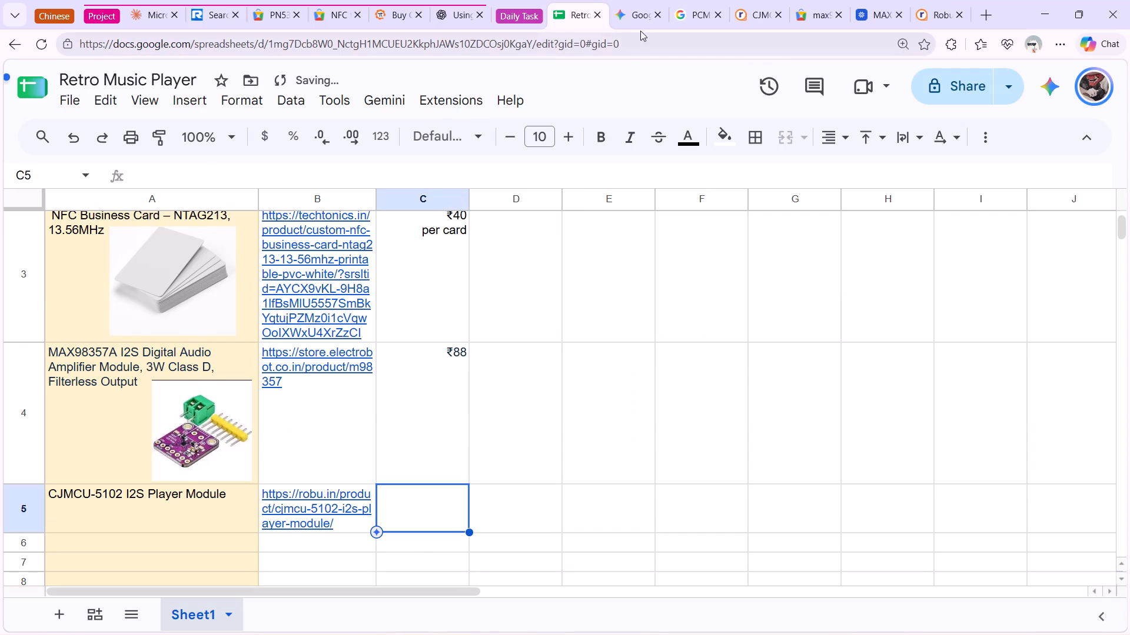
scroll(461, 321, "up", 3)
left_click(428, 194)
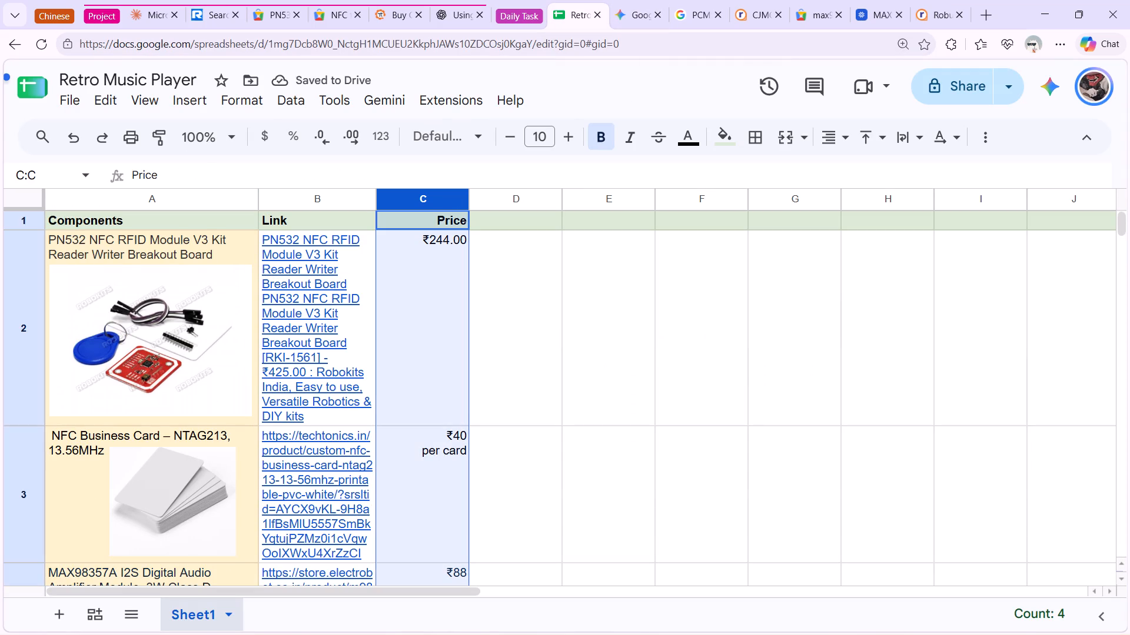
left_click(226, 99)
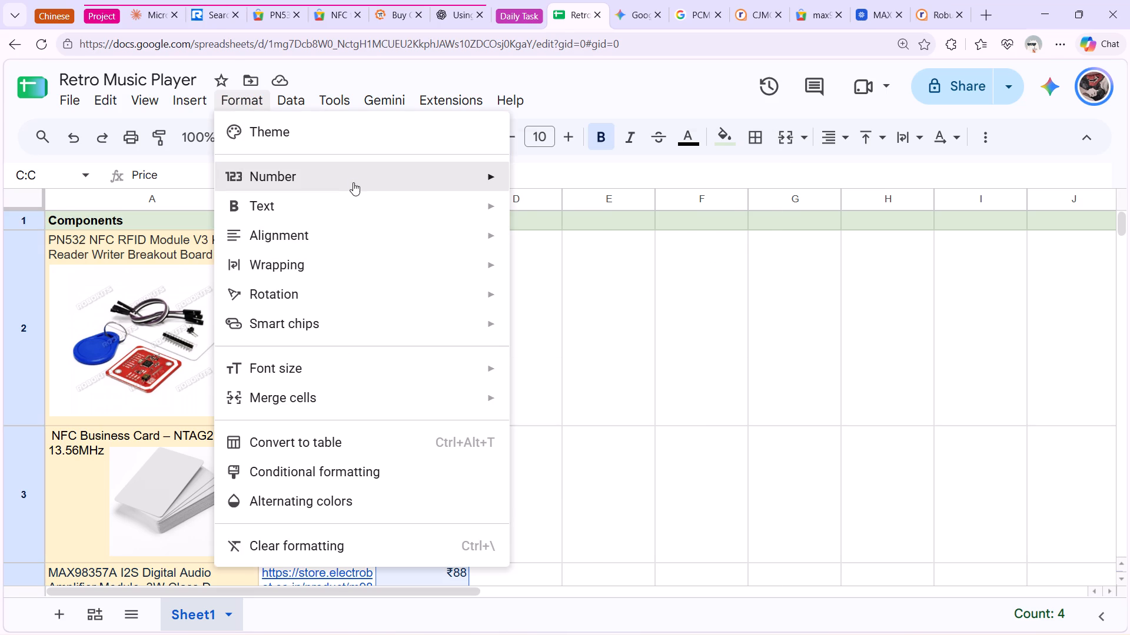
left_click(643, 515)
scroll(603, 406, "down", 4)
Copy the CJMCU-5102 module's 299 price from the Robu product page and paste it into Price cell C5.
left_click(461, 432)
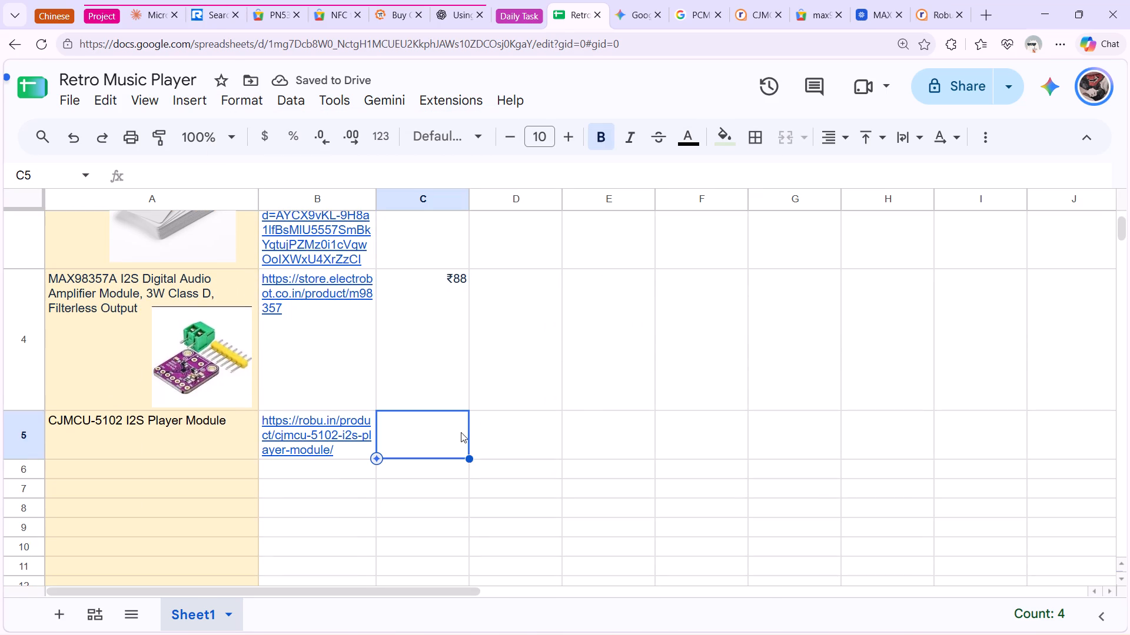
left_click(758, 12)
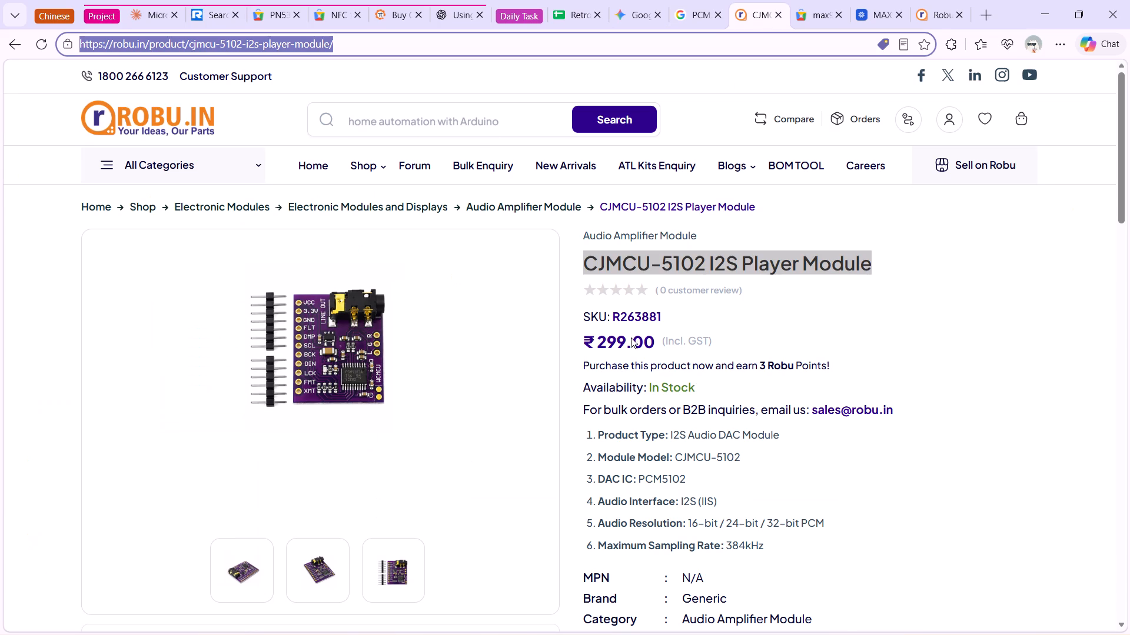
left_click(603, 347)
left_click_drag(597, 347, 621, 347)
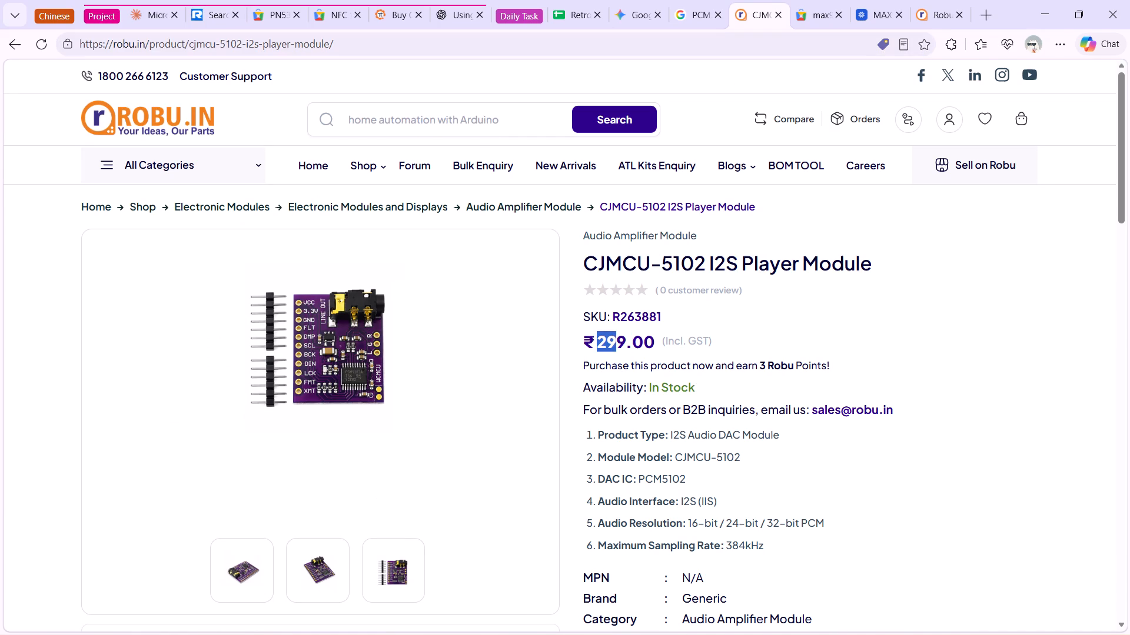
left_click_drag(621, 347, 623, 347)
key("ctrl+c")
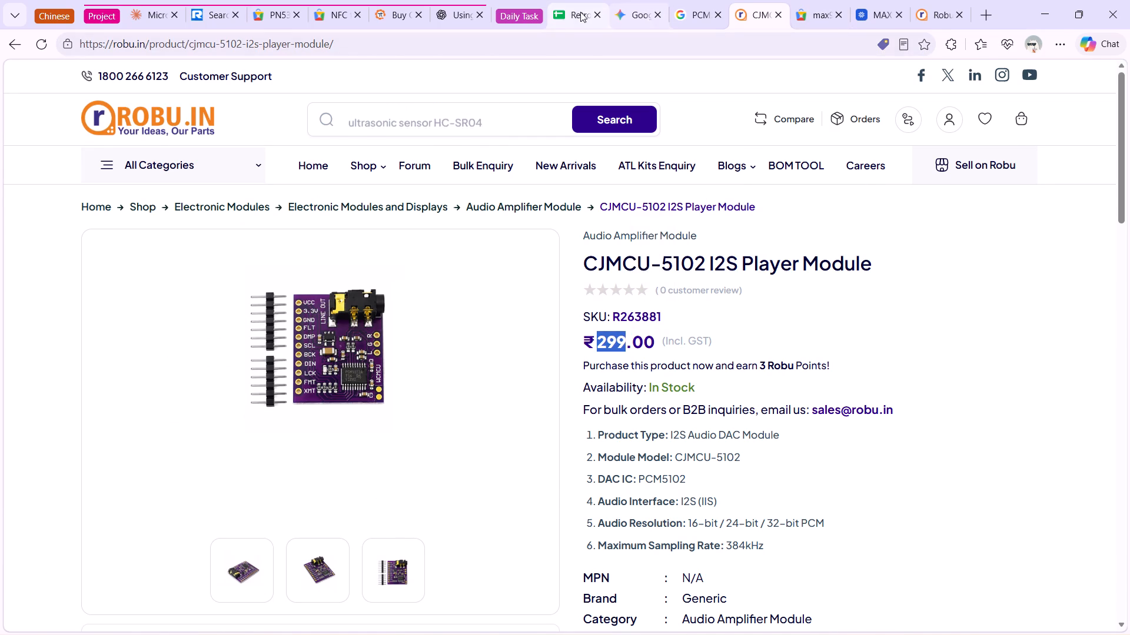
left_click(569, 14)
double_click(406, 451)
key("ctrl+v")
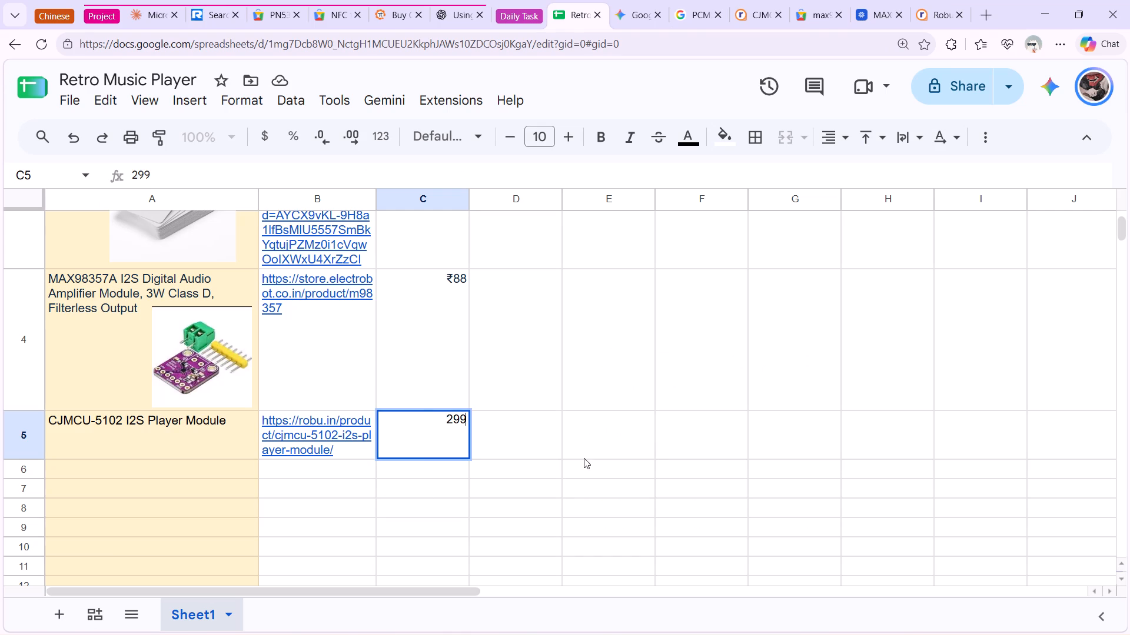
left_click(584, 458)
Replace the MAX98357A price text in cell C4 with the plain number 88.
scroll(463, 437, "up", 1)
double_click(443, 362)
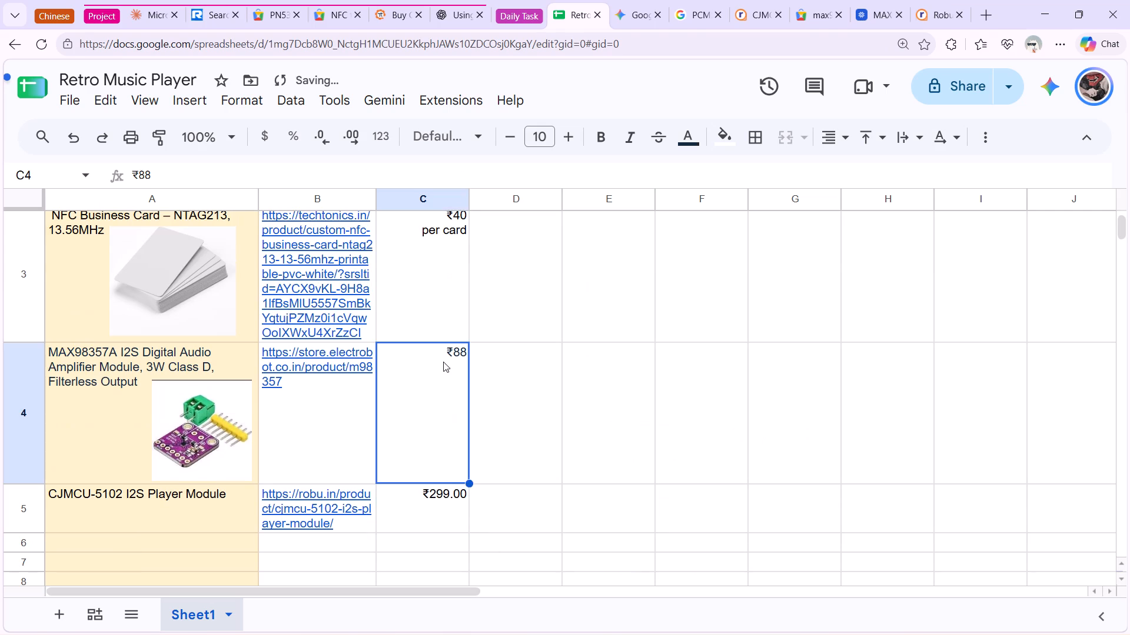
left_click_drag(467, 354, 433, 355)
key("ctrl+a")
key("BackSpace")
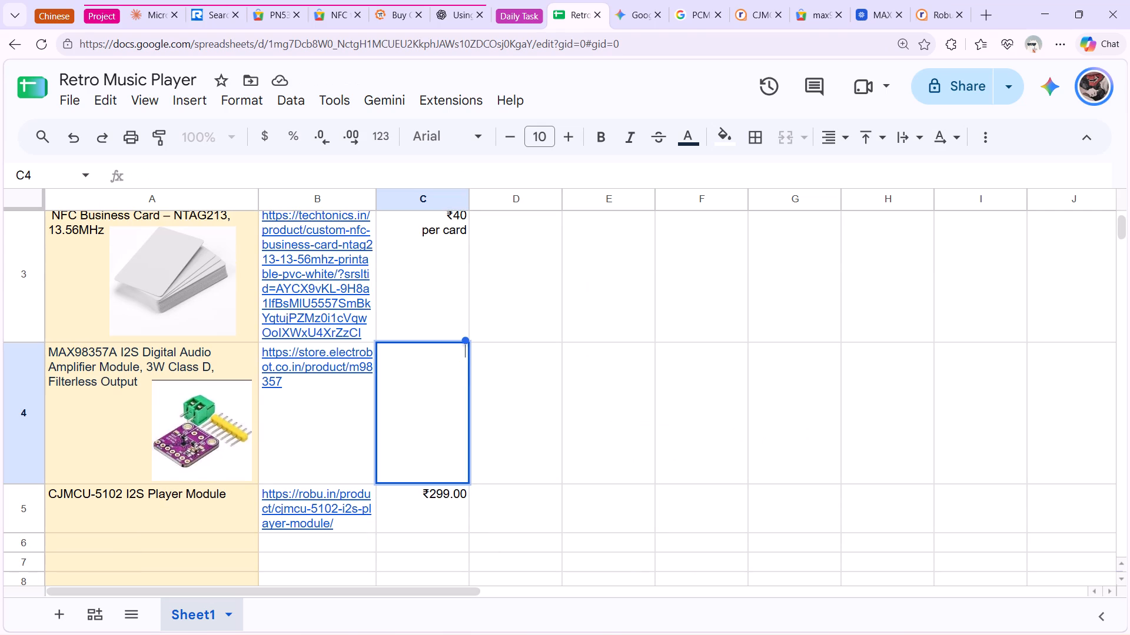
type("88")
key("Return")
Increase the height of row 5 to slightly less than that of row 4, making room for a photo.
scroll(500, 430, "up", 1)
scroll(453, 315, "up", 3)
scroll(489, 323, "down", 1)
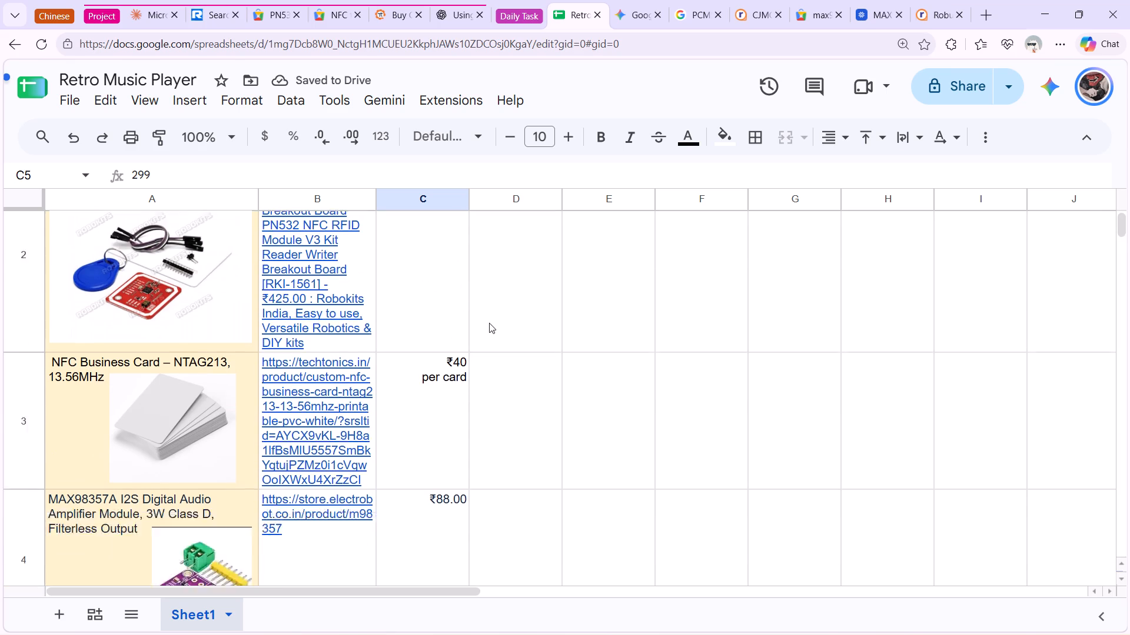
scroll(489, 323, "down", 2)
scroll(499, 456, "down", 1)
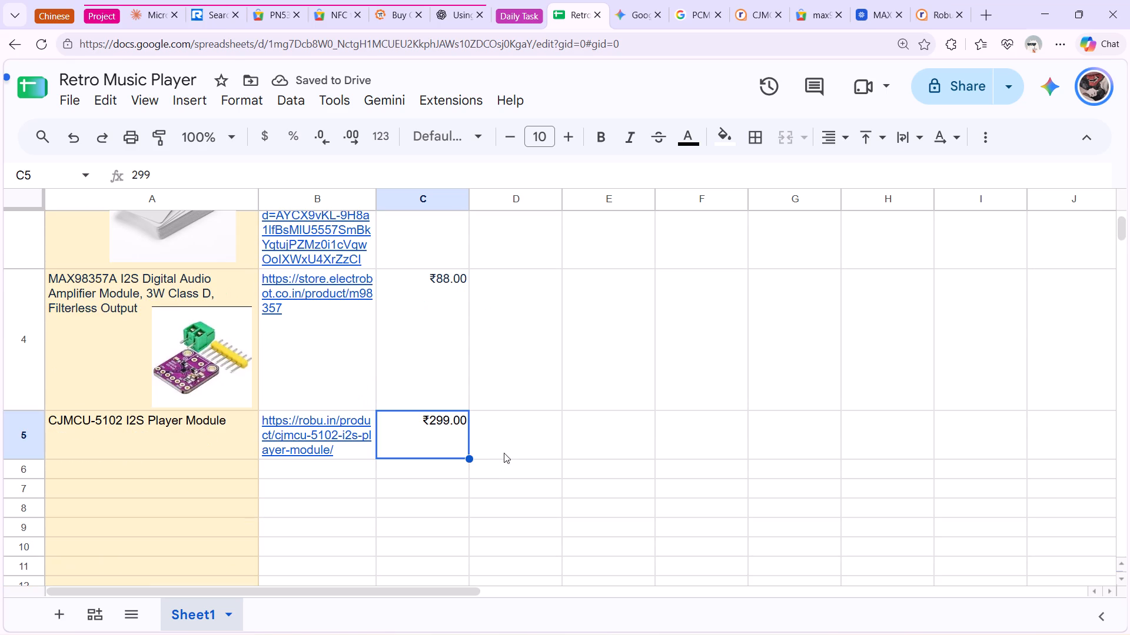
left_click(127, 454)
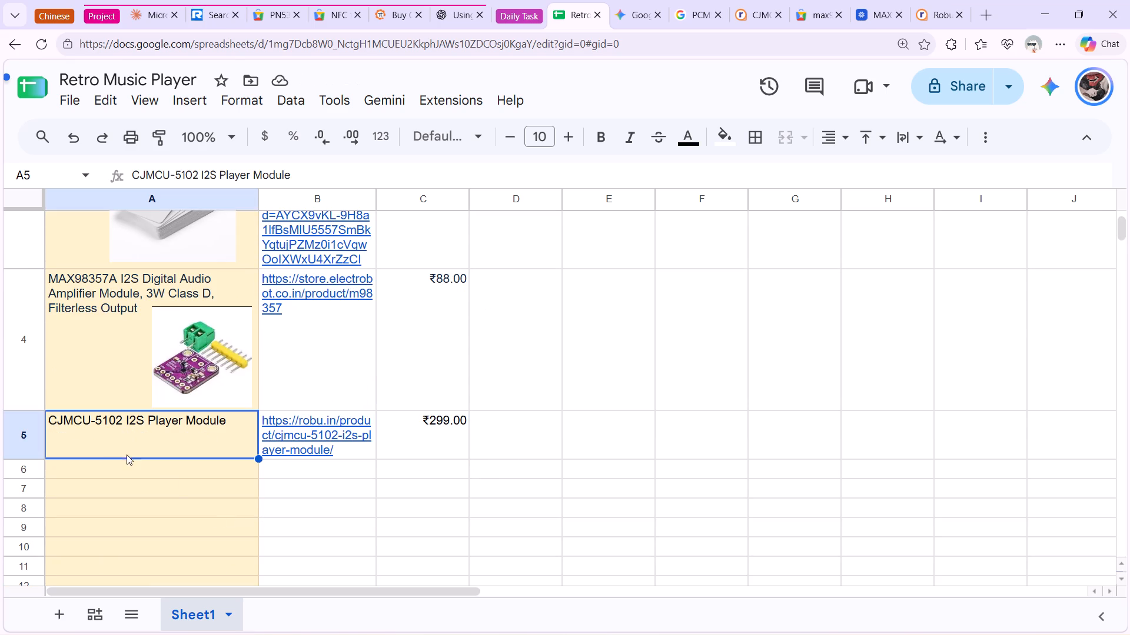
left_click_drag(22, 460, 22, 517)
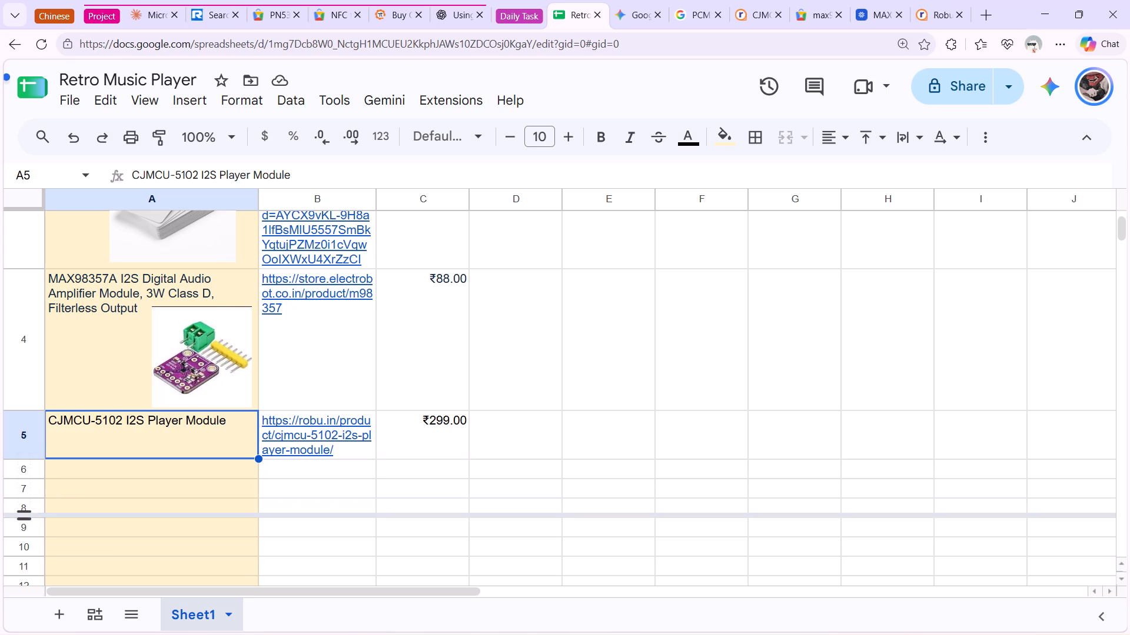
left_click_drag(22, 517, 22, 537)
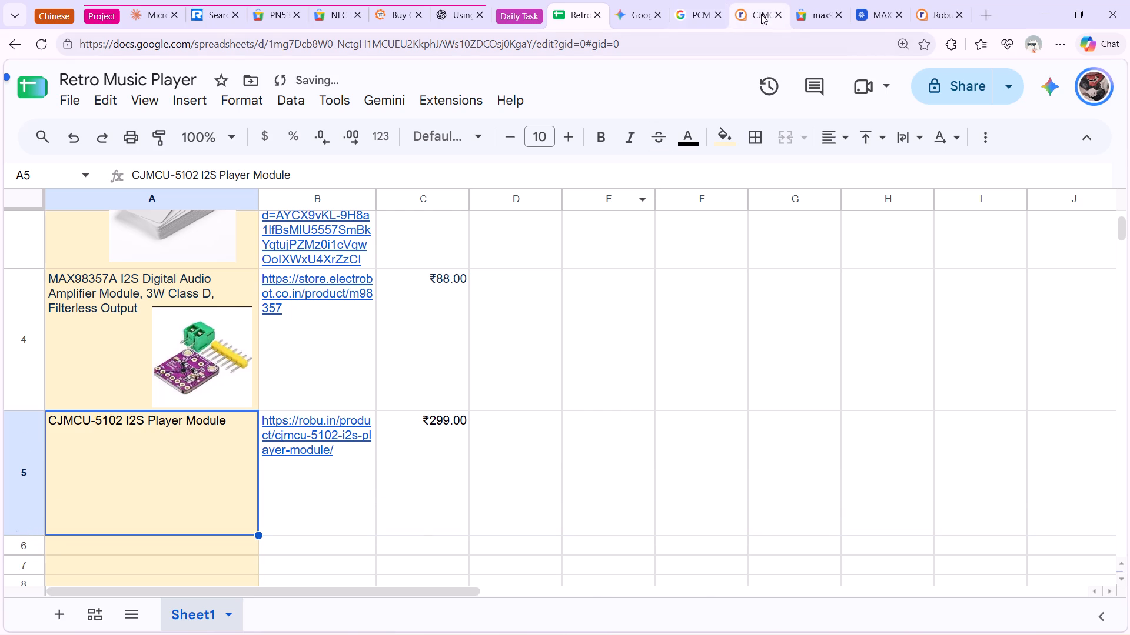
Copy the Robu gallery photo showing the CJMCU-5102 board beside its header pins and paste it over cell A5.
left_click(740, 14)
left_click(326, 559)
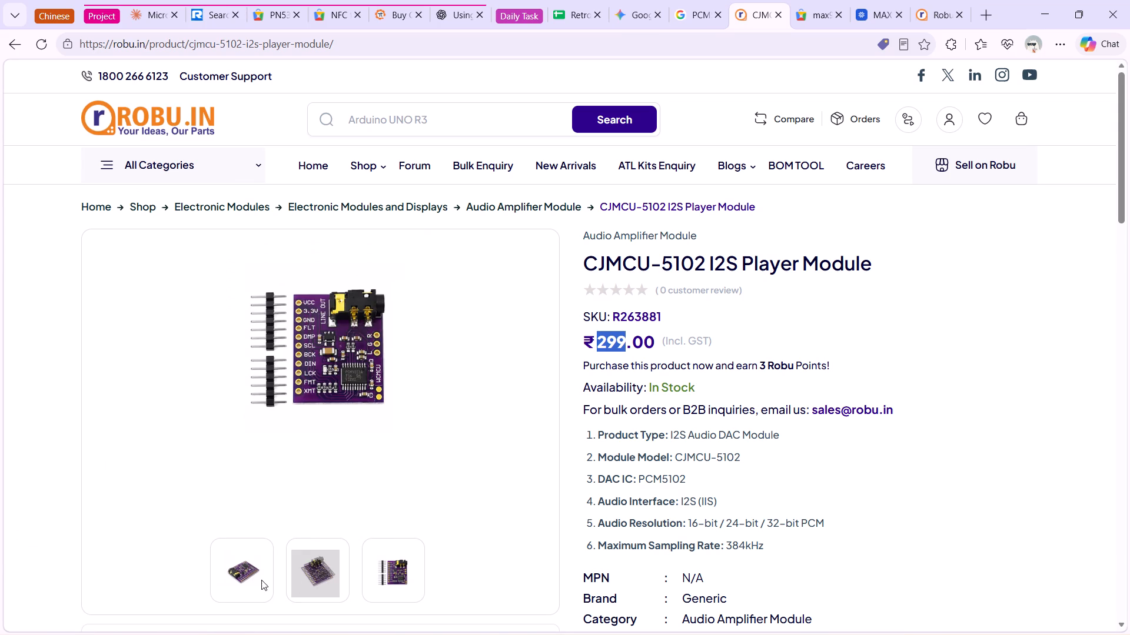
left_click(247, 580)
left_click(301, 586)
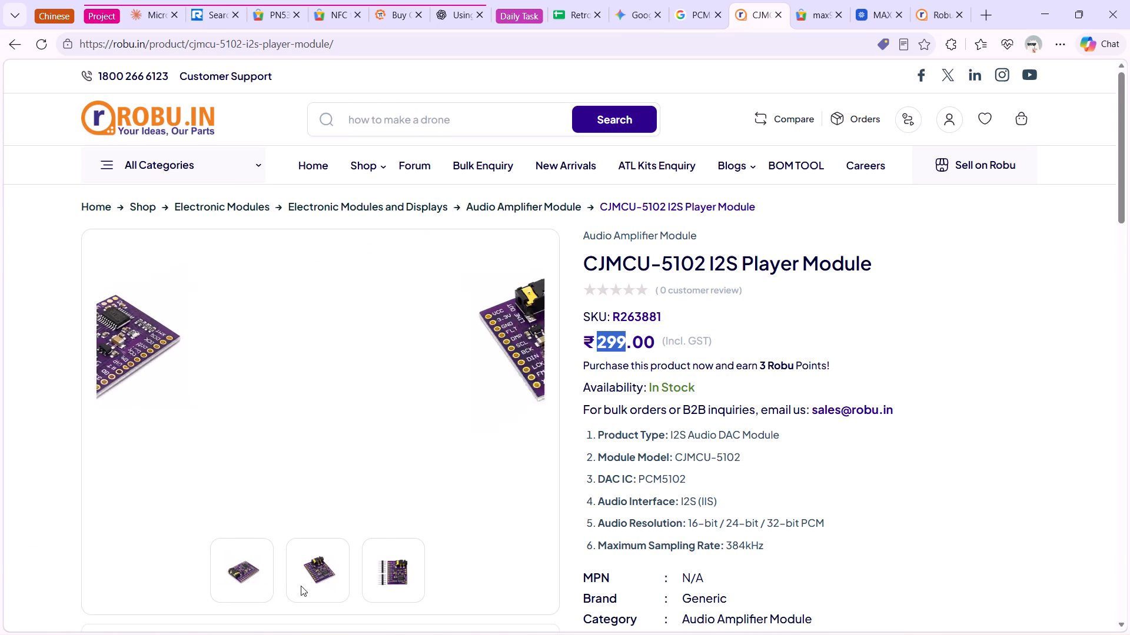
left_click(414, 580)
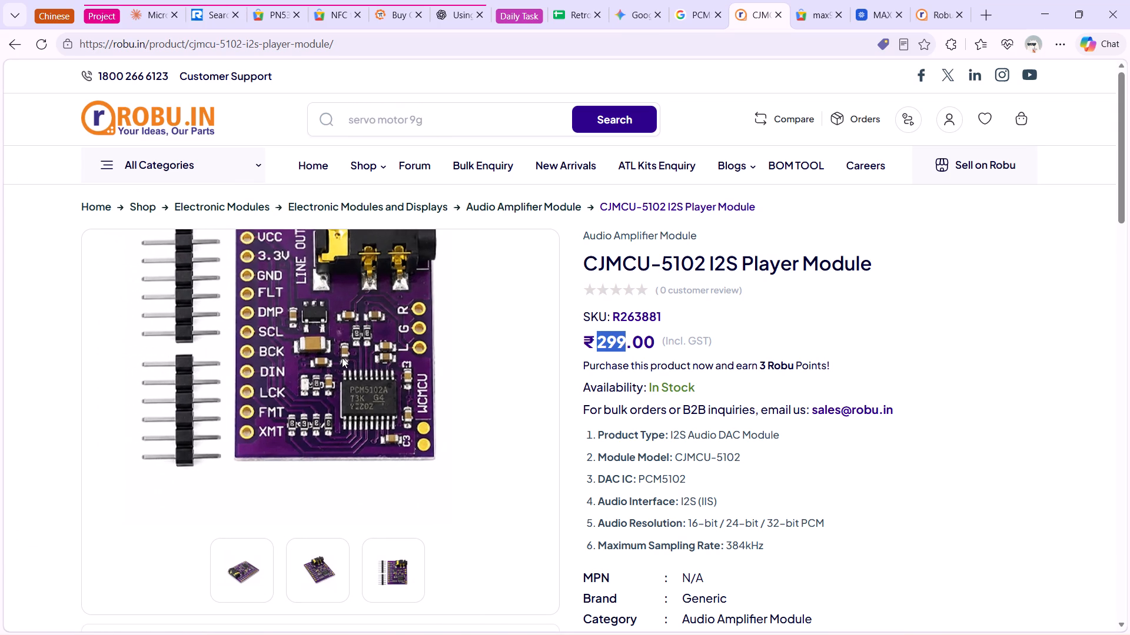
right_click(340, 336)
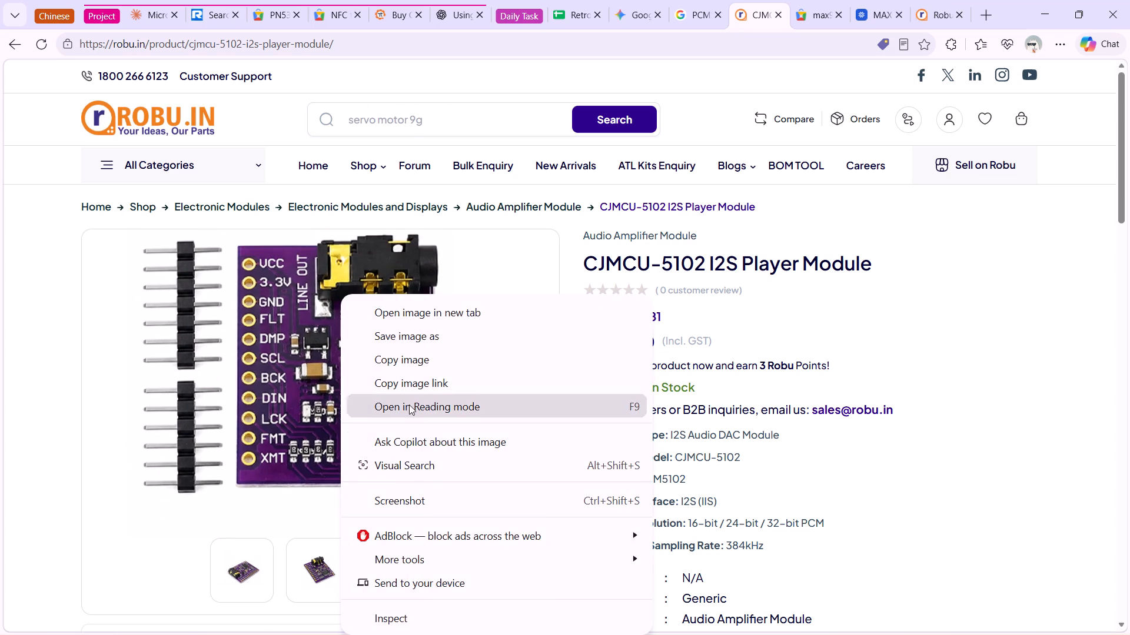
left_click(398, 357)
left_click(572, 0)
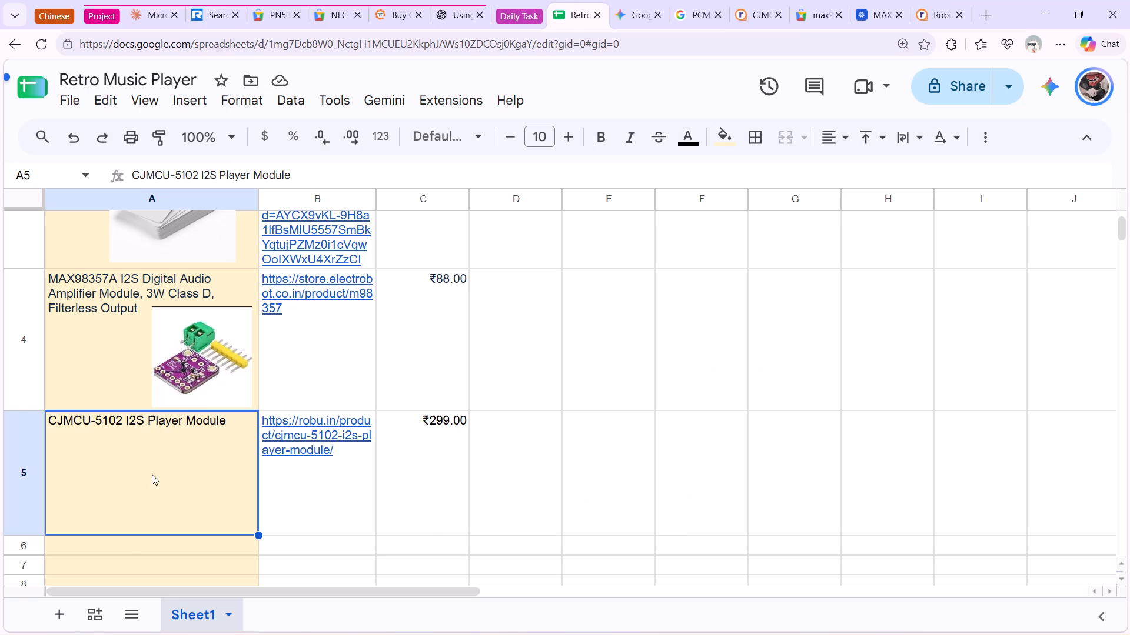
key("ctrl+v")
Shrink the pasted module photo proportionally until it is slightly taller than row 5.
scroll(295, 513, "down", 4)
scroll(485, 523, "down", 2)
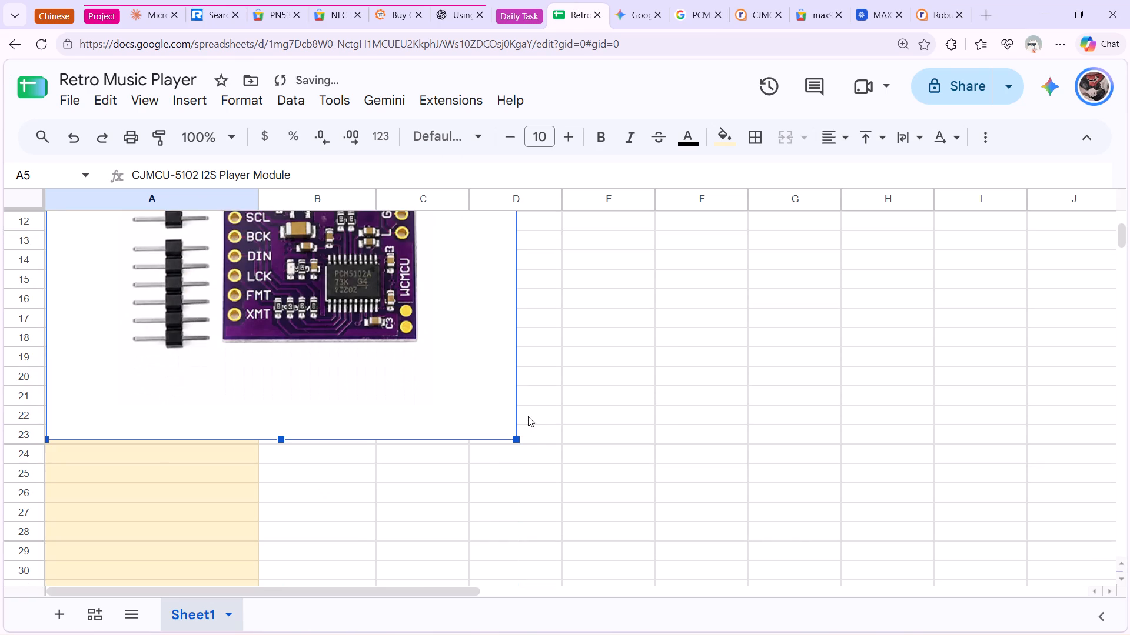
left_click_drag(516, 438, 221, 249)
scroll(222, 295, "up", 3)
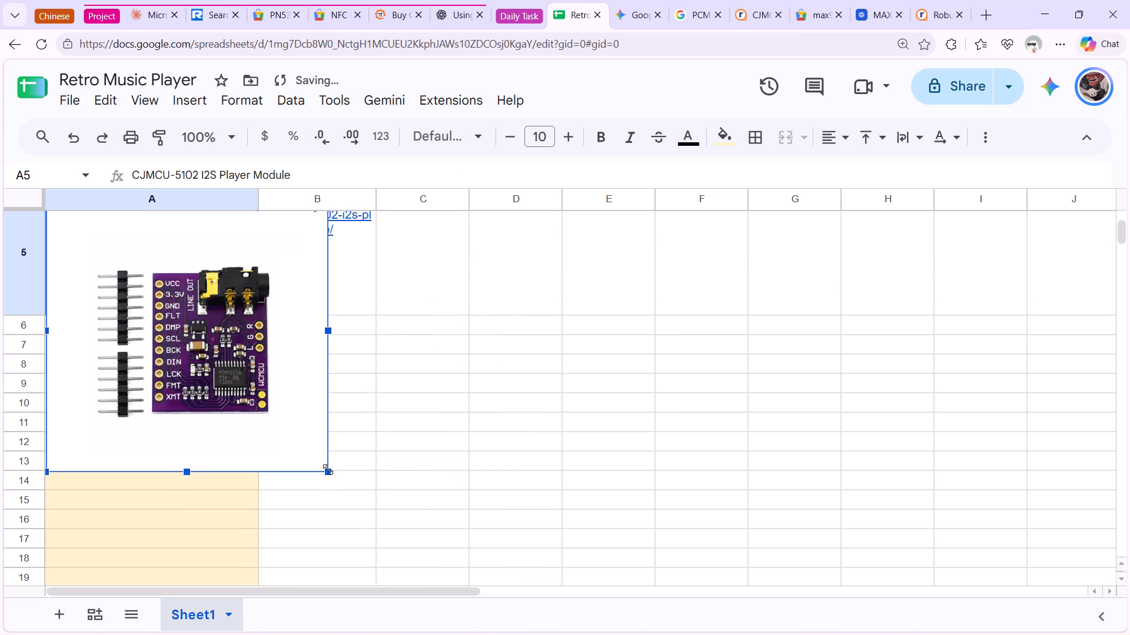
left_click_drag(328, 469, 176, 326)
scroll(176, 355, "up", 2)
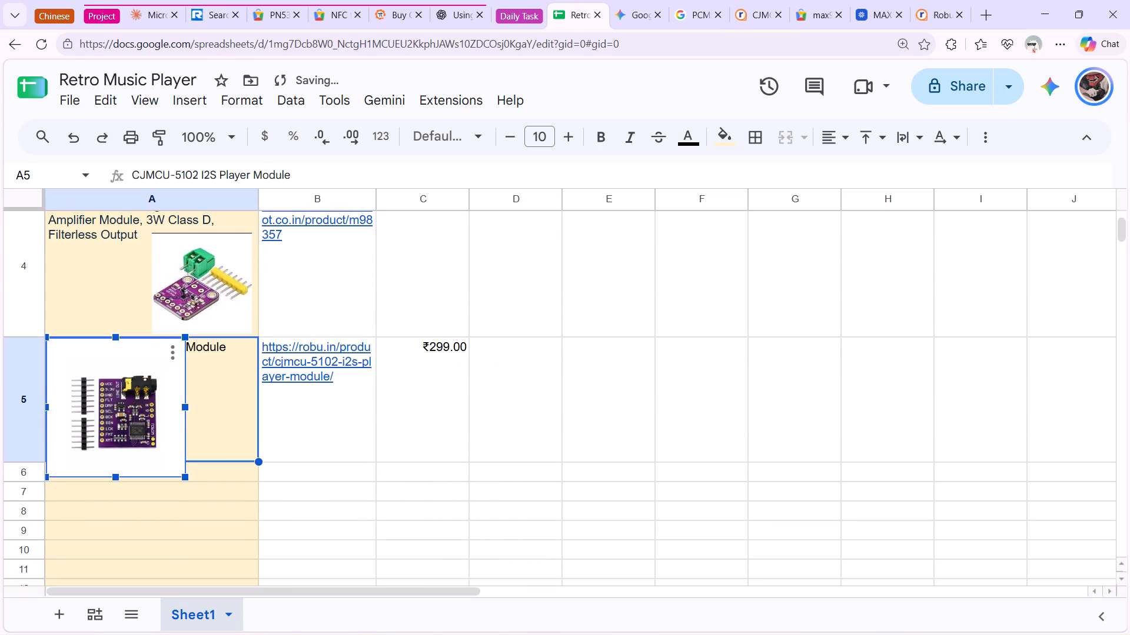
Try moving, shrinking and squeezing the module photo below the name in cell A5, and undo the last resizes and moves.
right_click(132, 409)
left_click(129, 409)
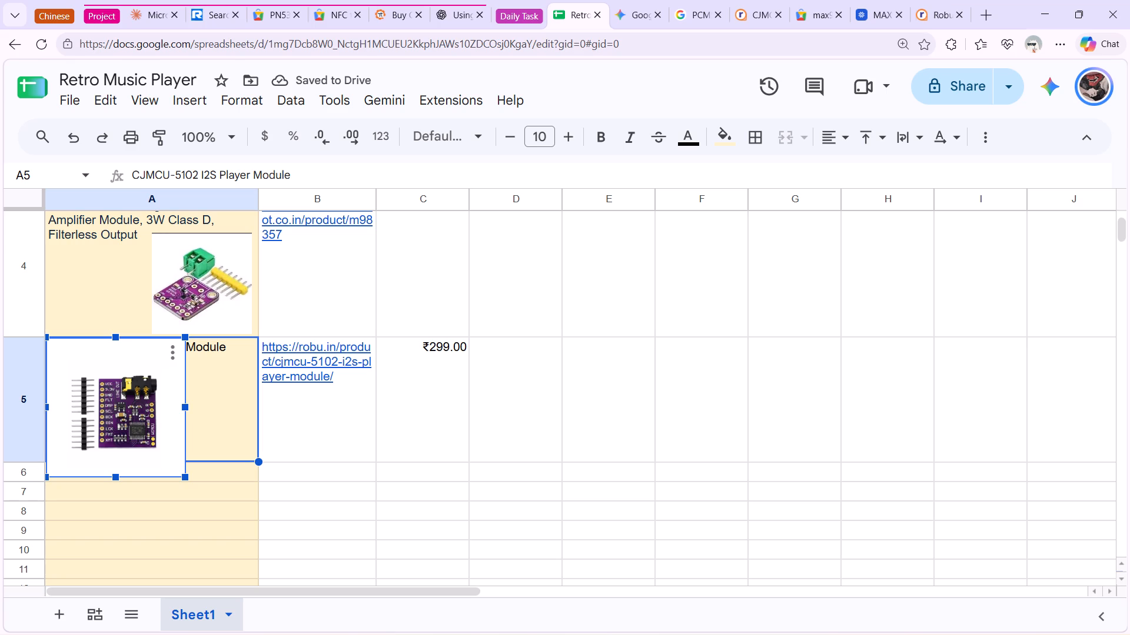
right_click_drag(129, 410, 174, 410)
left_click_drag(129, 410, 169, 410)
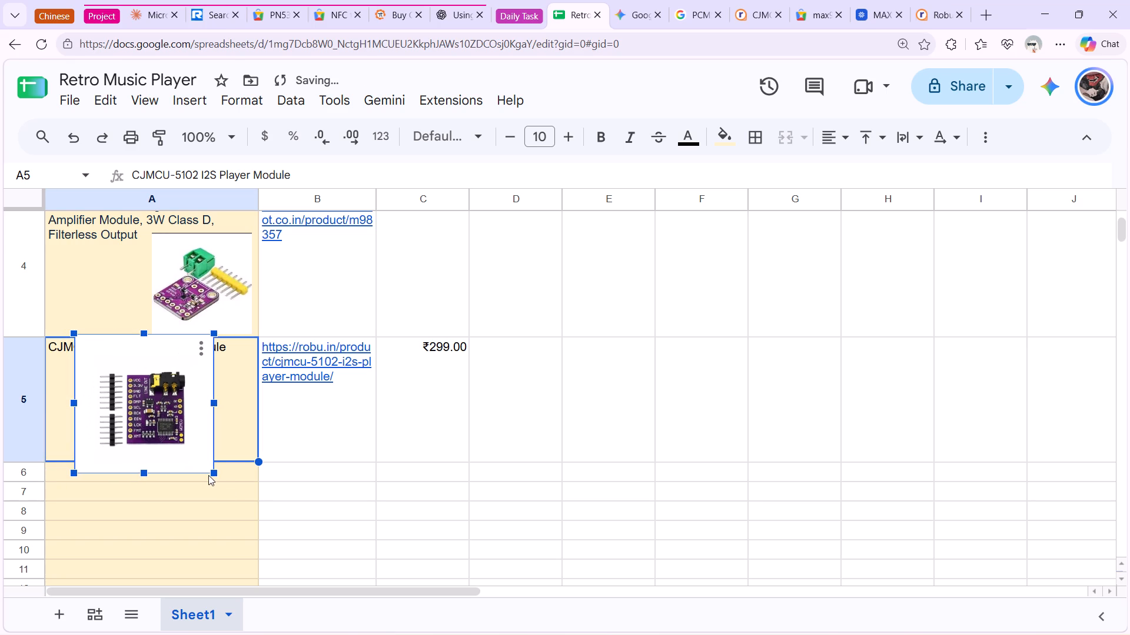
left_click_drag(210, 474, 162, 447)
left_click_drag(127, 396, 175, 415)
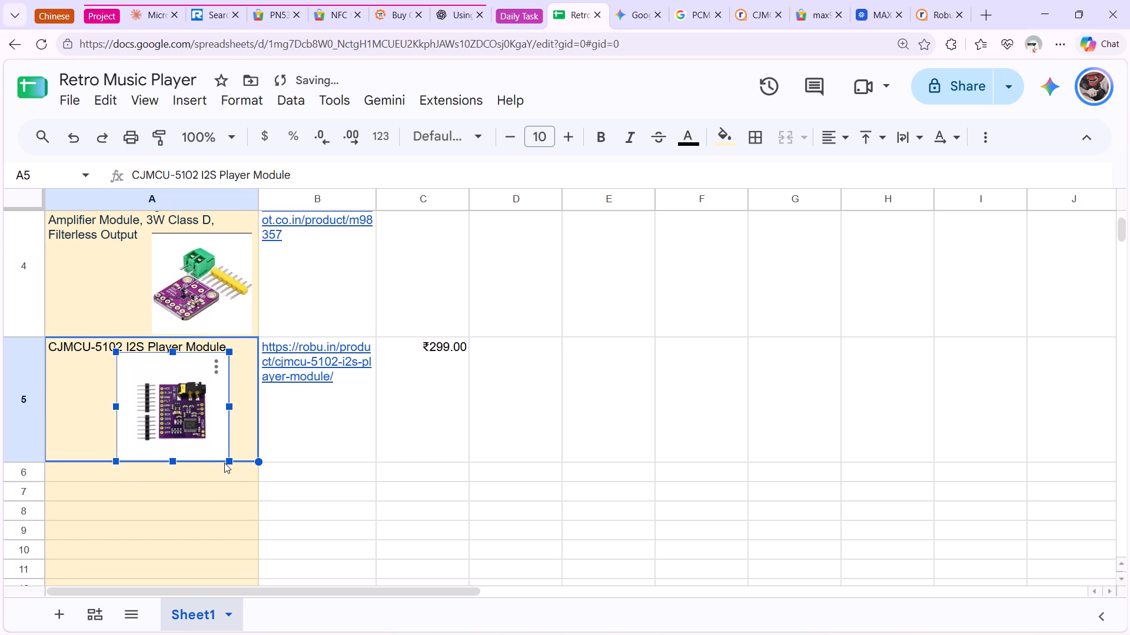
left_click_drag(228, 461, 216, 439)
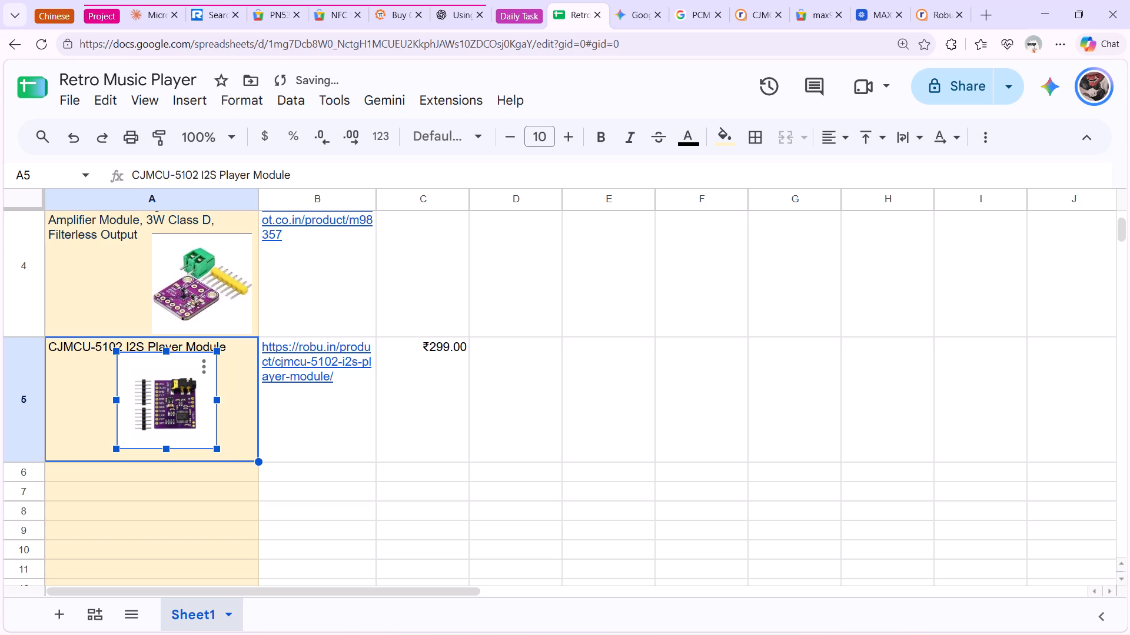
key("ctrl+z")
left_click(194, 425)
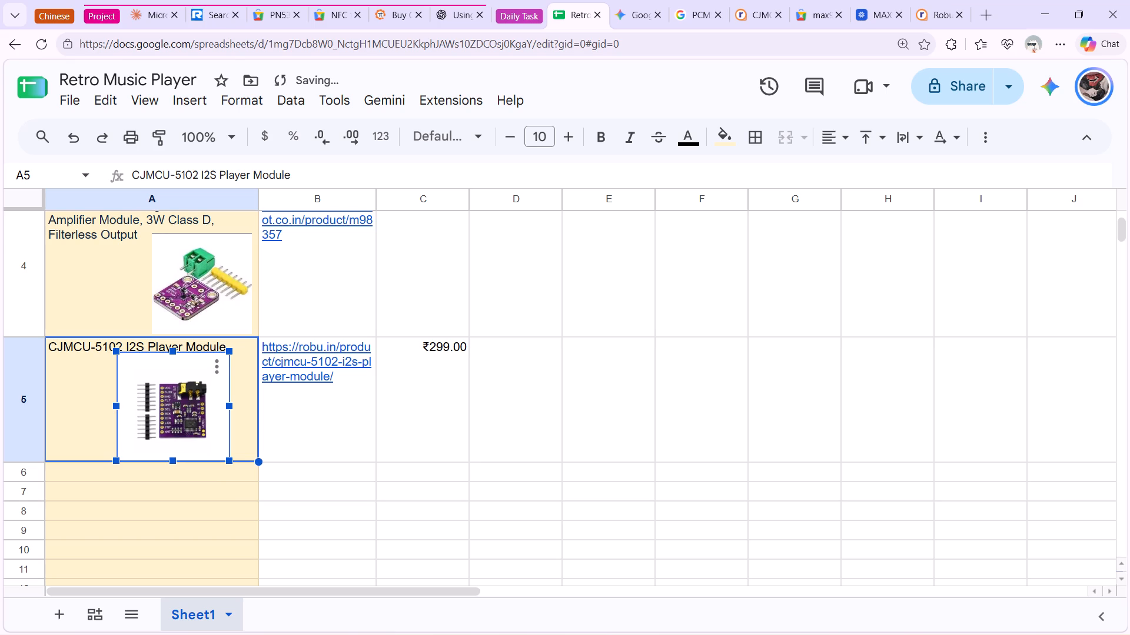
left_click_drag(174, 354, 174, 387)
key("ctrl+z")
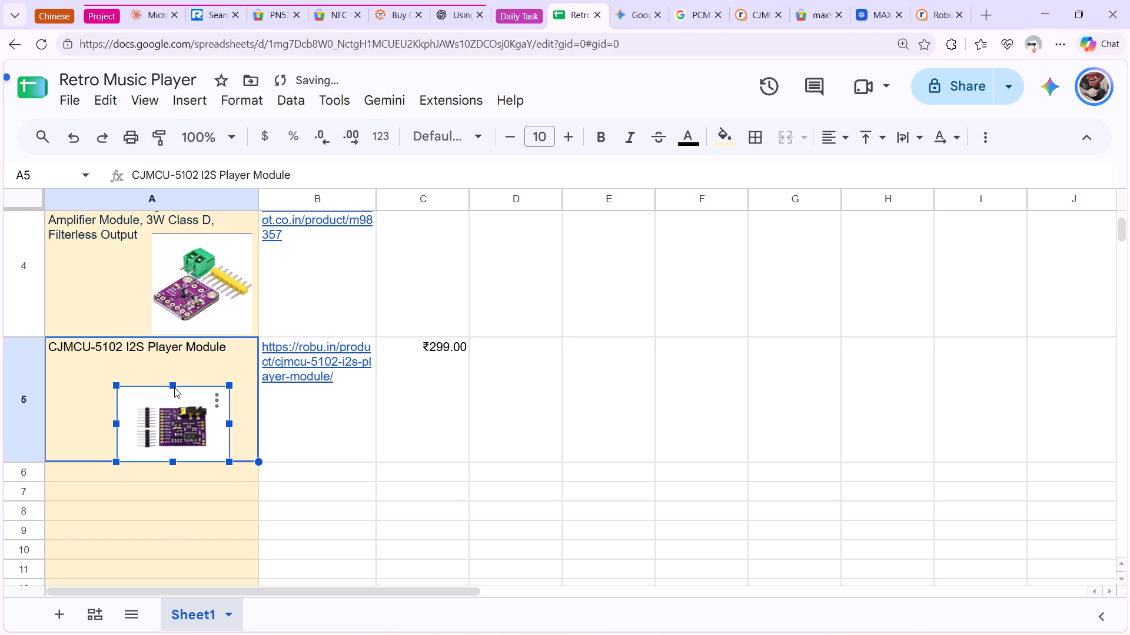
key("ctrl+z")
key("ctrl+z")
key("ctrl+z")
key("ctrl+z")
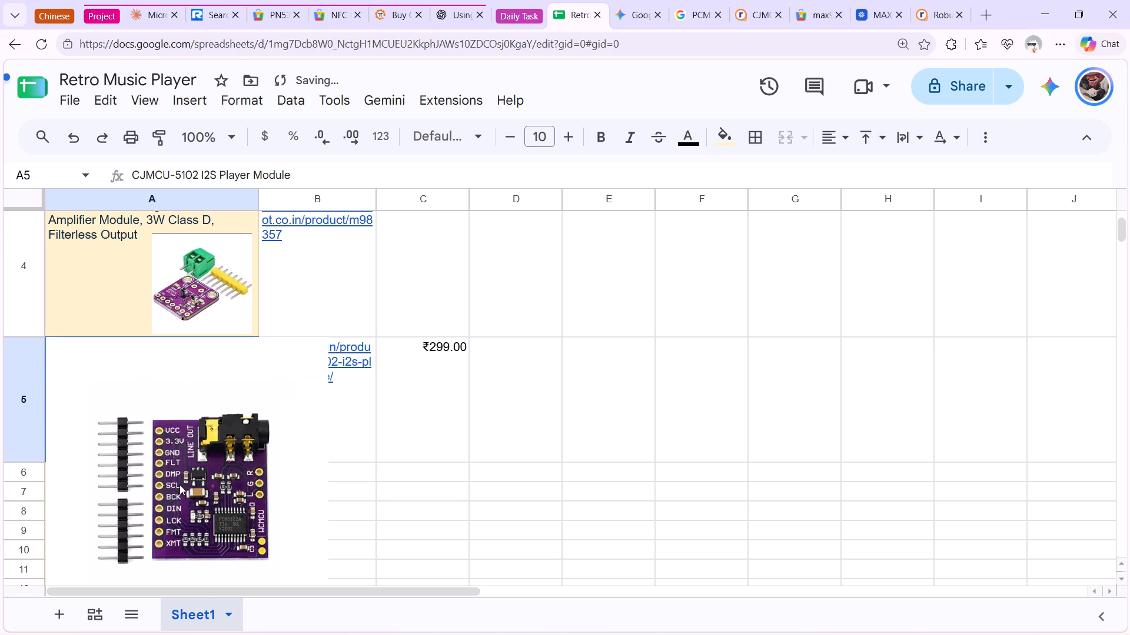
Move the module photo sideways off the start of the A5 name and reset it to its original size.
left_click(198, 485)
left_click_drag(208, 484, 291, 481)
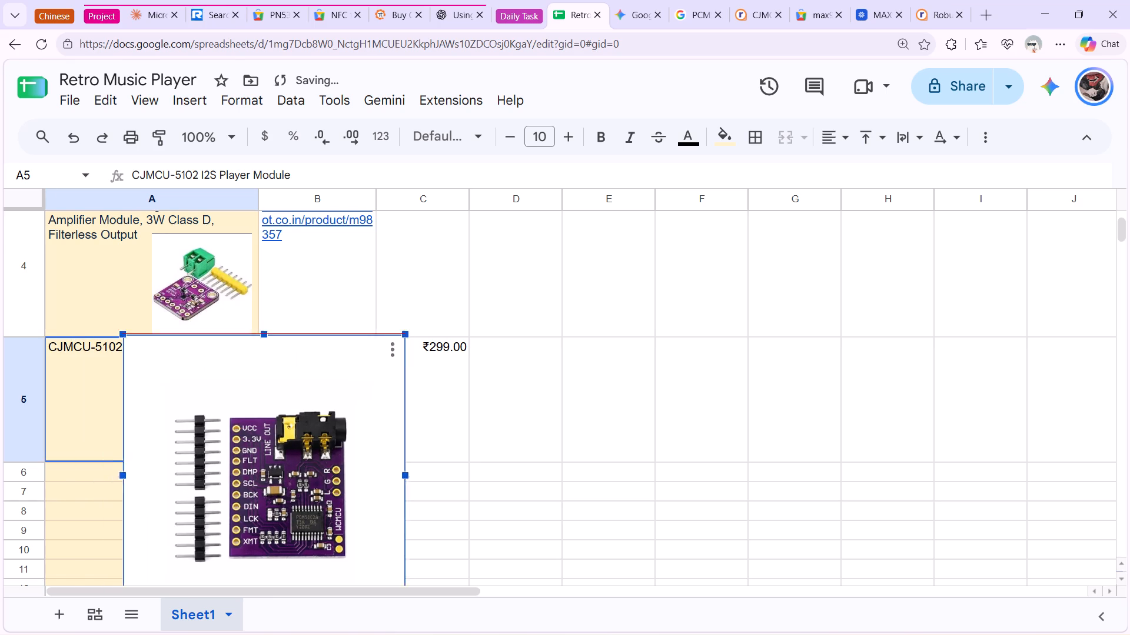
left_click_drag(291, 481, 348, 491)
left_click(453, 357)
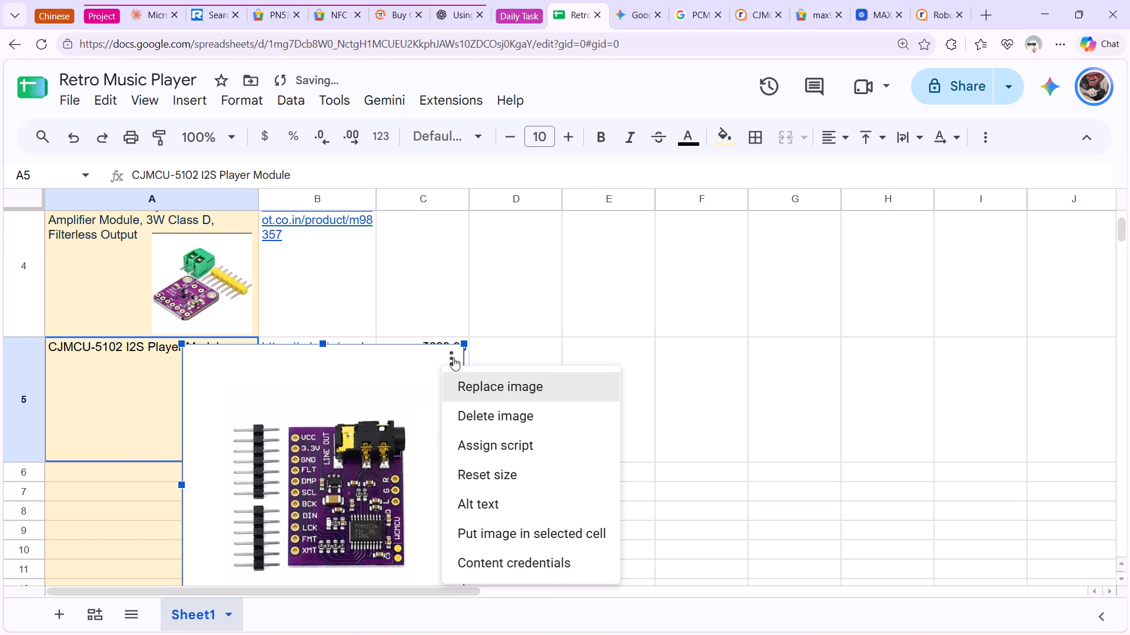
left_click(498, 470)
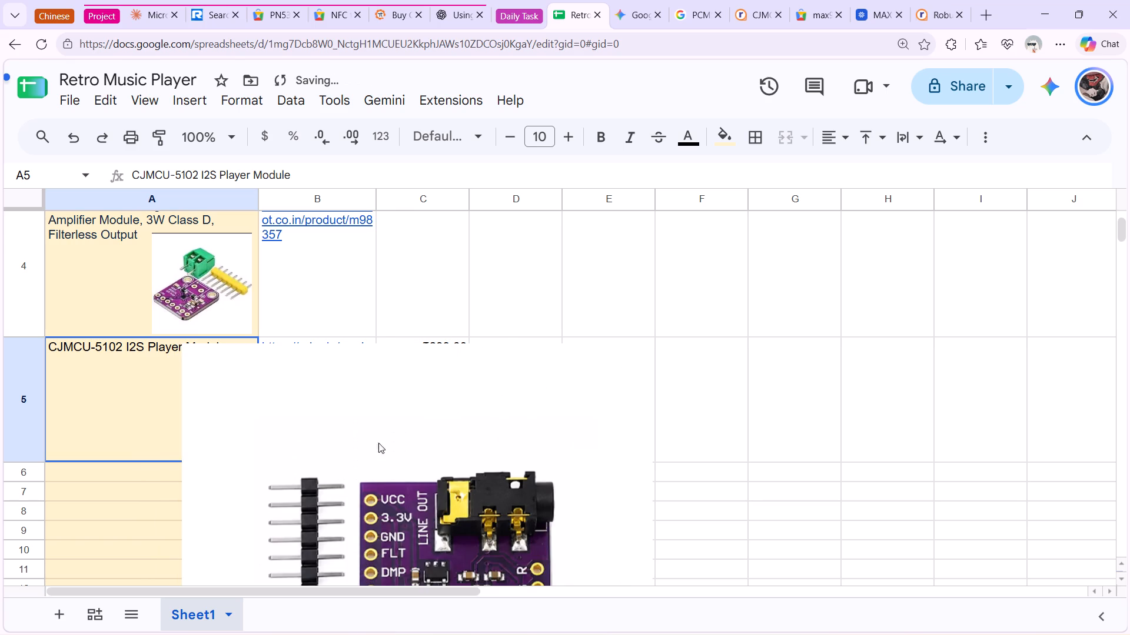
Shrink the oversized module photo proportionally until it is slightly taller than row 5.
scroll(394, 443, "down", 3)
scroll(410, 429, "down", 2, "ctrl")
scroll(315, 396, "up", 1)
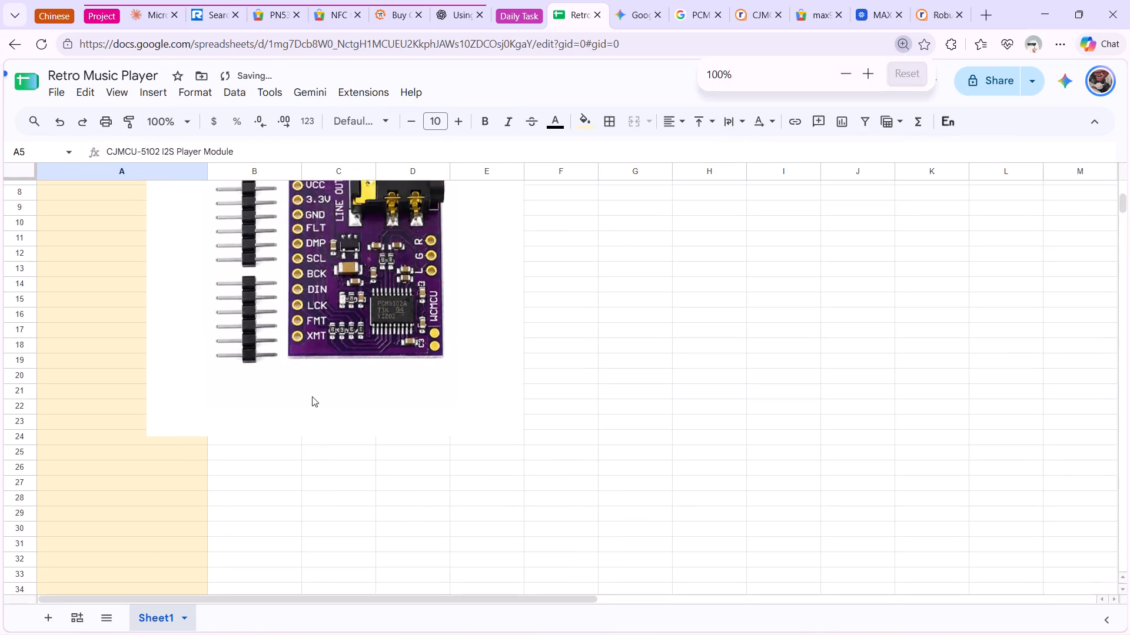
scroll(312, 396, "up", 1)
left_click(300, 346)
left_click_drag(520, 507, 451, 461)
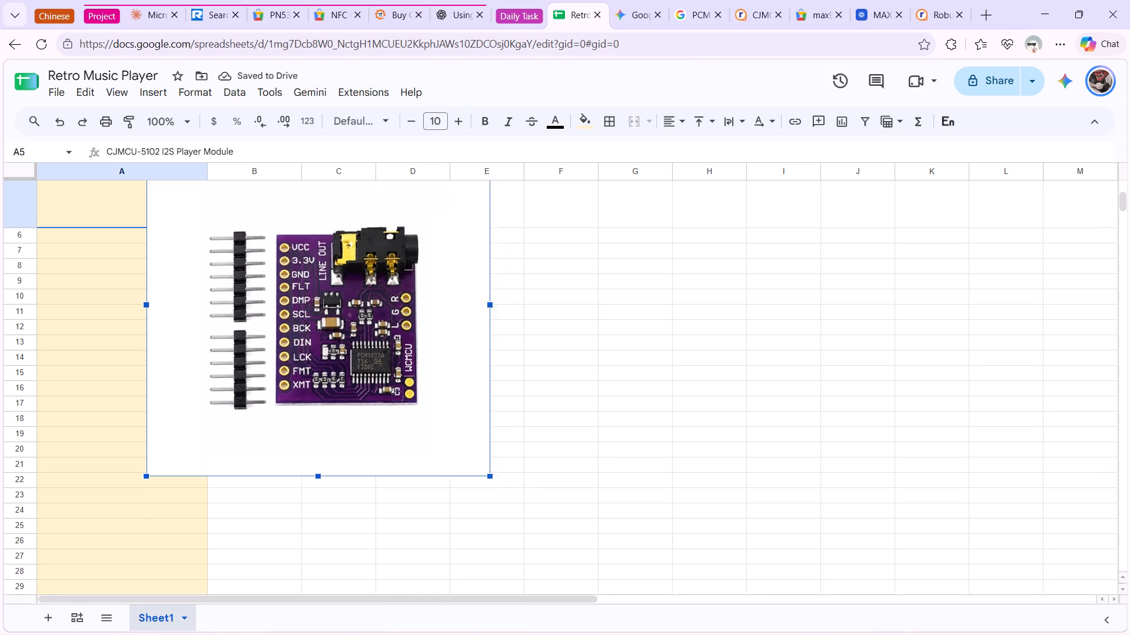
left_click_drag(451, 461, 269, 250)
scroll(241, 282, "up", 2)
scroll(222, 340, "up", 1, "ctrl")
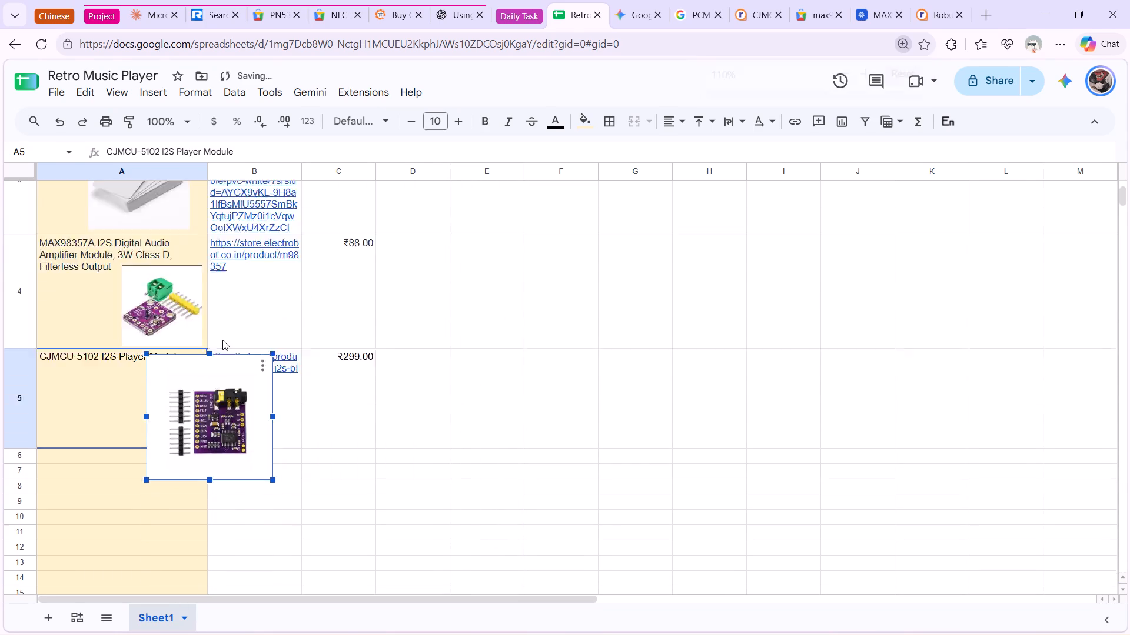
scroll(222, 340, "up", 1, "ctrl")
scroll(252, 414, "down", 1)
Convert the floating CJMCU-5102 photo into an in-cell image in the selected cell A5.
left_click(331, 454)
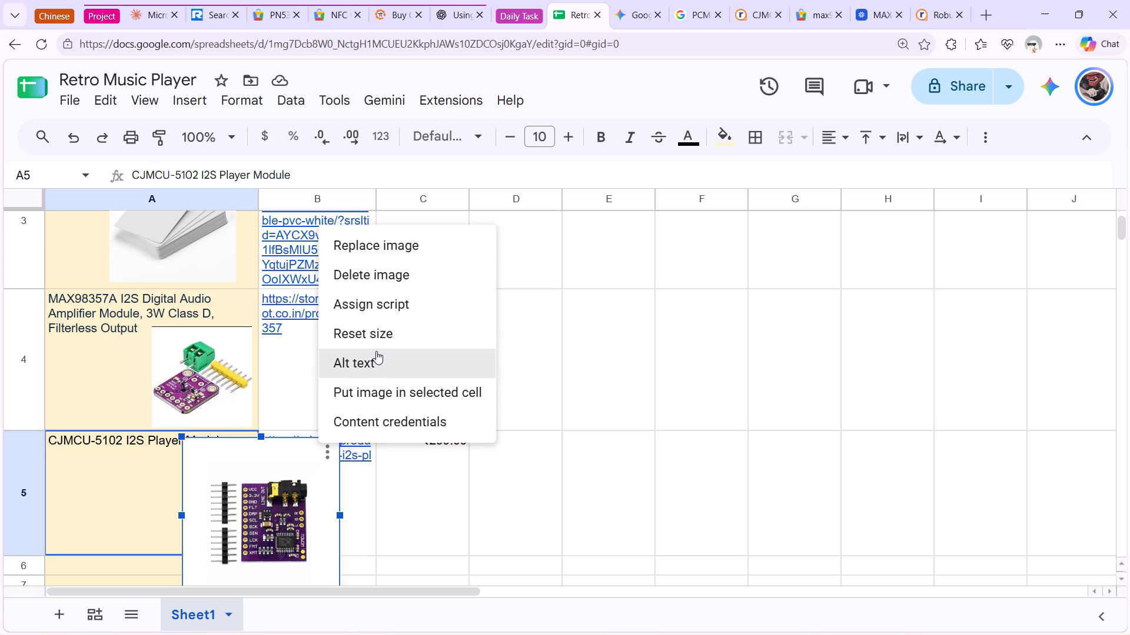
left_click(383, 394)
left_click(200, 491)
left_click(104, 503)
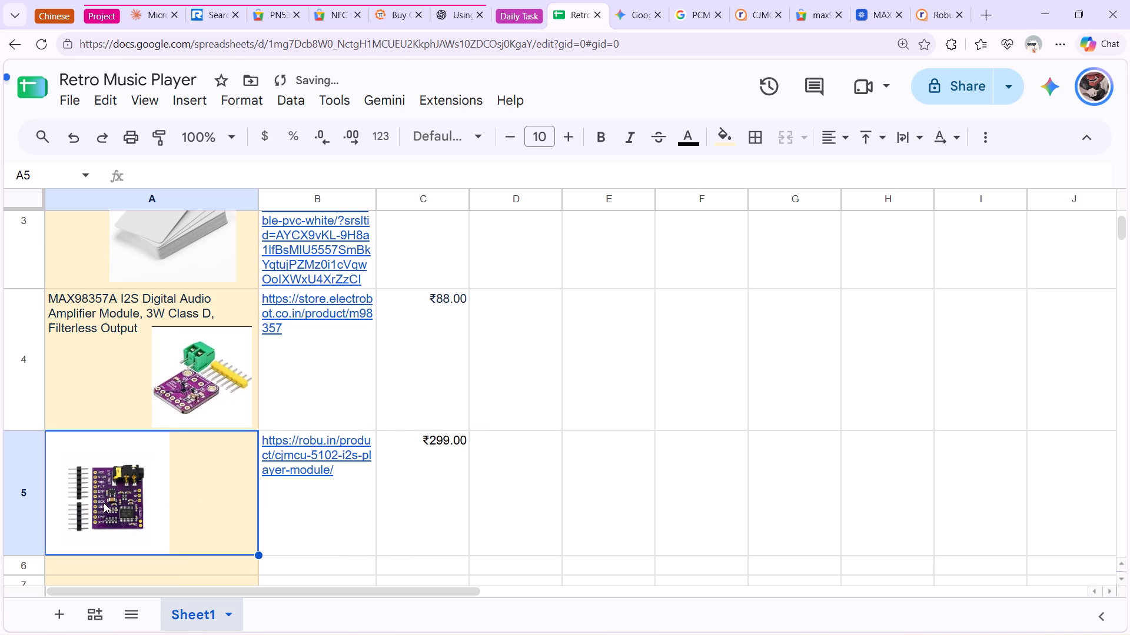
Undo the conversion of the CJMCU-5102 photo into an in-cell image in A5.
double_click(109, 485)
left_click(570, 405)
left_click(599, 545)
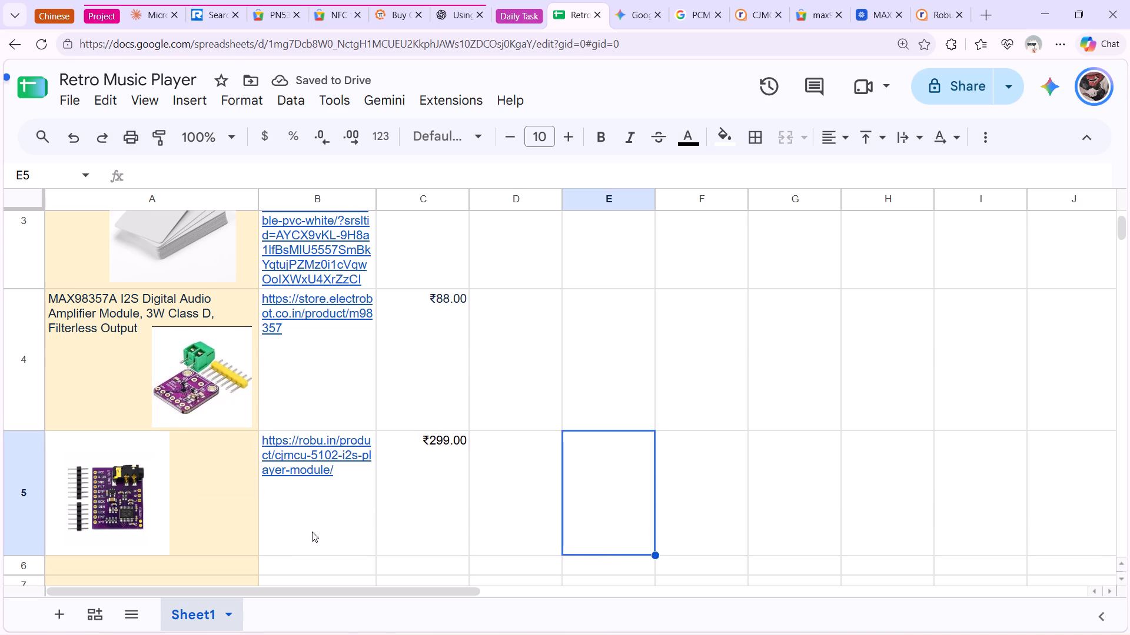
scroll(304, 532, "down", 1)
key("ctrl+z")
Shrink the floating CJMCU-5102 photo to about the width of the row 4 photo and place it in cell A5 below the name.
left_click(239, 481)
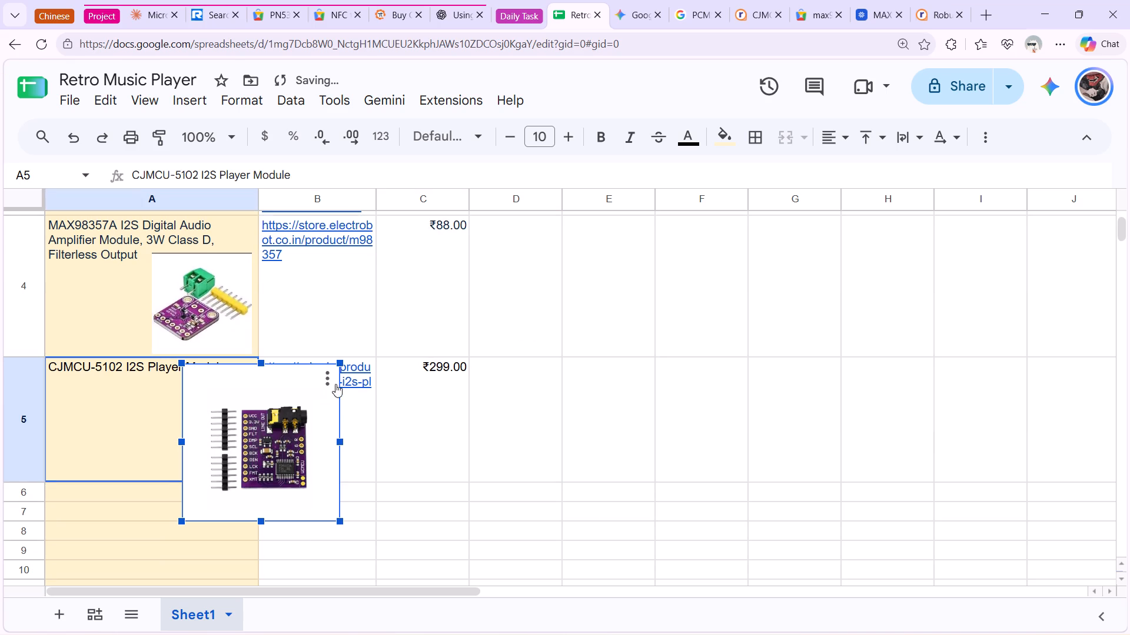
left_click_drag(336, 368, 294, 402)
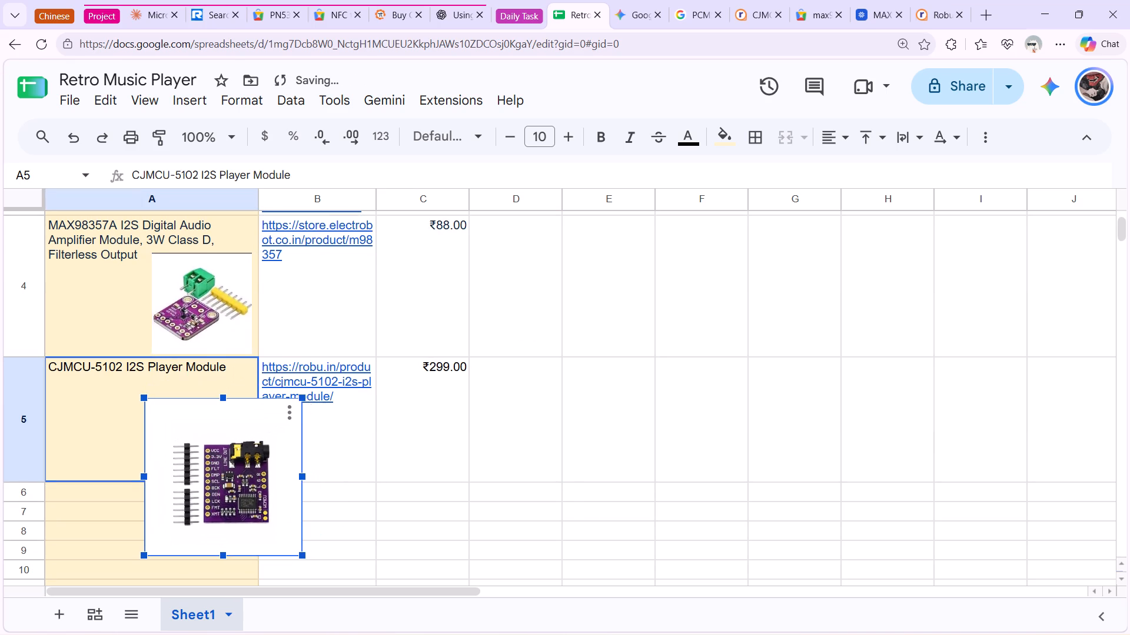
left_click_drag(303, 400, 243, 470, "shift")
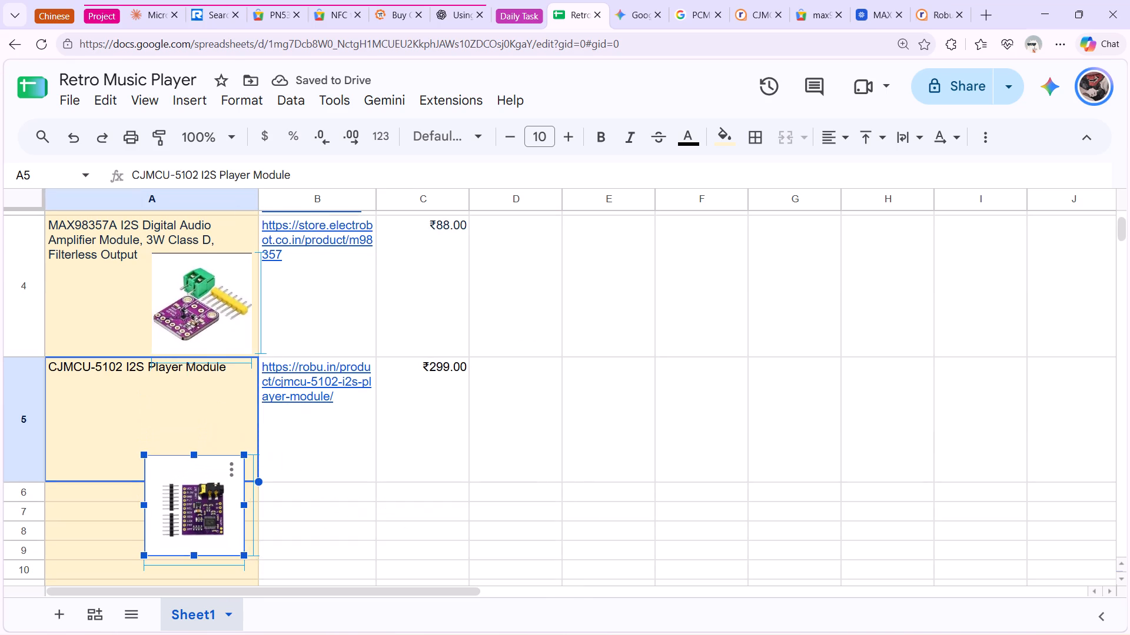
left_click_drag(243, 470, 241, 474, "shift")
left_click_drag(204, 521, 214, 440)
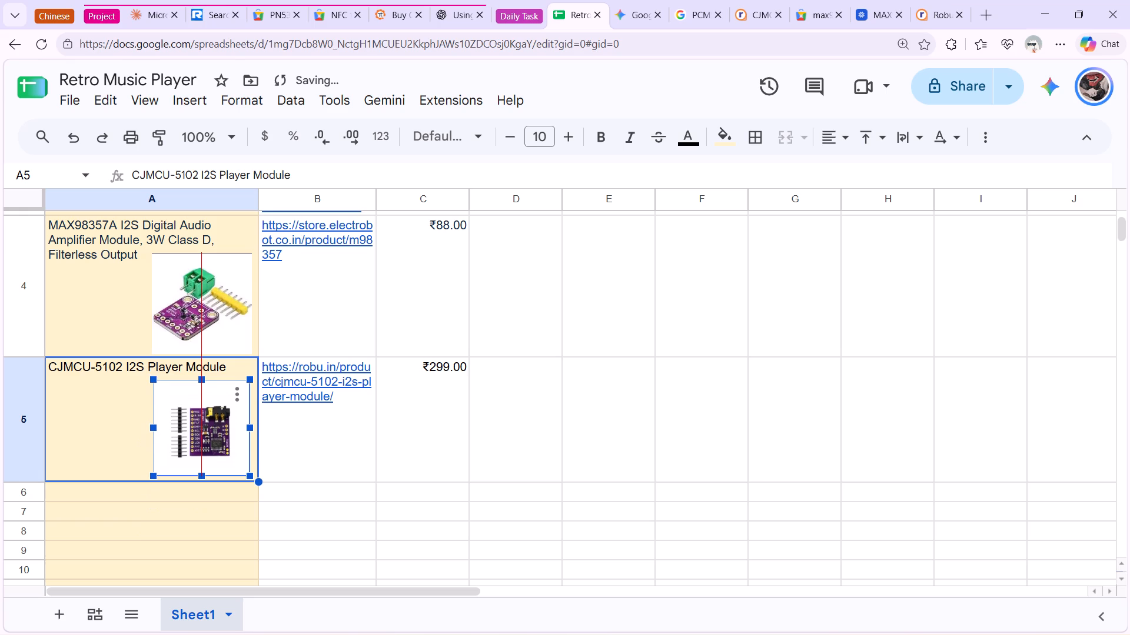
left_click_drag(214, 440, 212, 440)
left_click(406, 469)
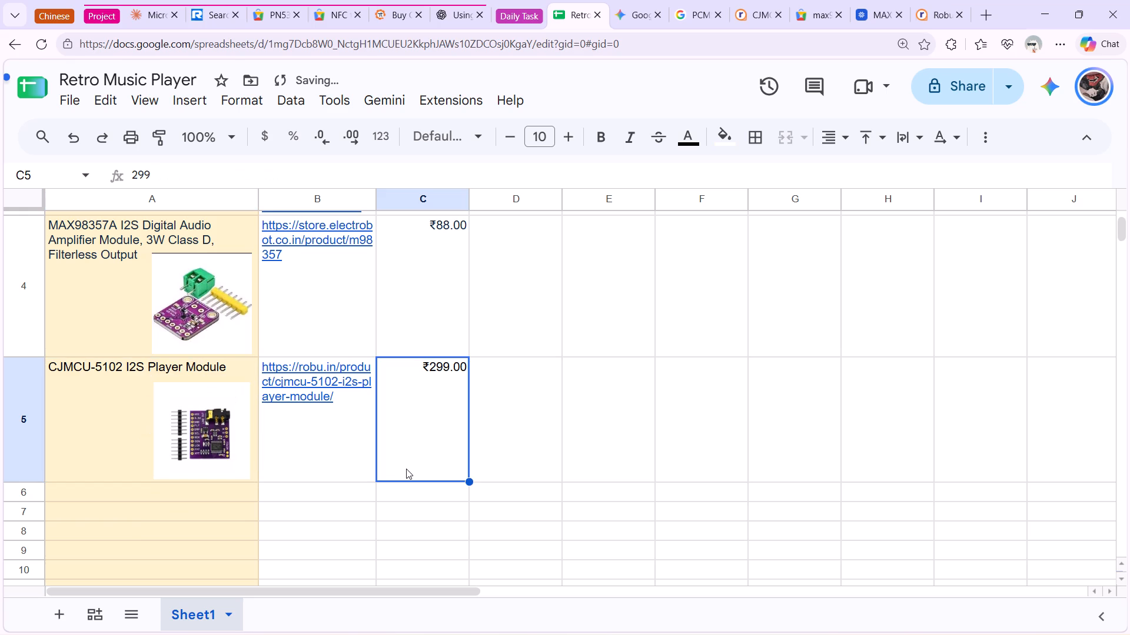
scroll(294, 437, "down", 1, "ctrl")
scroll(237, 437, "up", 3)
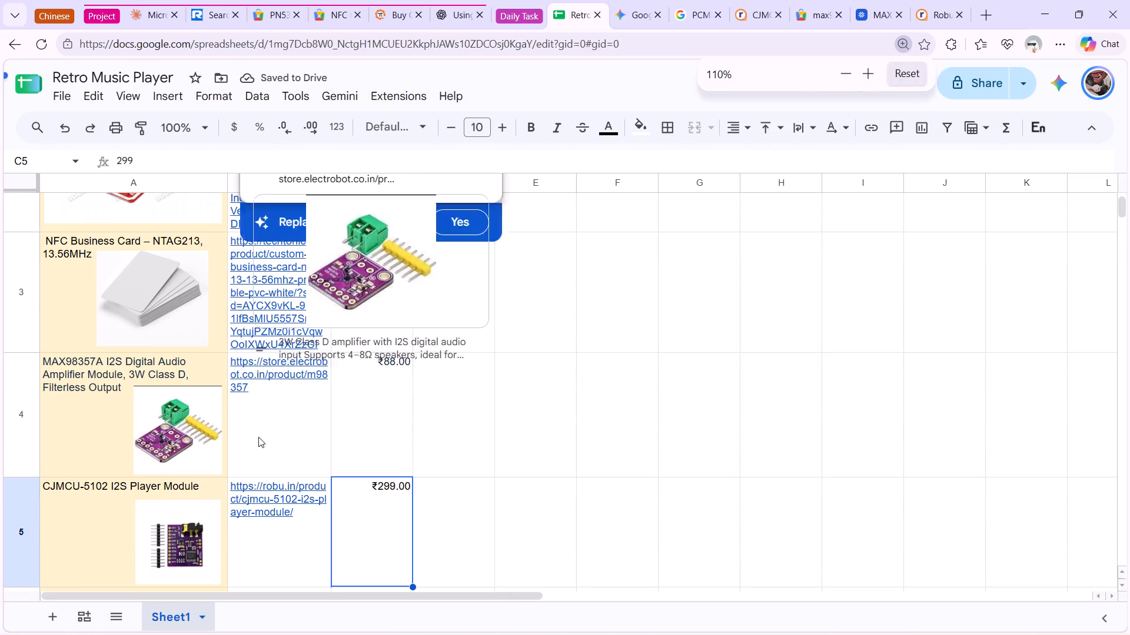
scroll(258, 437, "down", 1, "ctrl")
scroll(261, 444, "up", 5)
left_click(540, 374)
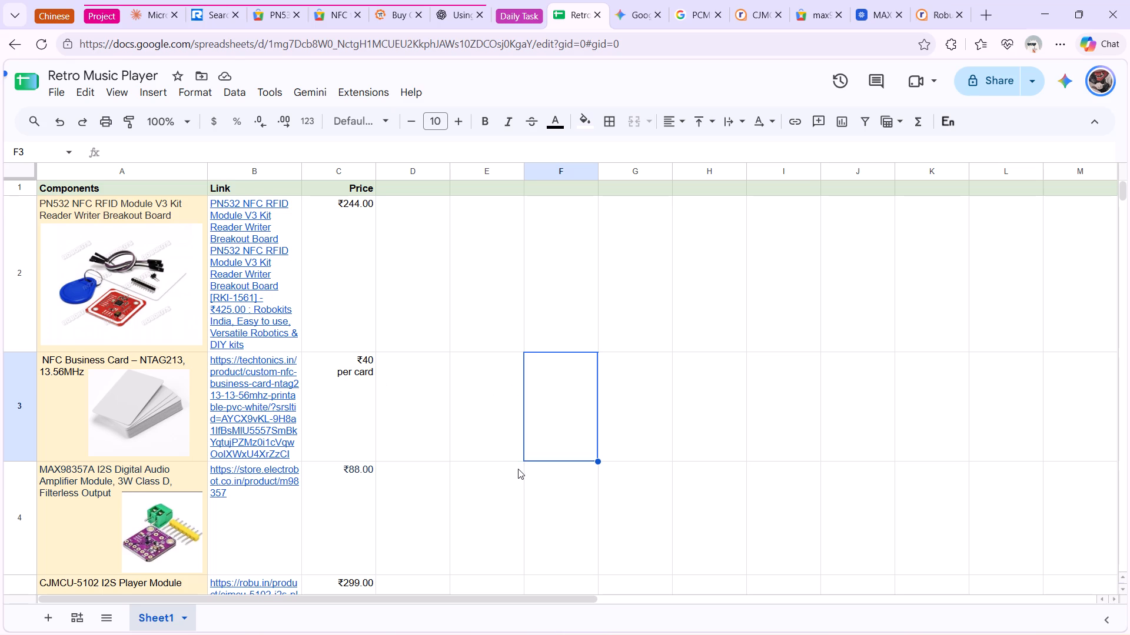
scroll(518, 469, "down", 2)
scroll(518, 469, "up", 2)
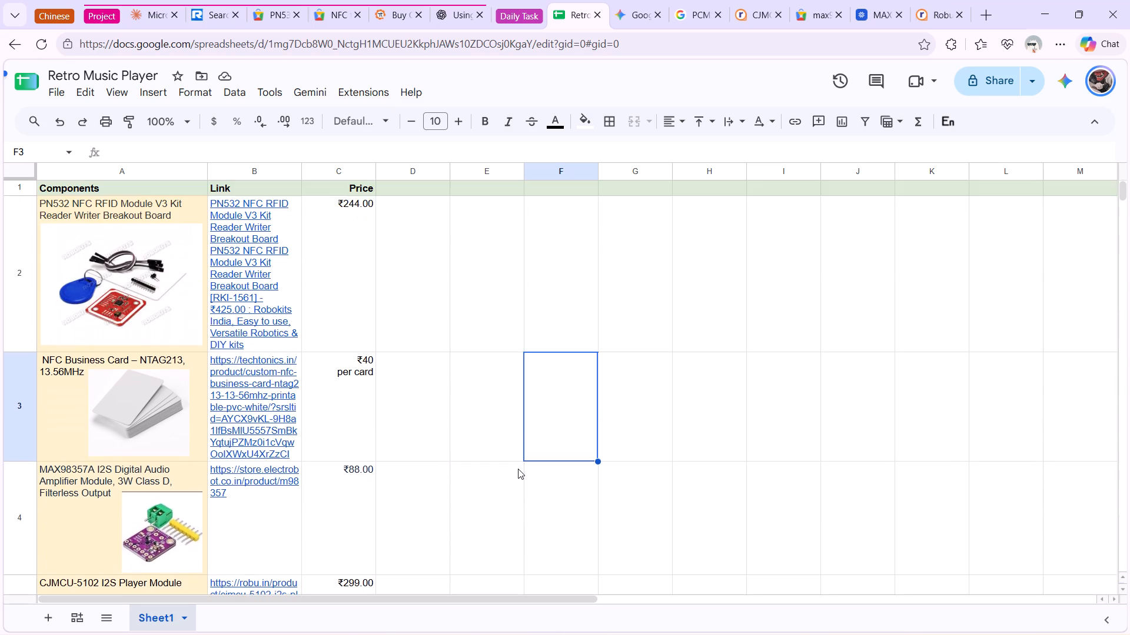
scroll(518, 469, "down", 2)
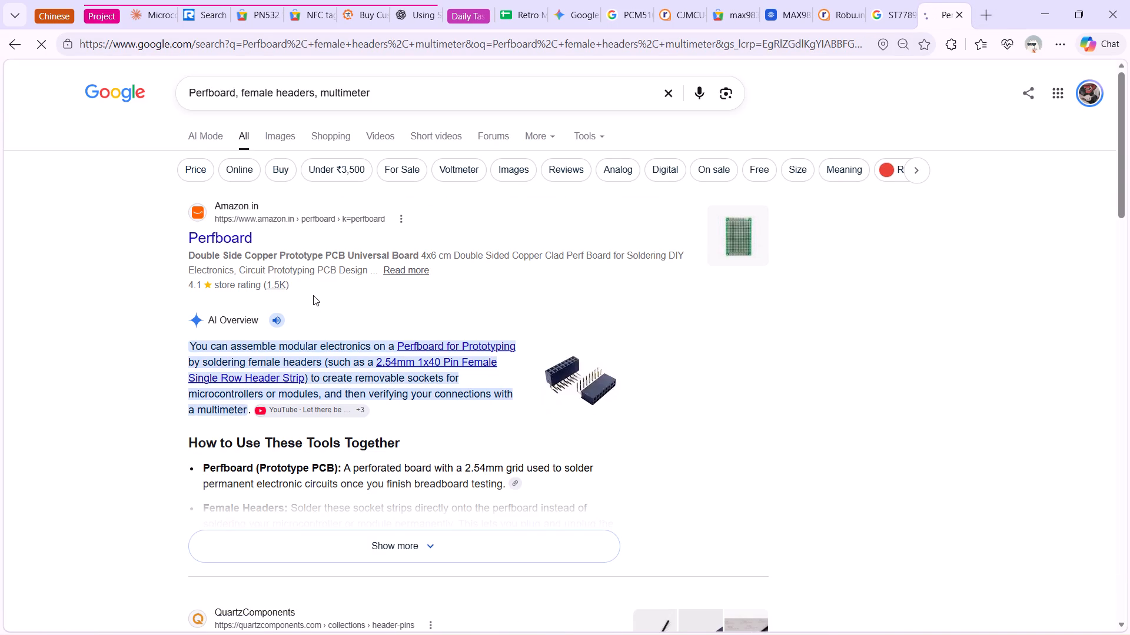
Expand and read the AI overview for the search on perfboard, female headers and multimeter.
scroll(393, 408, "down", 2)
left_click(380, 390)
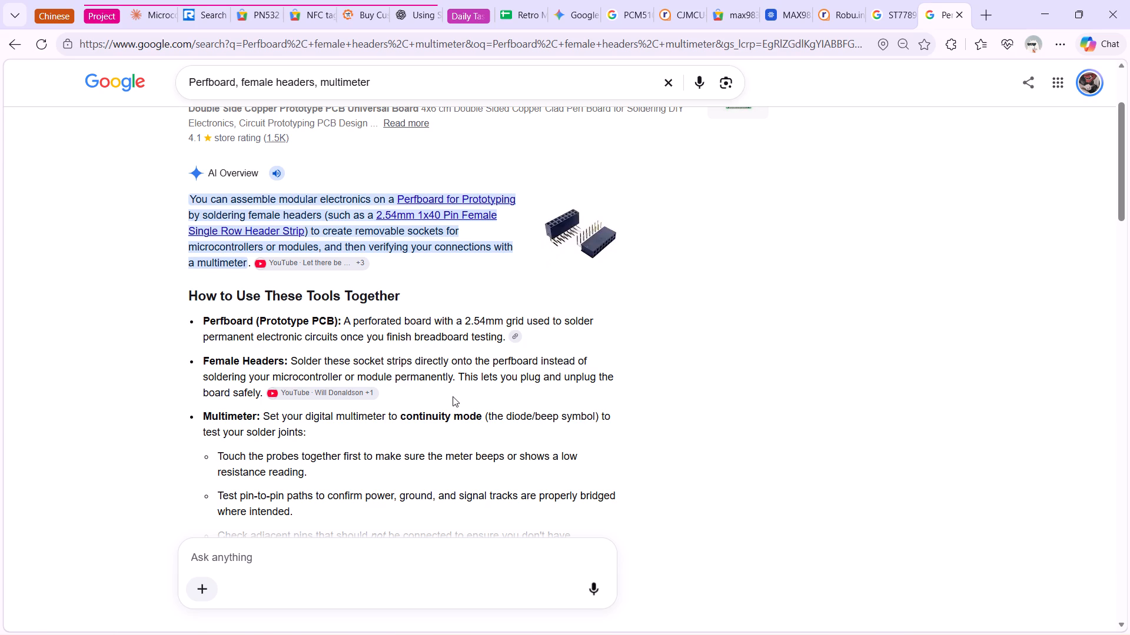
scroll(459, 396, "up", 4)
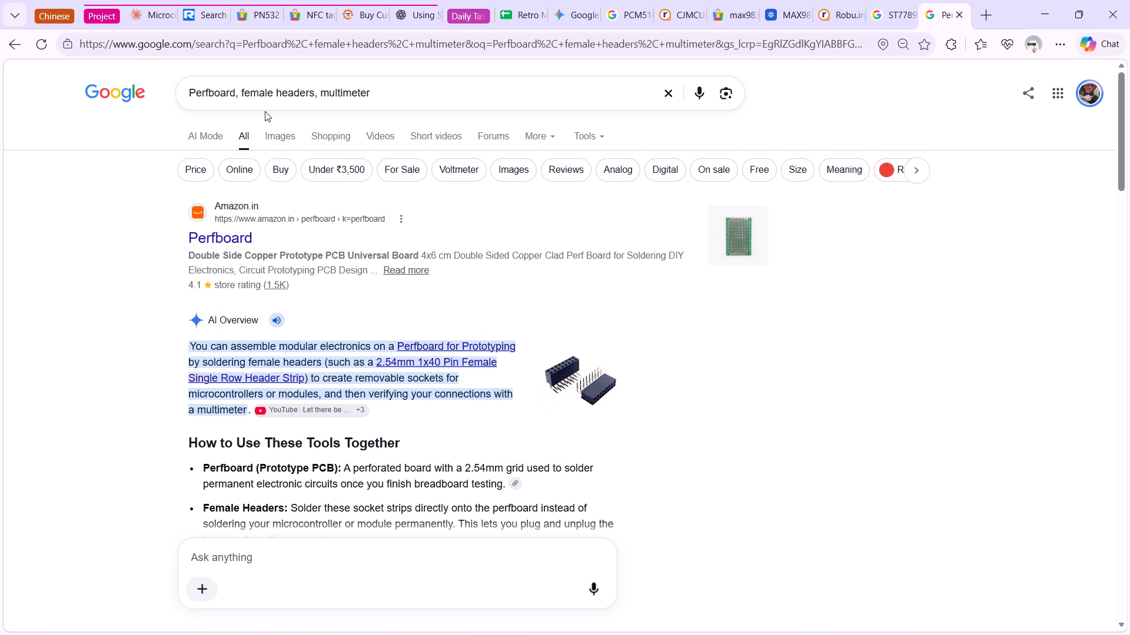
Examine image results for perfboard, female headers and multimeter, opening several photos of soldered perfboards and their related images.
left_click(275, 129)
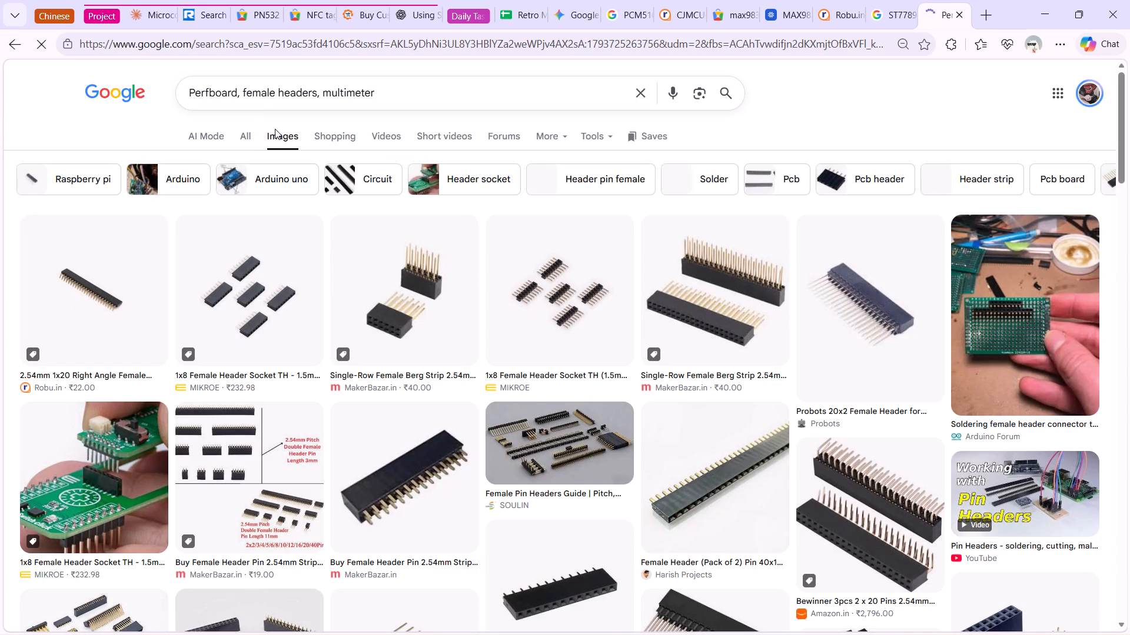
left_click(993, 322)
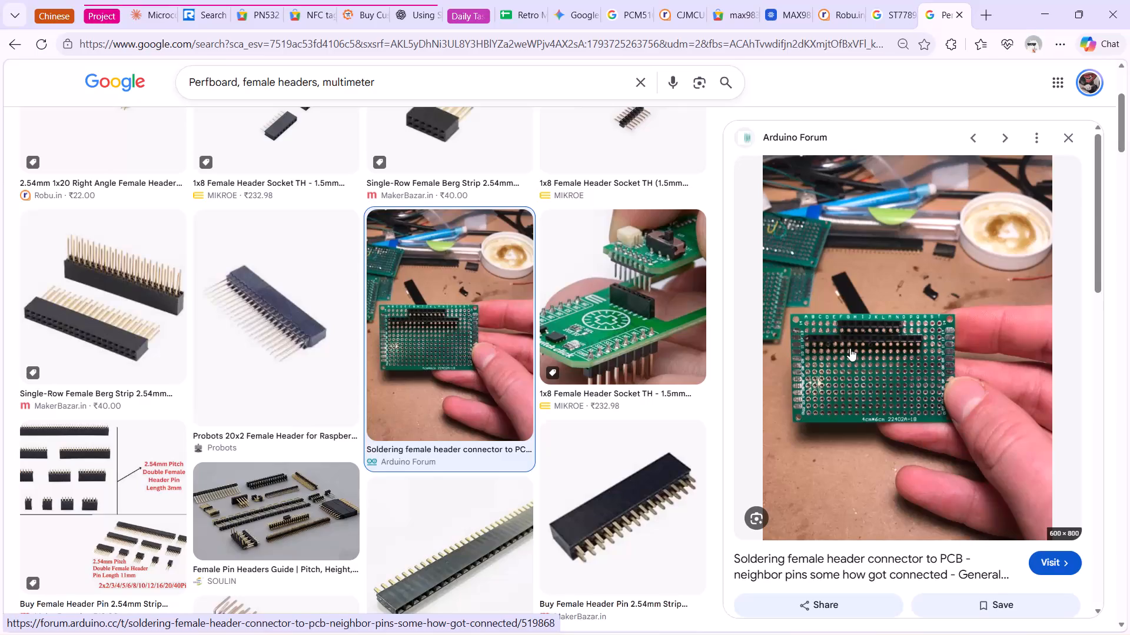
scroll(846, 348, "down", 4)
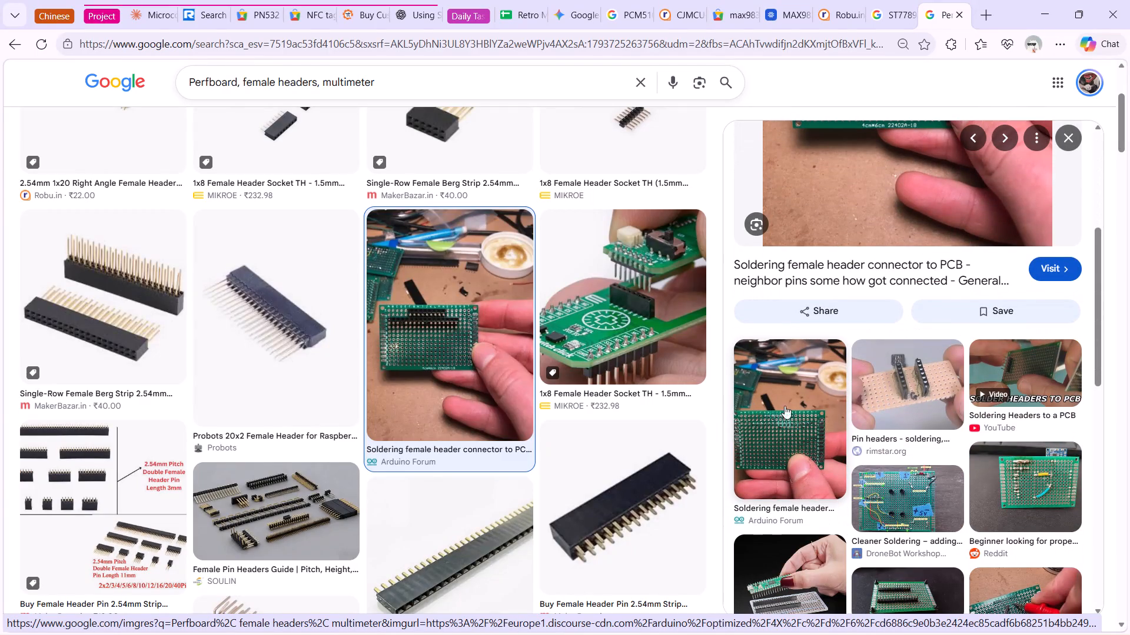
scroll(900, 398, "down", 2)
left_click(1042, 342)
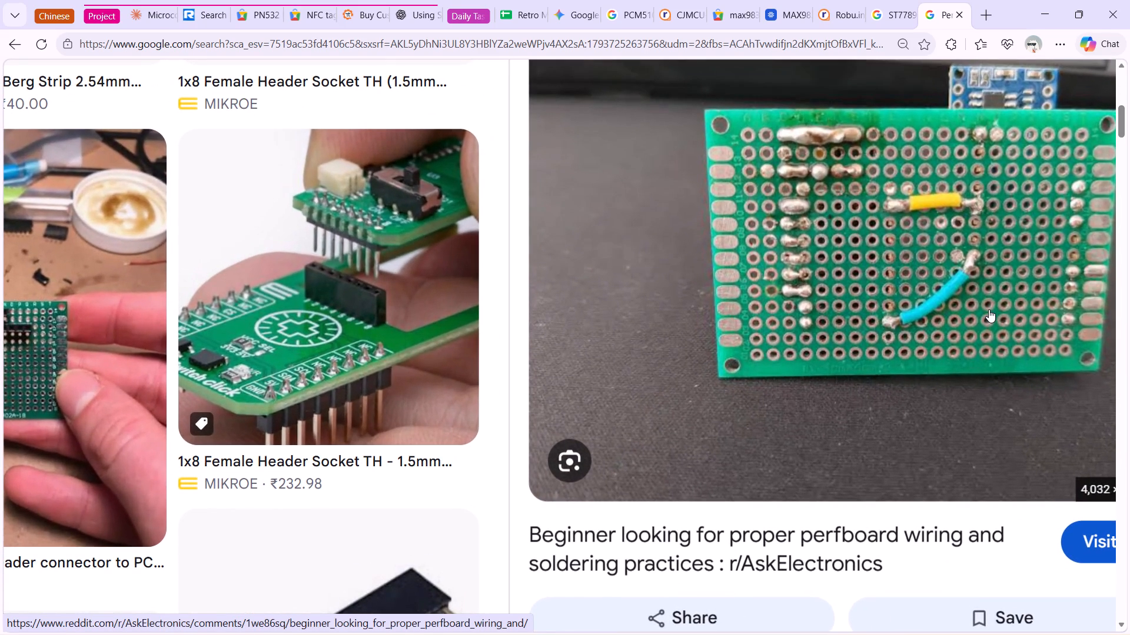
scroll(563, 382, "down", 4)
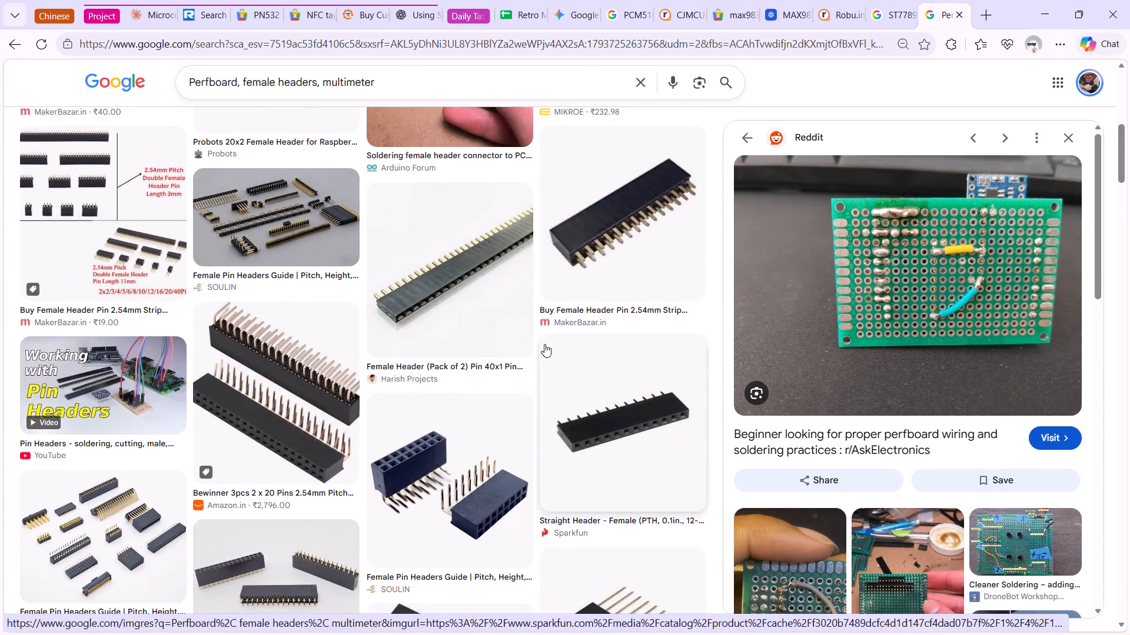
scroll(398, 373, "down", 6)
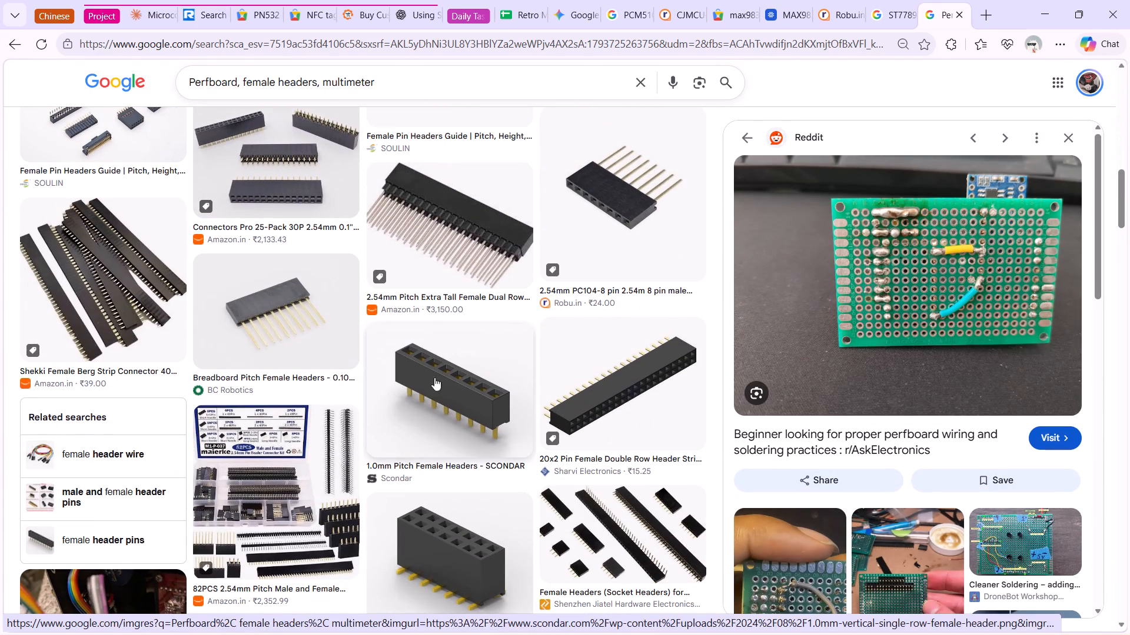
scroll(823, 442, "down", 5)
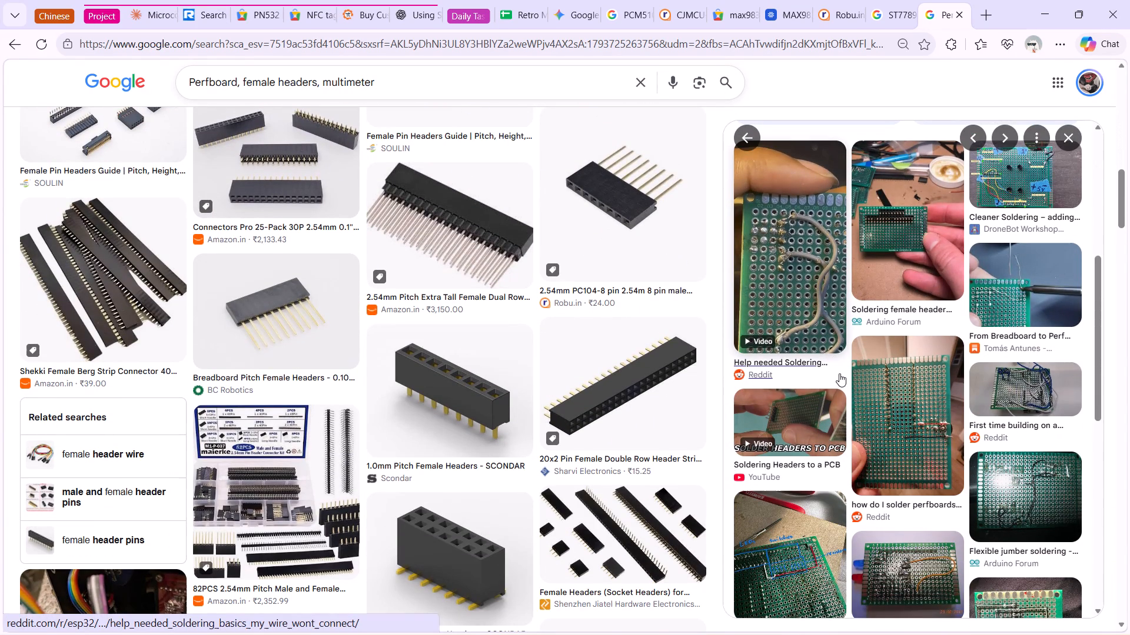
scroll(839, 373, "down", 2)
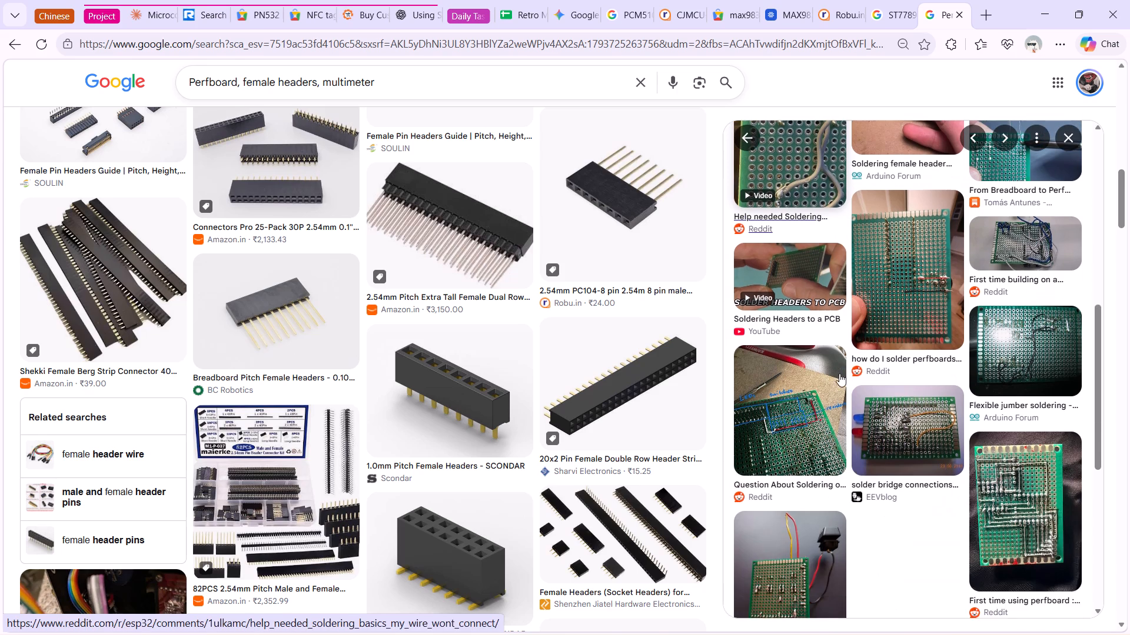
left_click(789, 416)
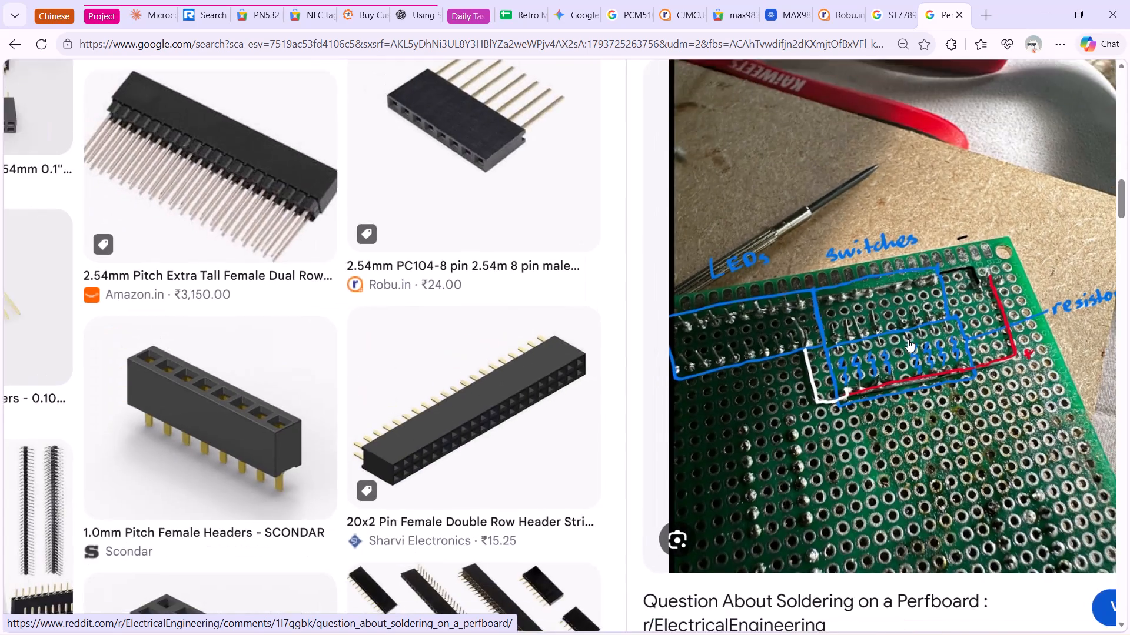
scroll(411, 349, "down", 4)
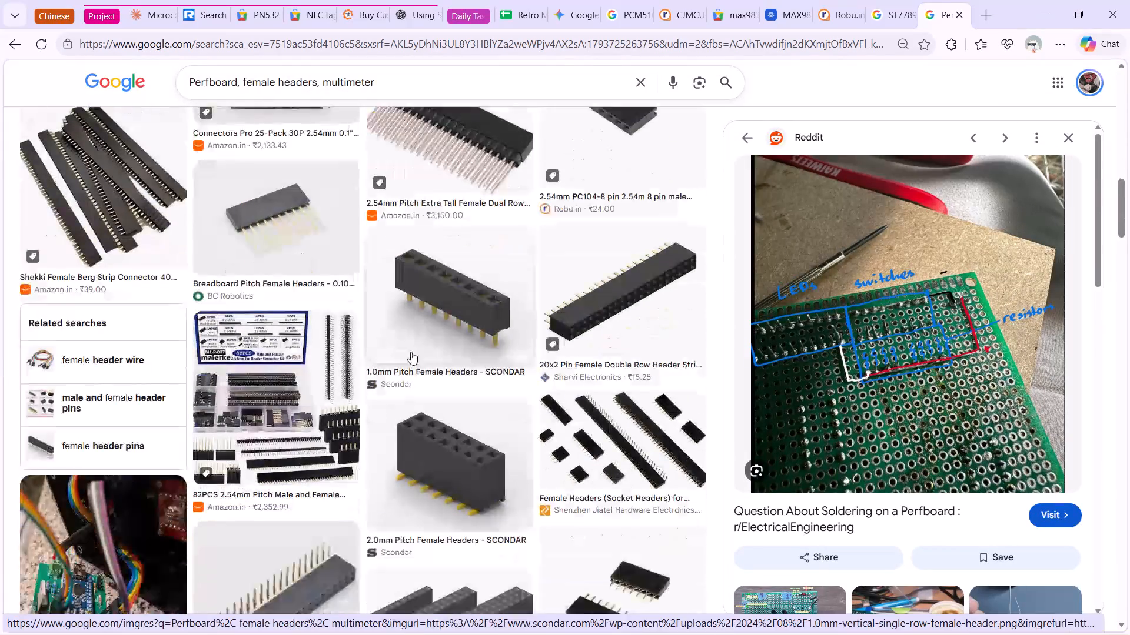
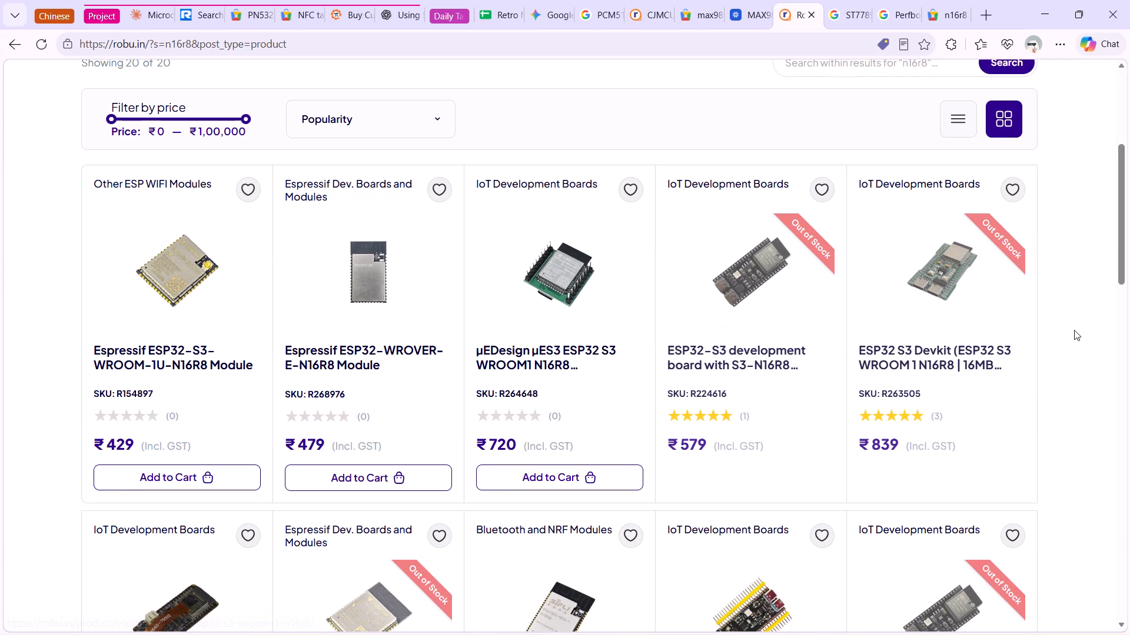
scroll(1074, 330, "down", 3)
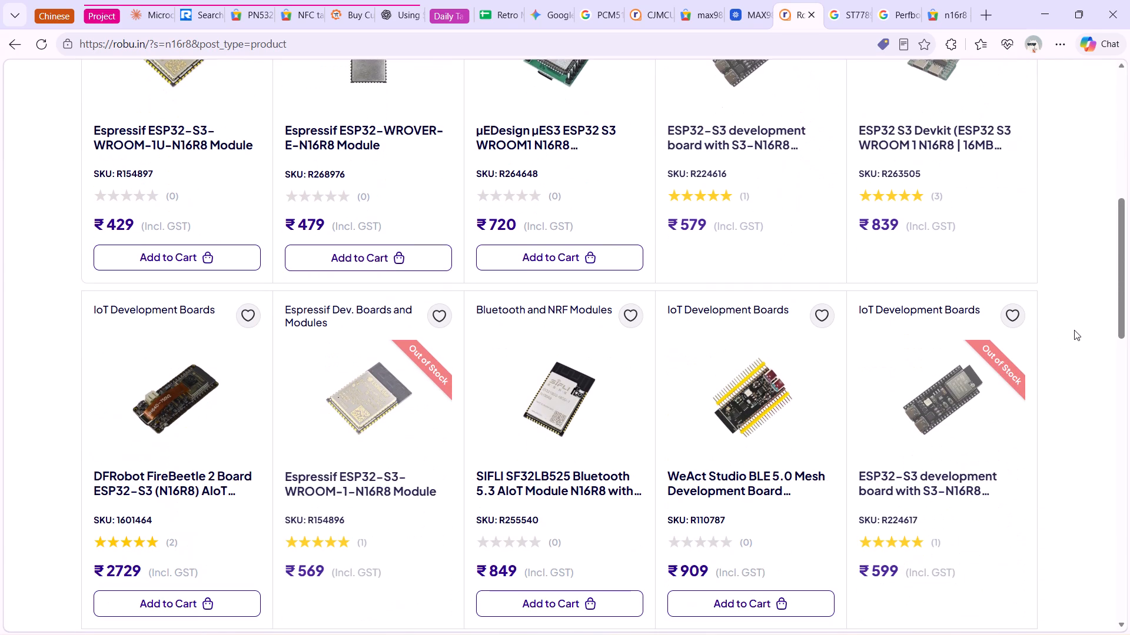
Search the Electrobot store for n16r8 and look over the matching boards and their prices.
left_click(753, 22)
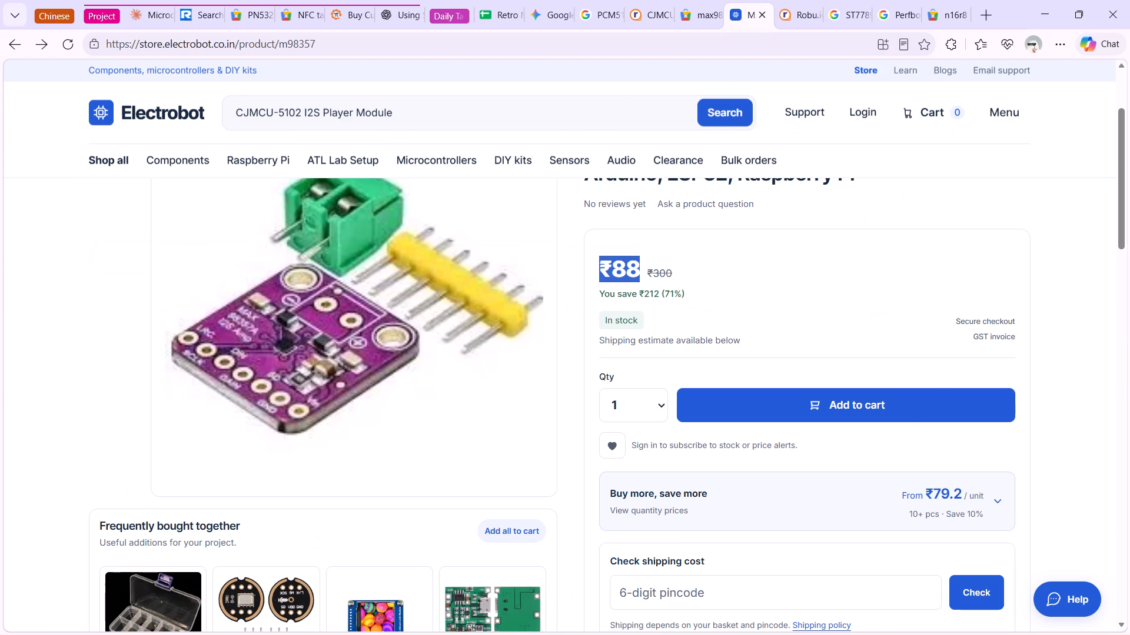
left_click_drag(413, 111, 201, 111)
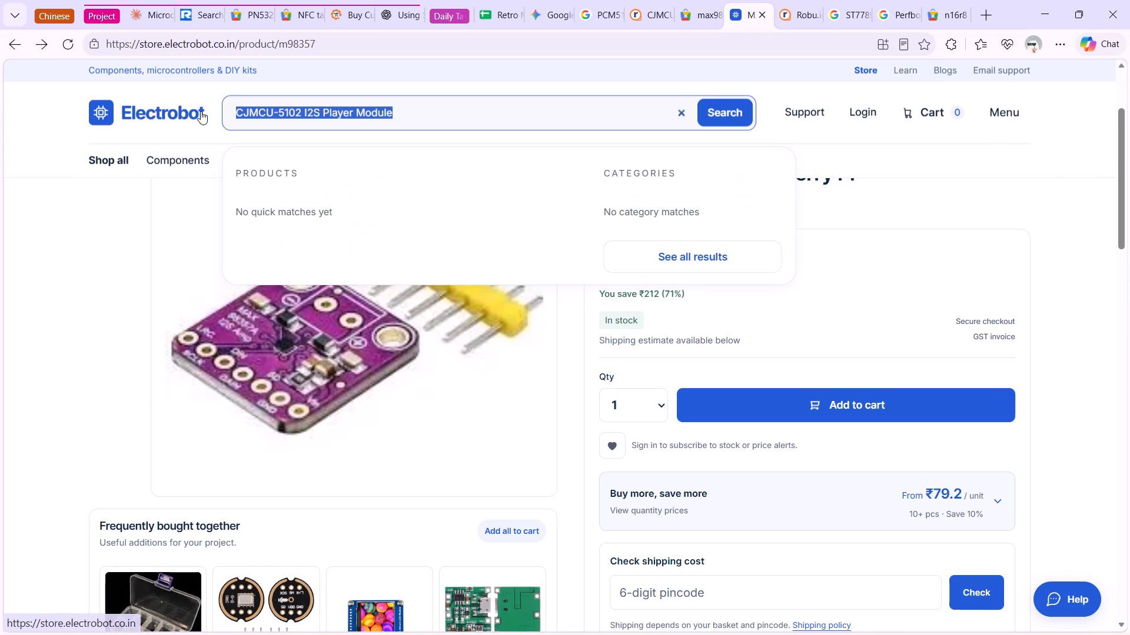
type("n16r8")
key("Return")
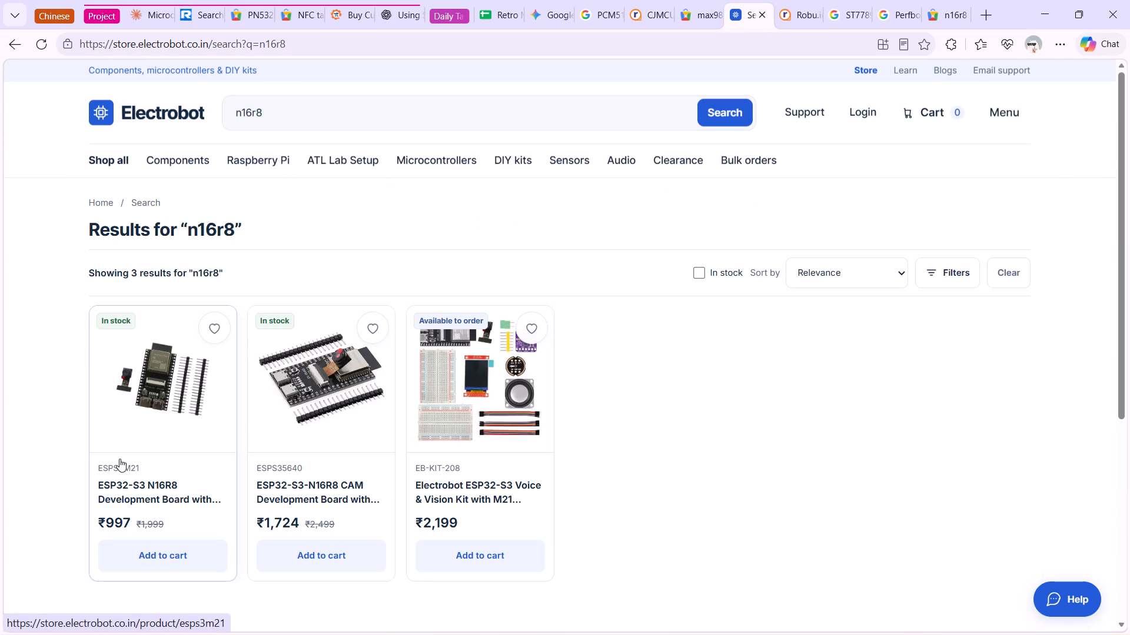
scroll(629, 451, "down", 4)
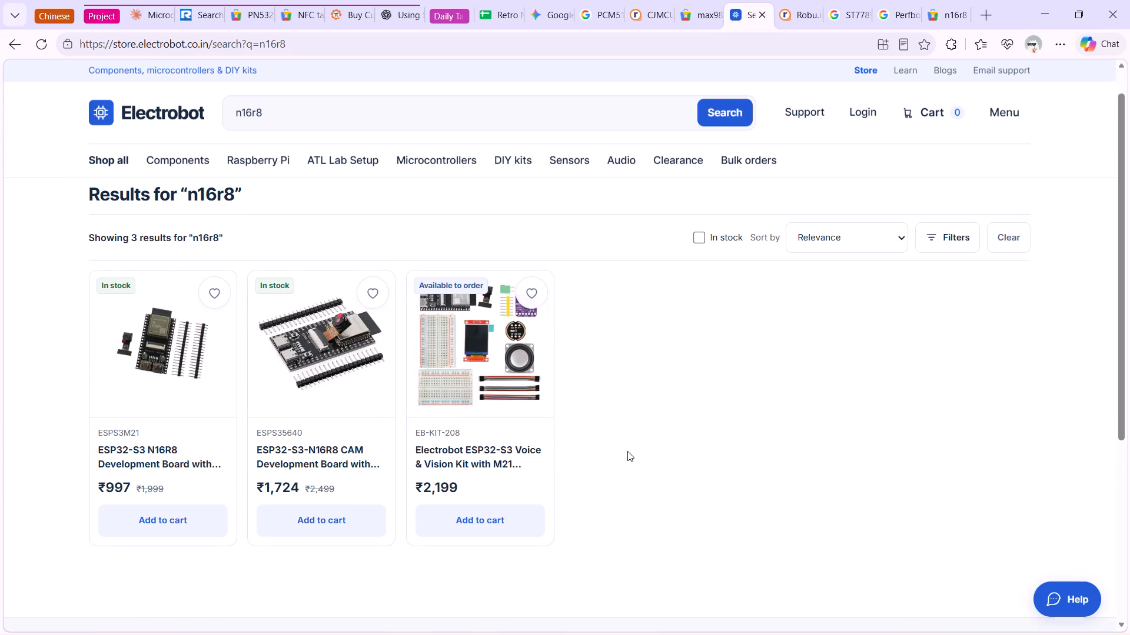
scroll(627, 451, "down", 1)
scroll(627, 451, "up", 4)
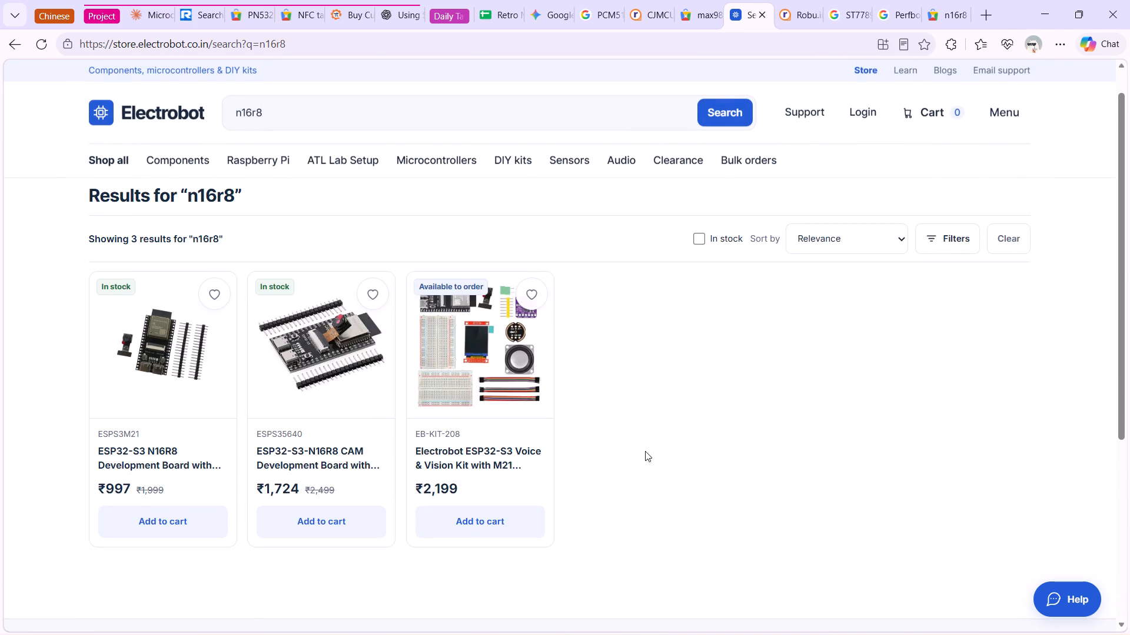
Revisit the open Google Shopping and Robu.in pages and compare the listed n16r8 boards and their prices.
left_click(697, 22)
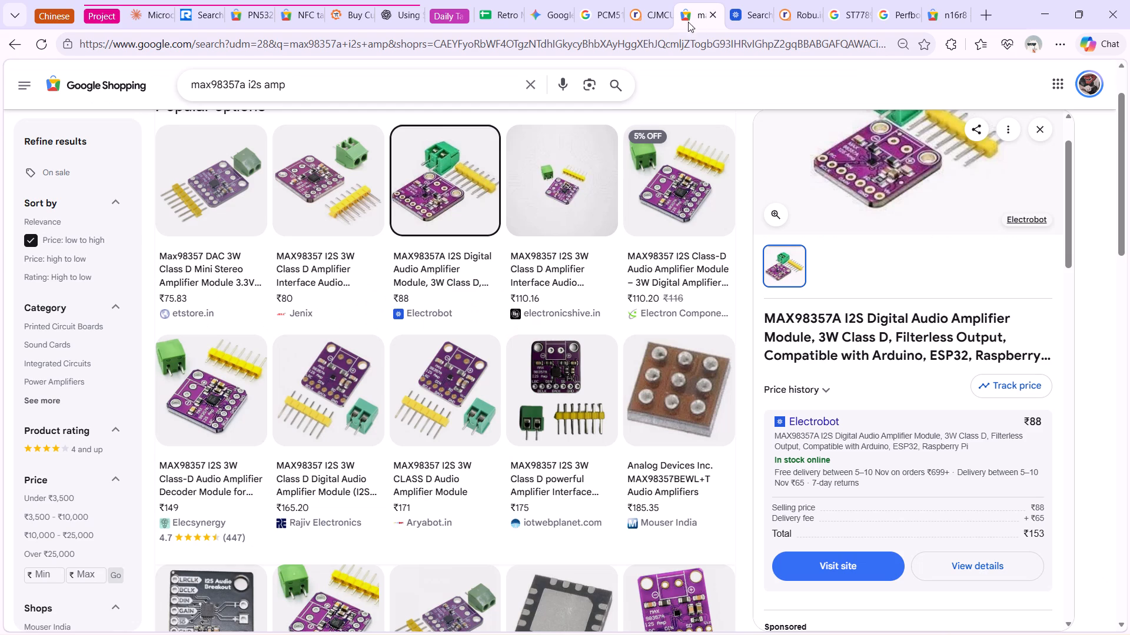
left_click(650, 26)
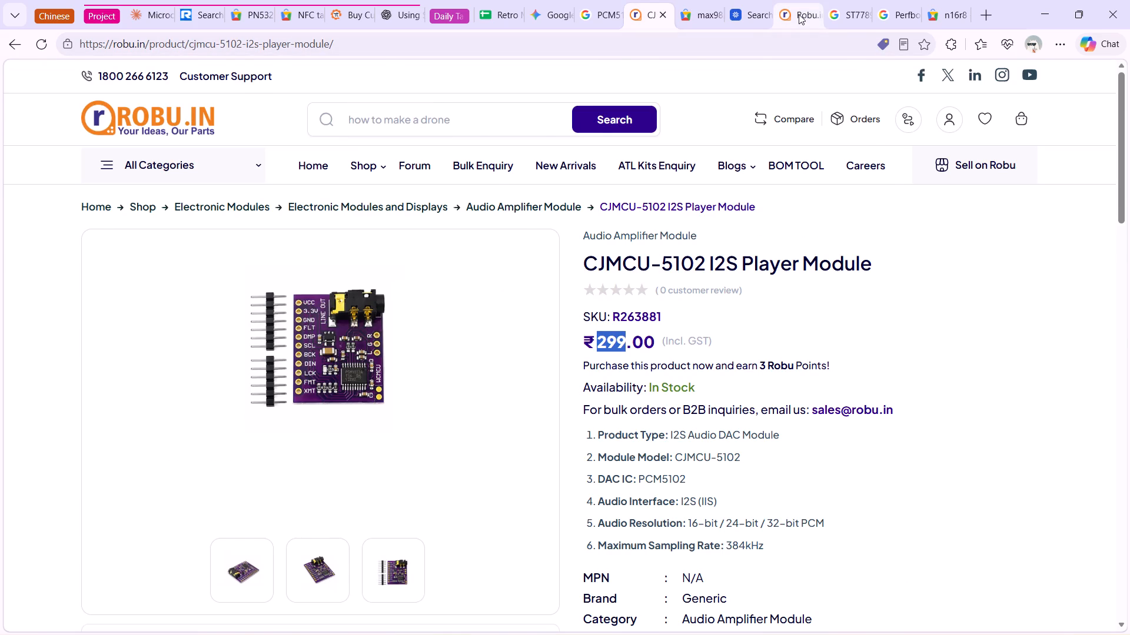
left_click(799, 14)
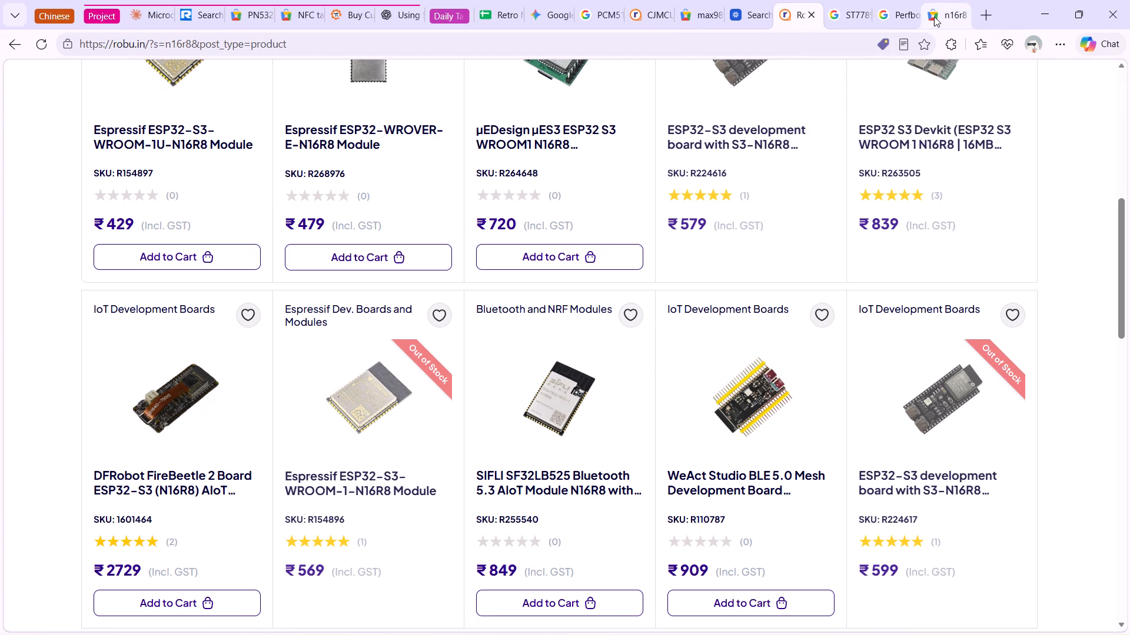
left_click(934, 16)
scroll(647, 376, "up", 2)
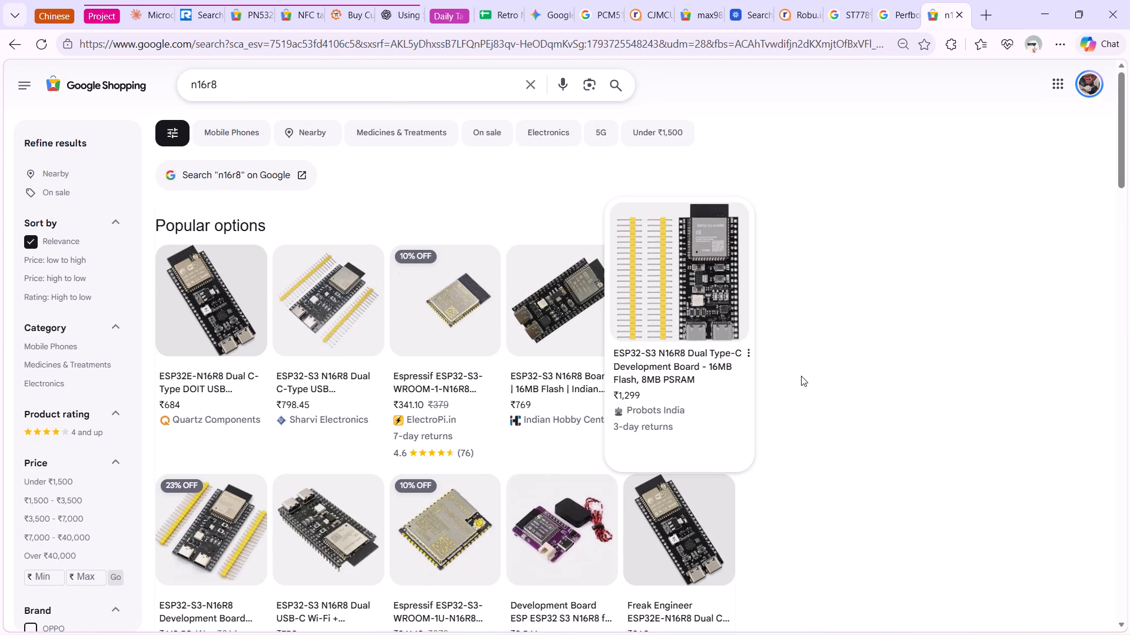
scroll(801, 376, "down", 3)
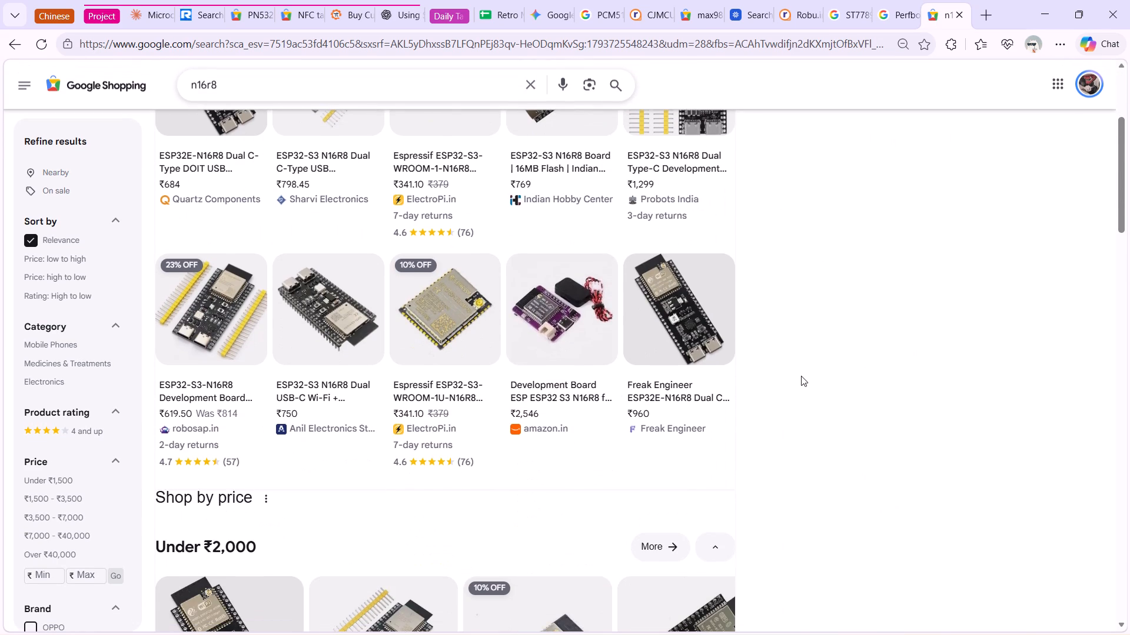
scroll(801, 376, "up", 1)
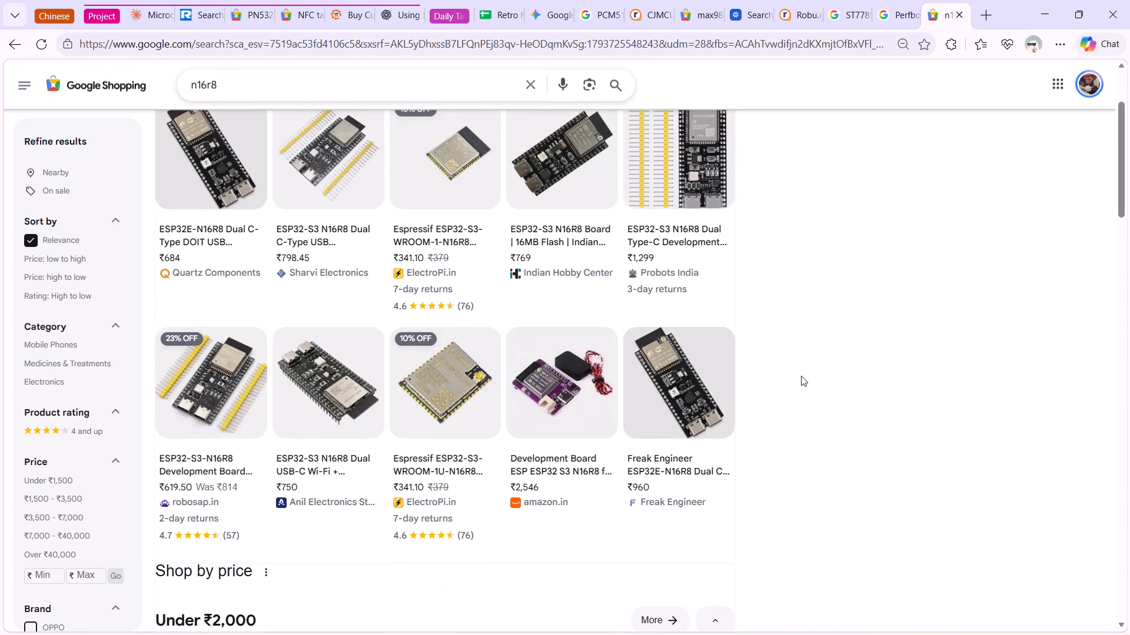
scroll(801, 376, "up", 1)
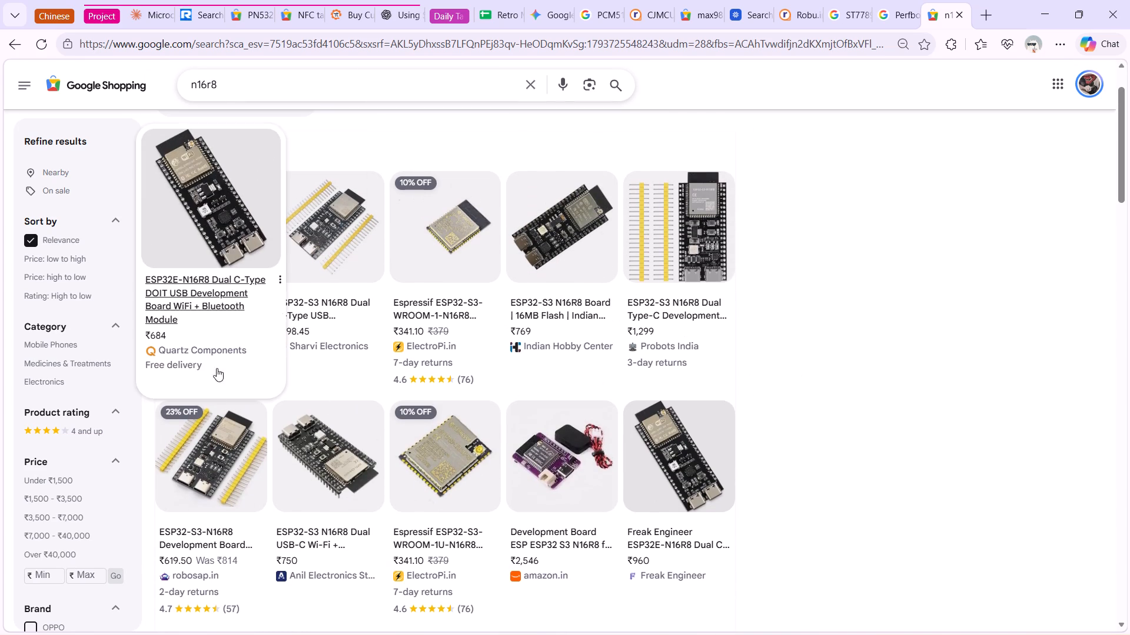
Search the web on Google for n16r8 and expand the AI Overview to read the full specifications.
left_click_drag(257, 79, 105, 85)
key("ctrl+x")
key("ctrl+x")
left_click(186, 38)
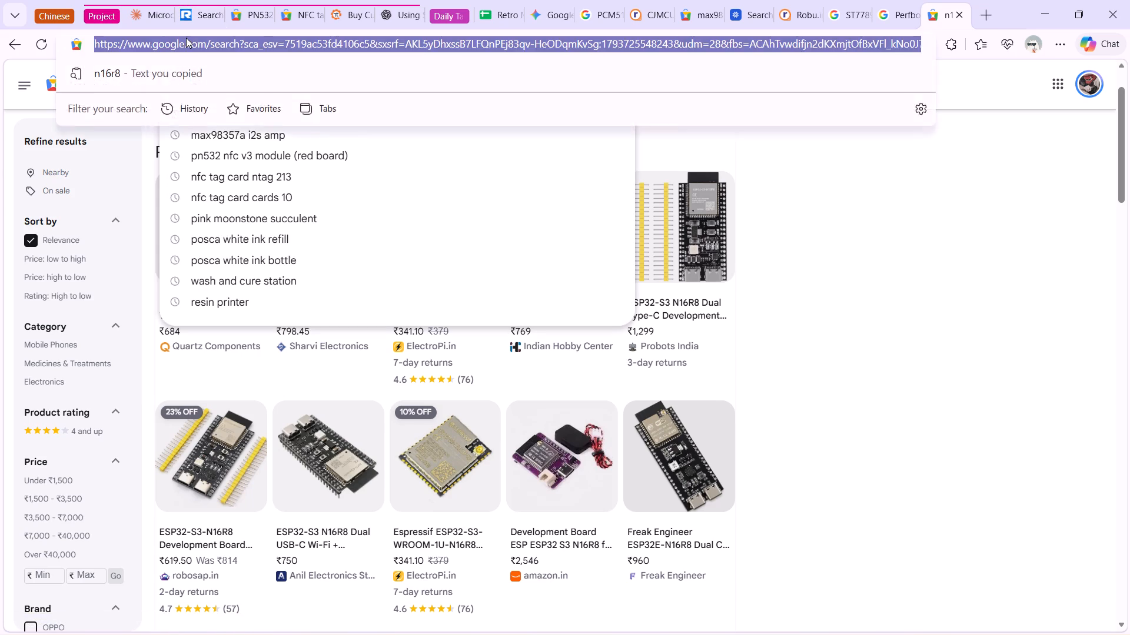
key("ctrl+v")
key("Return")
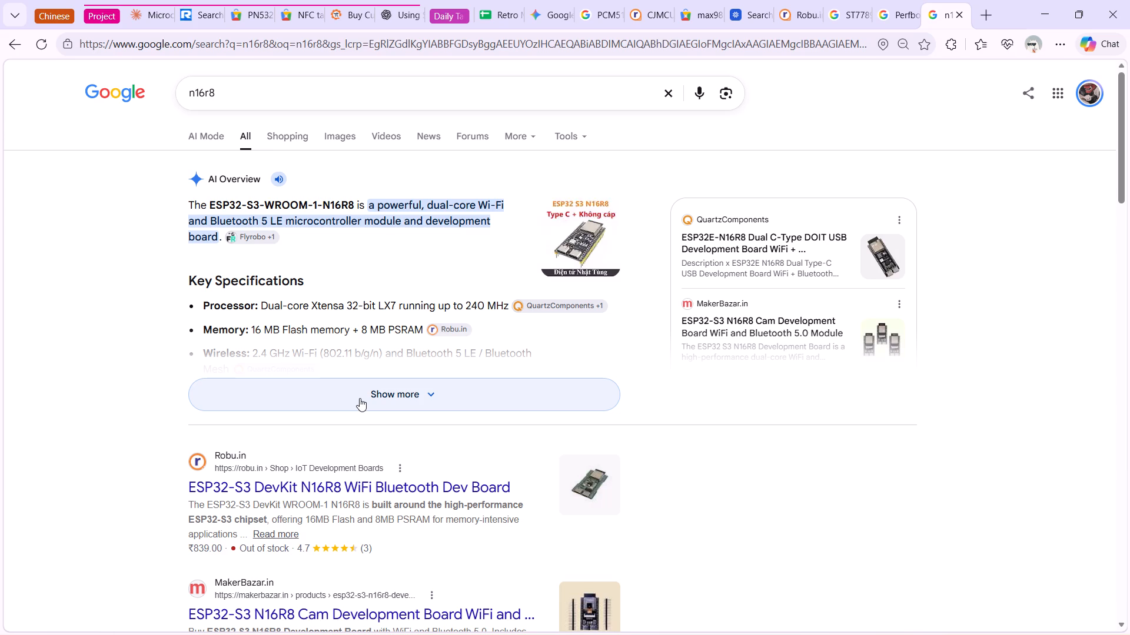
left_click(360, 398)
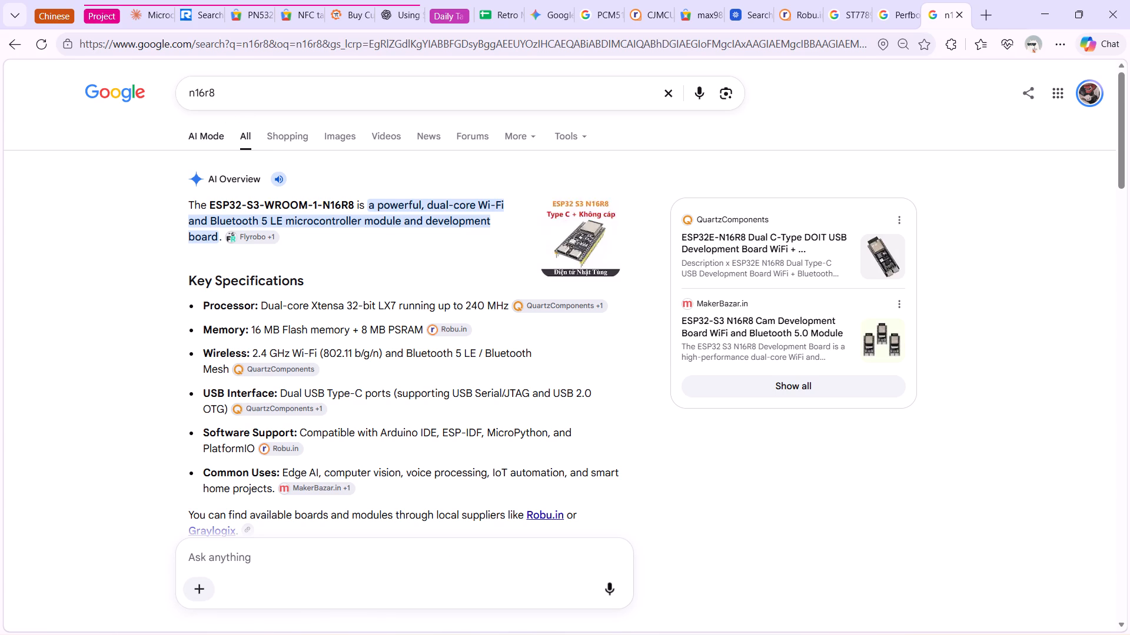
Change the Google search to n8r8 and read the full AI Overview on its specifications and board variants.
left_click(202, 95)
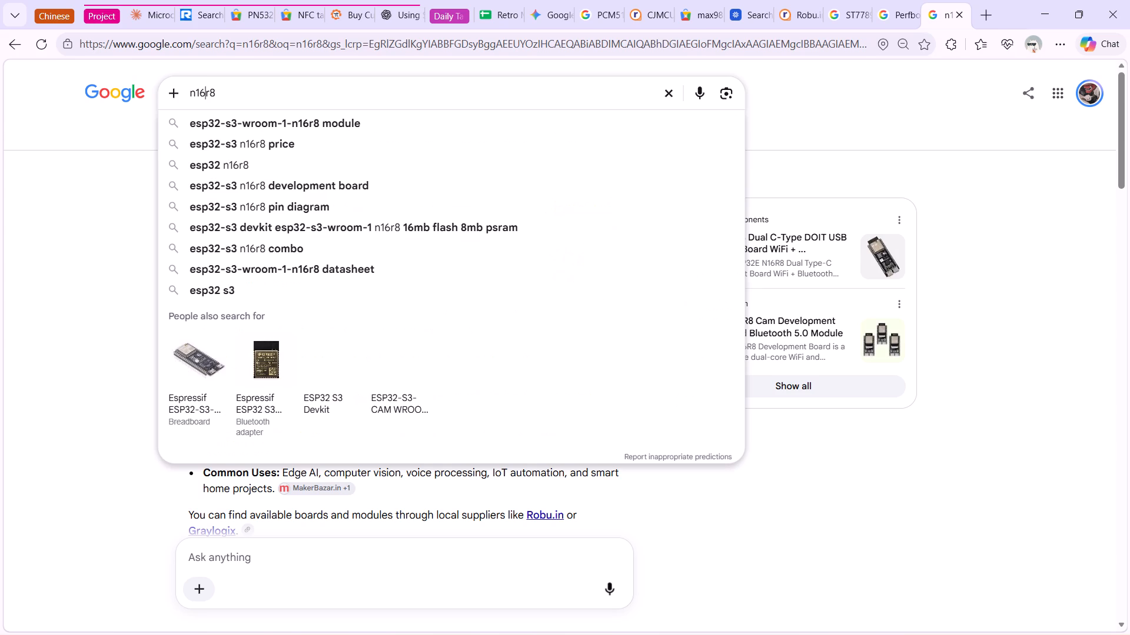
key("BackSpace")
key("BackSpace")
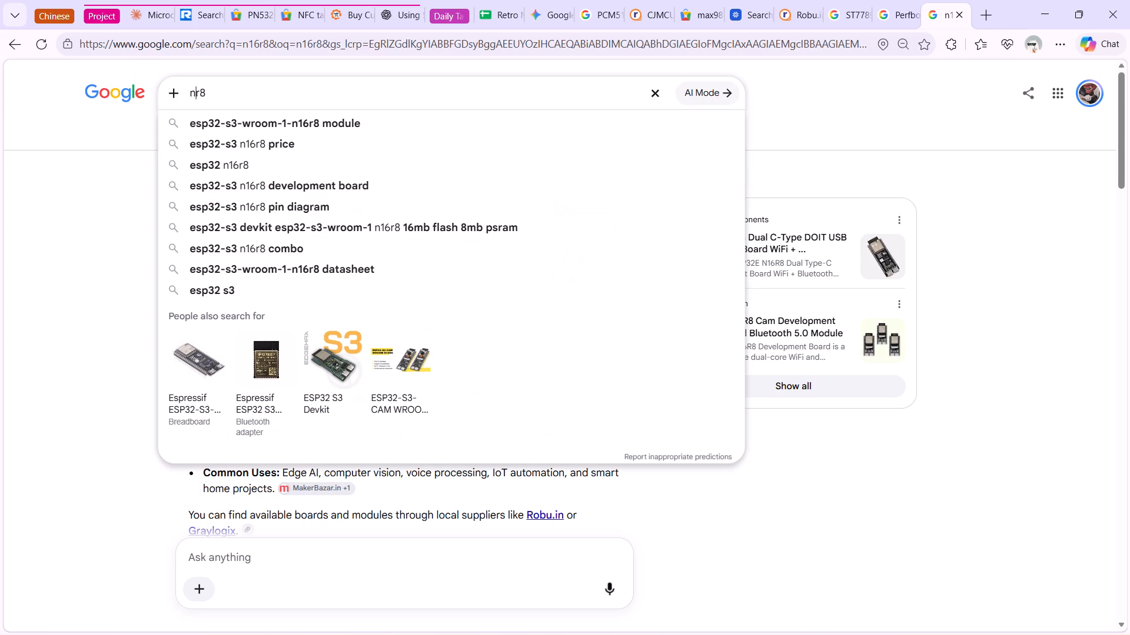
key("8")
key("Return")
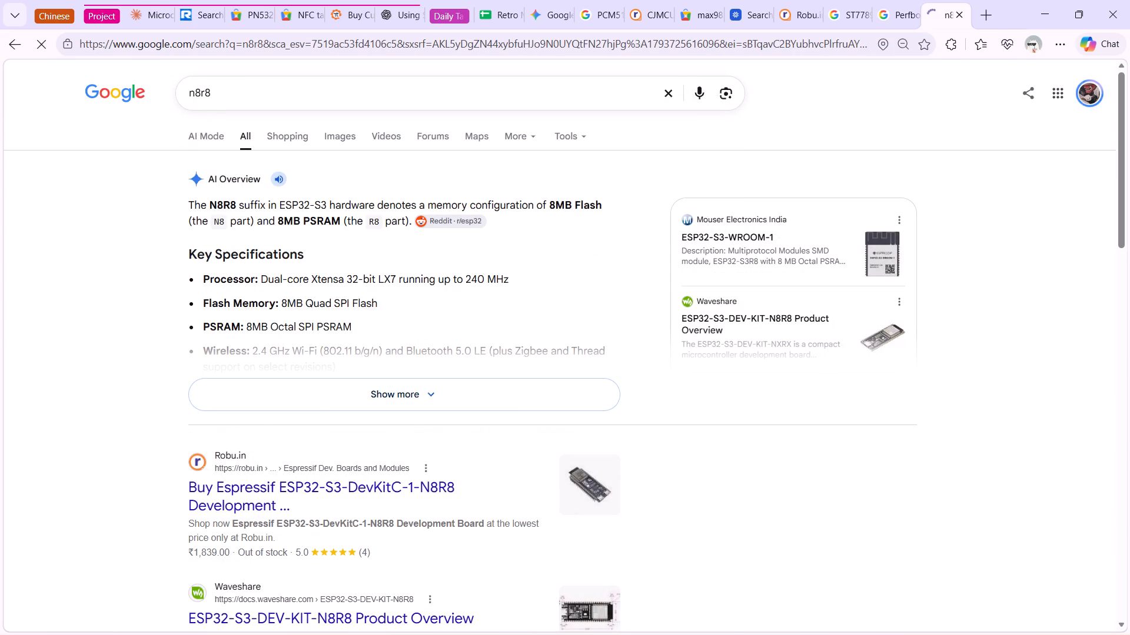
left_click(373, 387)
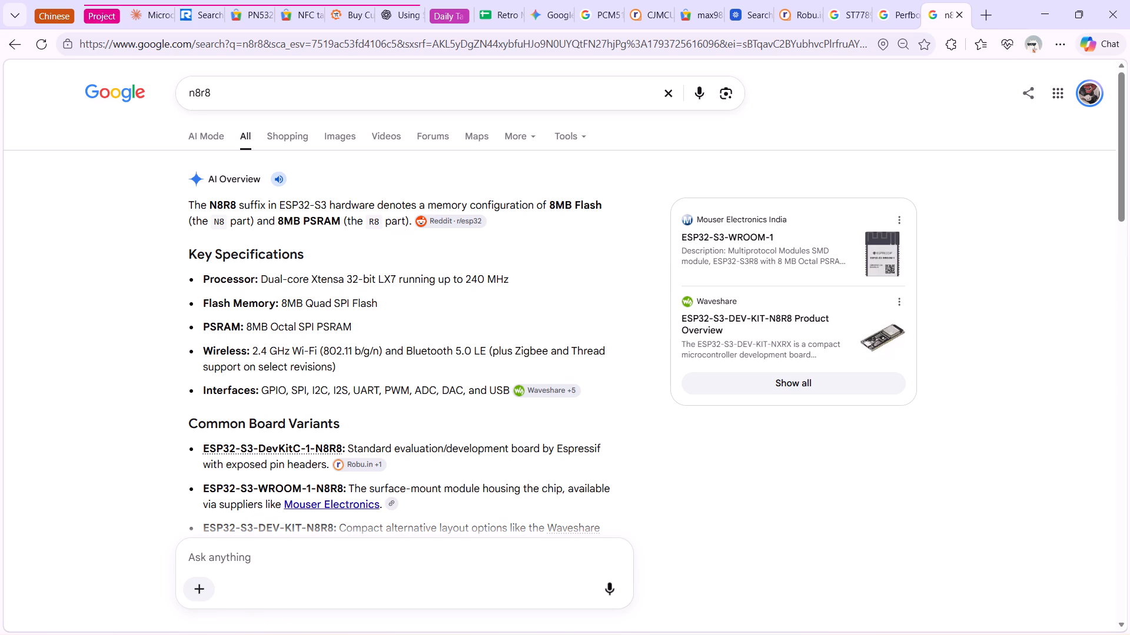
scroll(406, 346, "down", 3)
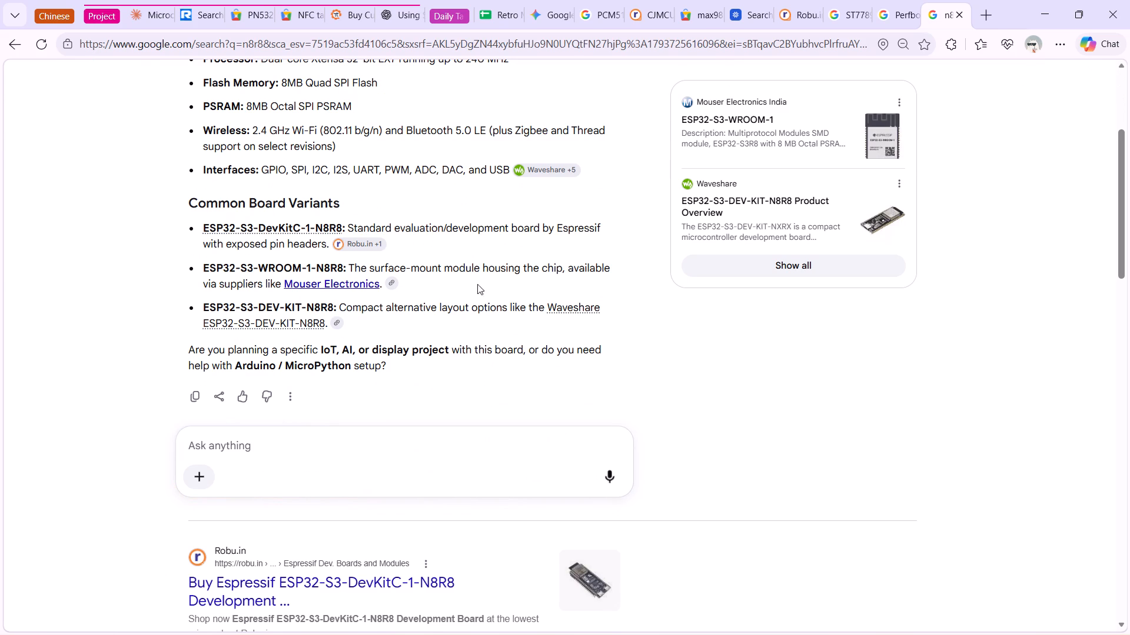
Look through the Google Shopping results for n8r8 to compare the listed boards and prices.
scroll(470, 302, "up", 8)
left_click(304, 139)
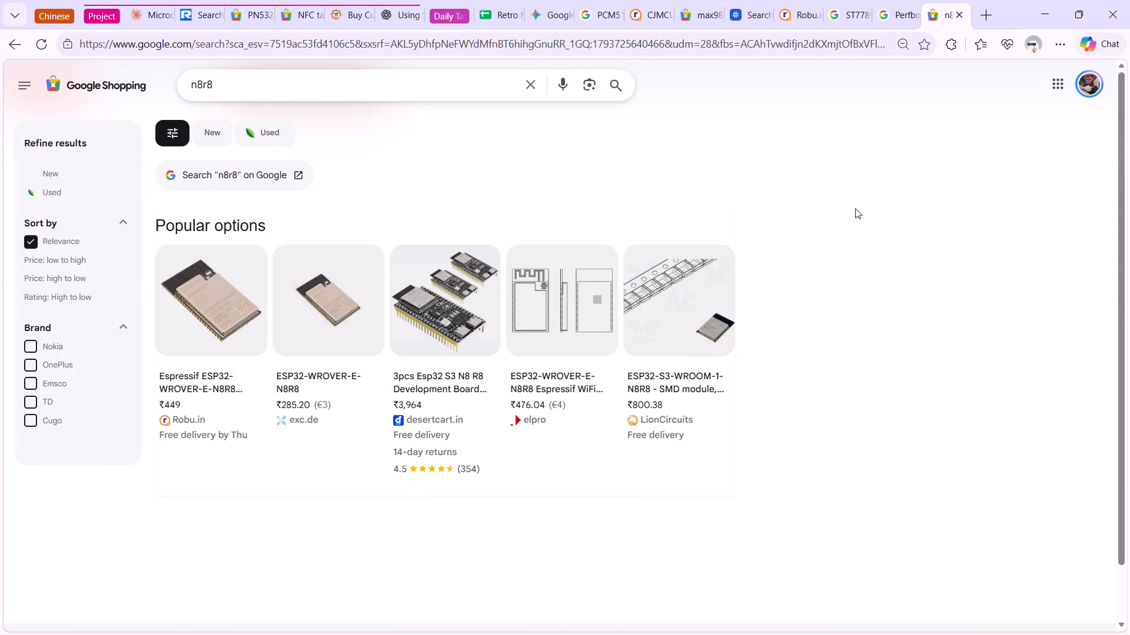
scroll(855, 208, "down", 4)
scroll(855, 208, "up", 4)
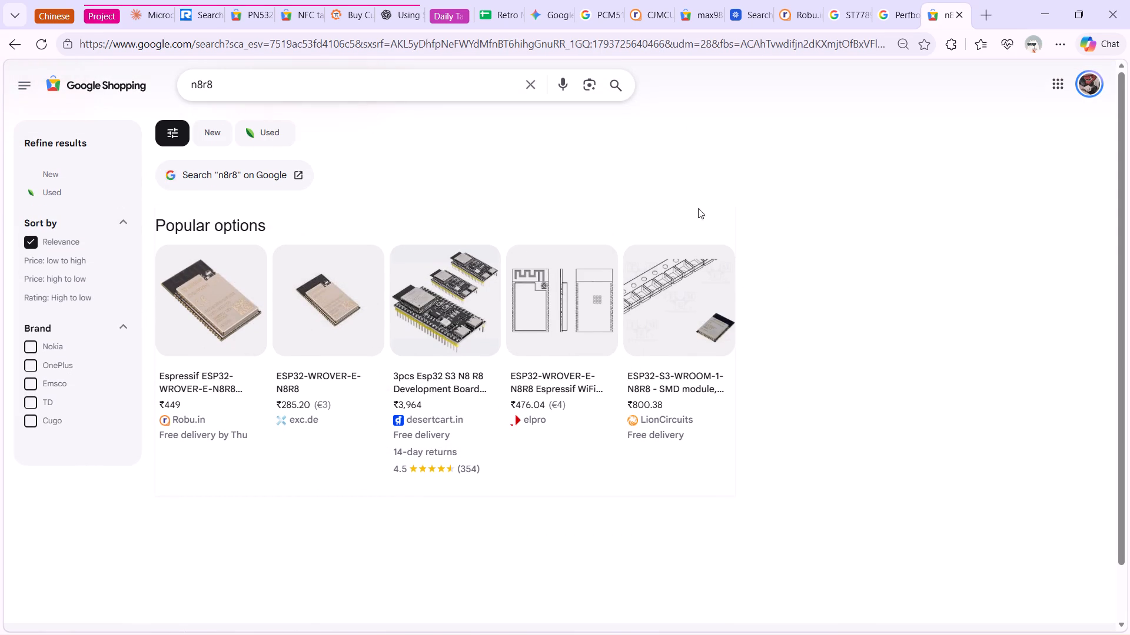
Check the n8r8 web results, including the Robu.in ESP32-S3-DevKitC-1-N8R8 page, and return to the shopping listings.
left_click(267, 176)
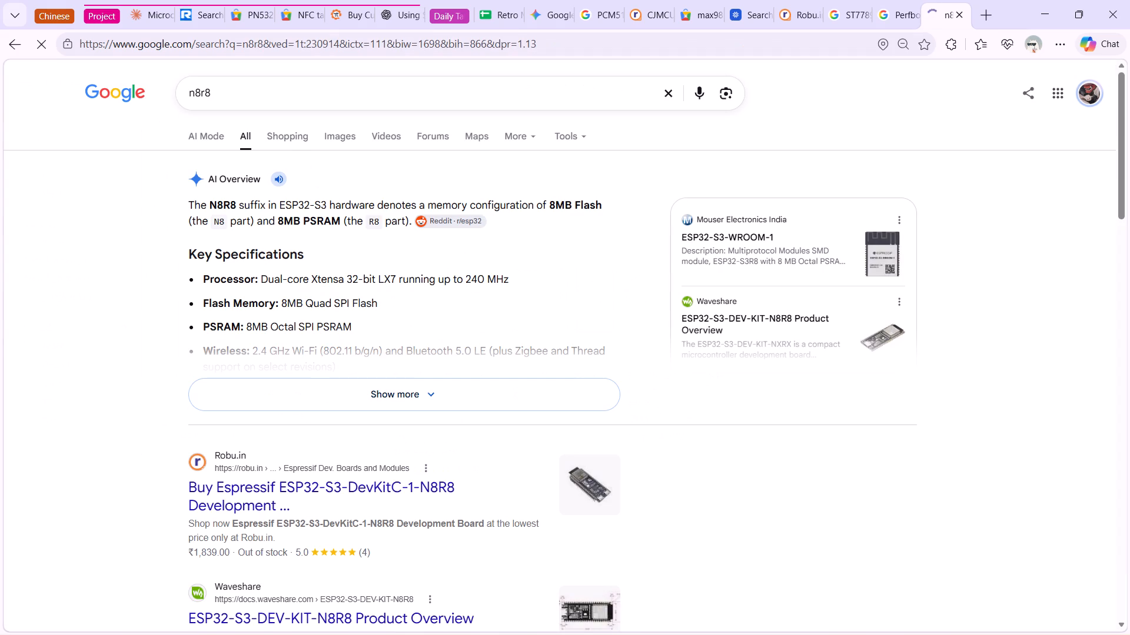
scroll(350, 365, "down", 1)
left_click(287, 424)
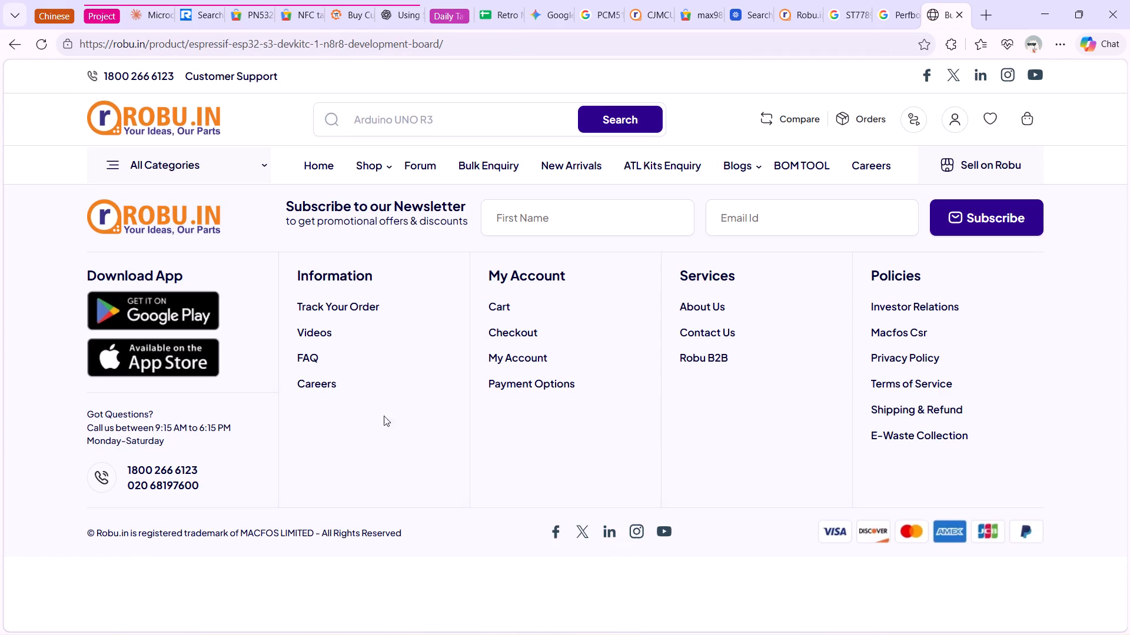
scroll(441, 472, "up", 2)
left_click_drag(693, 459, 722, 459)
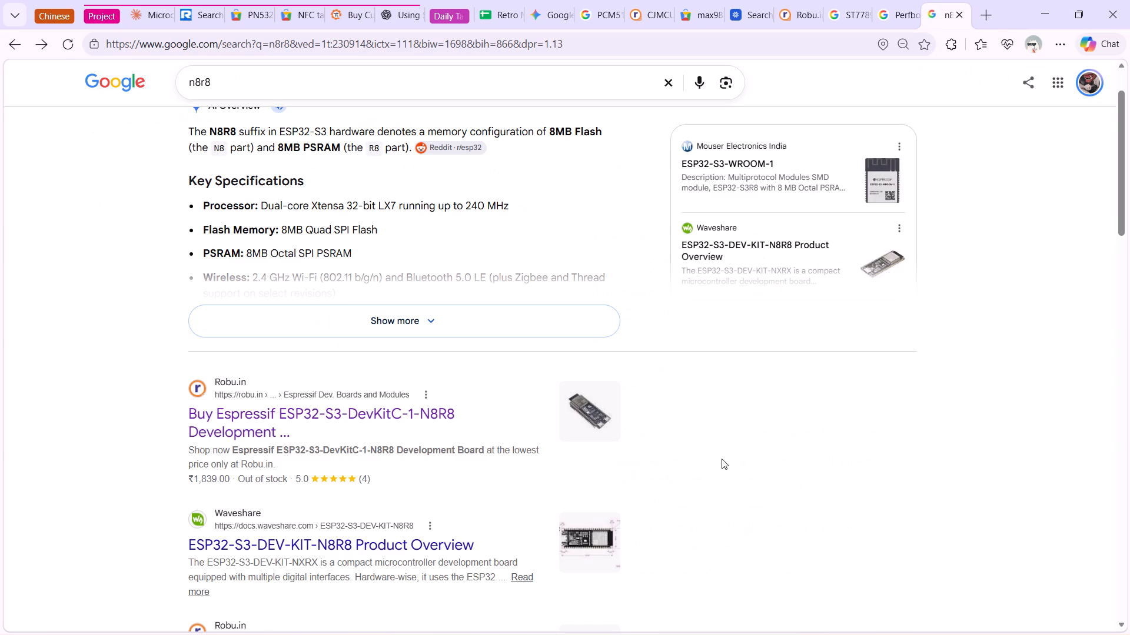
scroll(360, 462, "down", 3)
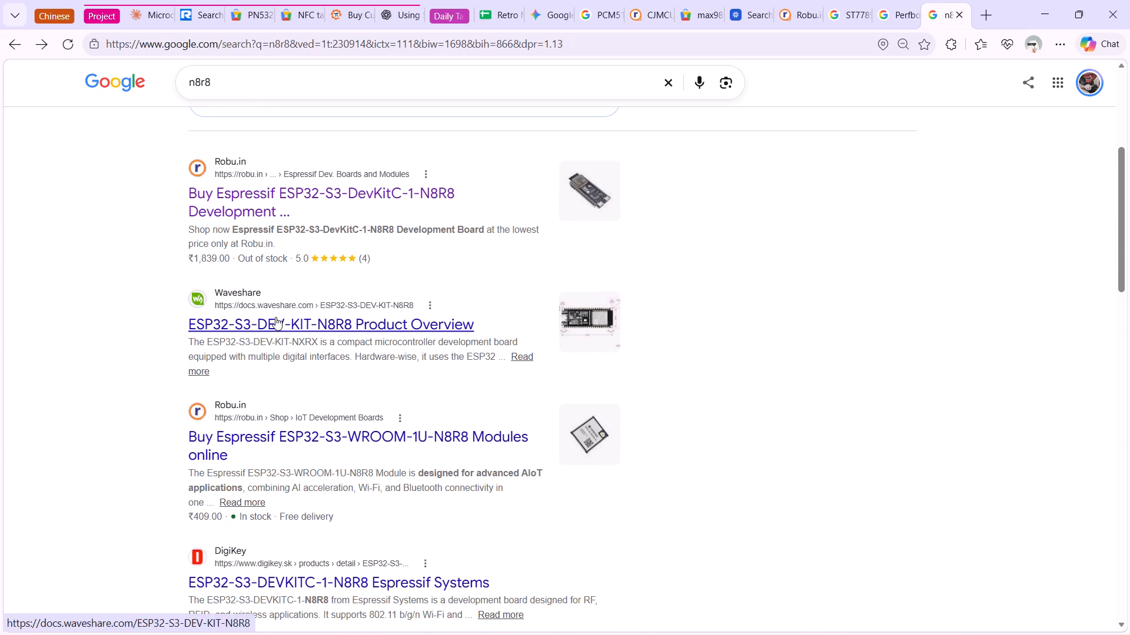
scroll(280, 432, "up", 2)
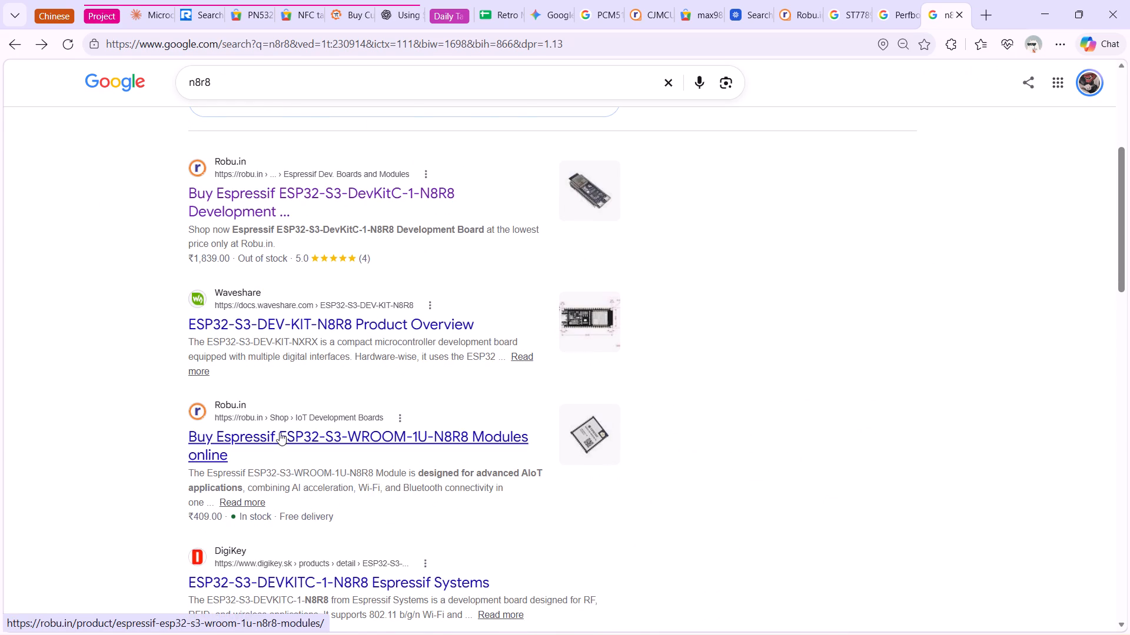
scroll(280, 432, "up", 8)
left_click(287, 145)
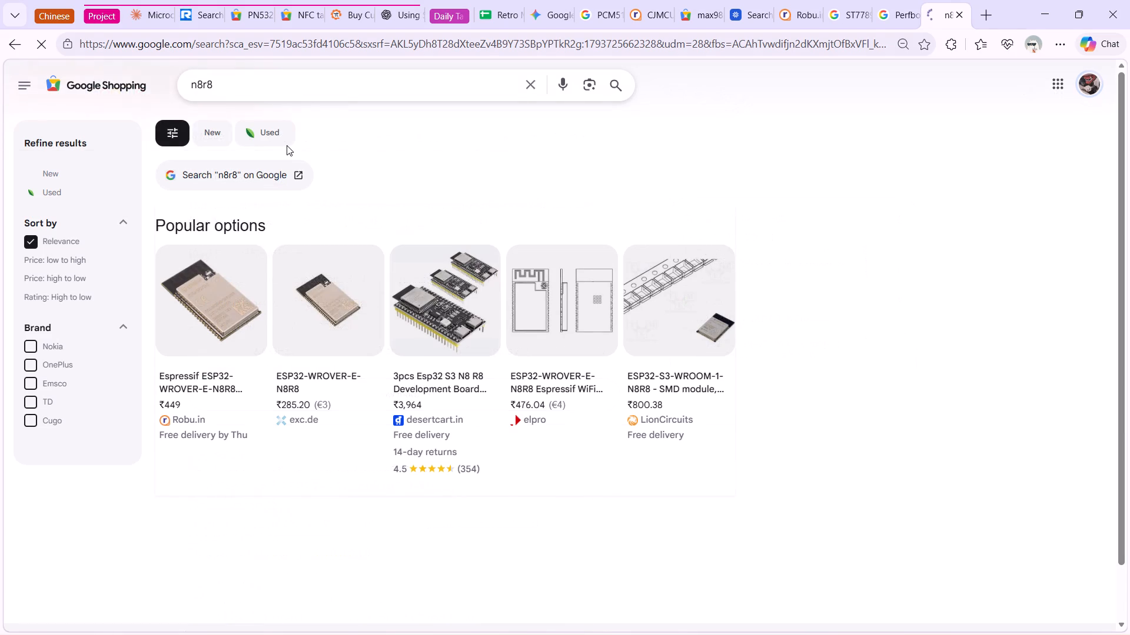
scroll(410, 310, "down", 3)
scroll(410, 307, "up", 4)
Search Google Shopping for n16r8 again and view the Quartz Components ESP32E-N16R8 dual C-Type board listing.
left_click(202, 91)
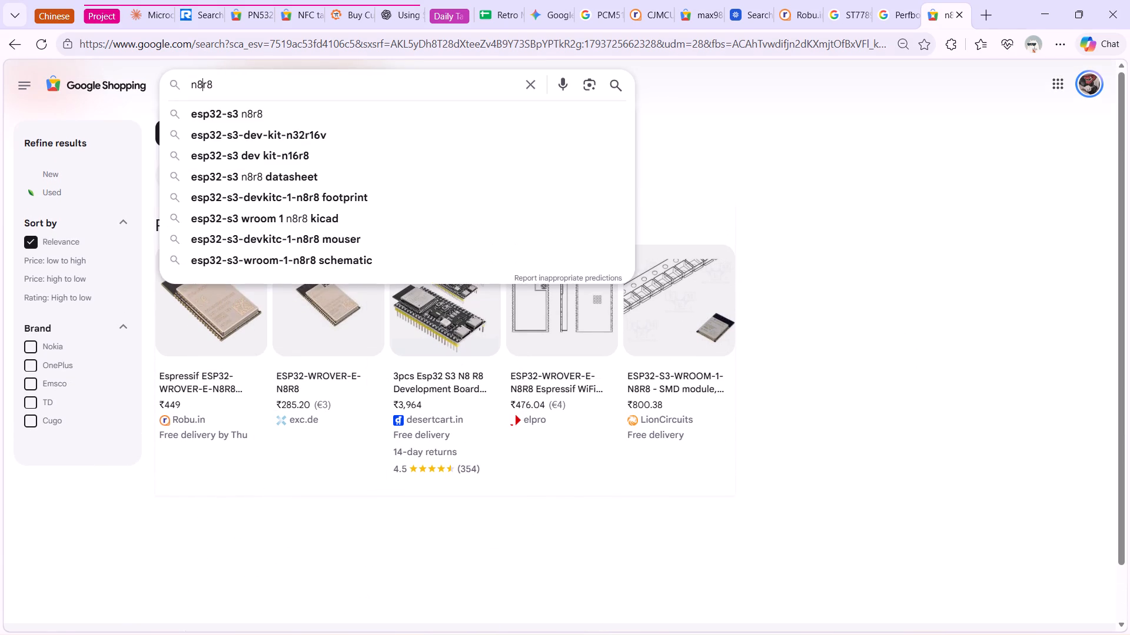
key("BackSpace")
type("16")
key("Return")
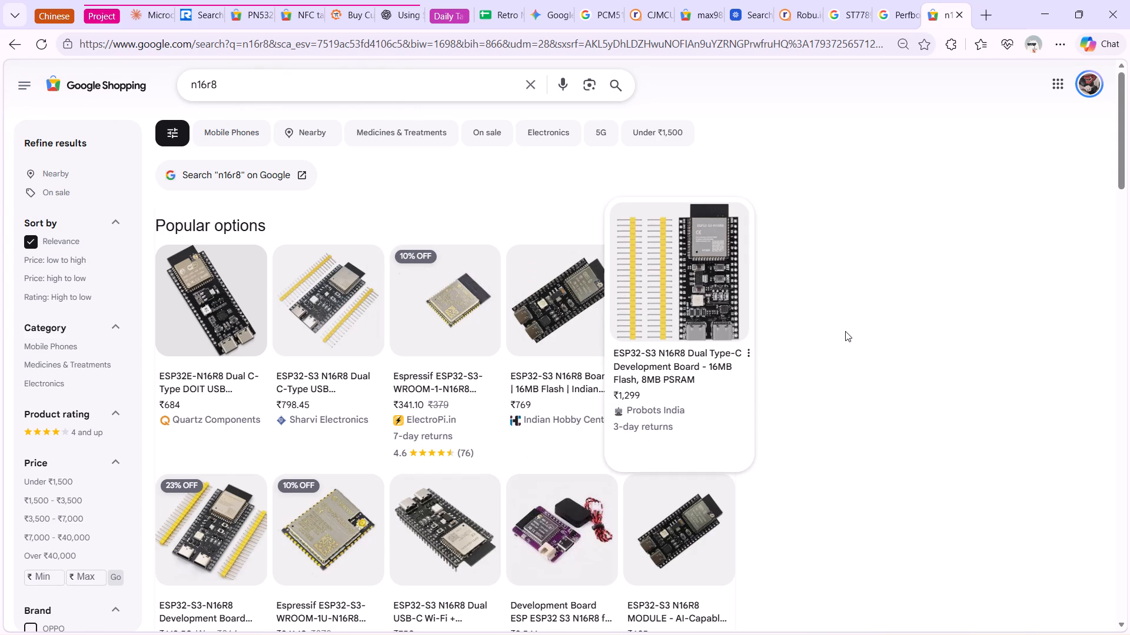
scroll(845, 331, "down", 3)
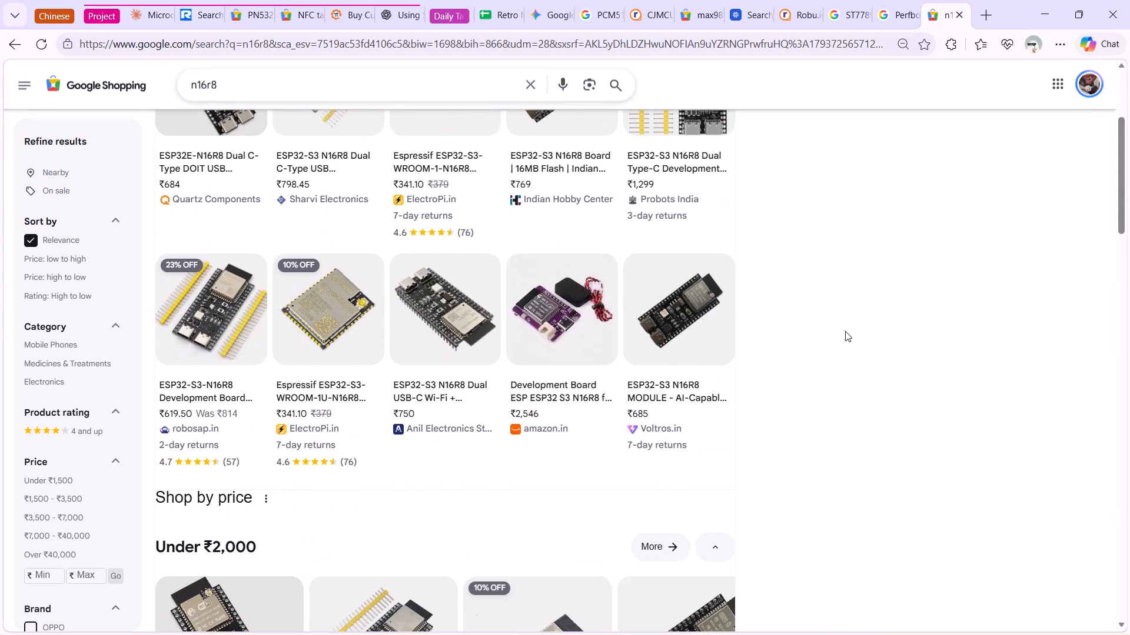
scroll(607, 297, "up", 2)
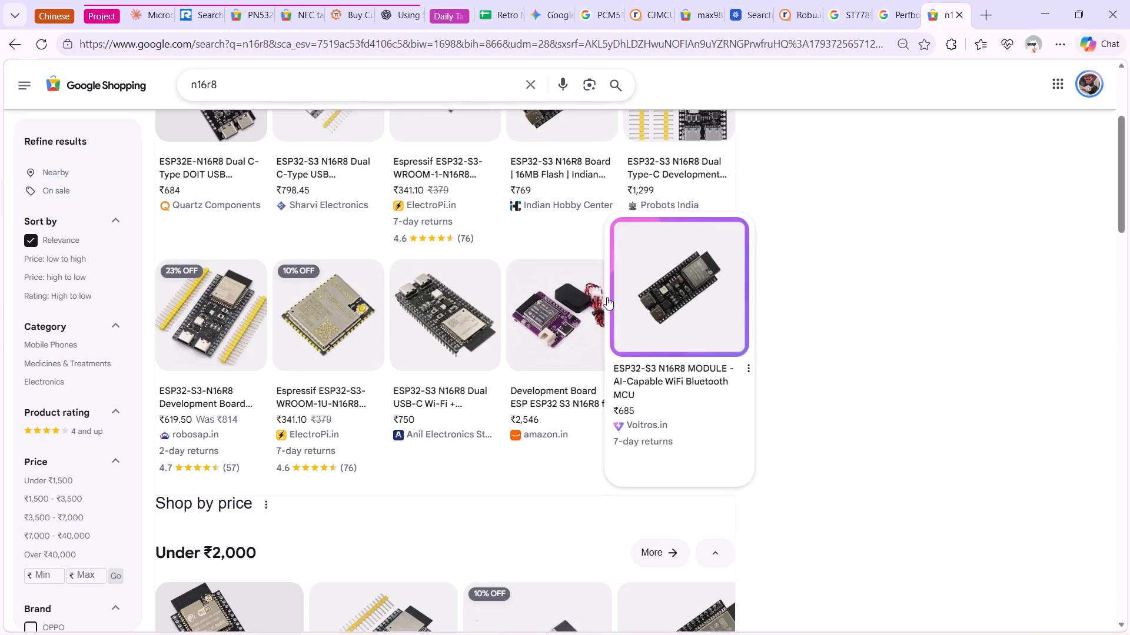
scroll(607, 297, "up", 3)
left_click(198, 363)
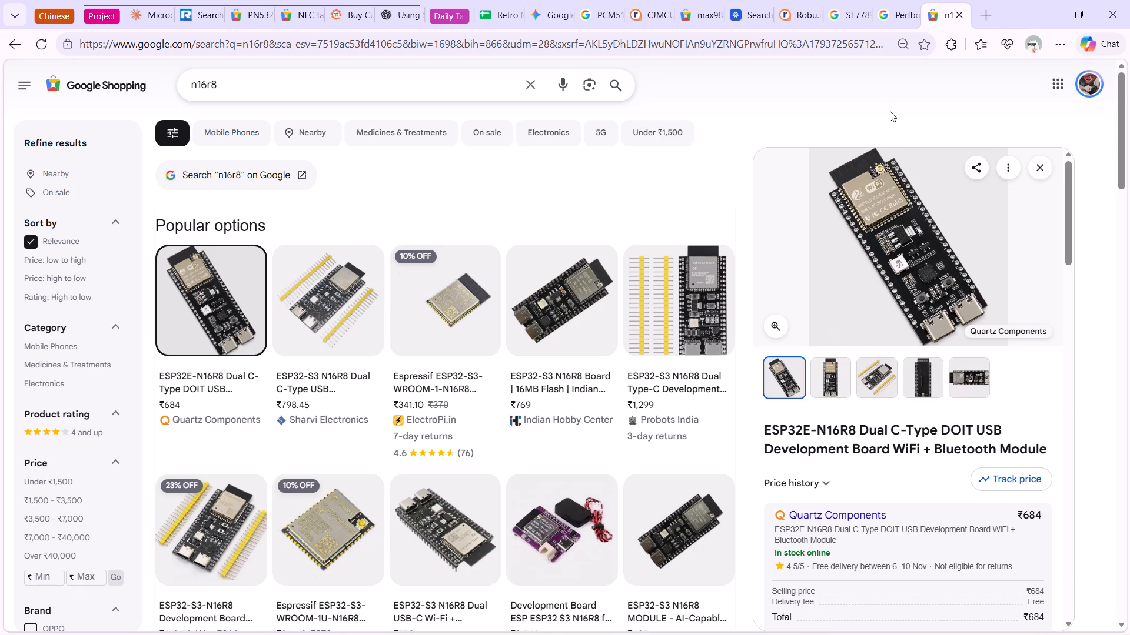
Close the Quartz Components board preview and search Google Shopping again with "esp32 s3" added before n16r8.
left_click(932, 109)
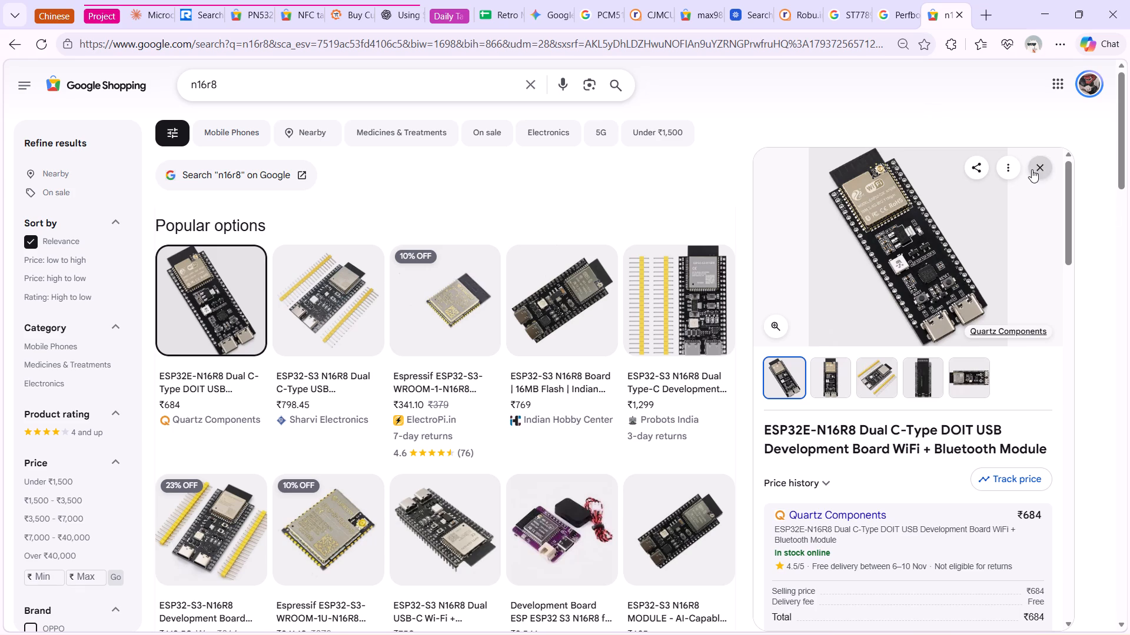
left_click(1032, 169)
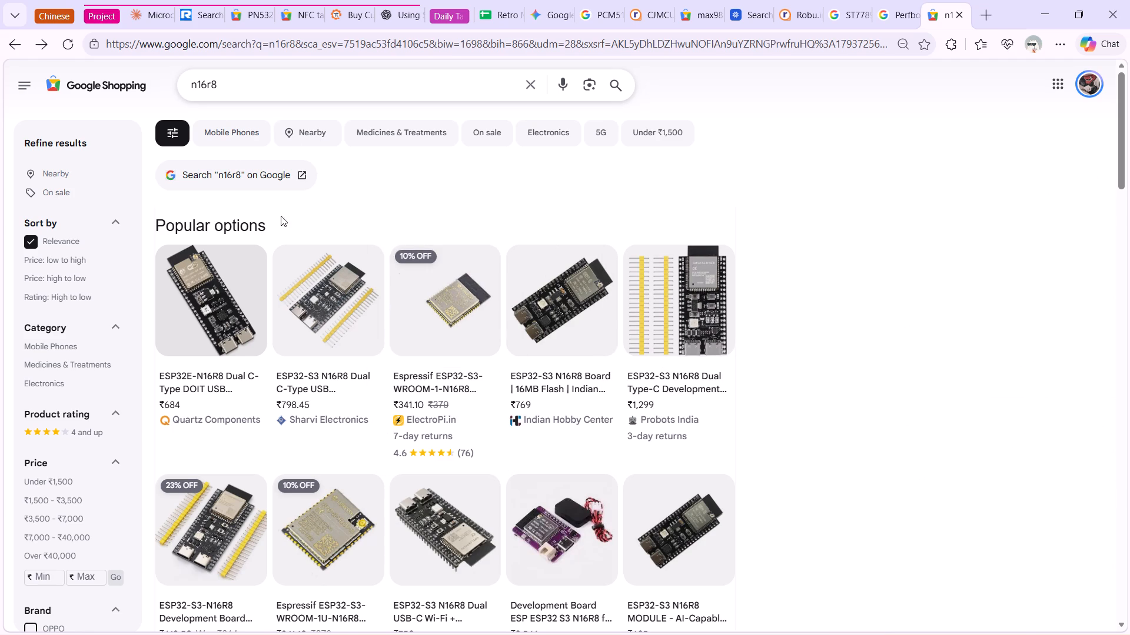
left_click(188, 81)
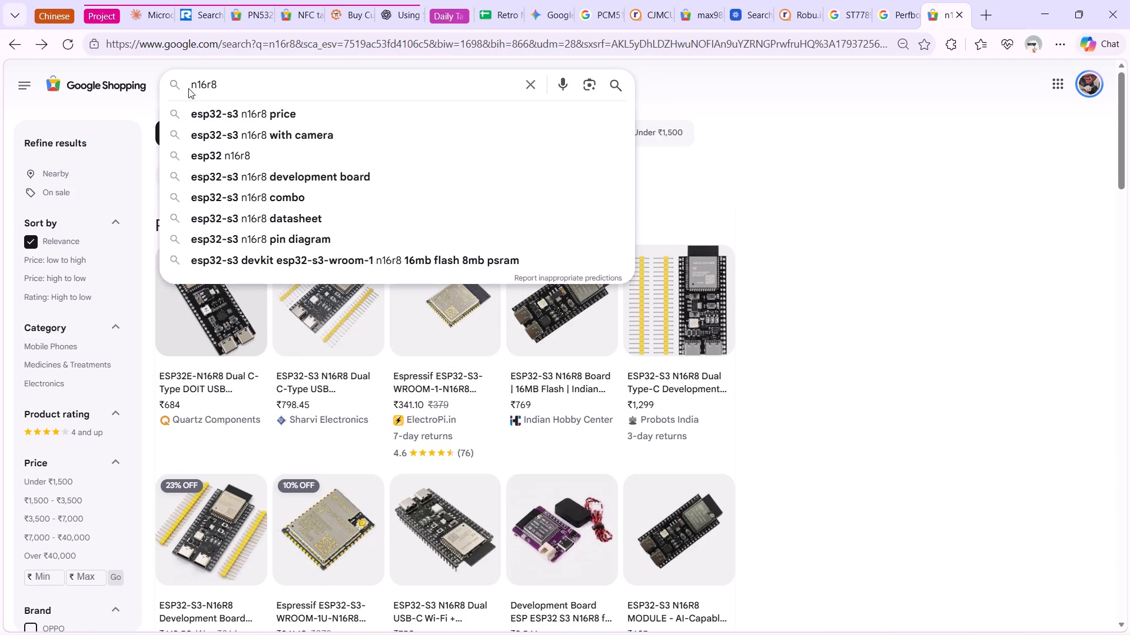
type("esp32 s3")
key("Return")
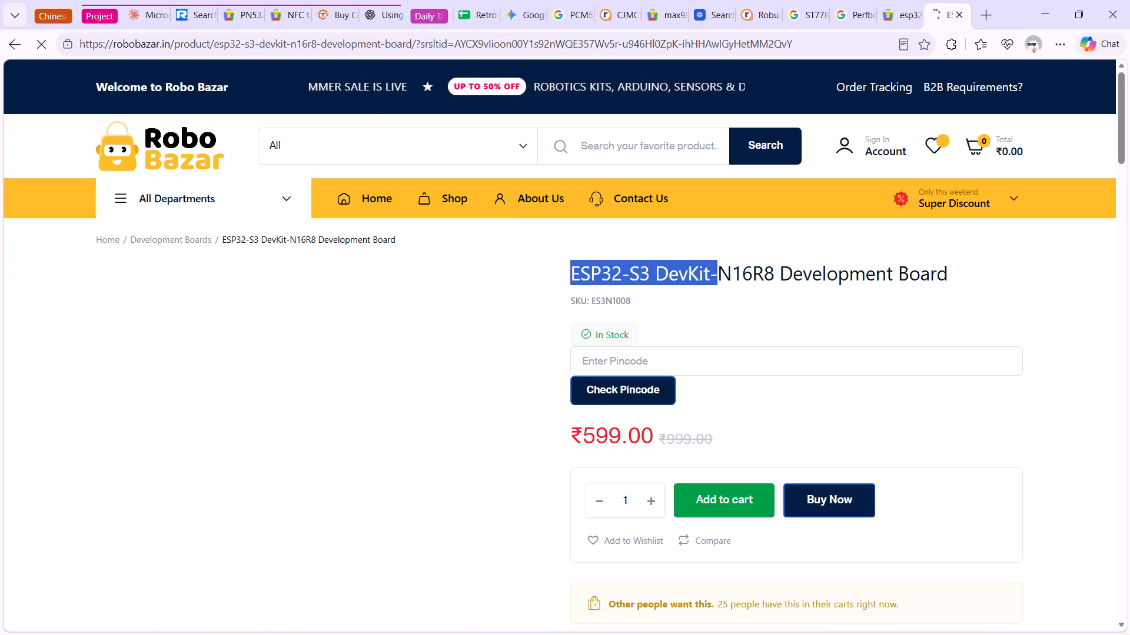
left_click_drag(716, 272, 783, 274)
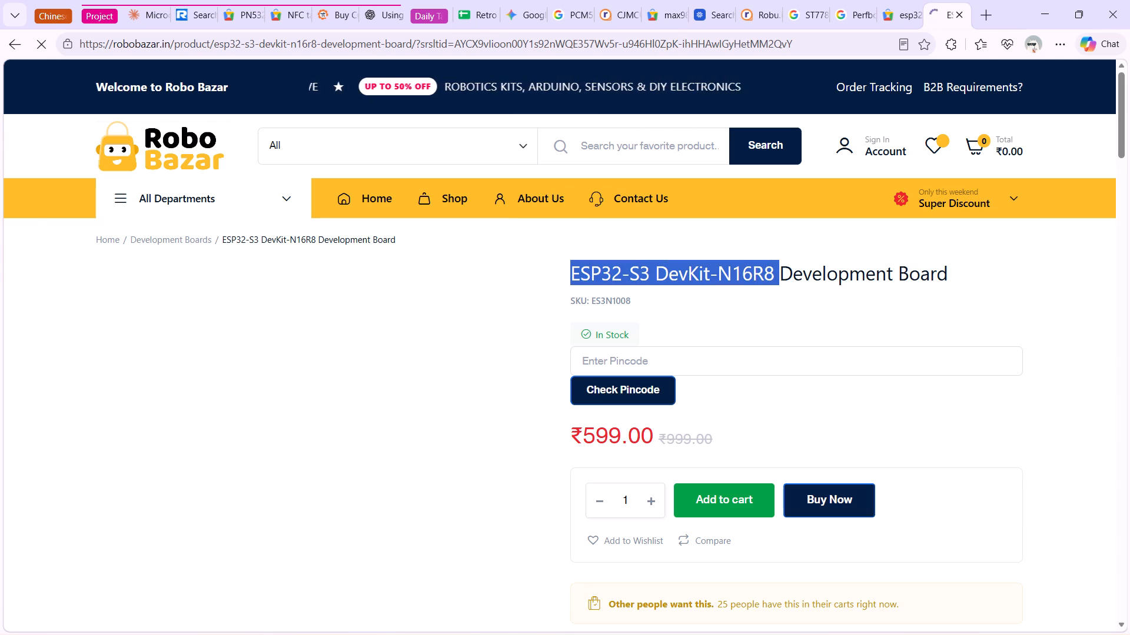
left_click_drag(783, 274, 775, 274)
key("ctrl+c")
key("ctrl+c")
key("ctrl+c")
left_click(476, 11)
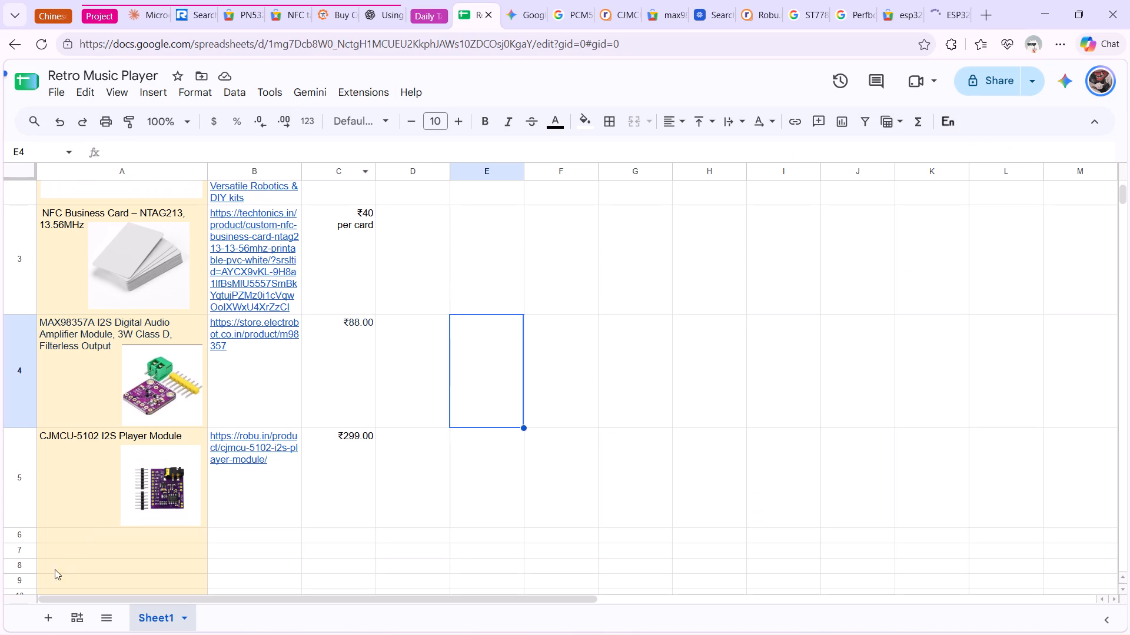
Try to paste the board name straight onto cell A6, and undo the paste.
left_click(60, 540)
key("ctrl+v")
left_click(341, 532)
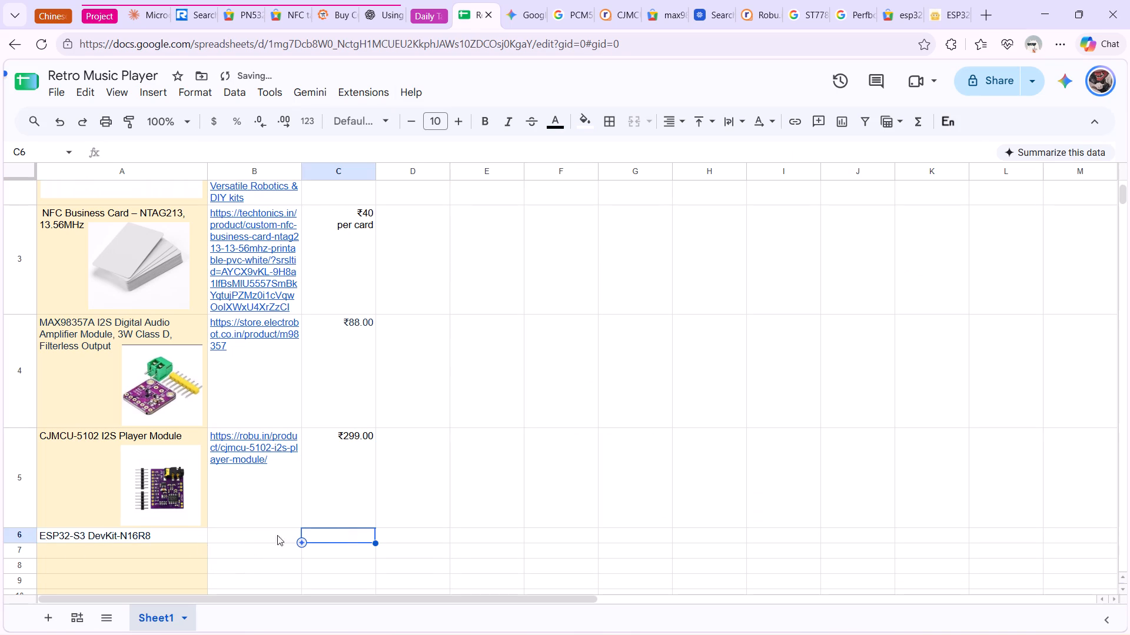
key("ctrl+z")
Enter ESP32-S3 DevKit-N16R8 inside cell A6 as plain text, keeping the column's fill colour.
left_click(101, 527)
double_click(93, 539)
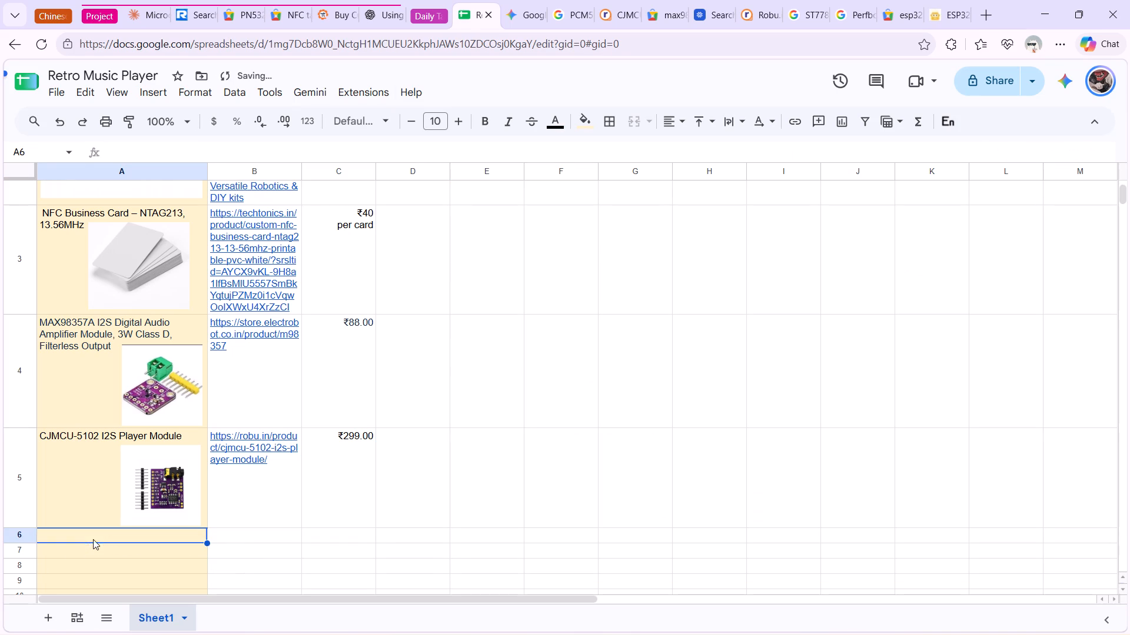
key("ctrl+v")
left_click(325, 539)
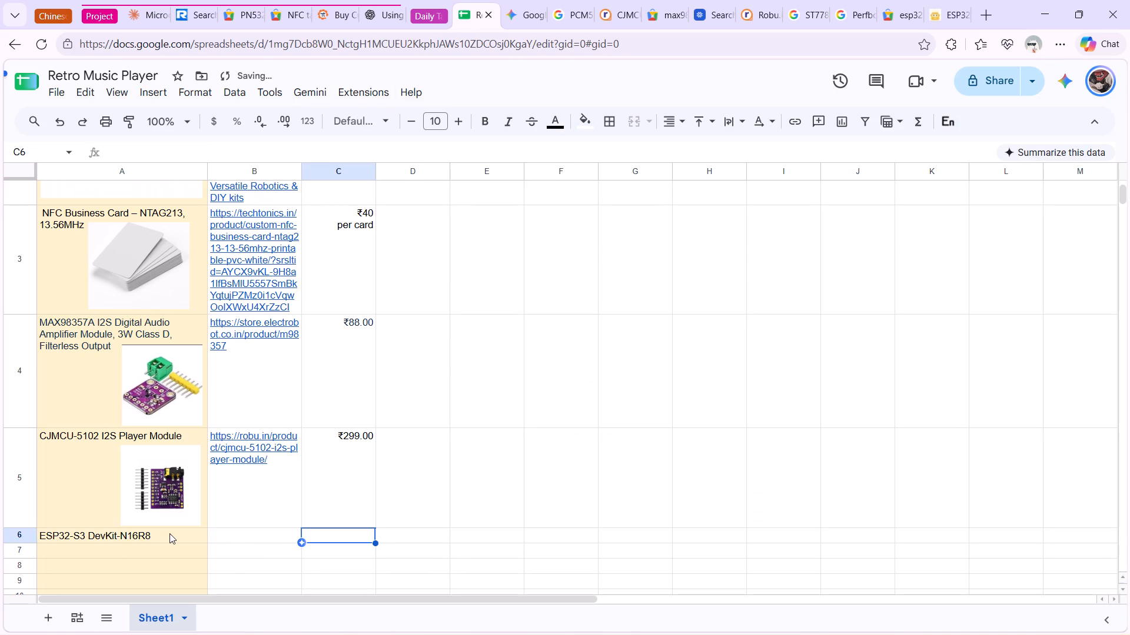
left_click(171, 533)
double_click(171, 533)
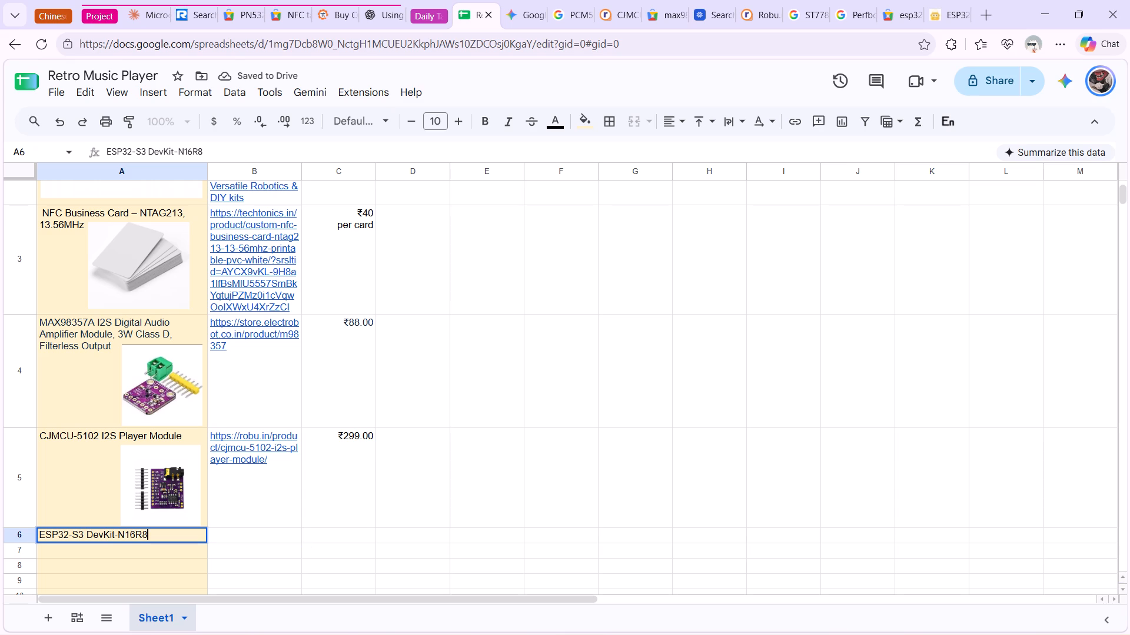
Copy the Robo Bazar product page's web address and enter it as the board's link in cell B6.
left_click(955, 0)
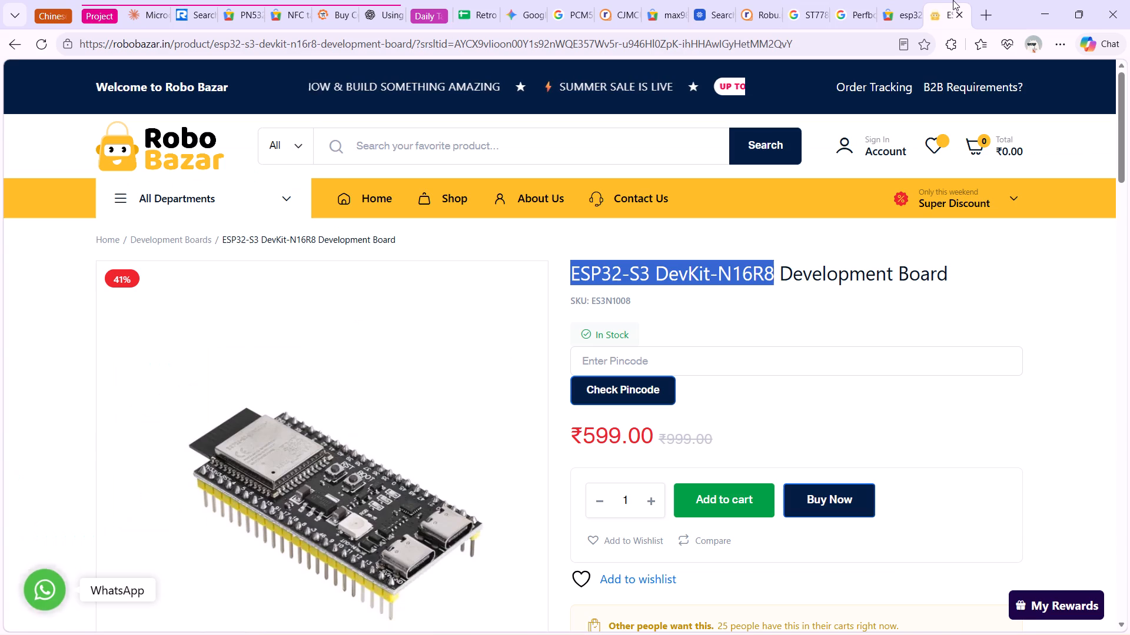
double_click(461, 42)
key("ctrl+a")
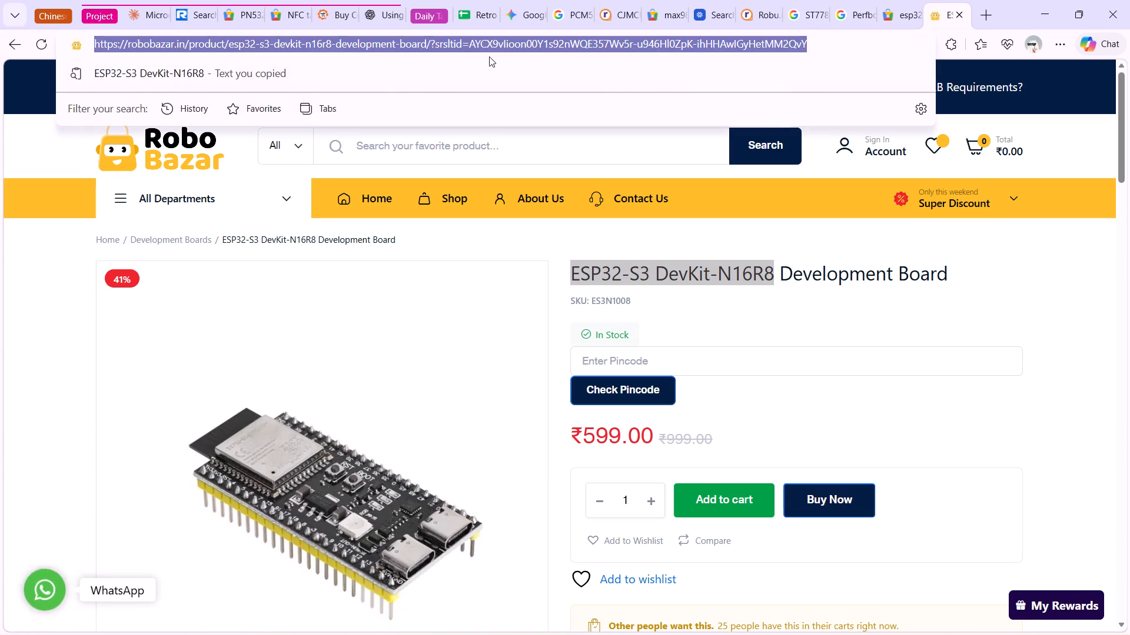
left_click(499, 55)
left_click(510, 41)
key("ctrl+a")
key("ctrl+c")
key("ctrl+c")
left_click(479, 6)
double_click(224, 532)
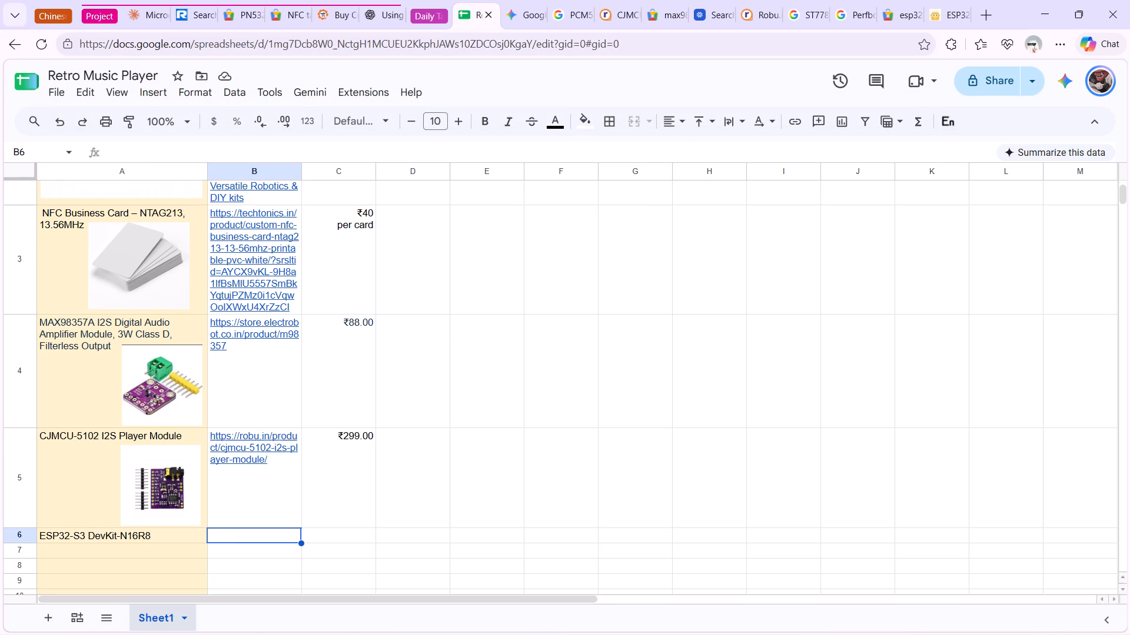
key("ctrl+v")
left_click(433, 574)
Copy the board's 599 price from the Robo Bazar page and enter it in cell C6.
left_click(333, 537)
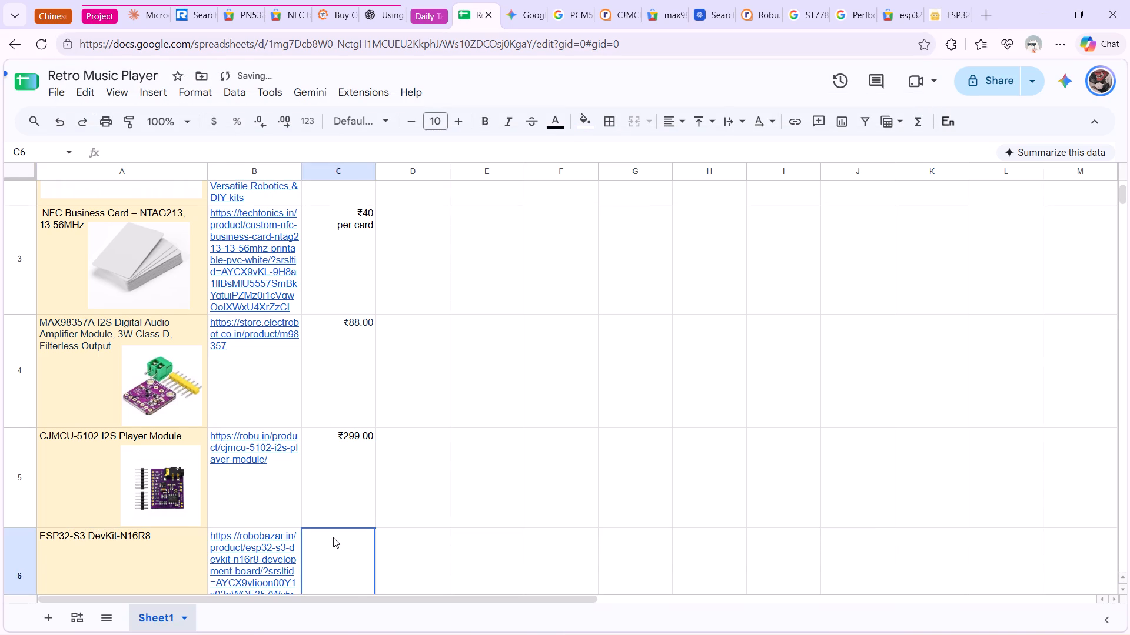
scroll(333, 537, "down", 2)
left_click(946, 6)
left_click(692, 394)
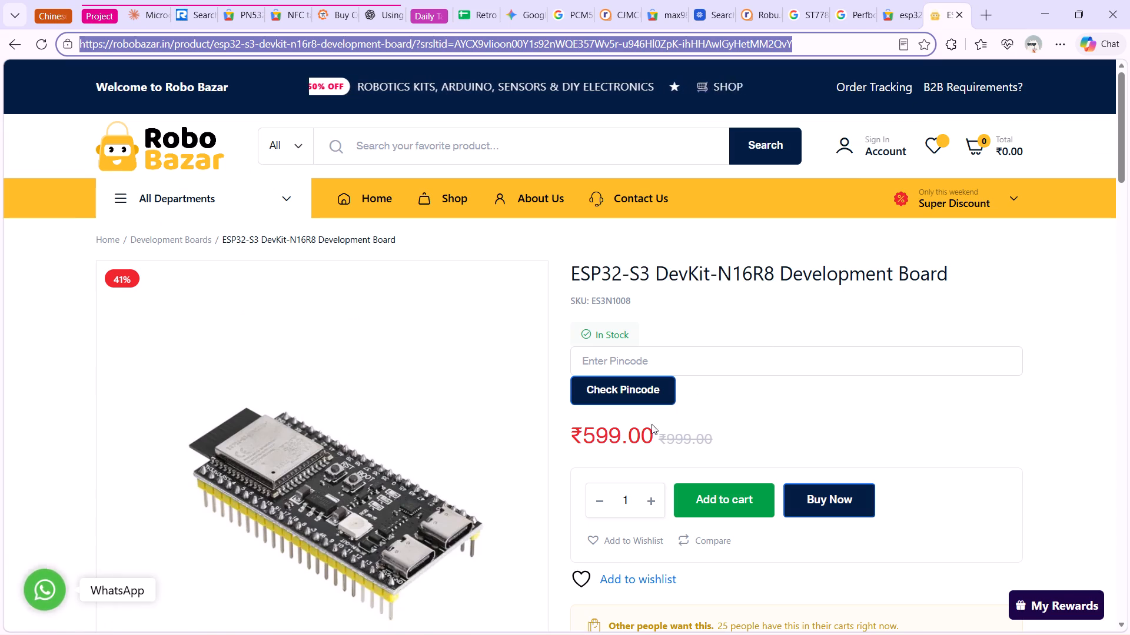
left_click_drag(585, 436, 619, 436)
key("ctrl+c")
key("ctrl+c")
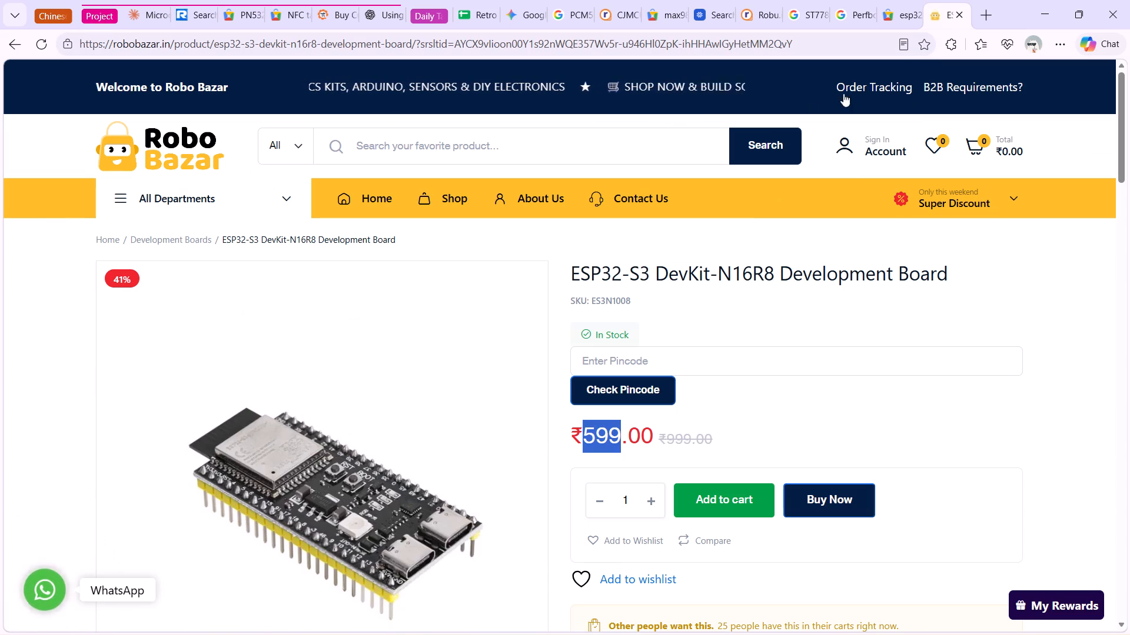
left_click(473, 8)
scroll(277, 432, "down", 1)
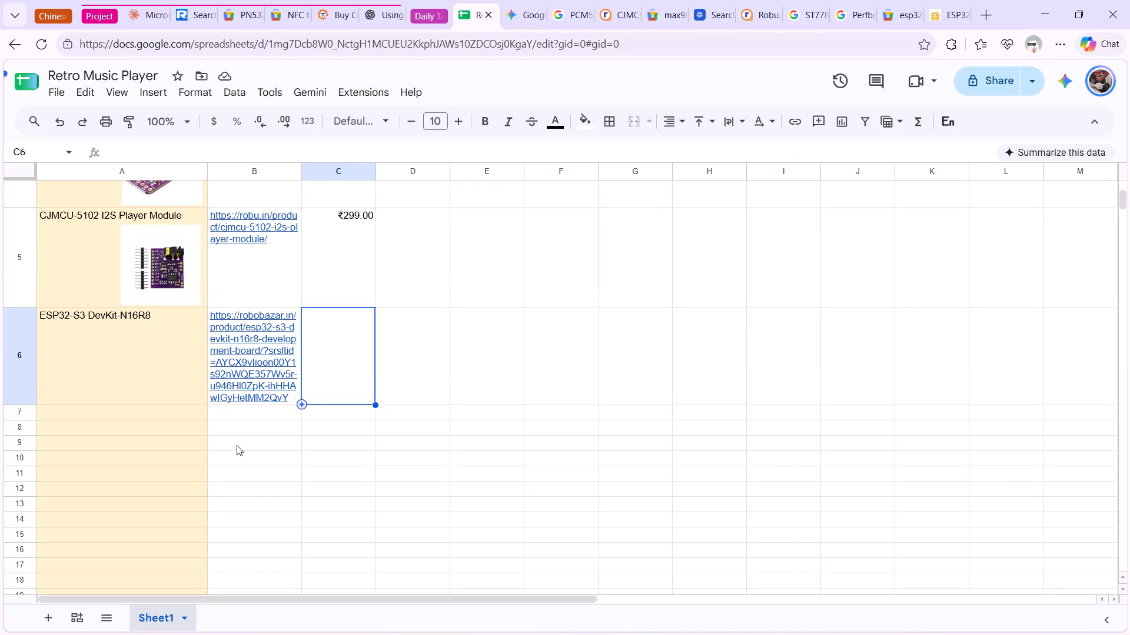
double_click(337, 332)
key("ctrl+v")
left_click(428, 359)
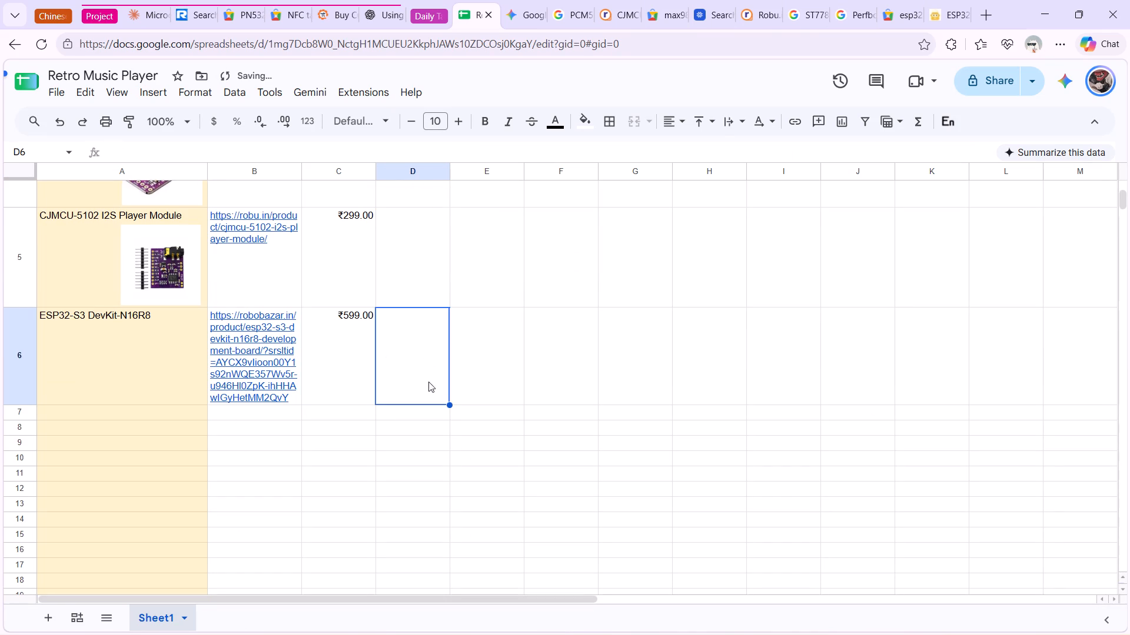
Select cell A6, copy the board's enlarged photo from the Robo Bazar page, and return to the parts sheet.
left_click(115, 323)
left_click(934, 8)
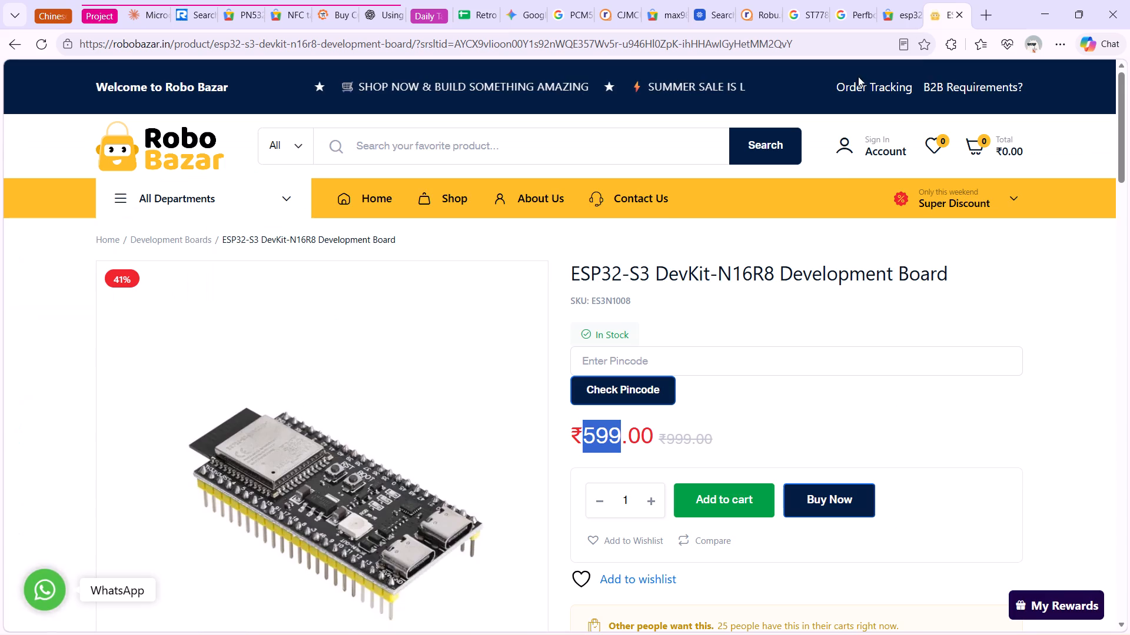
left_click(366, 489)
right_click(563, 317)
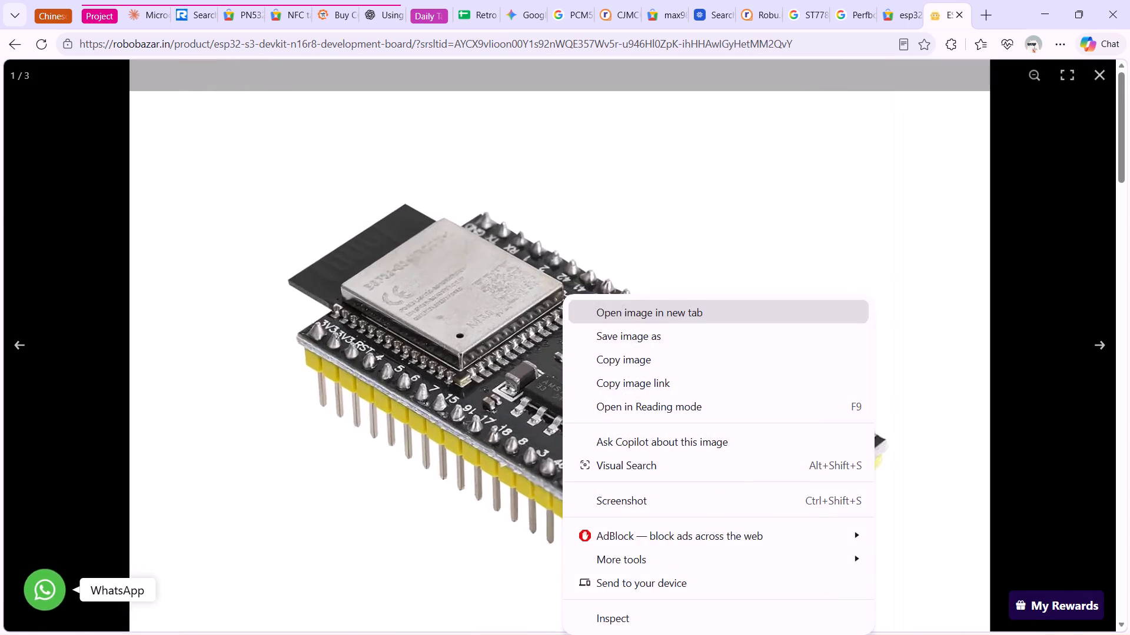
left_click(642, 366)
left_click(470, 8)
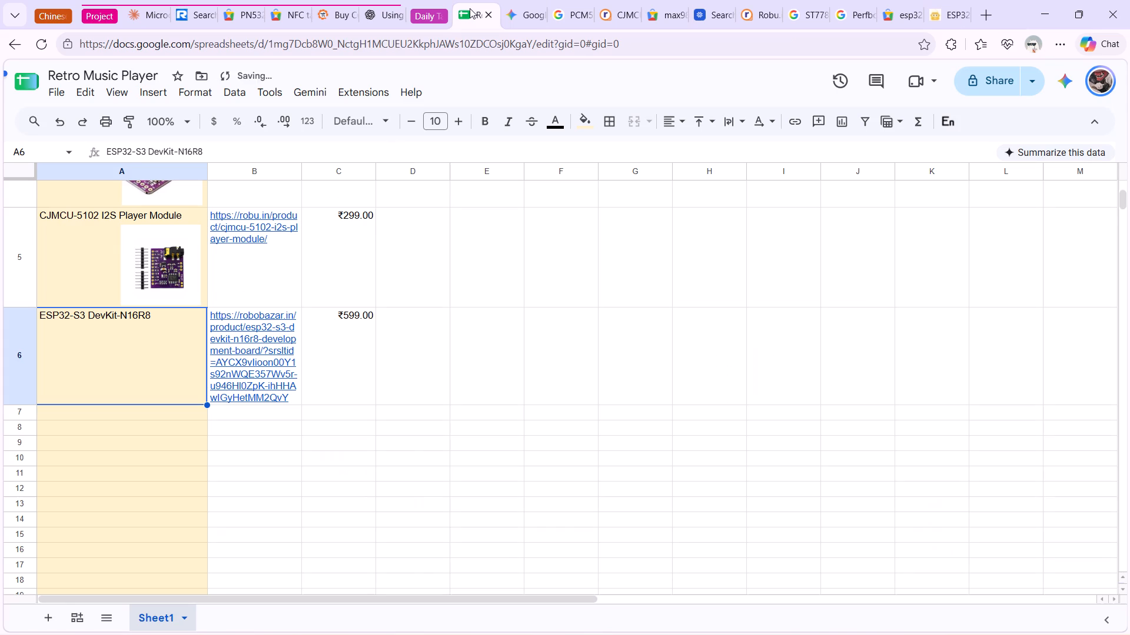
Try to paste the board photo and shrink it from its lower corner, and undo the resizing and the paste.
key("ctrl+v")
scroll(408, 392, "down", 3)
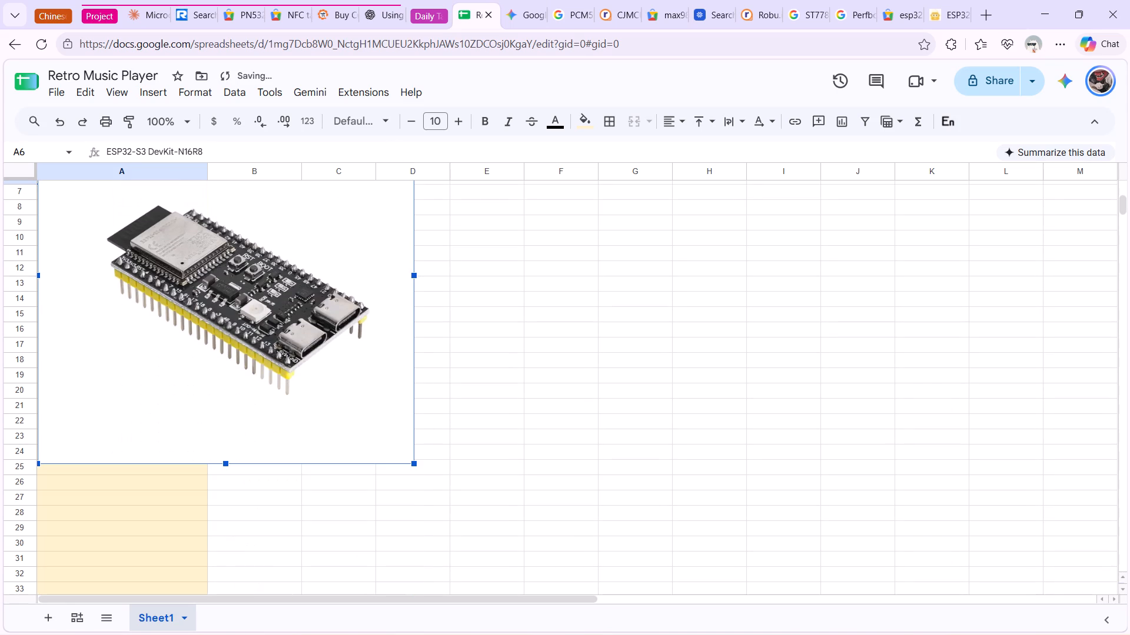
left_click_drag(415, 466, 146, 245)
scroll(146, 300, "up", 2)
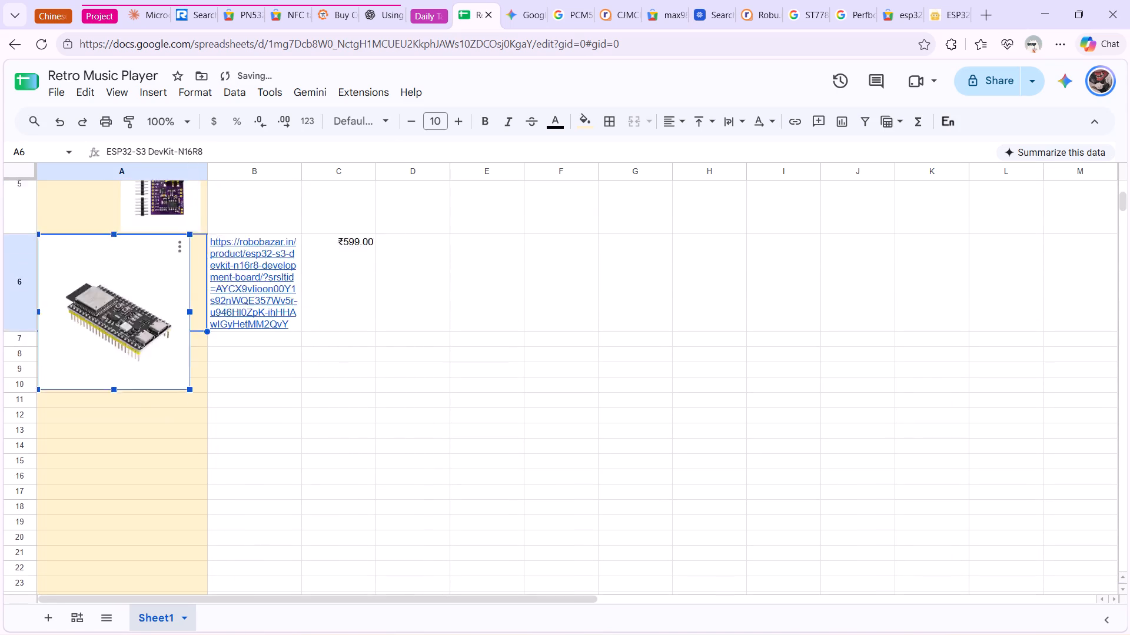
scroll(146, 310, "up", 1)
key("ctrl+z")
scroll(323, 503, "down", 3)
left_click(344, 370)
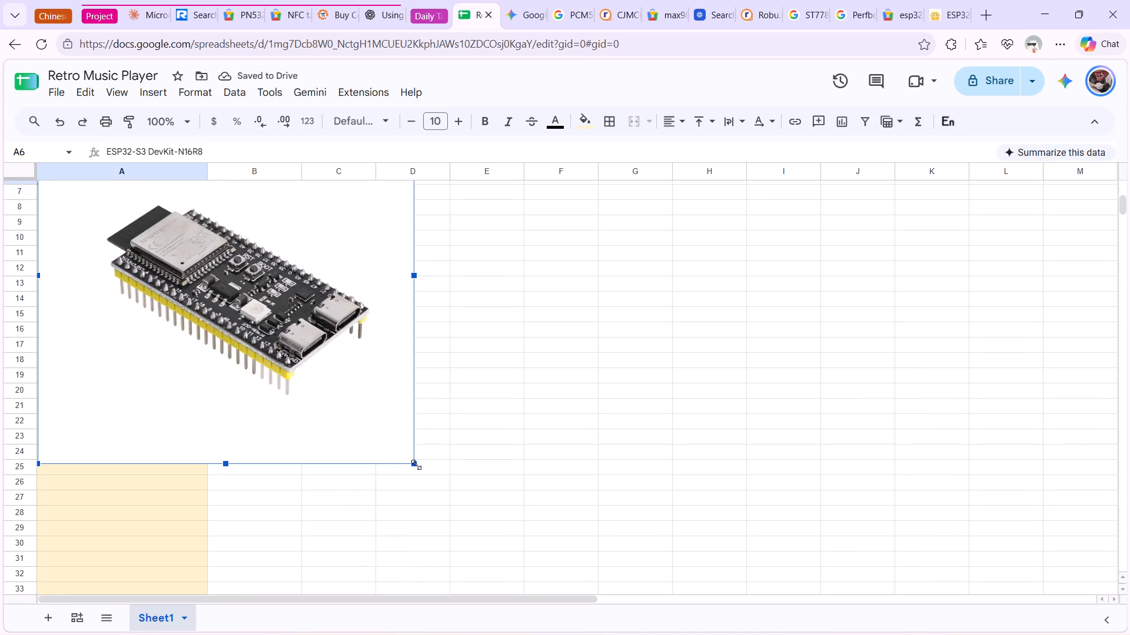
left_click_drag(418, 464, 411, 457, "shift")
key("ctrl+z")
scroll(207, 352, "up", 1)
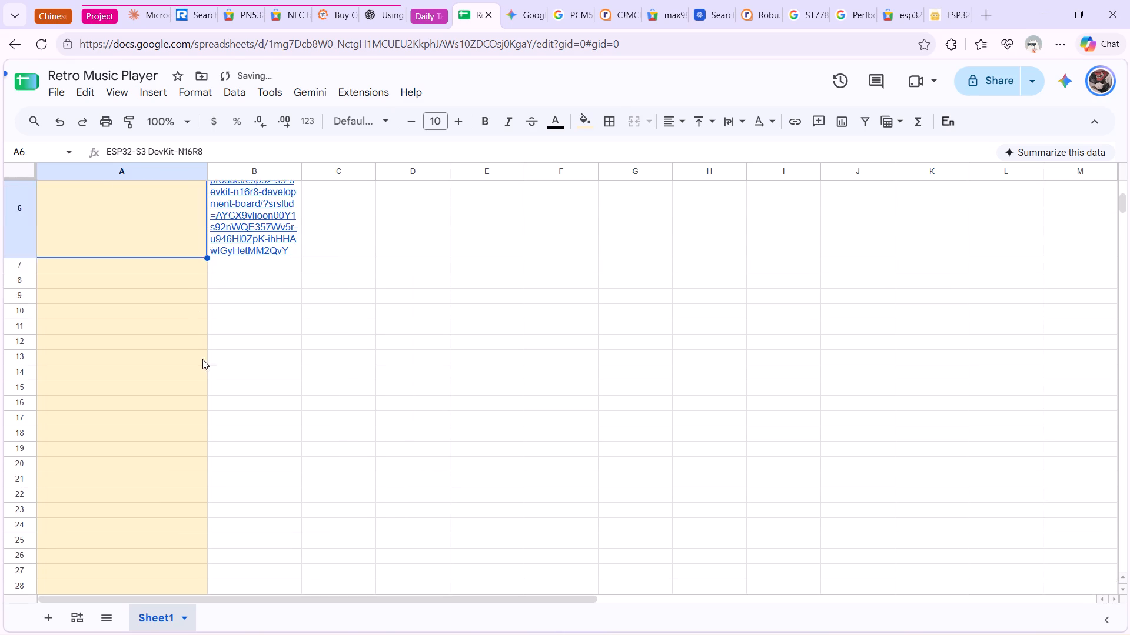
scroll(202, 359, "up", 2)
Paste the board photo over the sheet, shrink it to thumbnail size, and fit it inside cell A6 below the name.
key("ctrl+v")
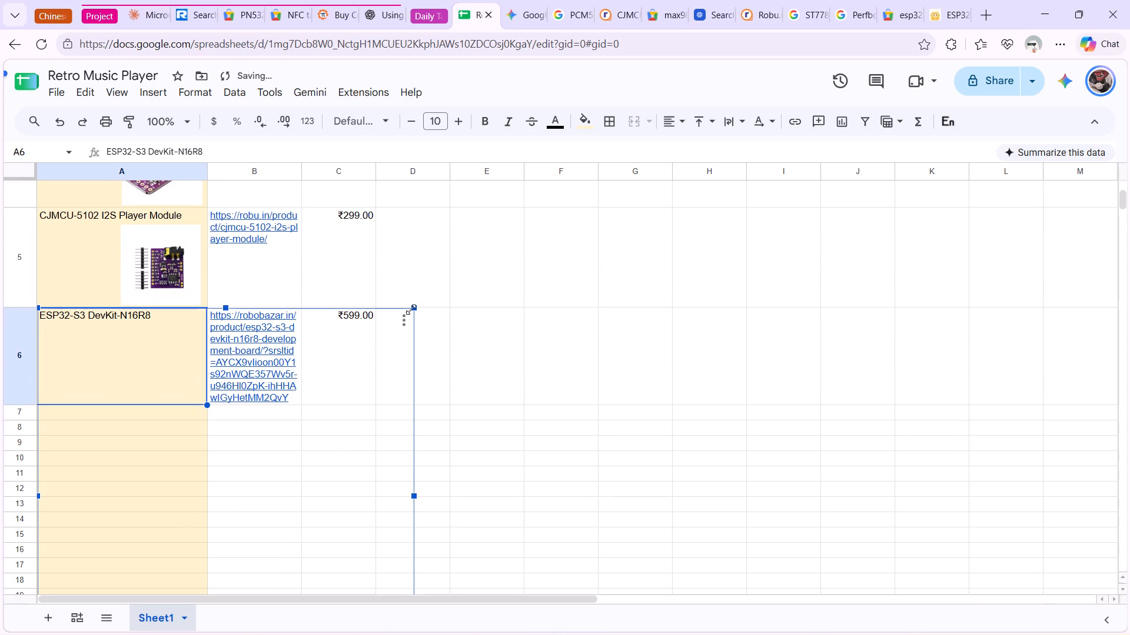
left_click_drag(411, 309, 142, 525, "shift")
left_click_drag(128, 562, 135, 505)
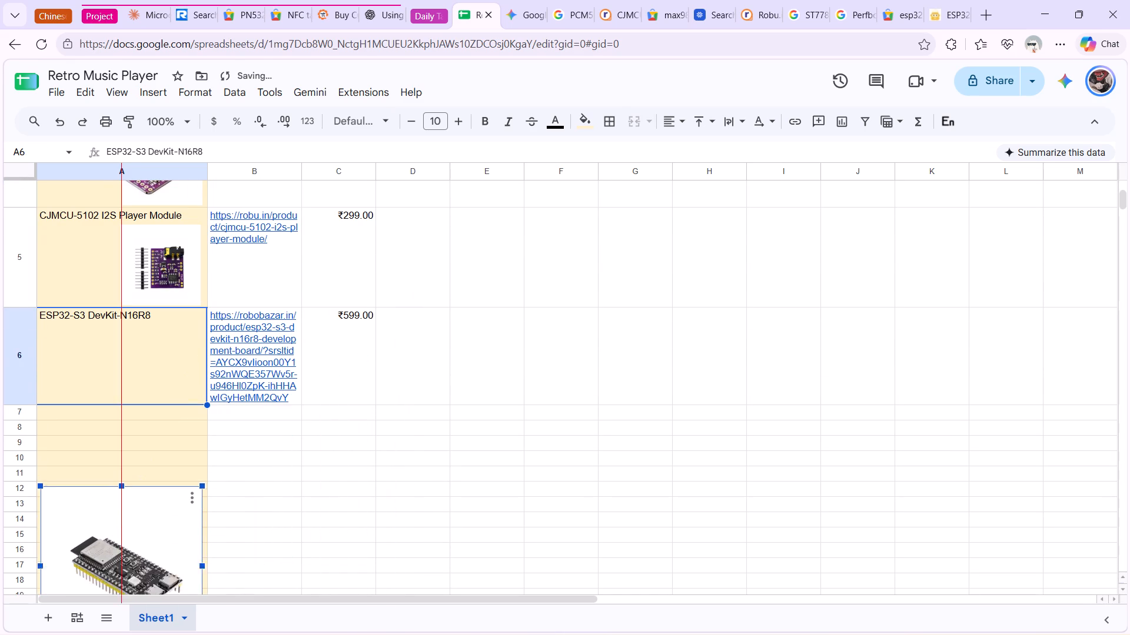
left_click_drag(135, 505, 137, 327)
left_click_drag(202, 287, 138, 372, "shift")
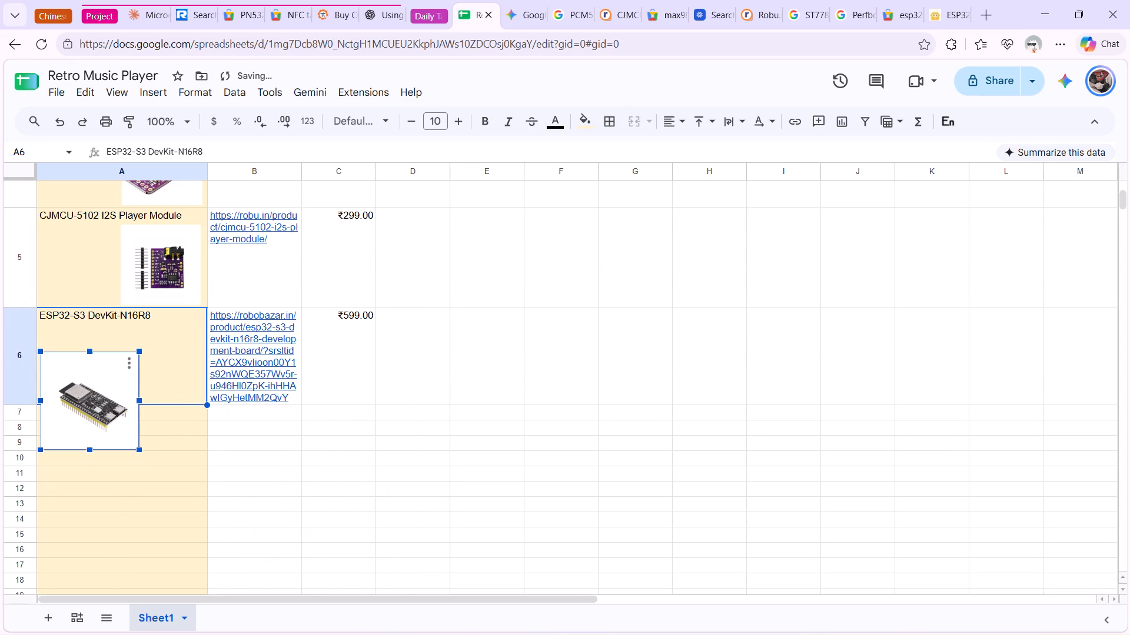
left_click_drag(89, 424, 151, 384)
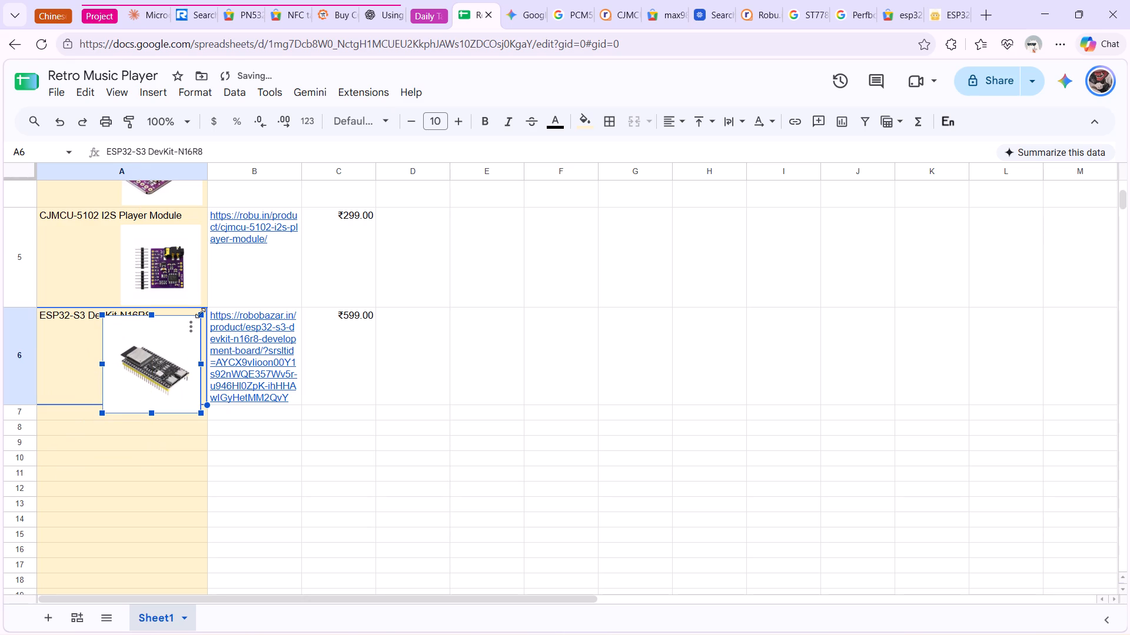
left_click_drag(202, 313, 182, 329, "shift")
left_click_drag(144, 387, 169, 372)
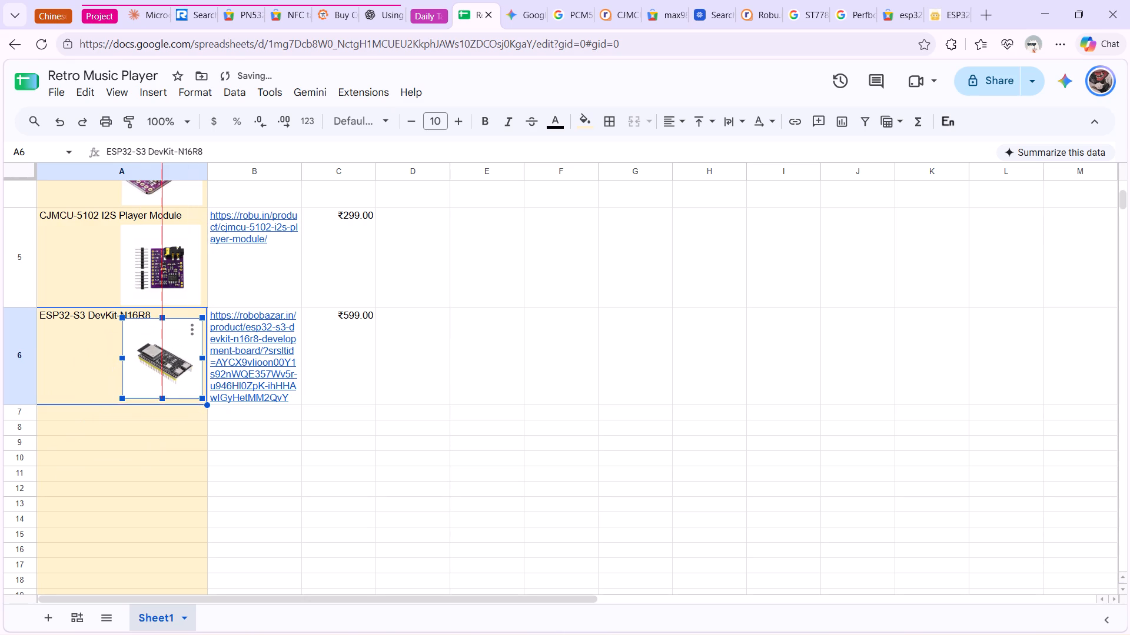
left_click_drag(169, 372, 169, 375)
left_click(331, 458)
left_click(49, 406)
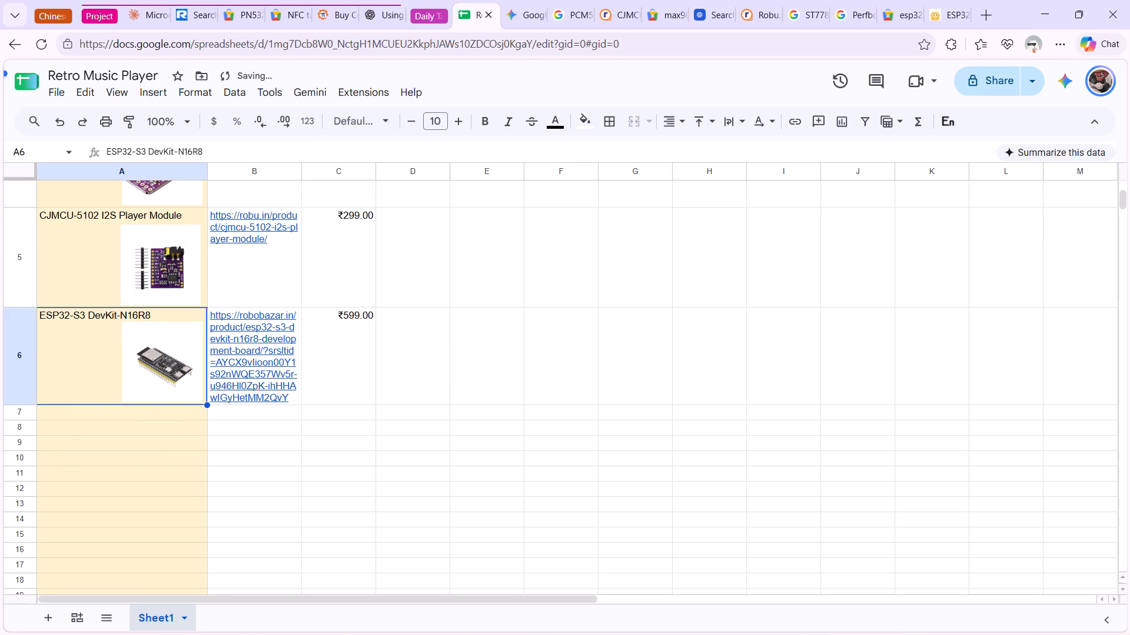
Make row 6 taller, move the board photo to the left side of cell A6, and enlarge it to fill the added height.
left_click_drag(22, 404, 22, 444)
left_click(147, 372)
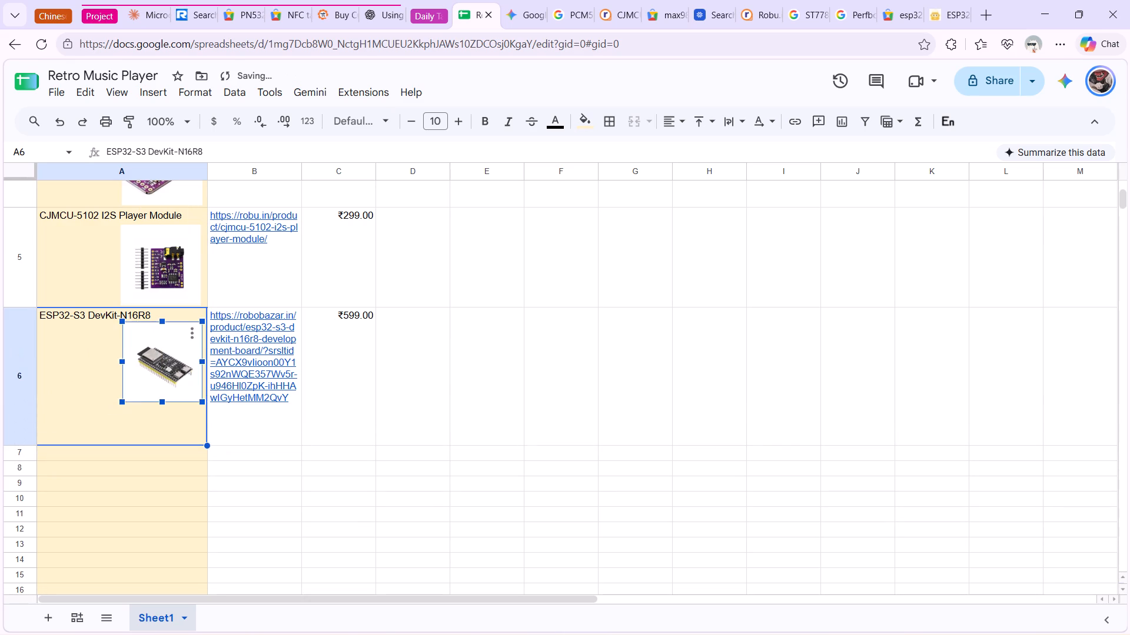
left_click_drag(155, 362, 71, 363)
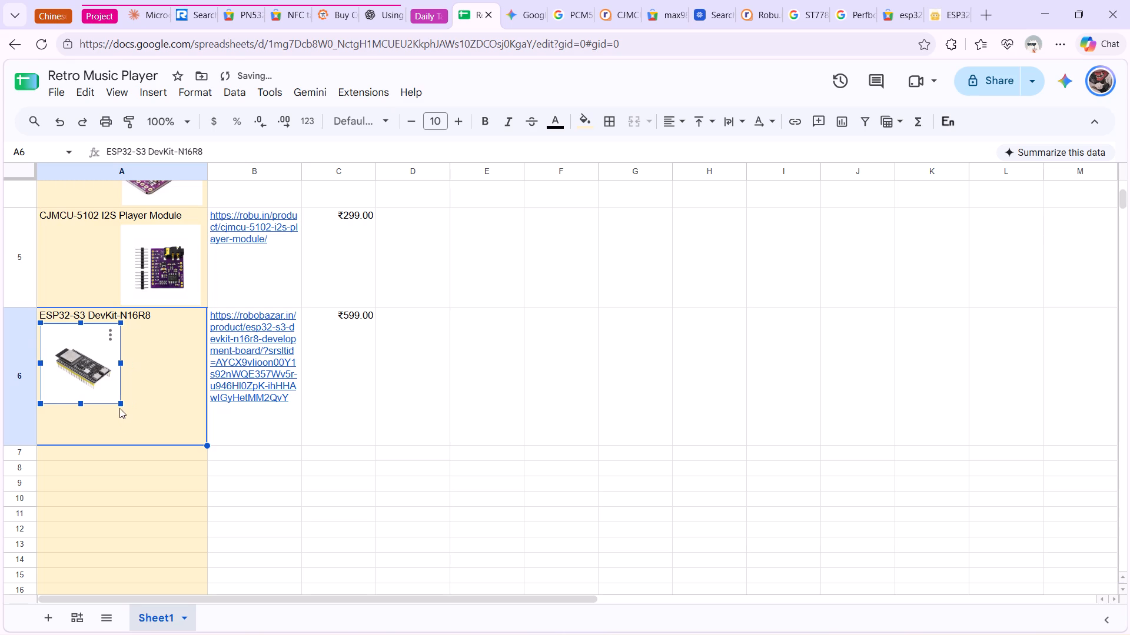
left_click_drag(119, 406, 157, 436, "shift")
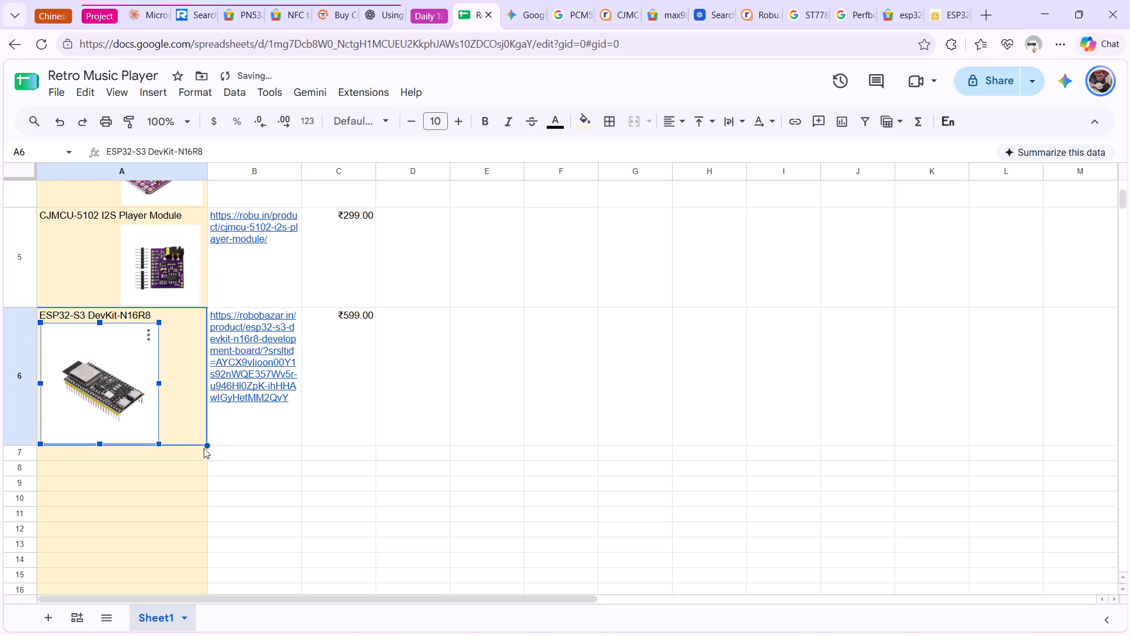
left_click(319, 474)
scroll(348, 486, "up", 2)
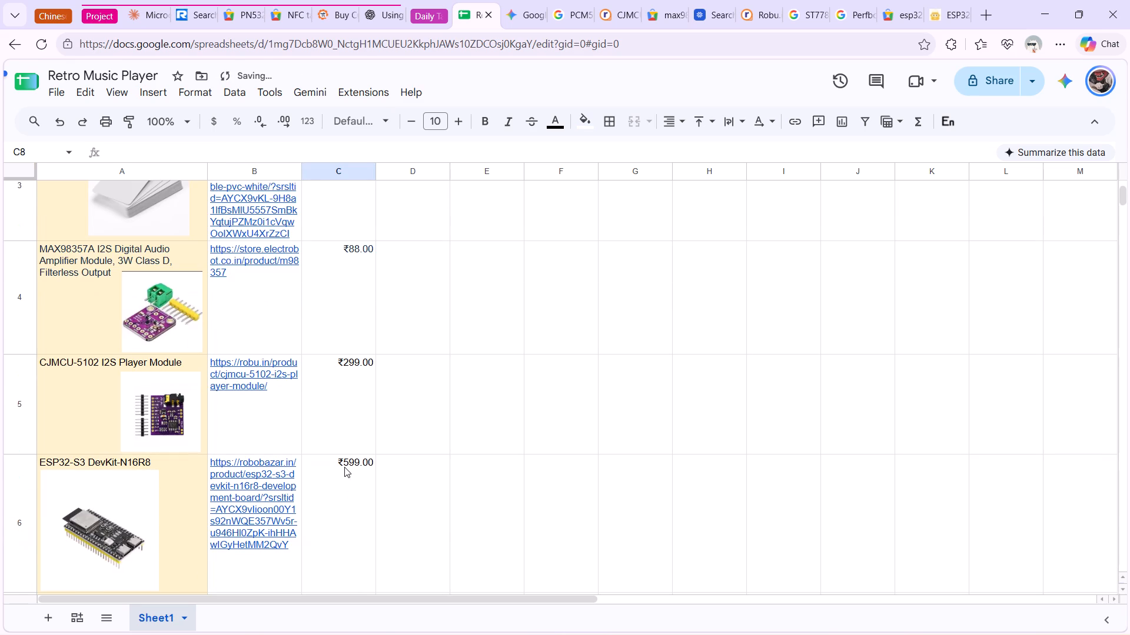
Make header row 1 of the parts sheet about twice as tall.
scroll(398, 472, "up", 2)
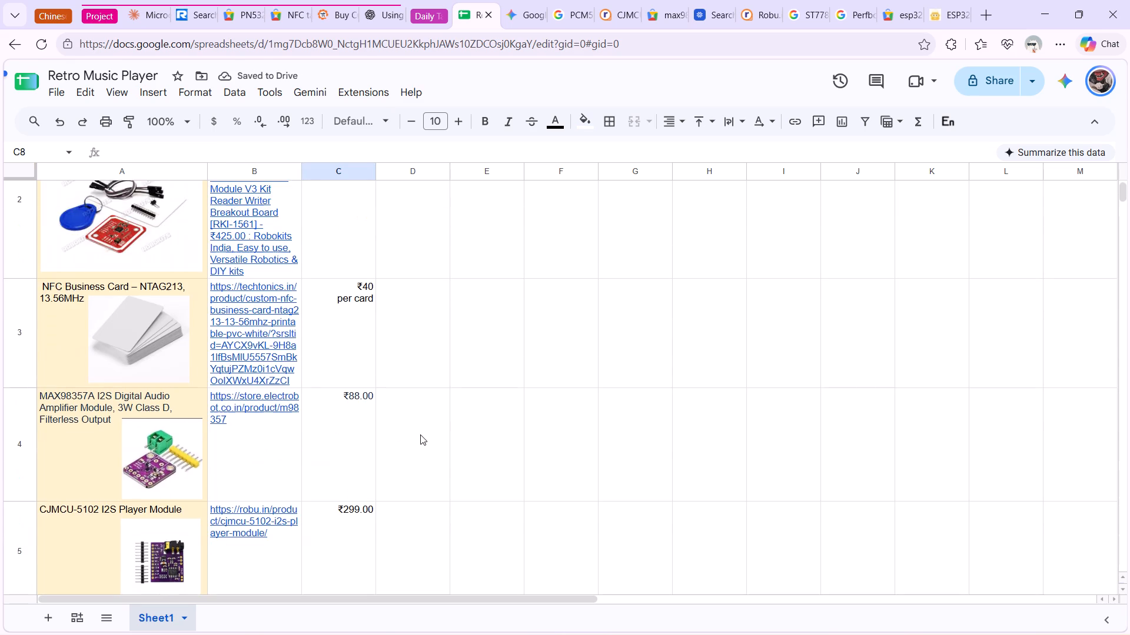
scroll(420, 435, "up", 3)
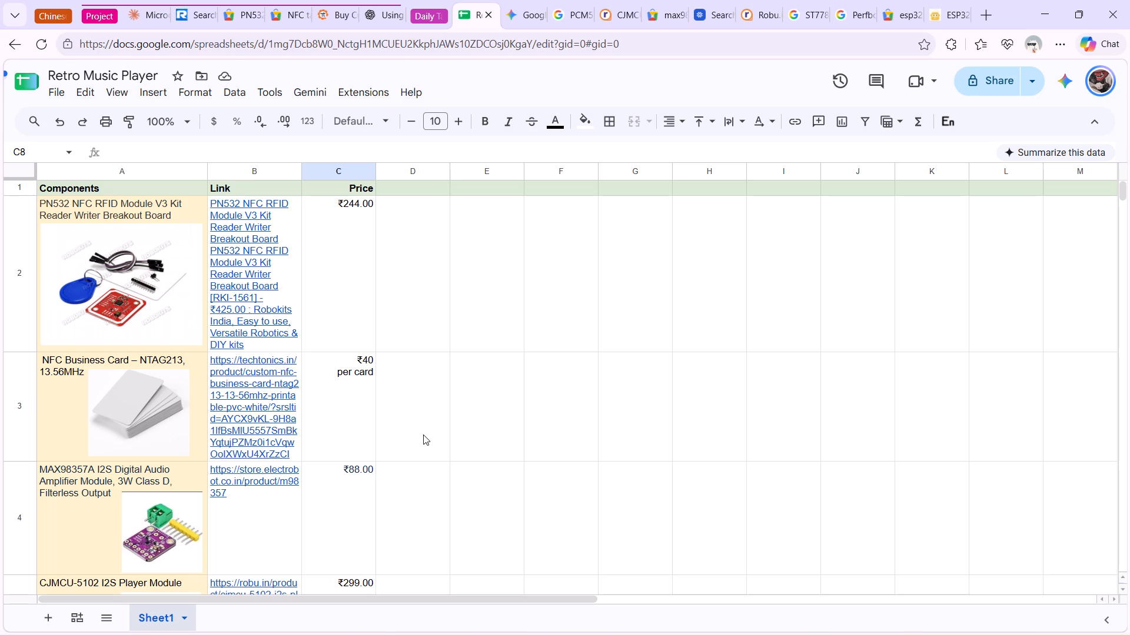
scroll(423, 435, "down", 2)
scroll(423, 435, "up", 3)
left_click_drag(18, 195, 18, 210)
left_click(424, 292)
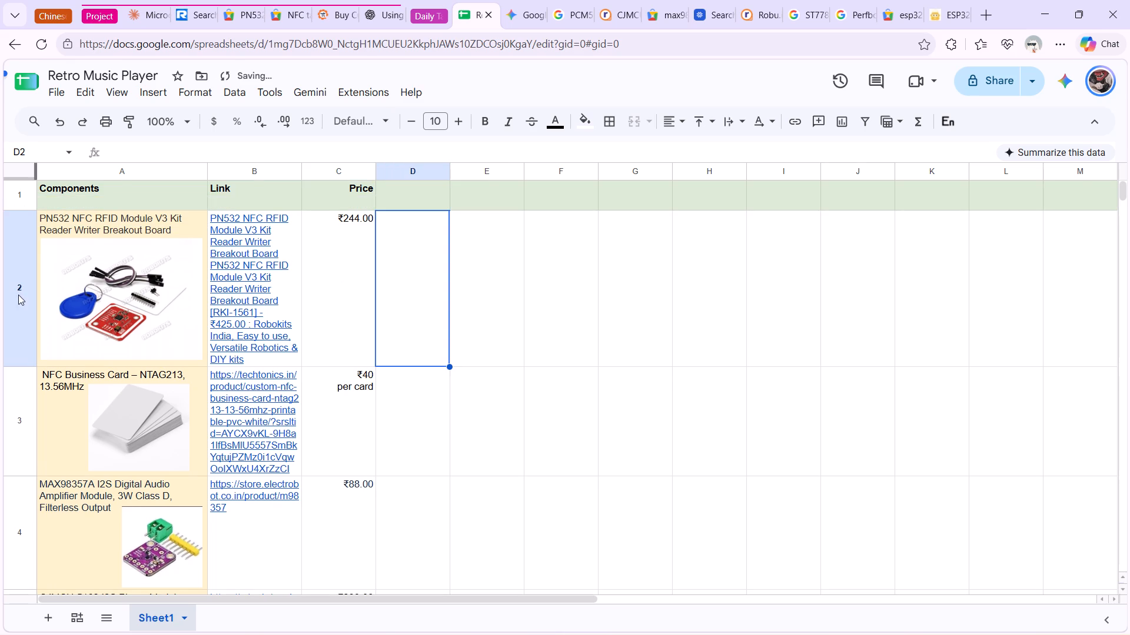
Fill all of row 2, the PN532 NFC RFID module row, with light cornflower blue.
left_click(25, 295)
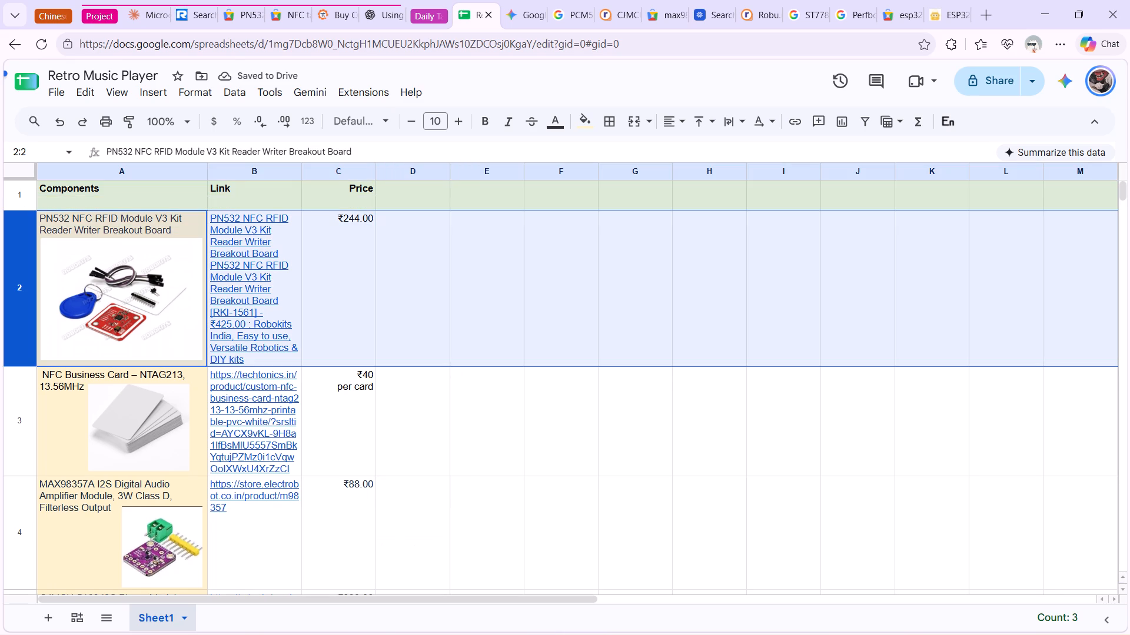
left_click(588, 115)
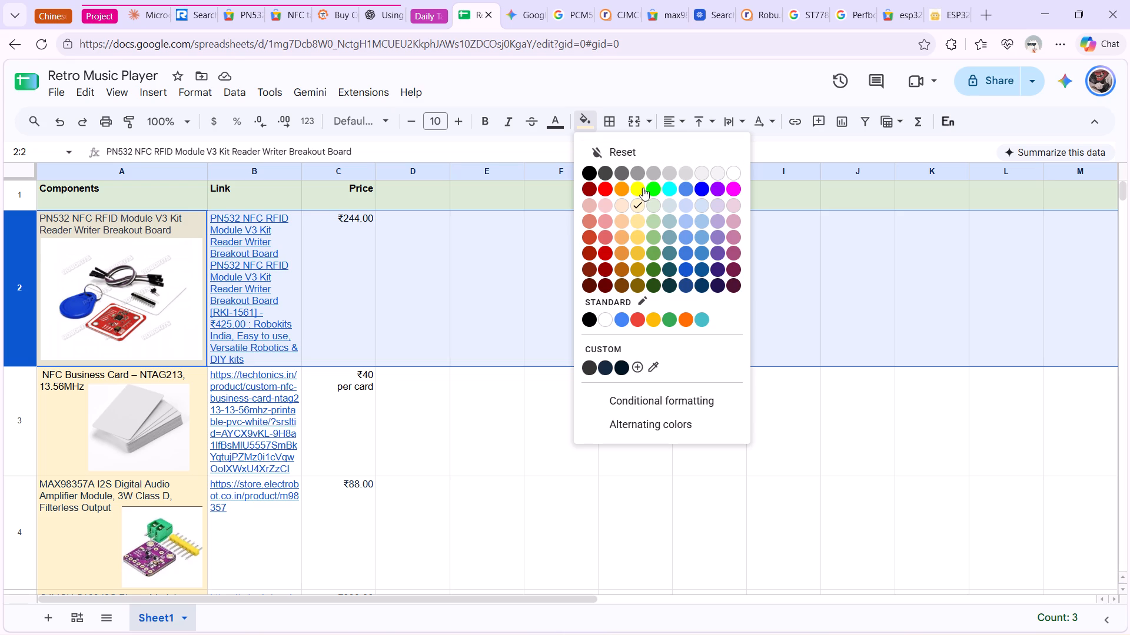
left_click(687, 208)
left_click(576, 422)
Fill all of row 3, the NFC Business Card row, with the light yellow already used in column A.
scroll(444, 448, "down", 1)
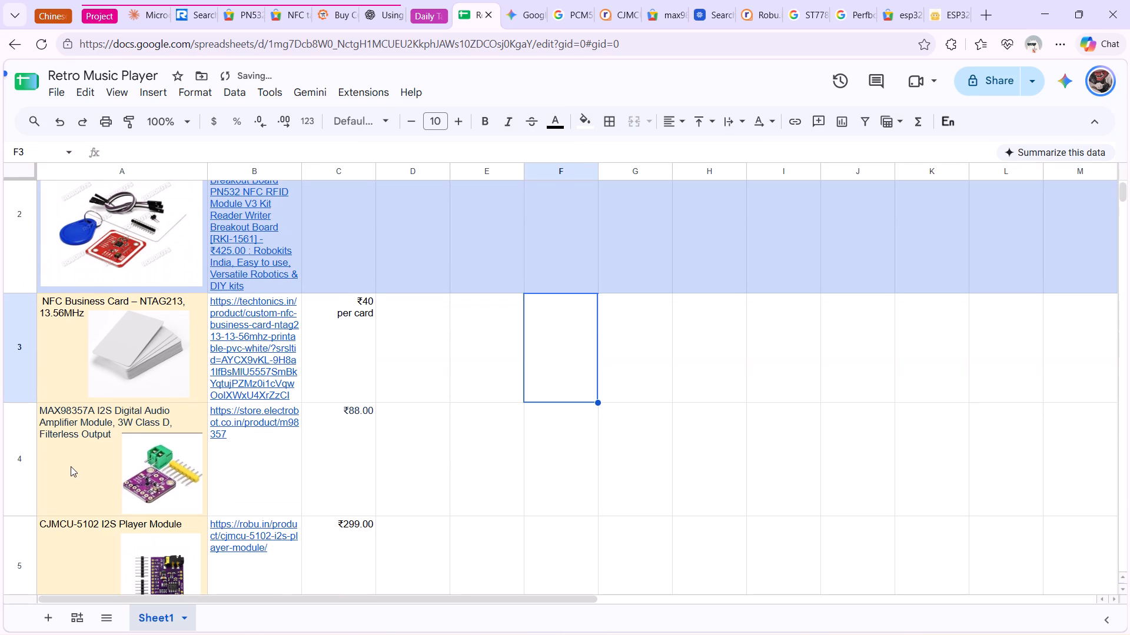
left_click(16, 350)
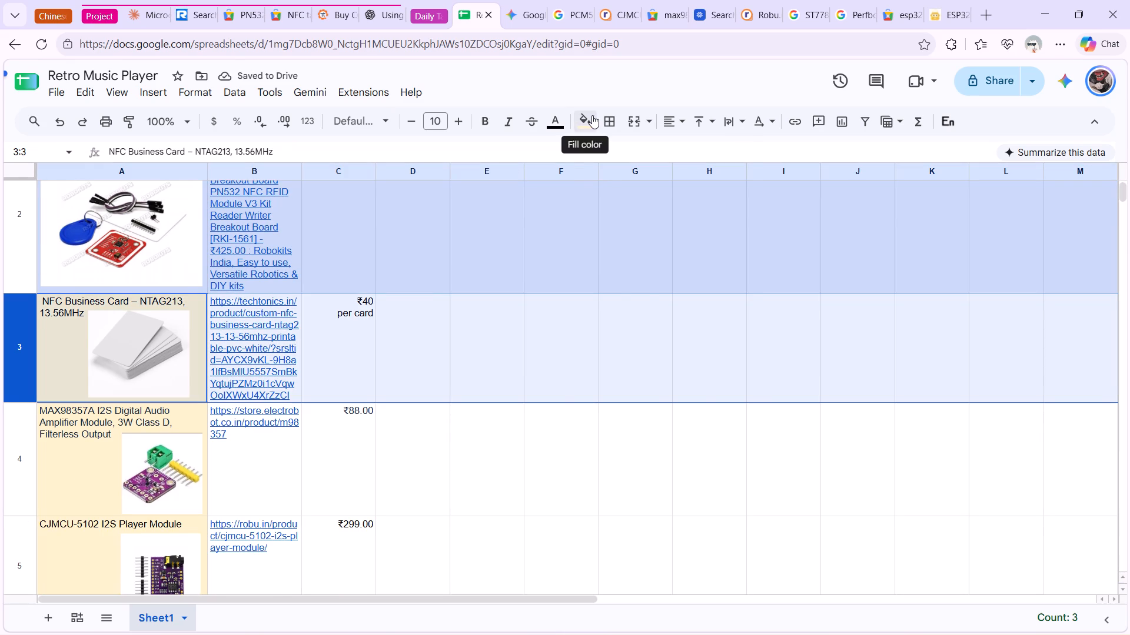
left_click(587, 115)
left_click(633, 208)
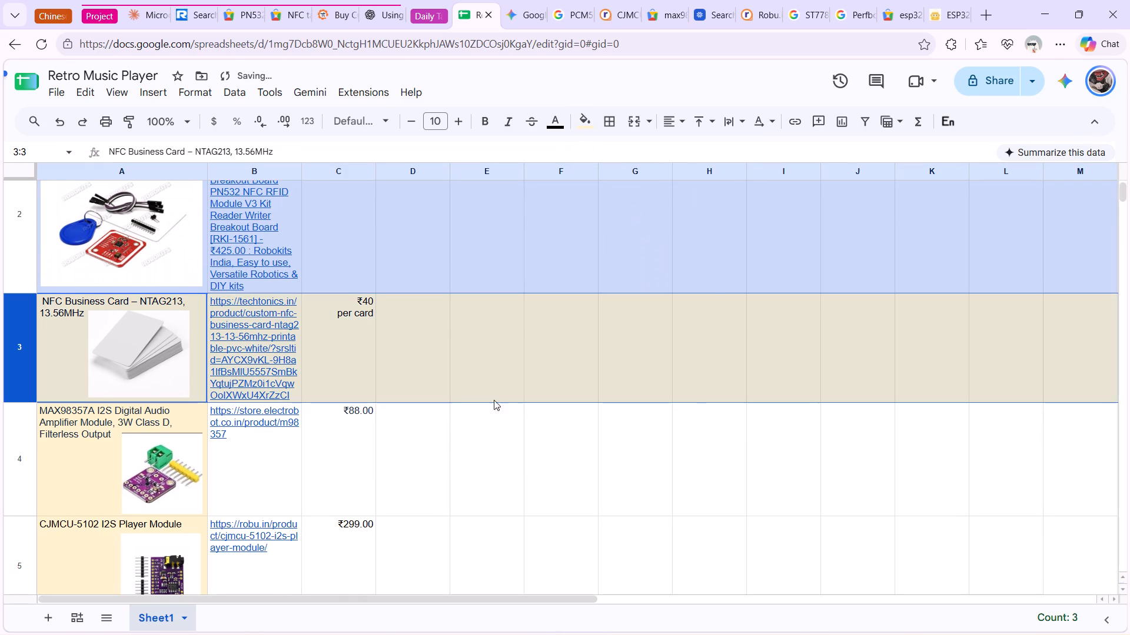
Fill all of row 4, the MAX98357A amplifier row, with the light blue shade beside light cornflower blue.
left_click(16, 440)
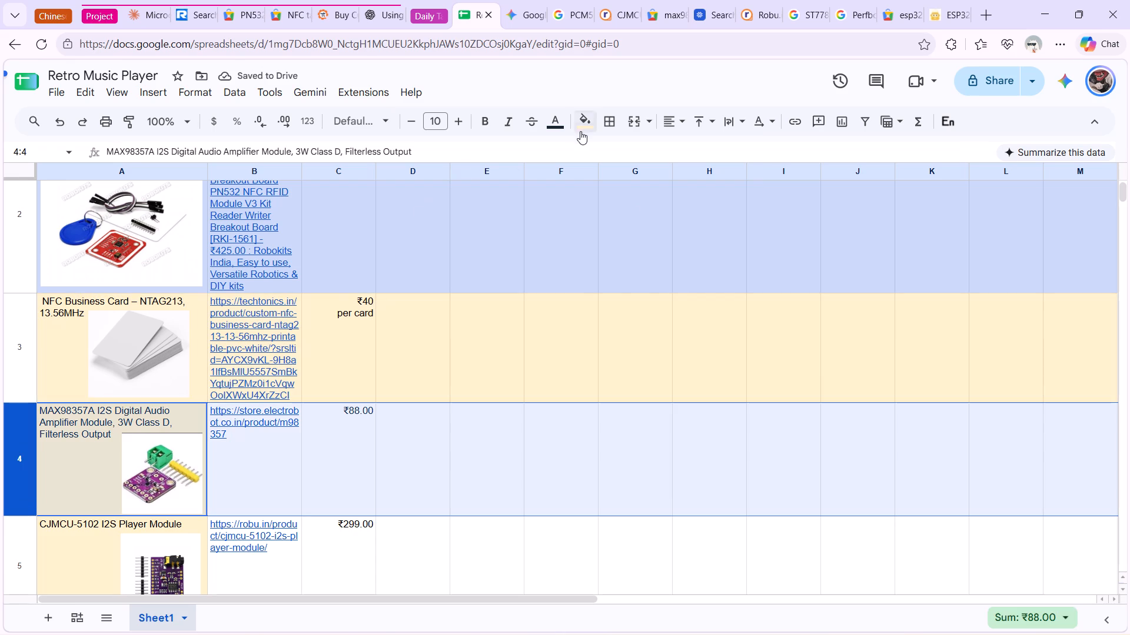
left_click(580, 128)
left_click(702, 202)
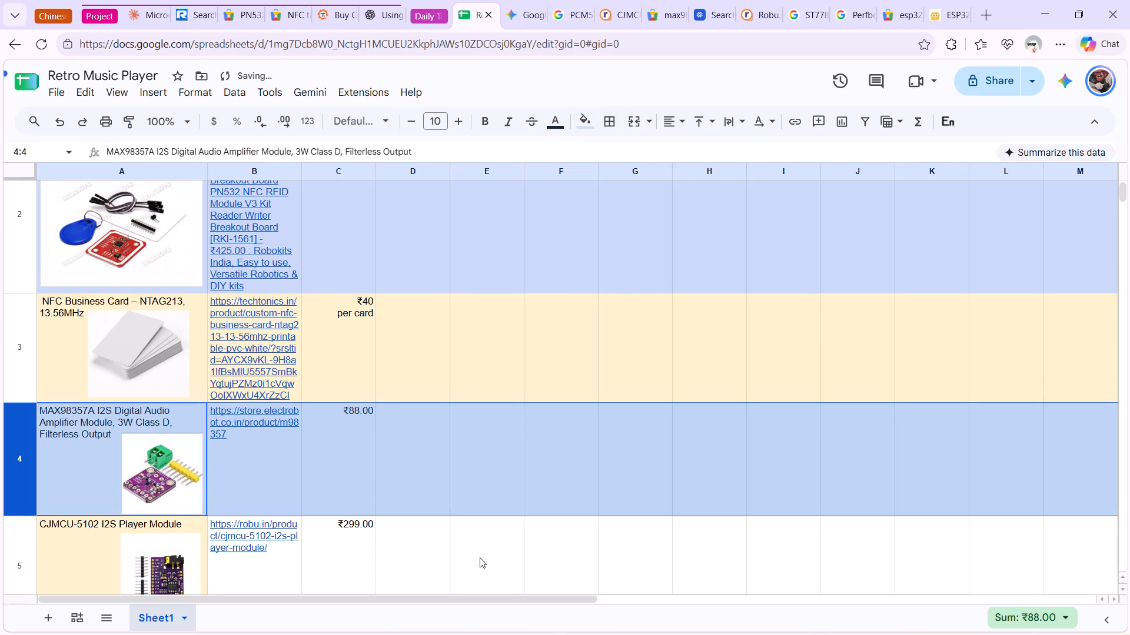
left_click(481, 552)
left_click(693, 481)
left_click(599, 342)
Change row 4's fill to the same light cornflower blue used for row 2.
left_click(9, 453)
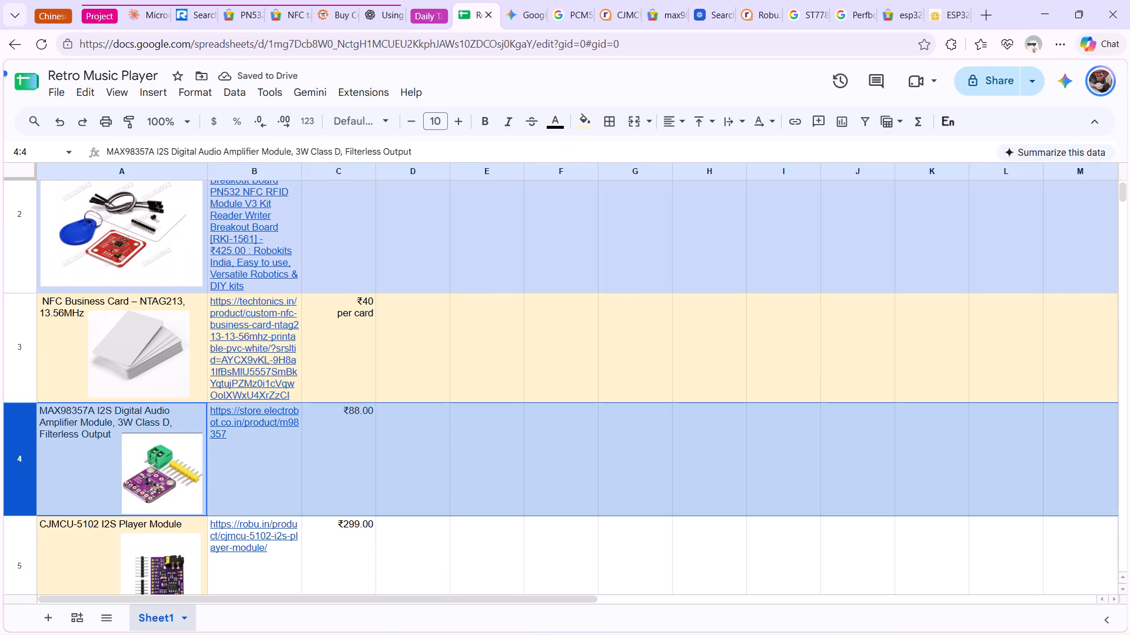
left_click(578, 113)
left_click(684, 208)
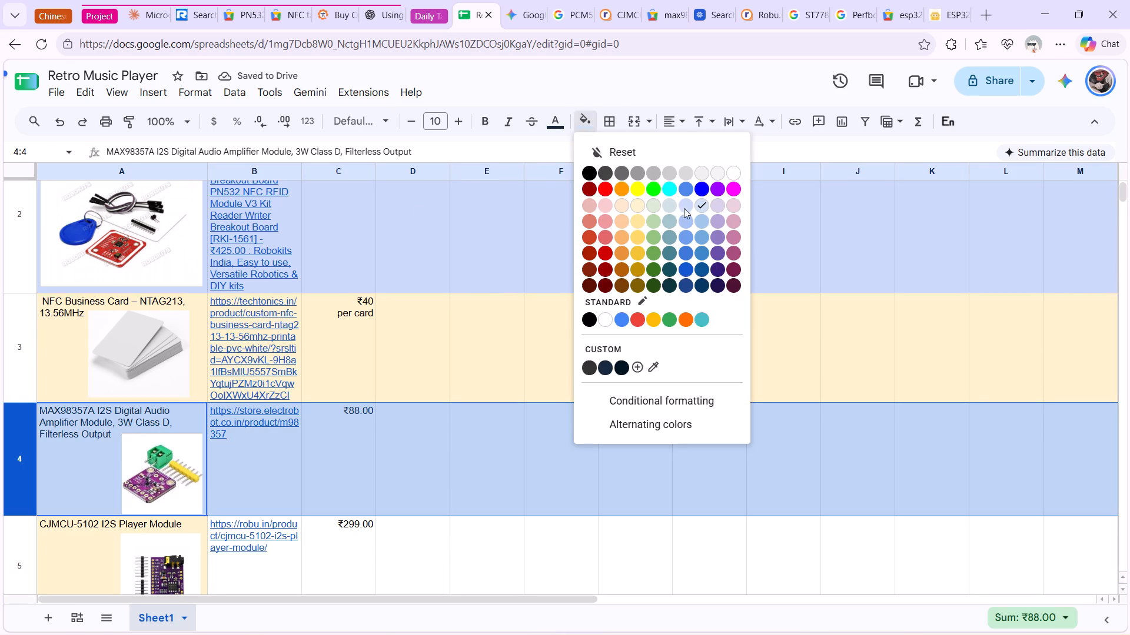
left_click(660, 521)
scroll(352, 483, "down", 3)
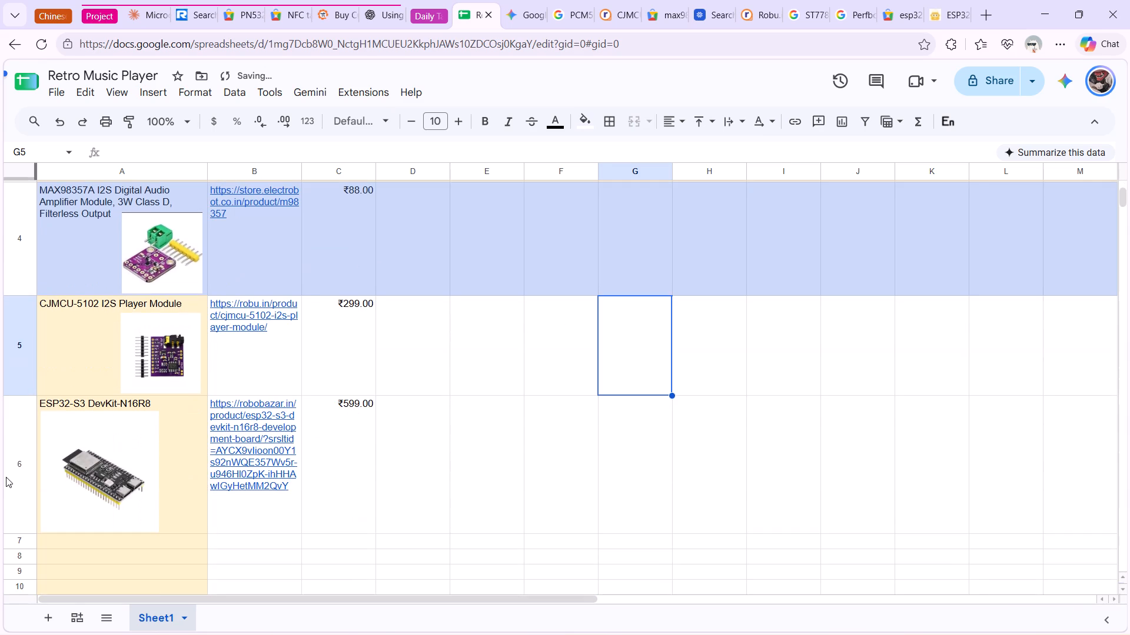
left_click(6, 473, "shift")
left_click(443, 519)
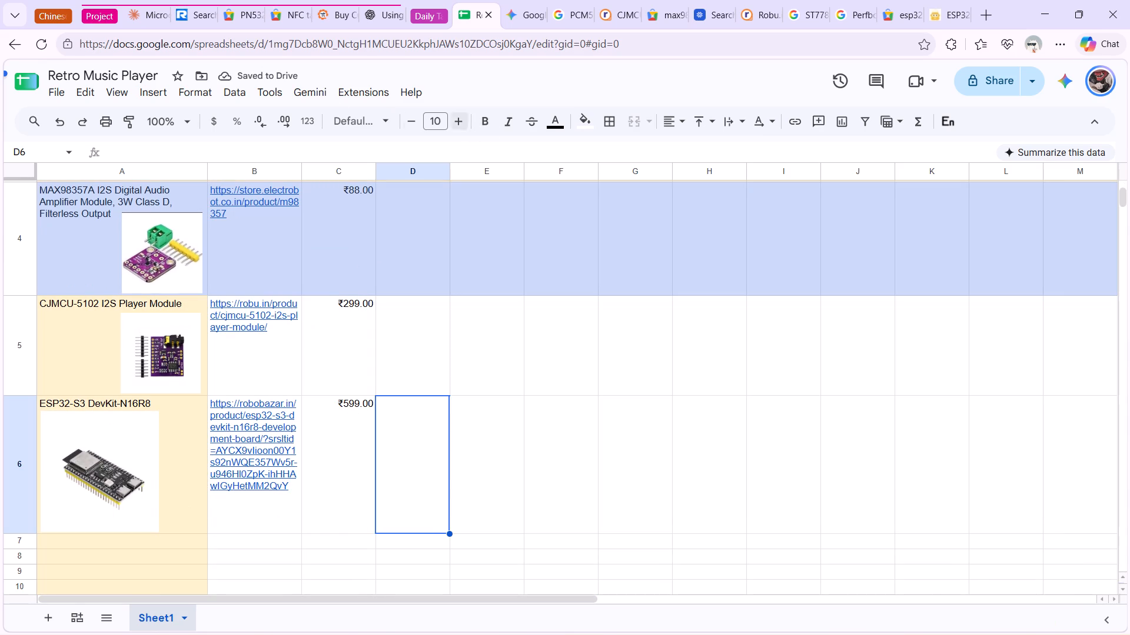
Look through the available spreadsheet themes and the Standard theme's font and color customization options, leaving the theme as it is.
left_click(198, 101)
left_click(197, 89)
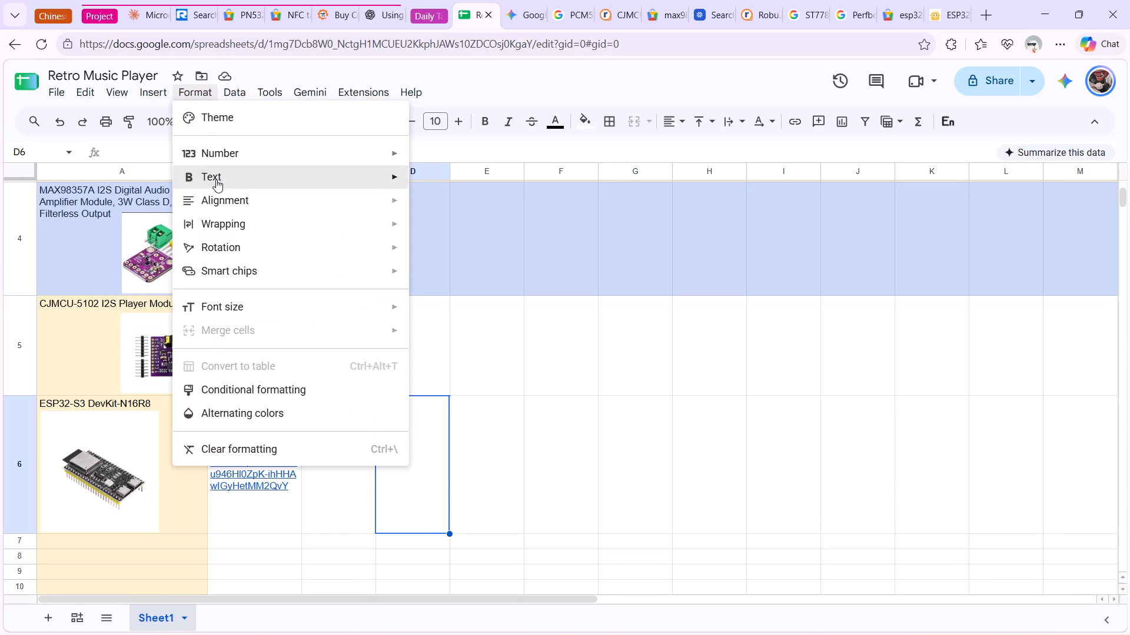
left_click(257, 125)
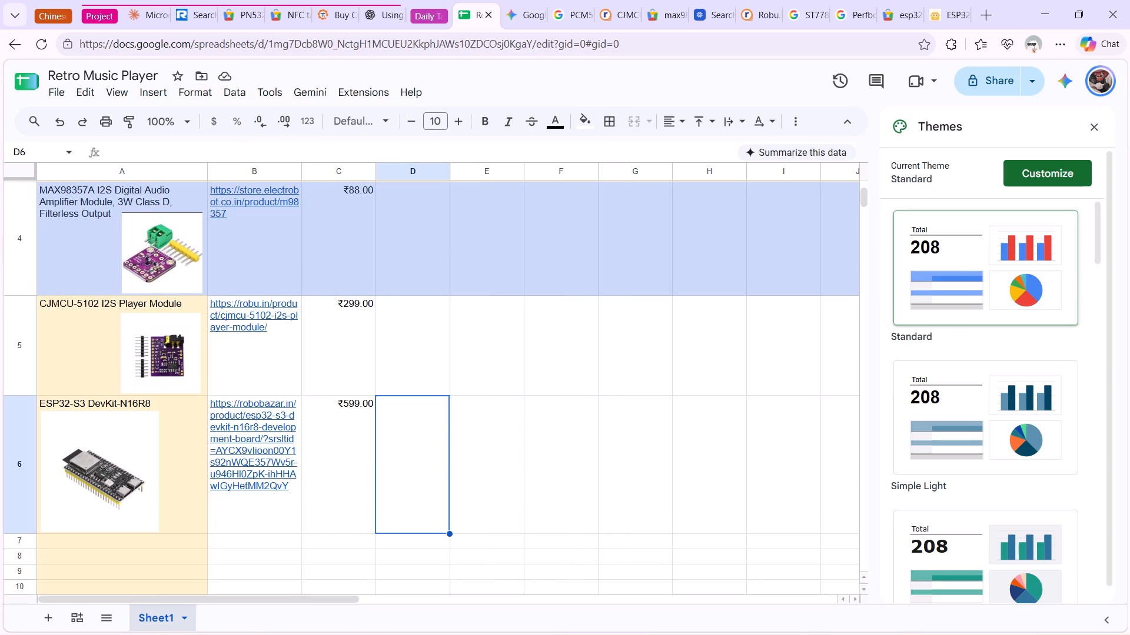
scroll(967, 410, "down", 2)
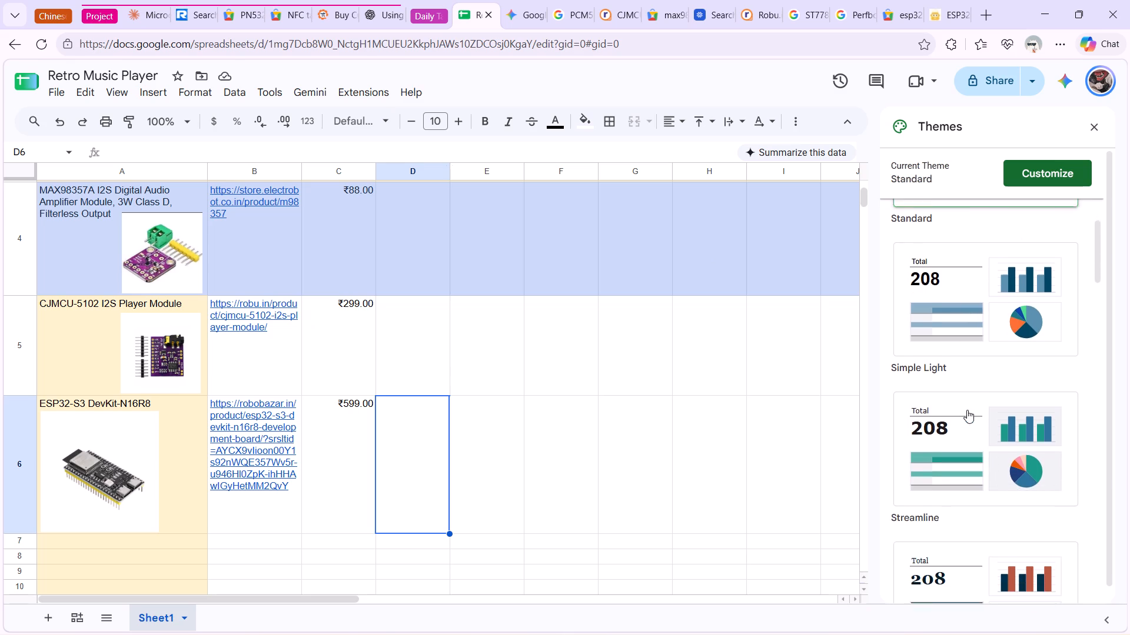
scroll(967, 410, "down", 7)
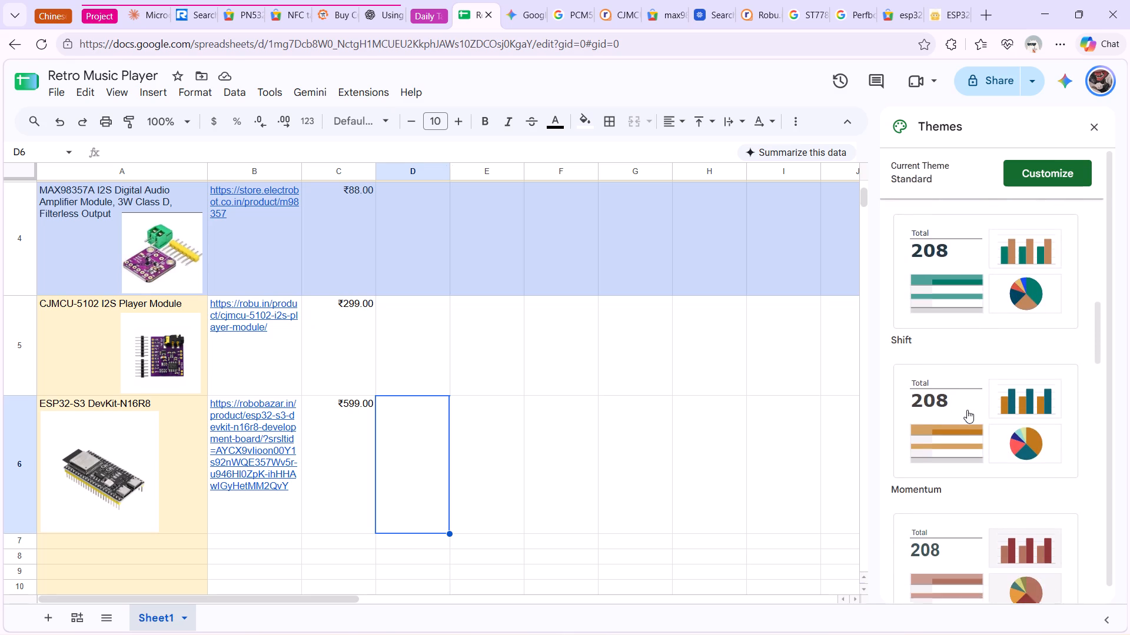
scroll(967, 410, "down", 11)
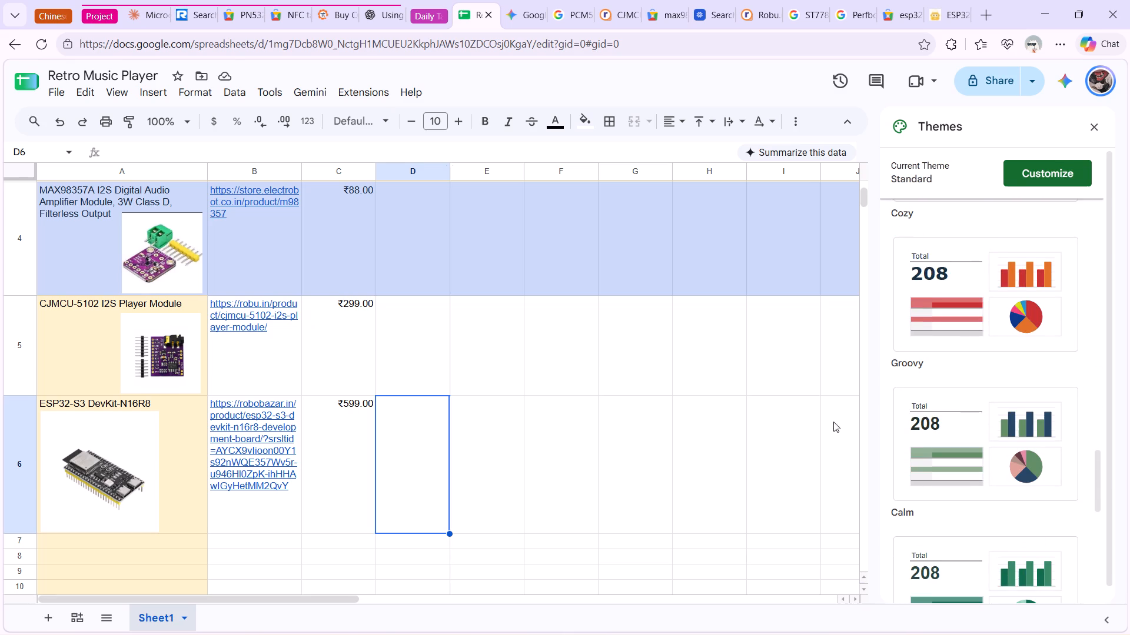
left_click(1059, 168)
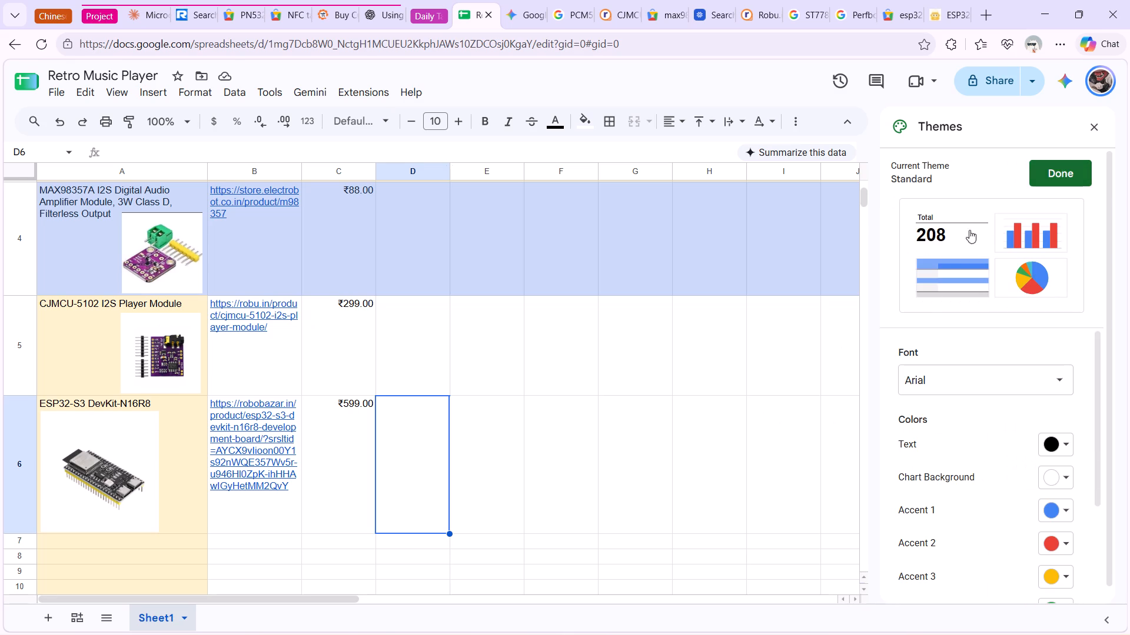
scroll(971, 412, "down", 3)
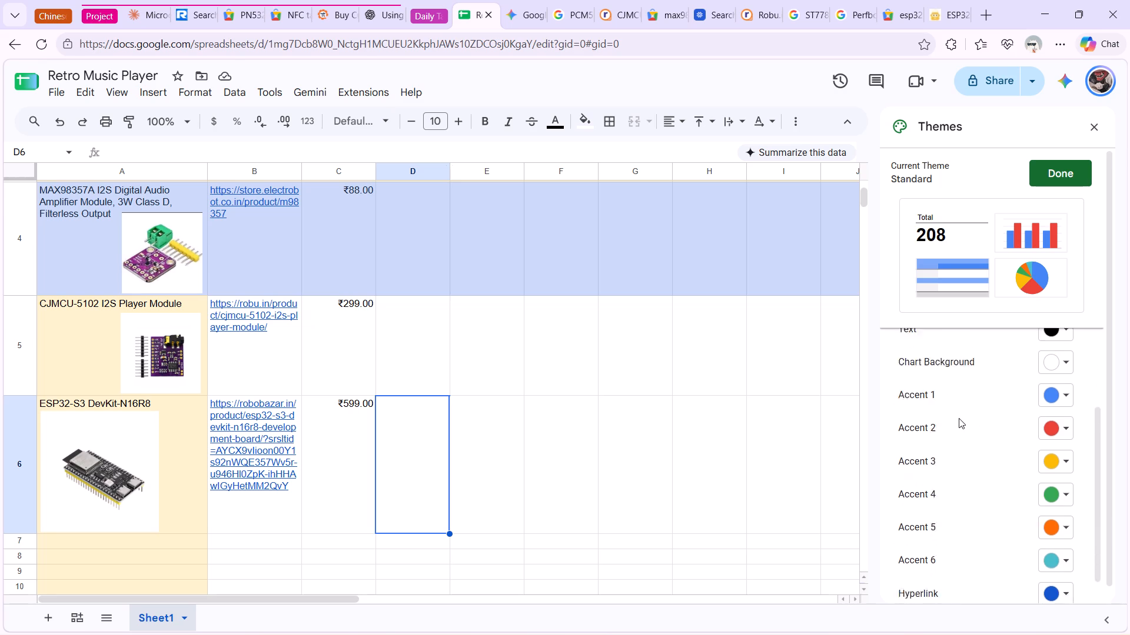
scroll(959, 418, "down", 2)
scroll(959, 418, "up", 4)
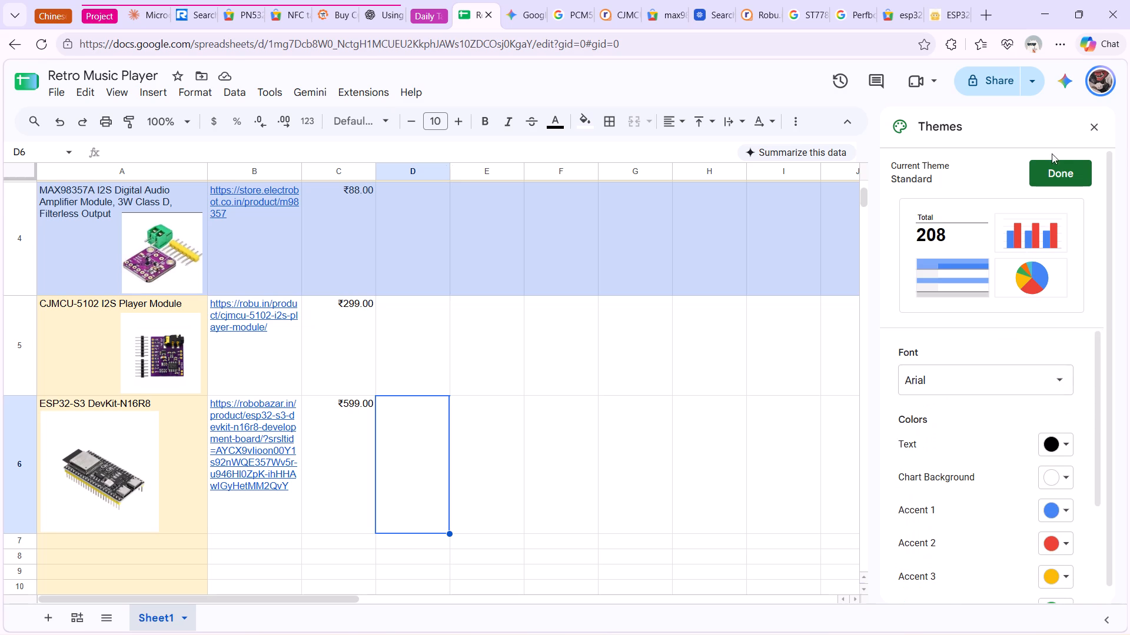
left_click(1088, 121)
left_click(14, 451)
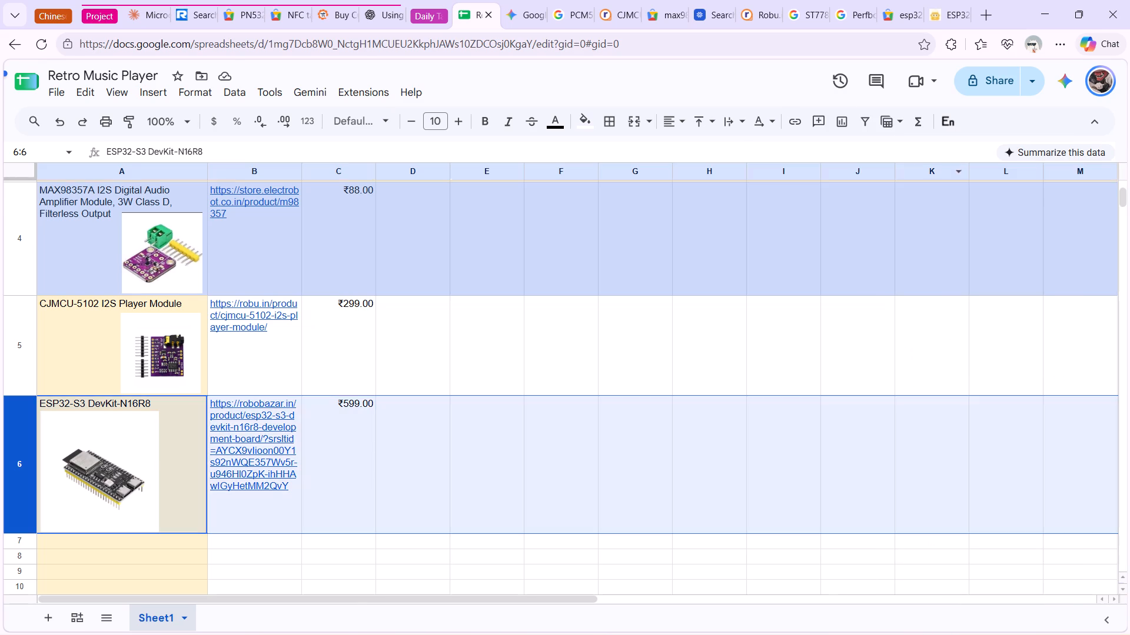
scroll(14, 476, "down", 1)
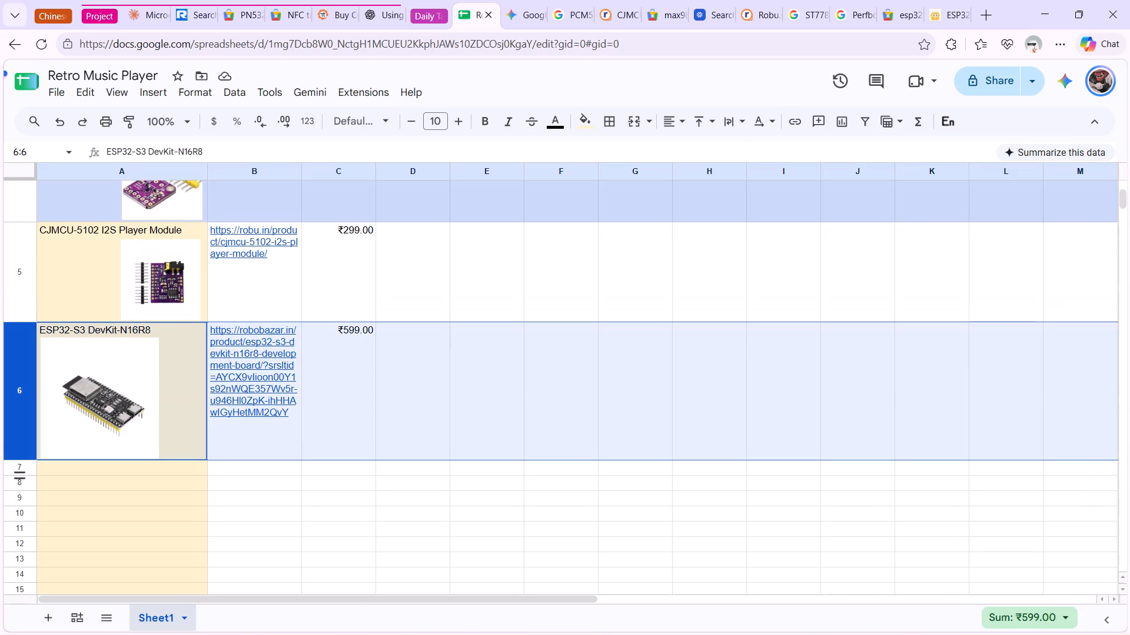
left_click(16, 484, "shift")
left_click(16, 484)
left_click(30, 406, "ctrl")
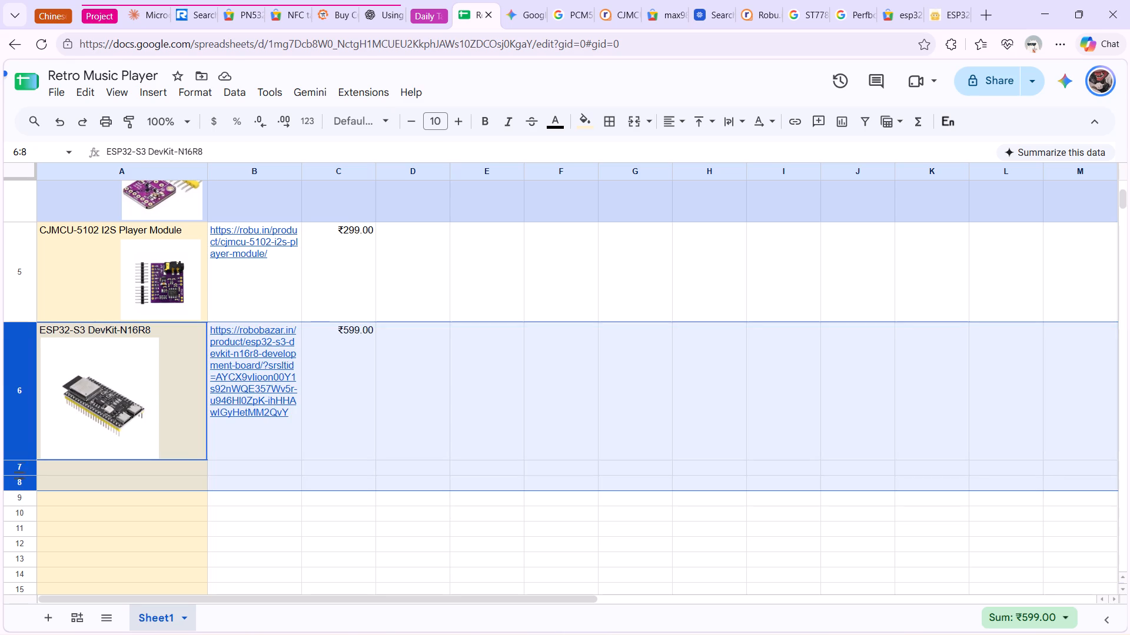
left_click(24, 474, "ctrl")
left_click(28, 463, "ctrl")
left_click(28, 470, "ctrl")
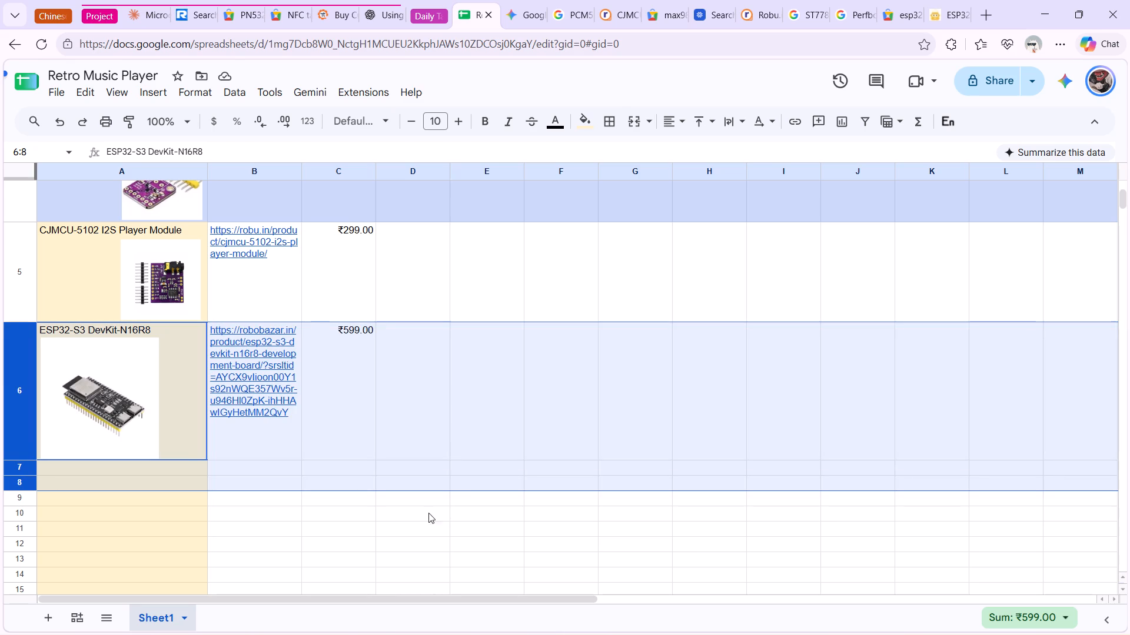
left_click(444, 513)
Select rows 6, 8, 10, 12 and 14 together and fill them with light cornflower blue.
left_click(18, 382)
left_click(26, 481, "ctrl")
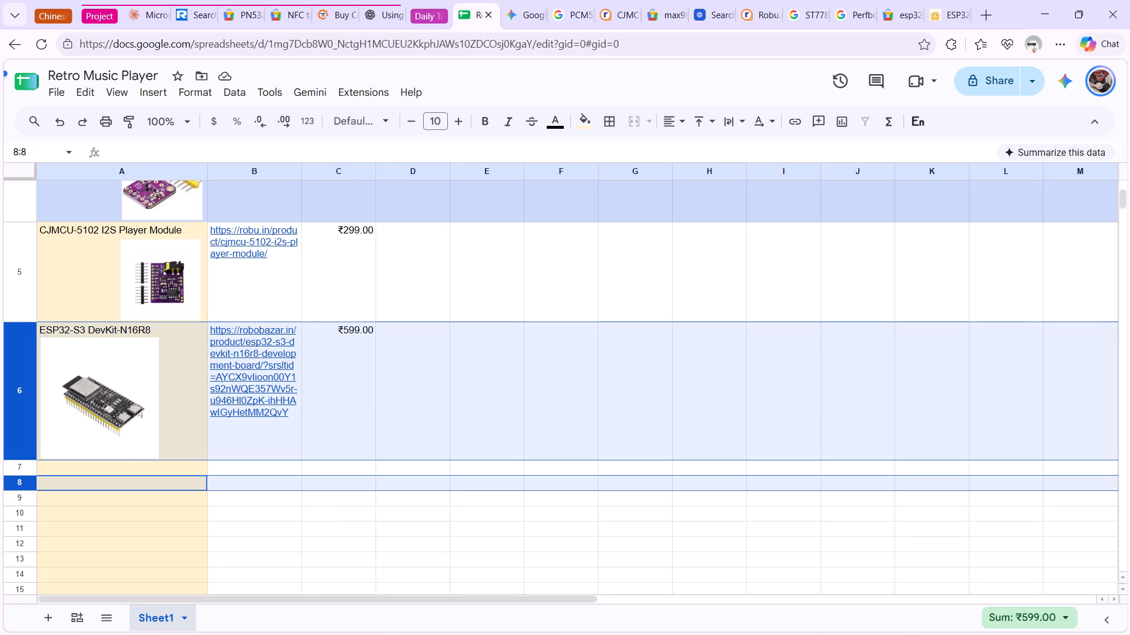
left_click(26, 511, "ctrl")
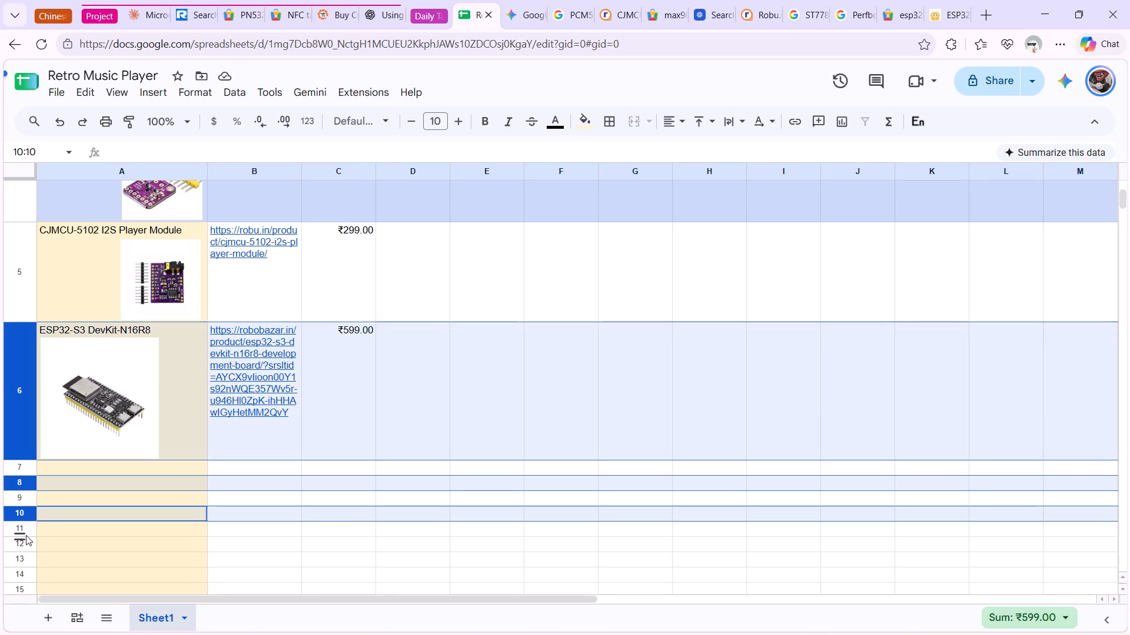
left_click(26, 545, "ctrl")
left_click(28, 577, "ctrl")
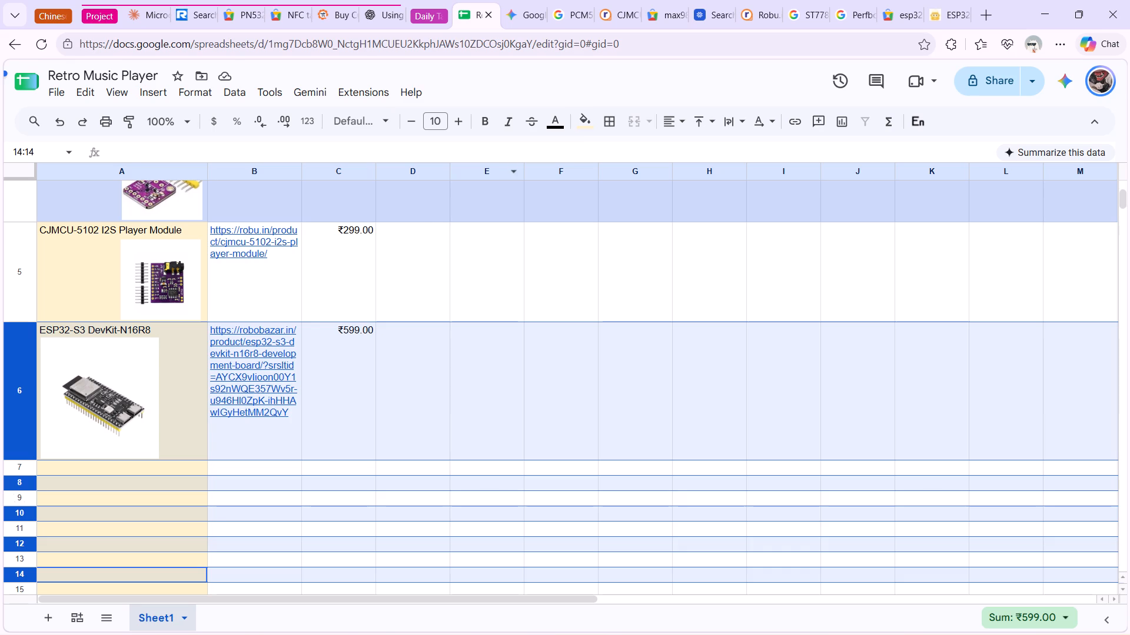
left_click(580, 121)
left_click(688, 206)
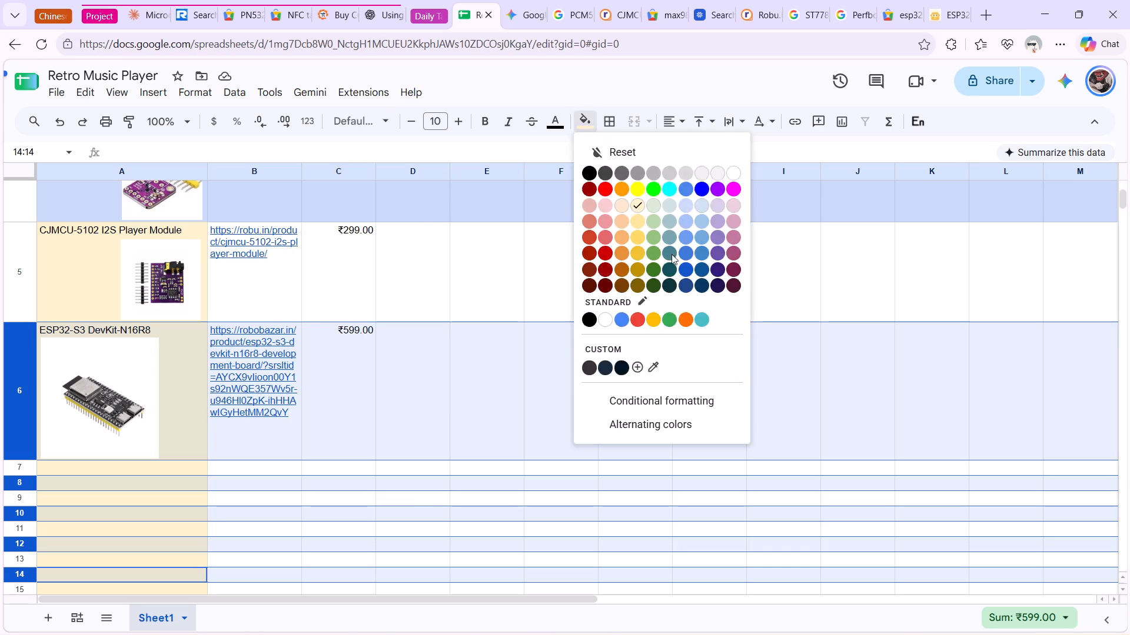
left_click(789, 255)
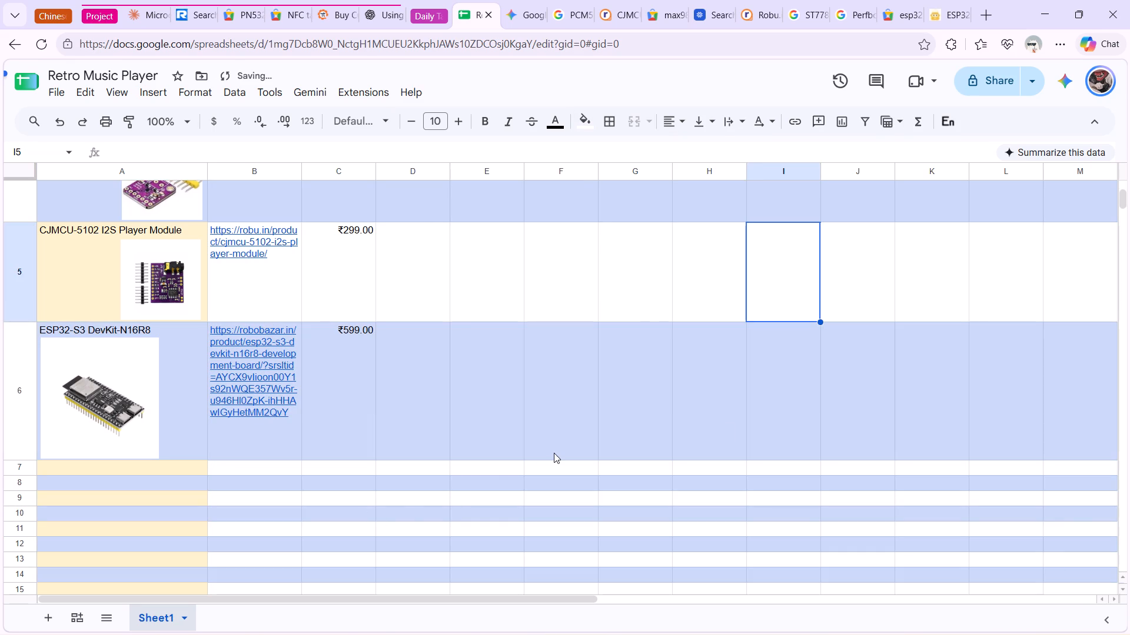
Change the header row 1's fill to the light green one shade deeper than its current colour.
scroll(554, 453, "up", 1)
left_click(469, 323)
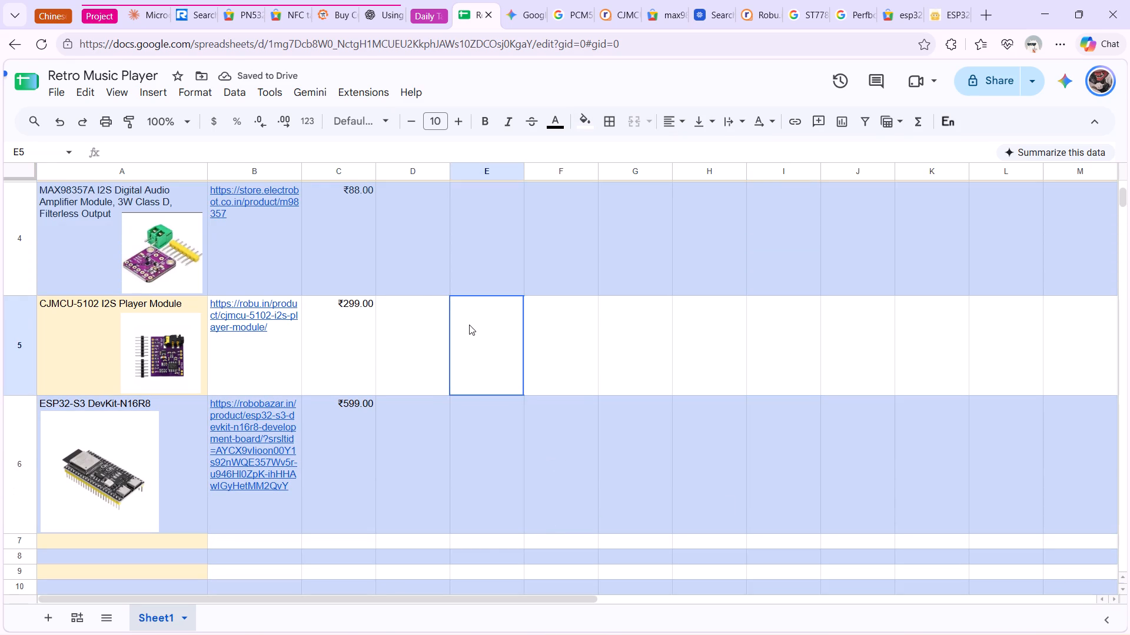
scroll(610, 372, "up", 9)
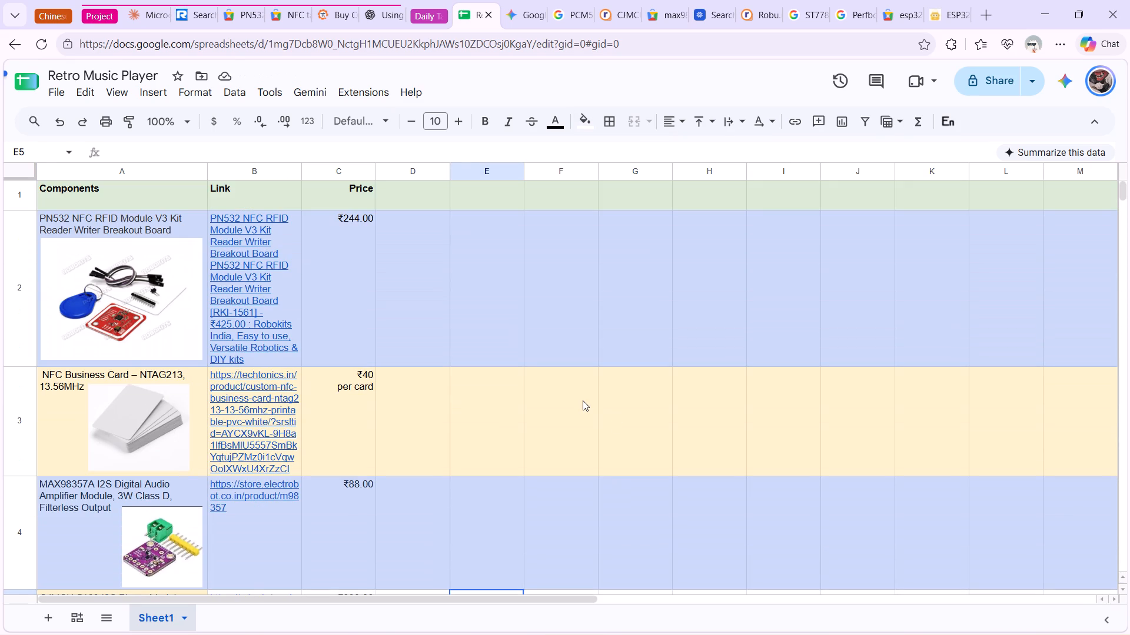
left_click(18, 200)
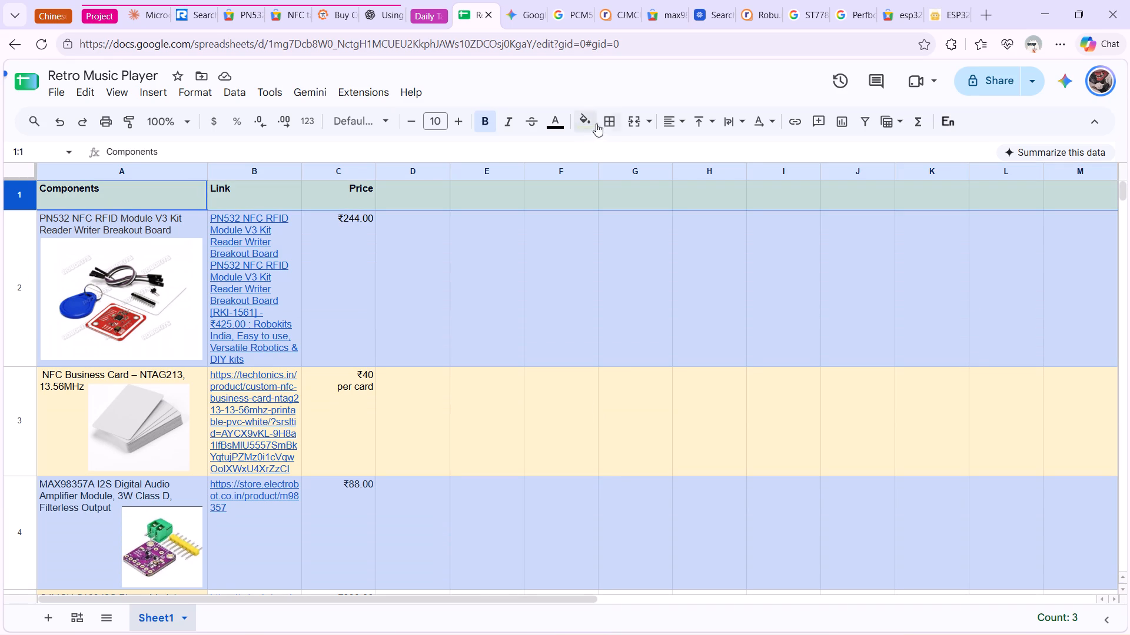
left_click(583, 121)
left_click(651, 194)
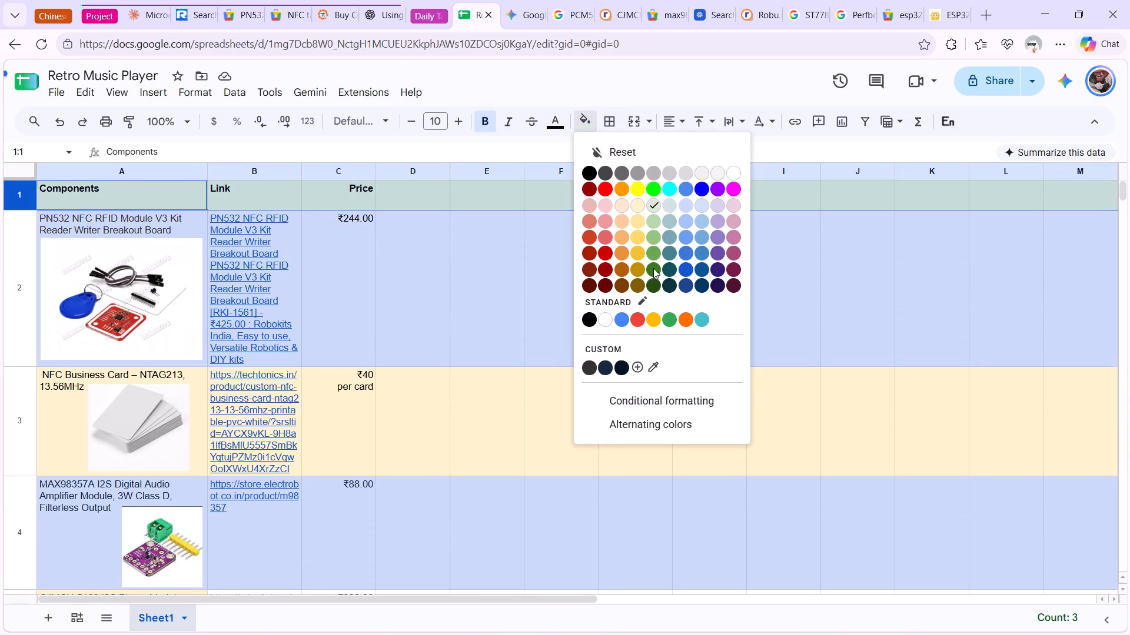
left_click(639, 367)
key("ctrl+z")
left_click(574, 119)
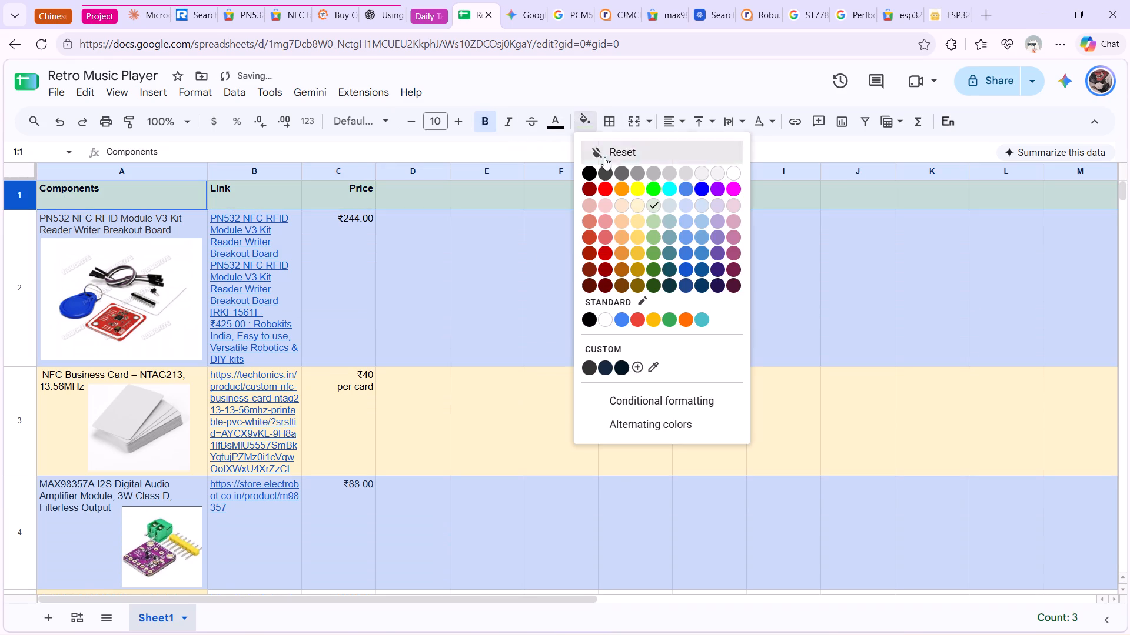
left_click(656, 218)
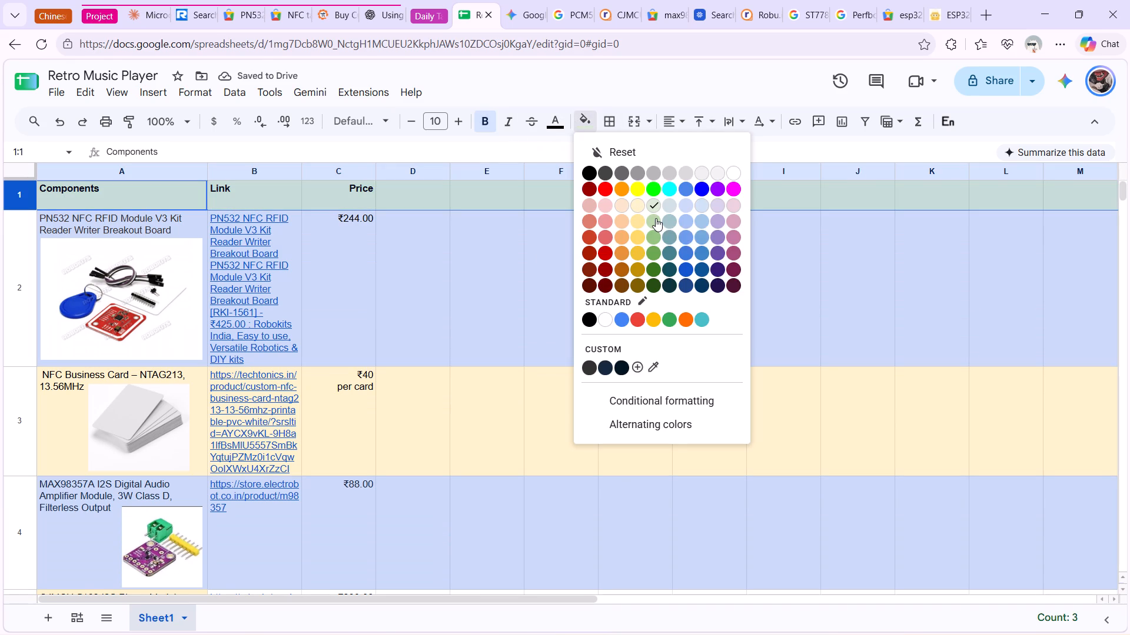
left_click(601, 446)
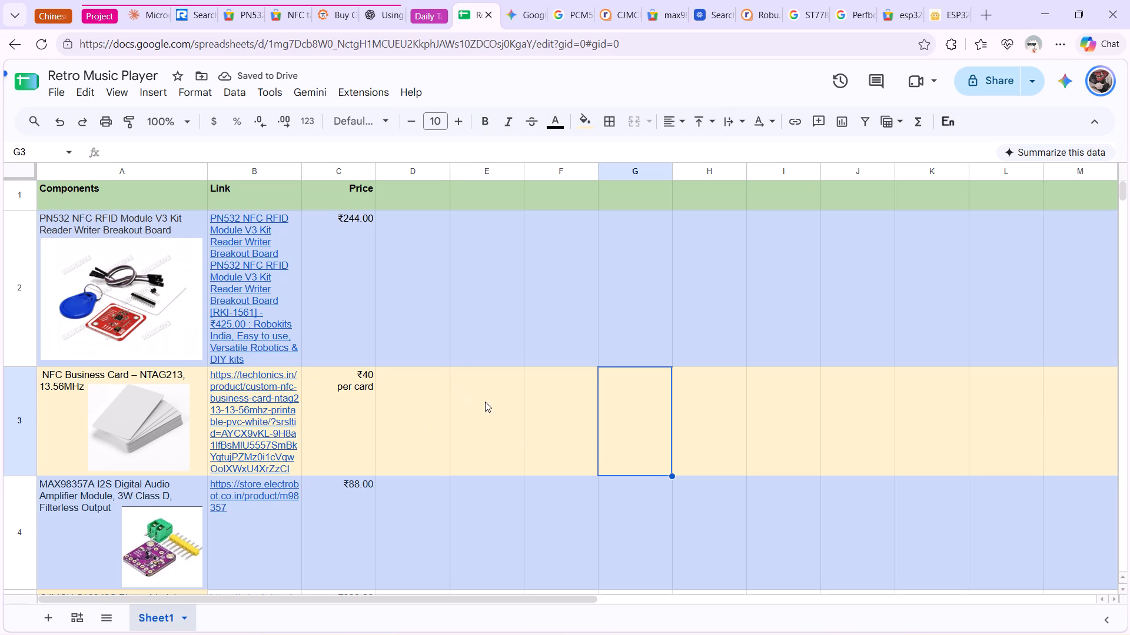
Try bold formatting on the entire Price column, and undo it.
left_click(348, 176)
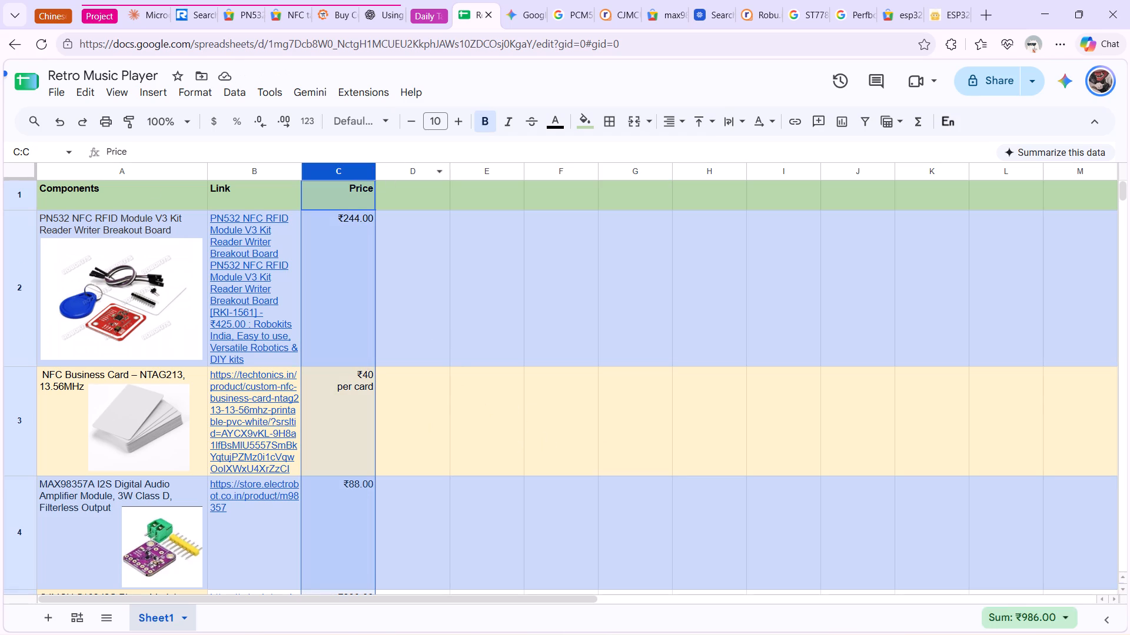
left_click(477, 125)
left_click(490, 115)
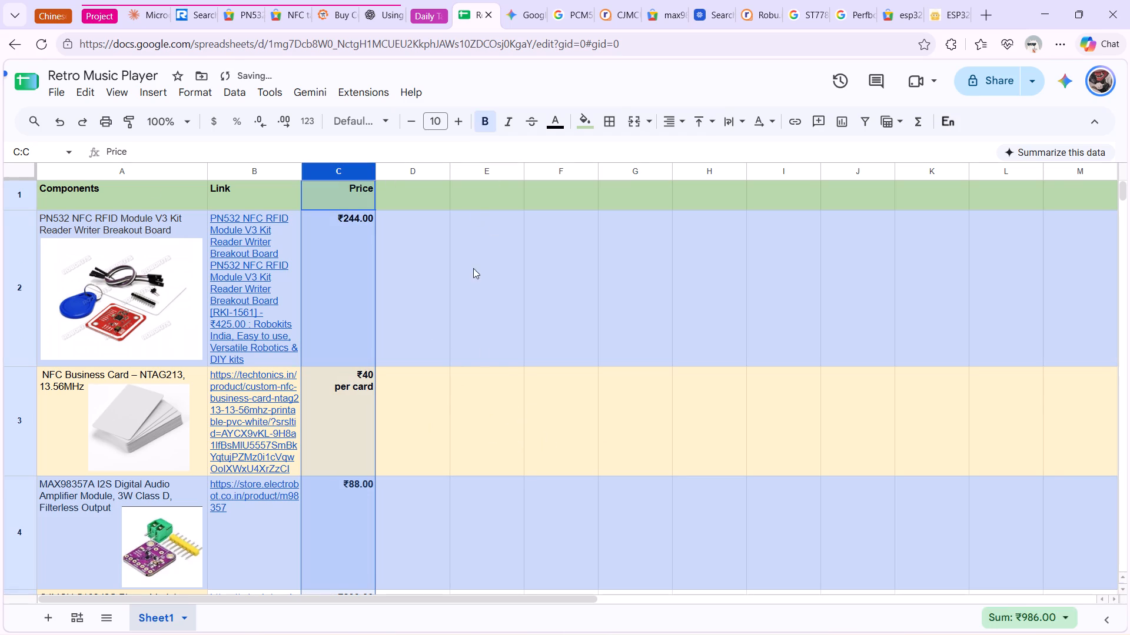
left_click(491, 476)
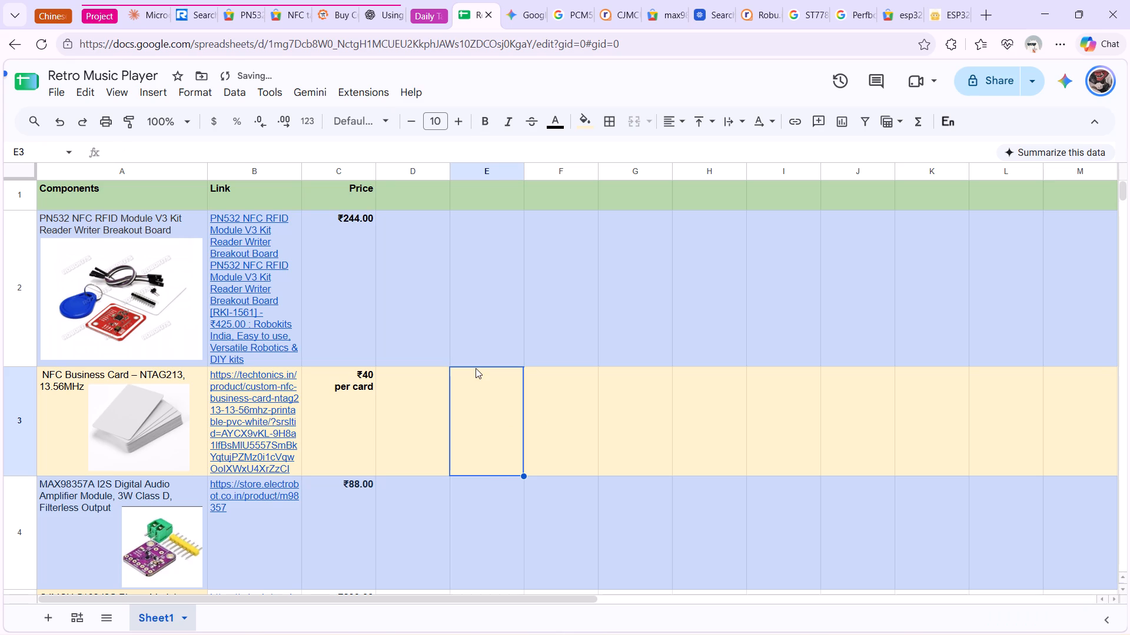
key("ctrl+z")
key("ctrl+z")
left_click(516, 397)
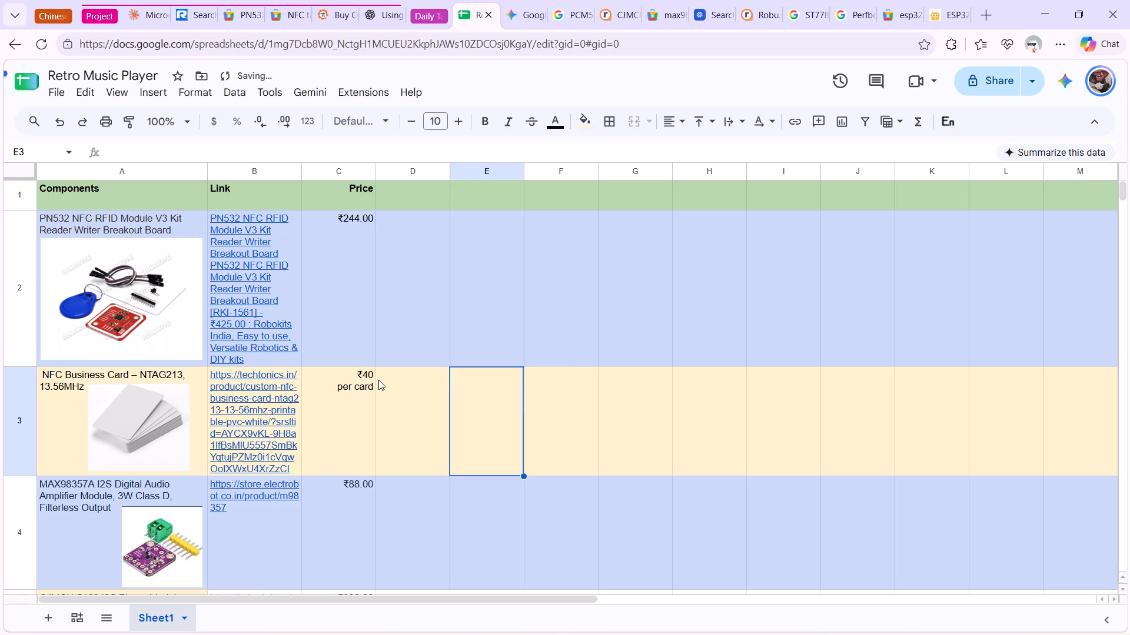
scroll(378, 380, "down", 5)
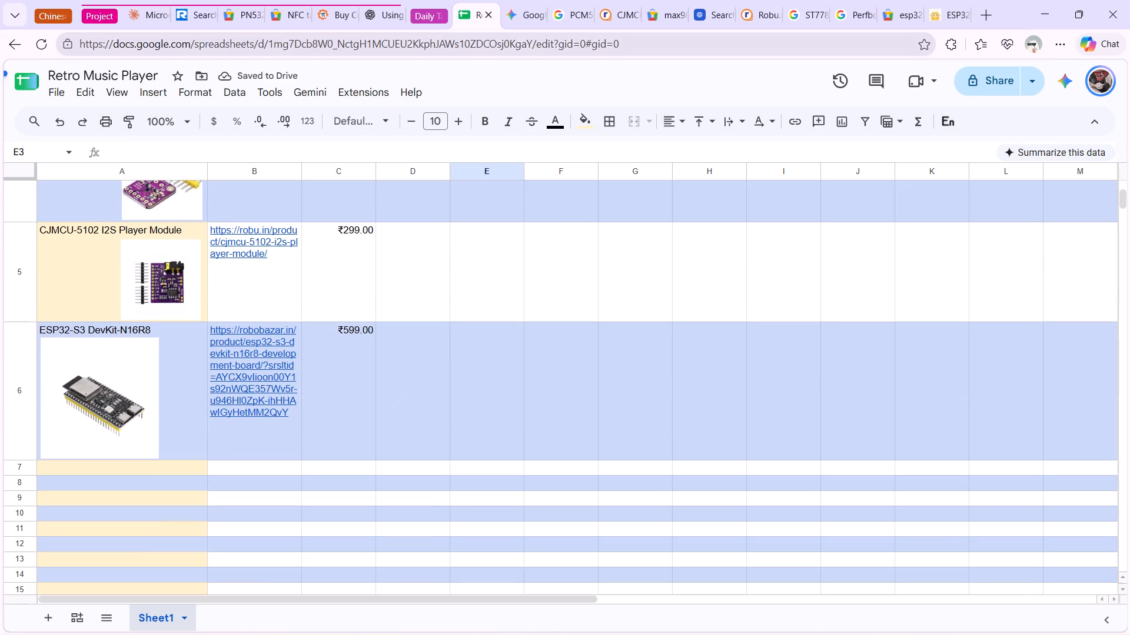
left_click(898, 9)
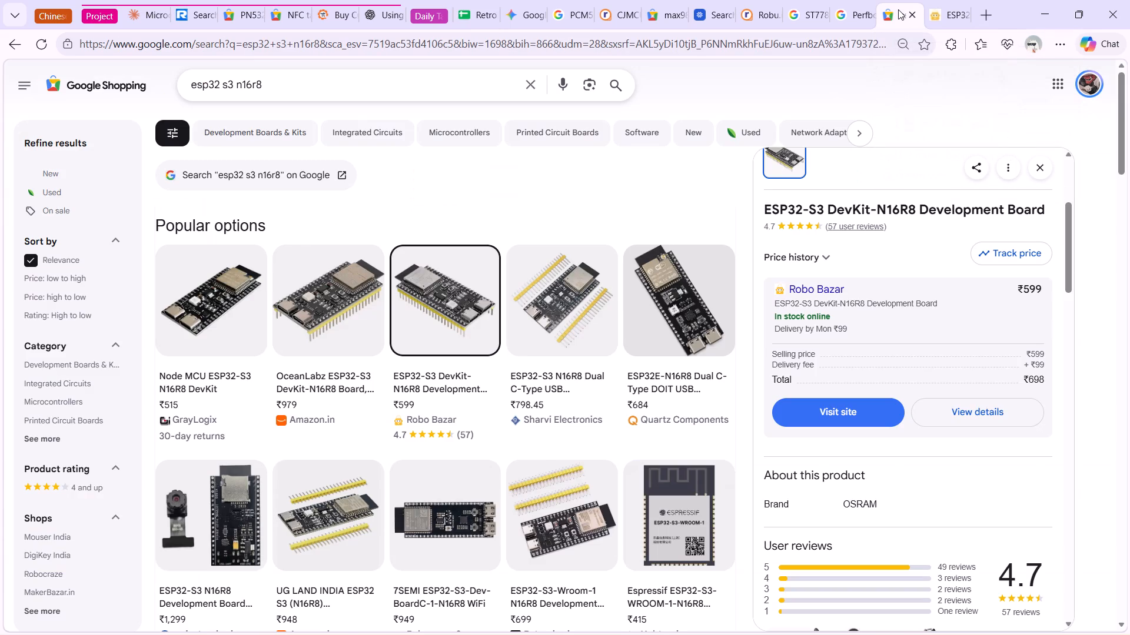
Look back through the open perfboard, ST7789 display and N16R8 board search pages, and return to the Retro Music Player spreadsheet.
left_click(845, 12)
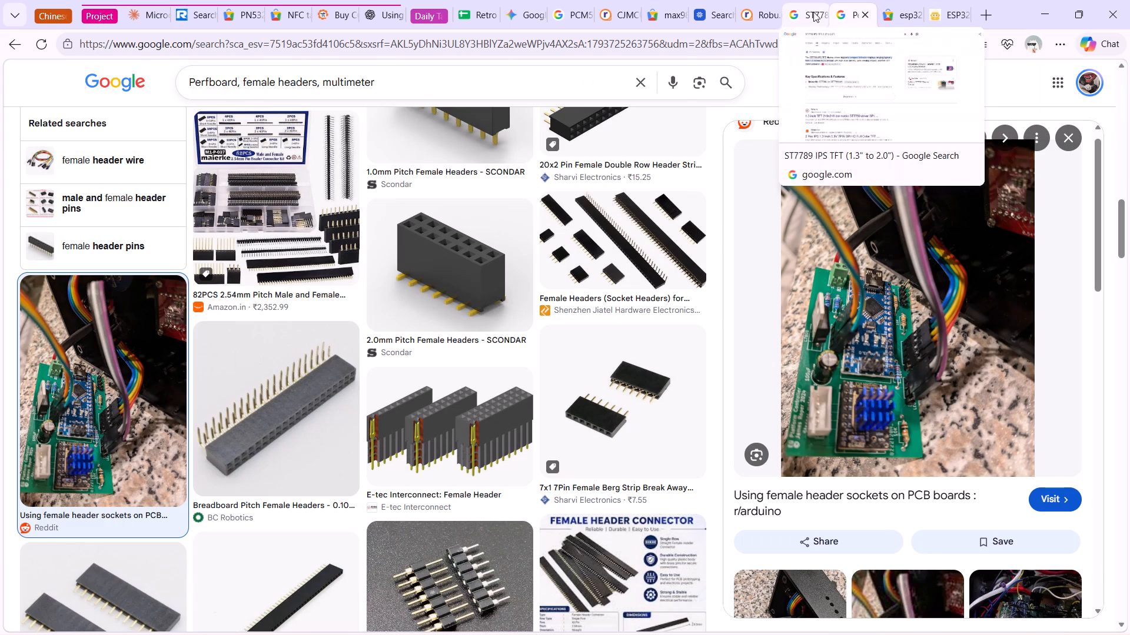
left_click(813, 12)
left_click(756, 18)
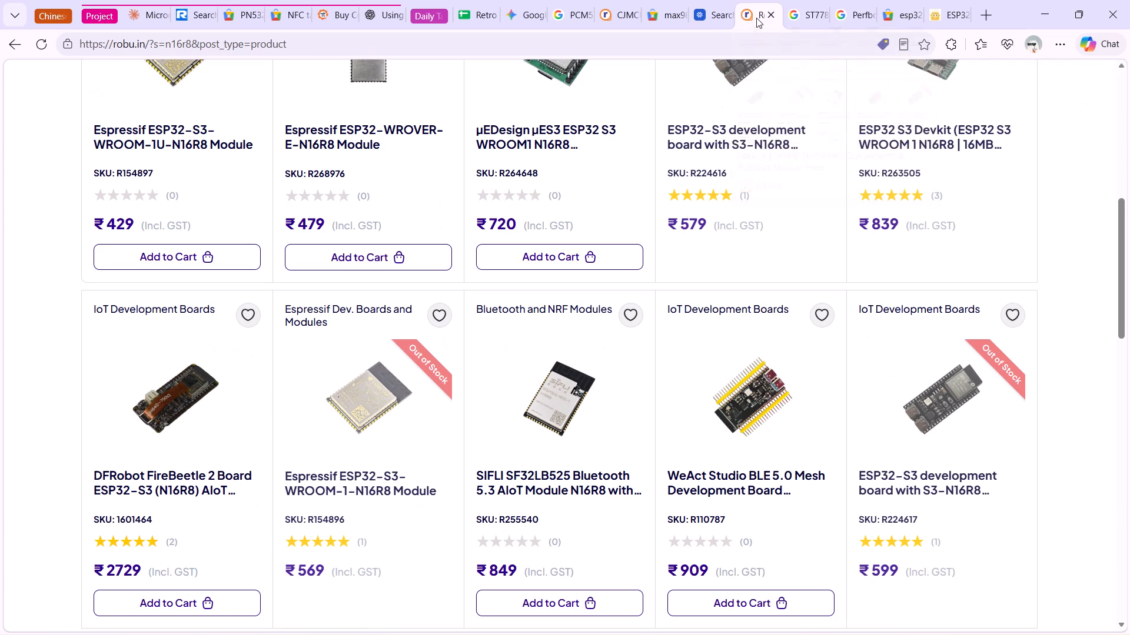
left_click(718, 19)
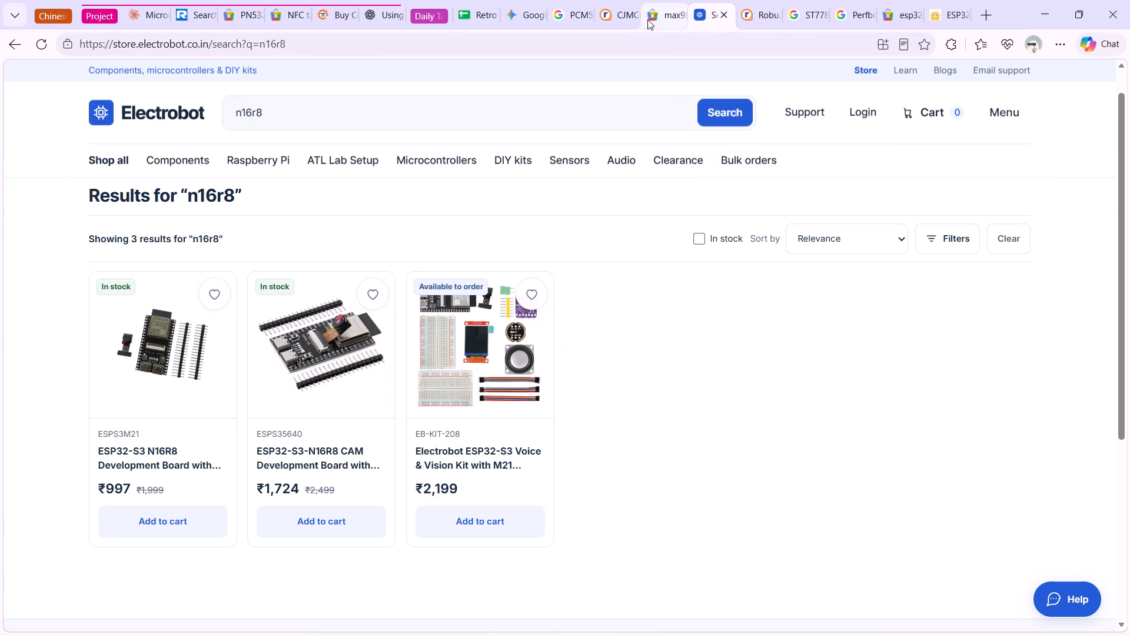
left_click(481, 18)
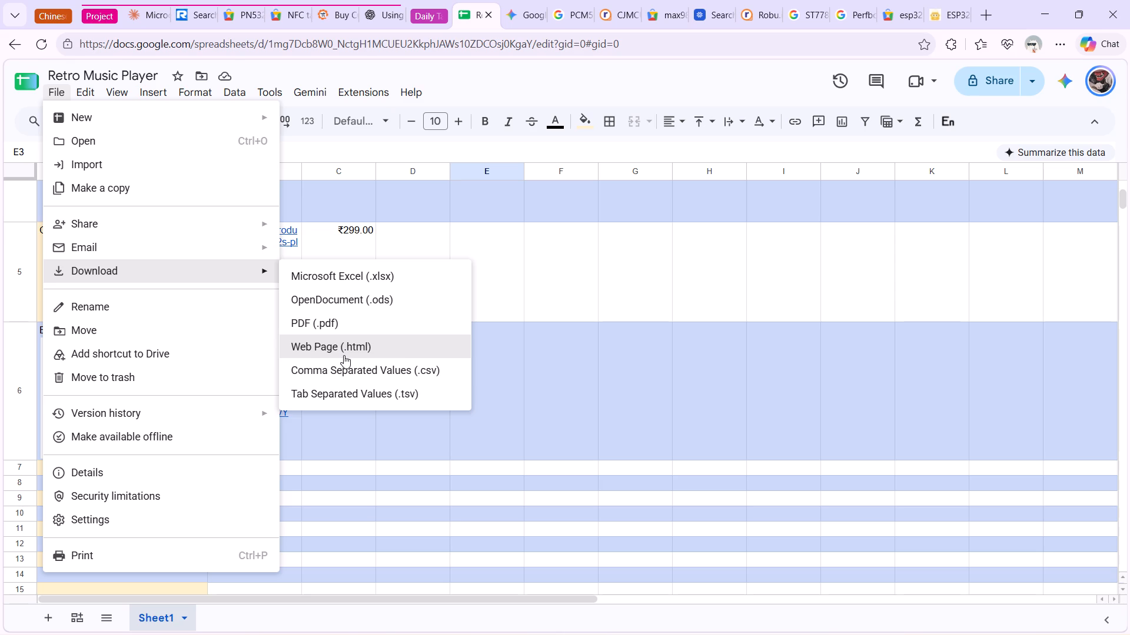
Search the web in a new tab for "best Excel sheet format to give to ai" and read the overview.
left_click(988, 11)
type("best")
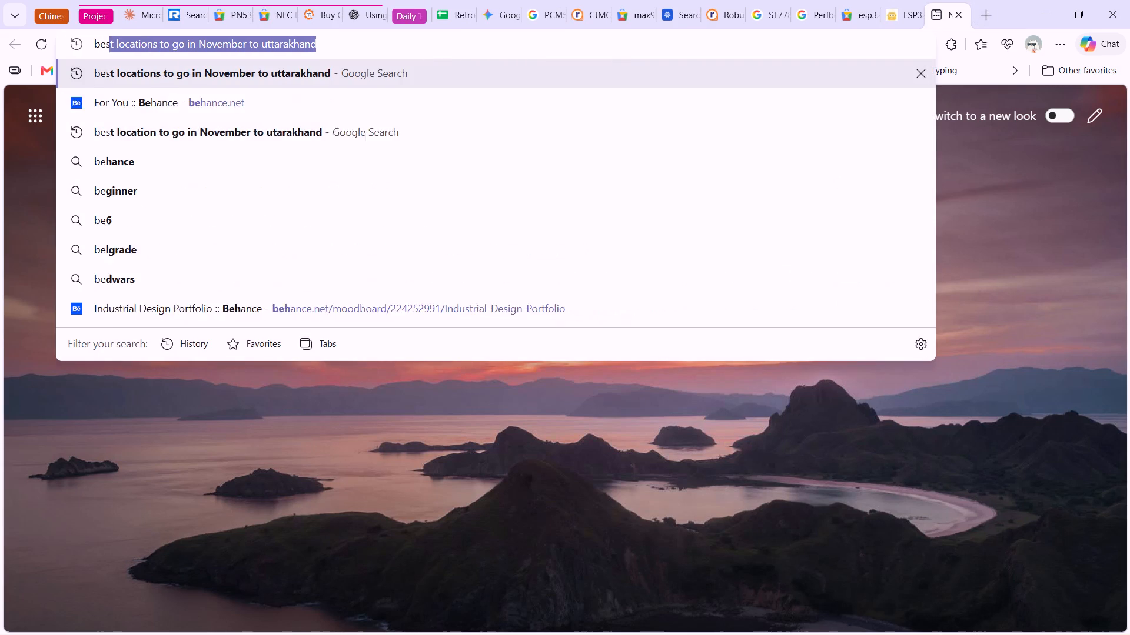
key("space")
type("Excel sheet format to give to")
key("space")
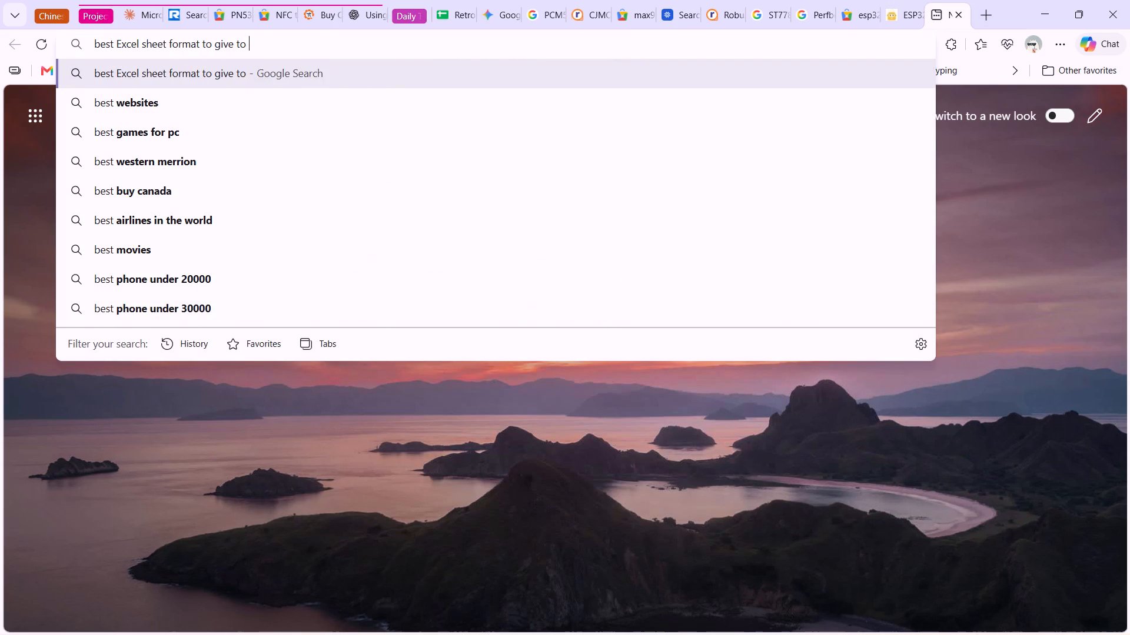
type("ai")
key("Return")
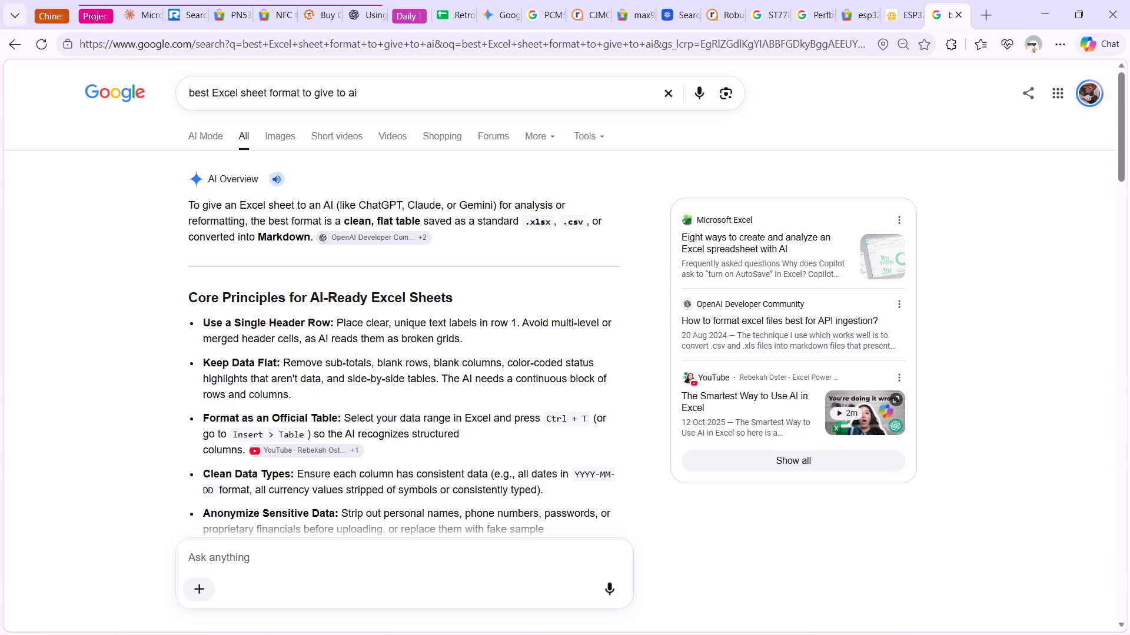
scroll(503, 291, "down", 2)
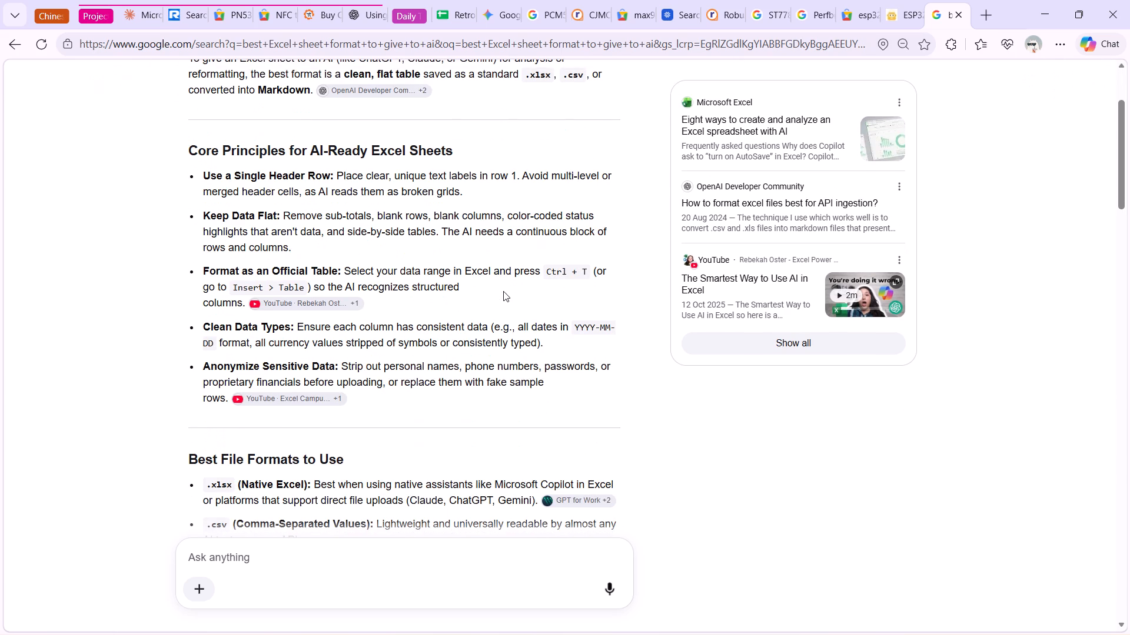
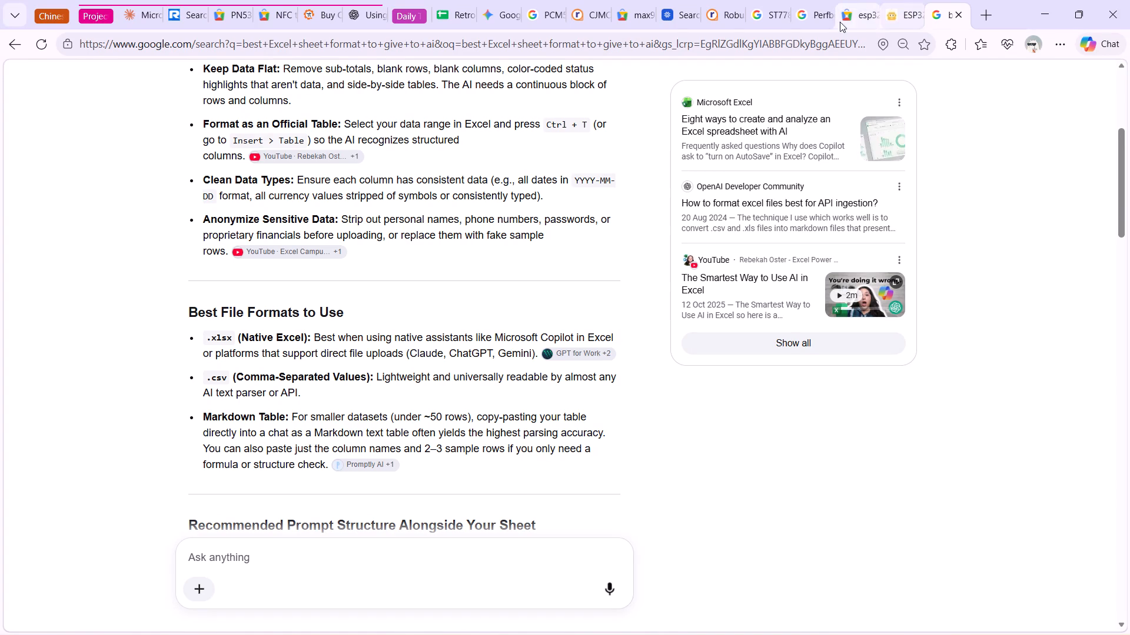
Download the Retro Music Player spreadsheet as a comma-separated values (.csv) file.
left_click(437, 16)
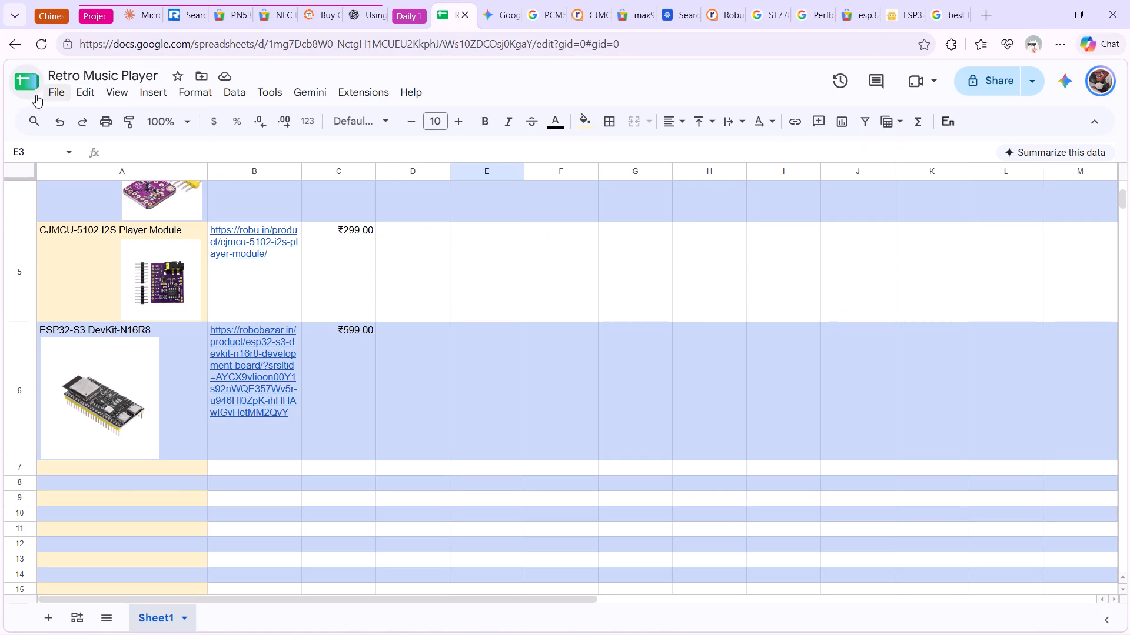
left_click(58, 87)
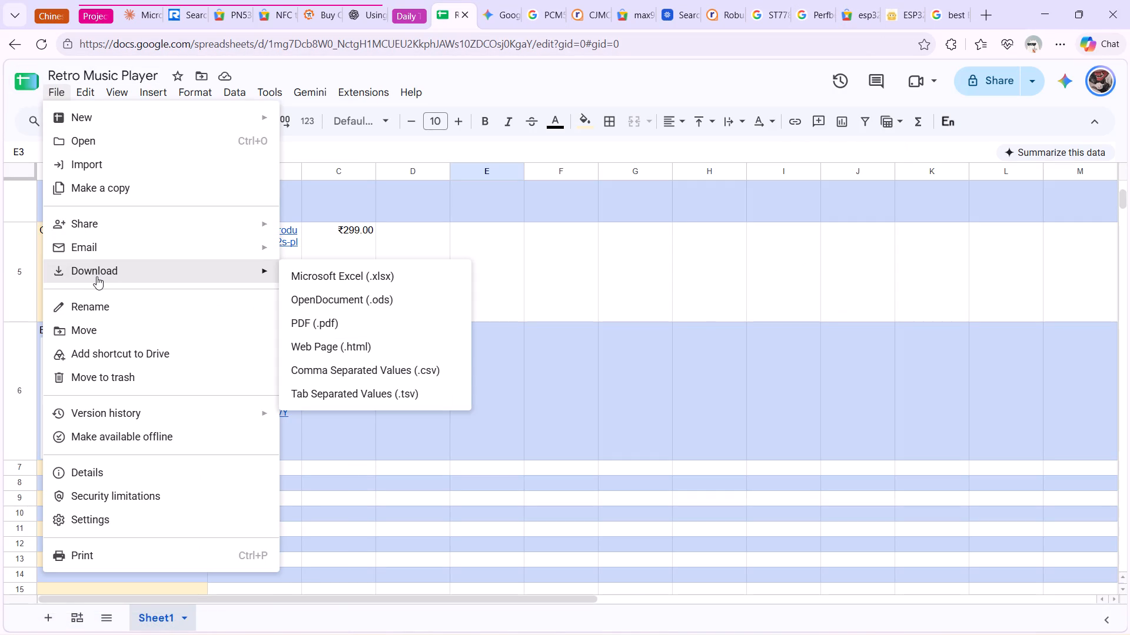